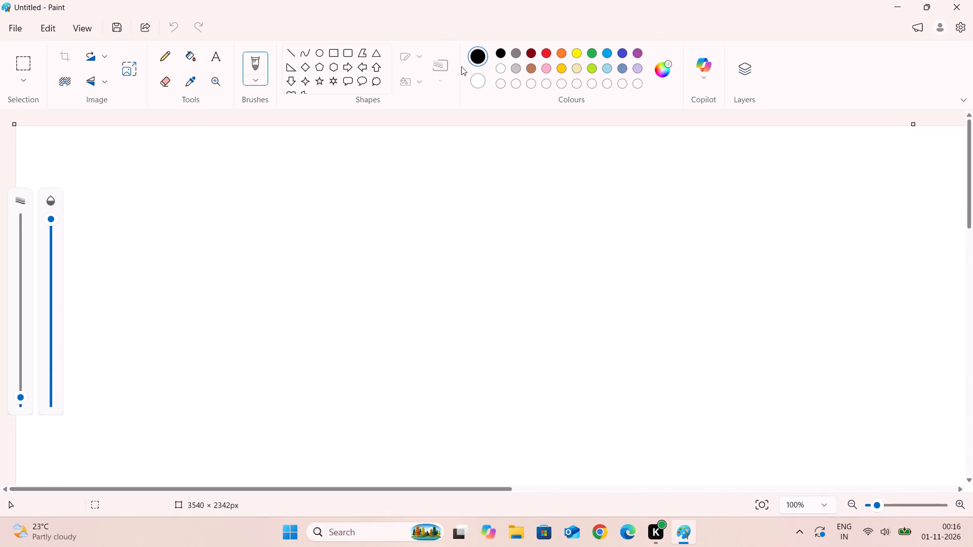
Paint the canvas's upper-left area indigo with the brush at maximum size, leaving the lower-right corner white.
scroll(474, 197, down, 4)
ctrl+scroll(474, 197, down, 5)
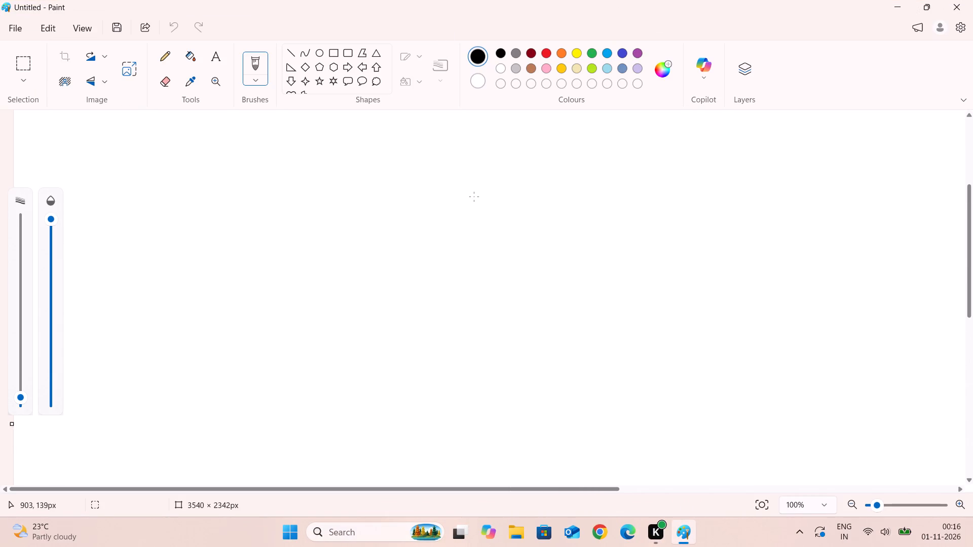
ctrl+scroll(474, 197, down, 7)
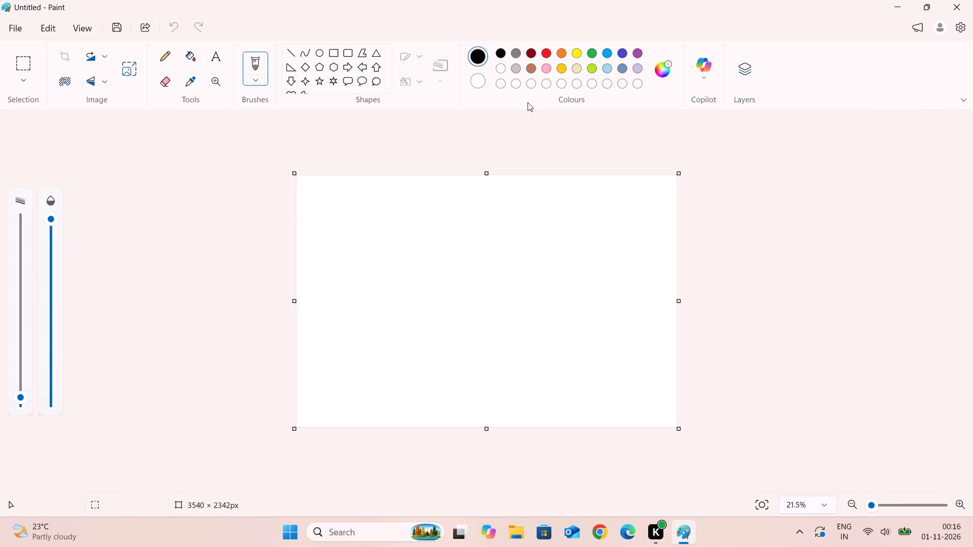
click(477, 57)
drag(19, 286, 24, 151)
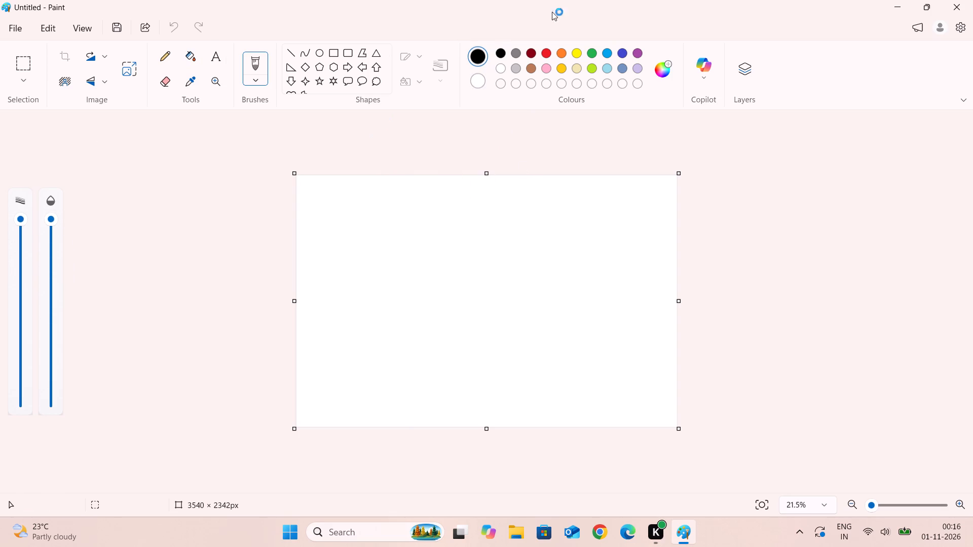
click(560, 56)
click(610, 54)
click(617, 52)
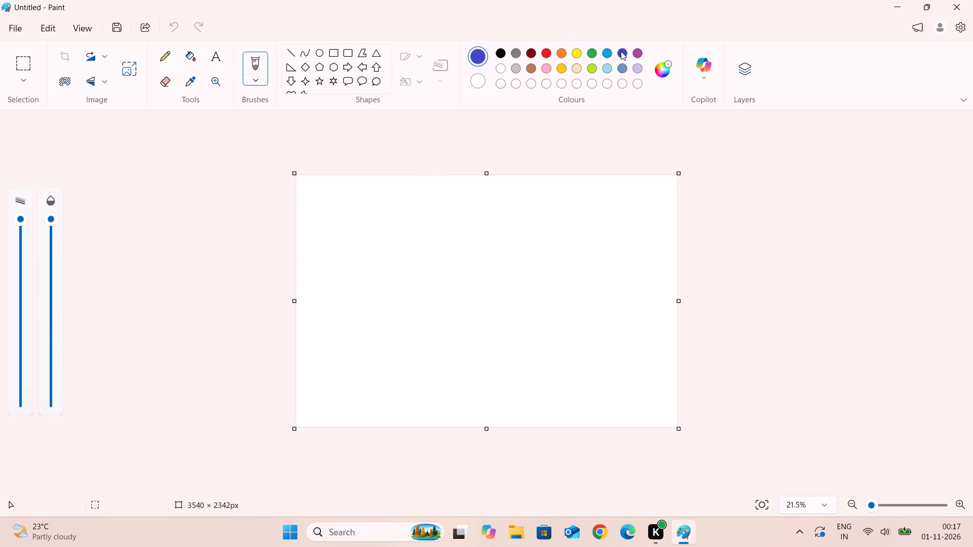
drag(520, 170, 421, 184)
drag(361, 265, 360, 265)
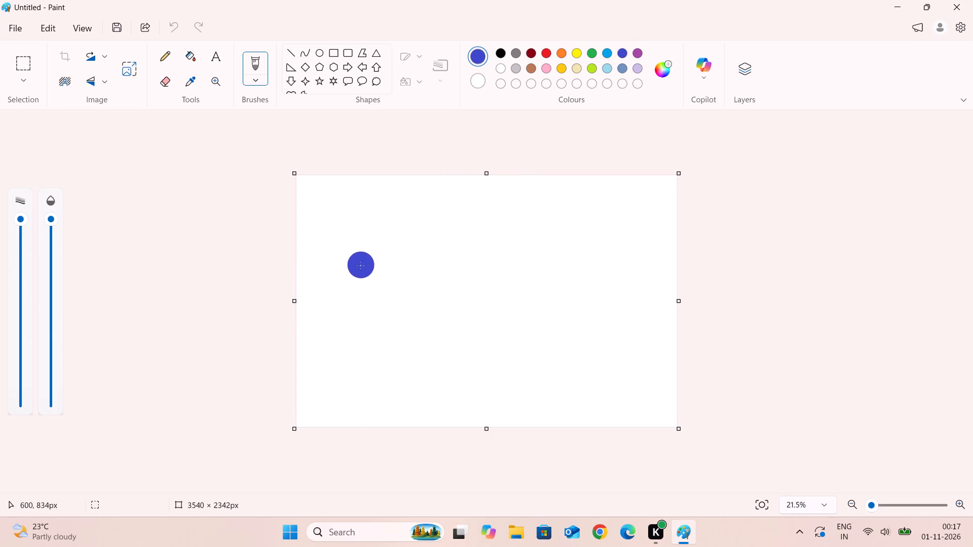
drag(360, 265, 244, 274)
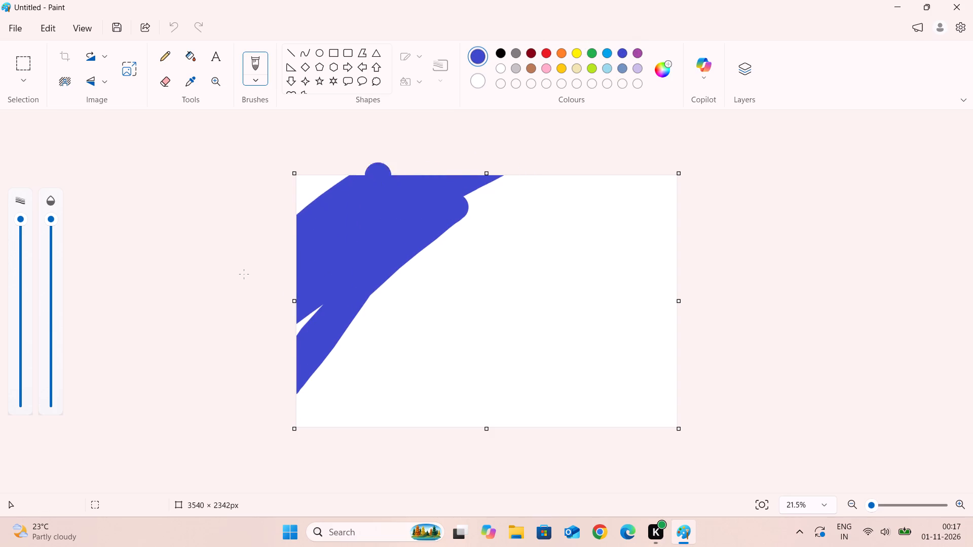
drag(244, 274, 359, 200)
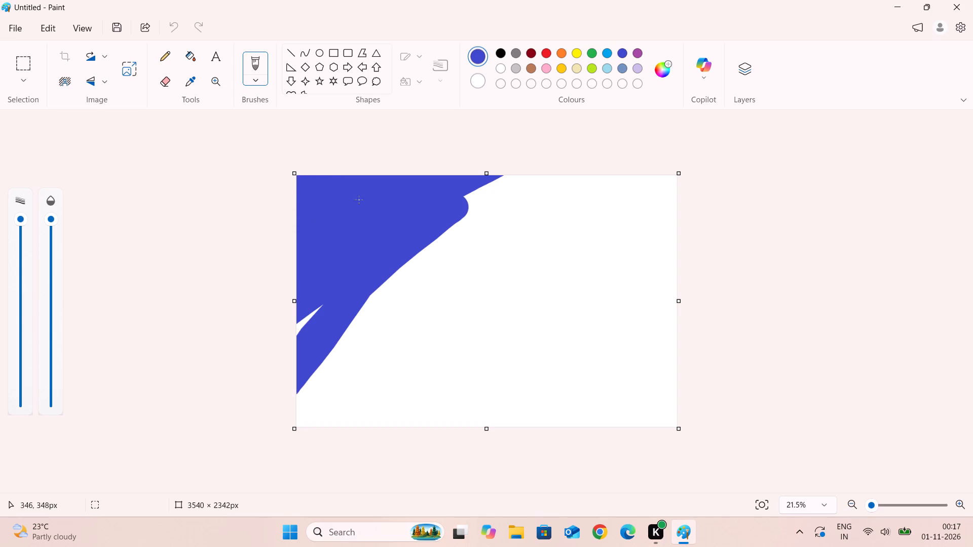
drag(359, 200, 285, 449)
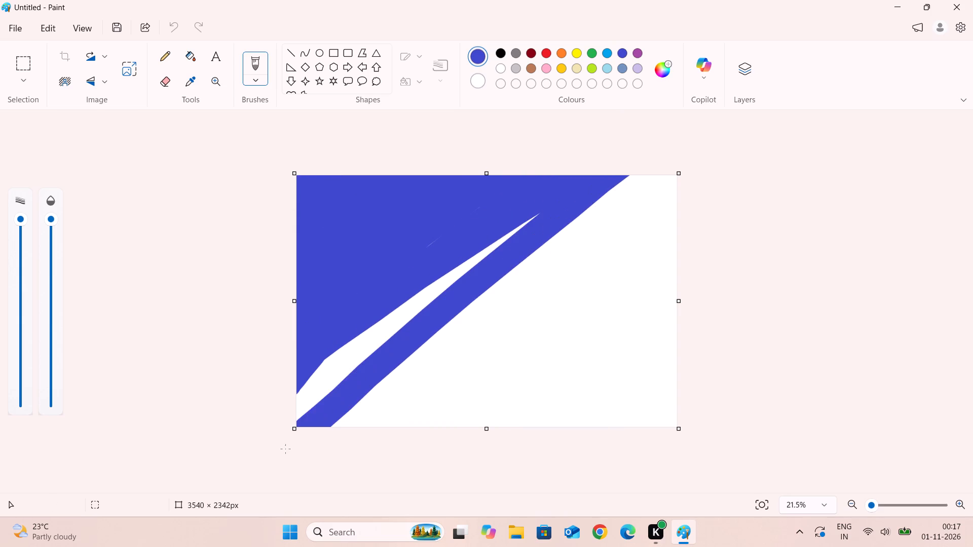
drag(285, 449, 612, 197)
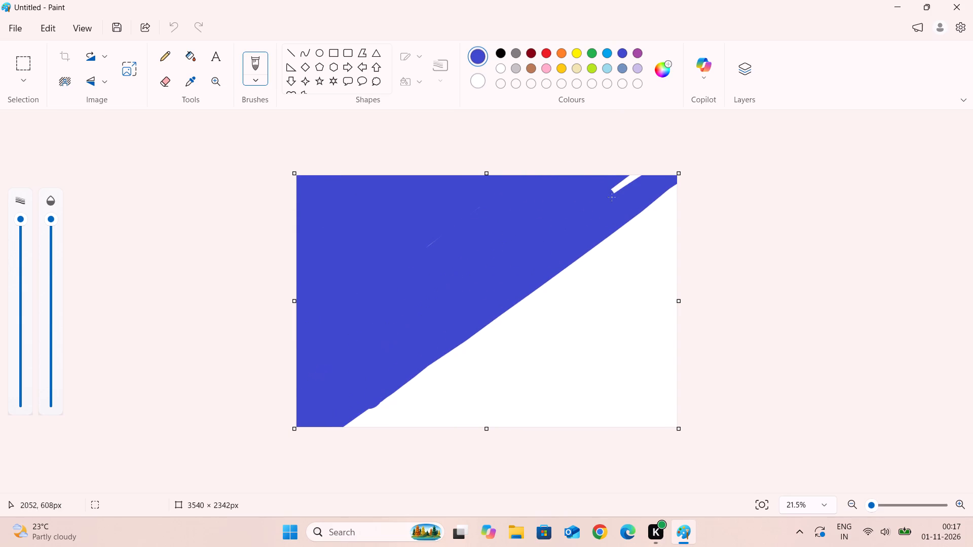
drag(612, 197, 660, 191)
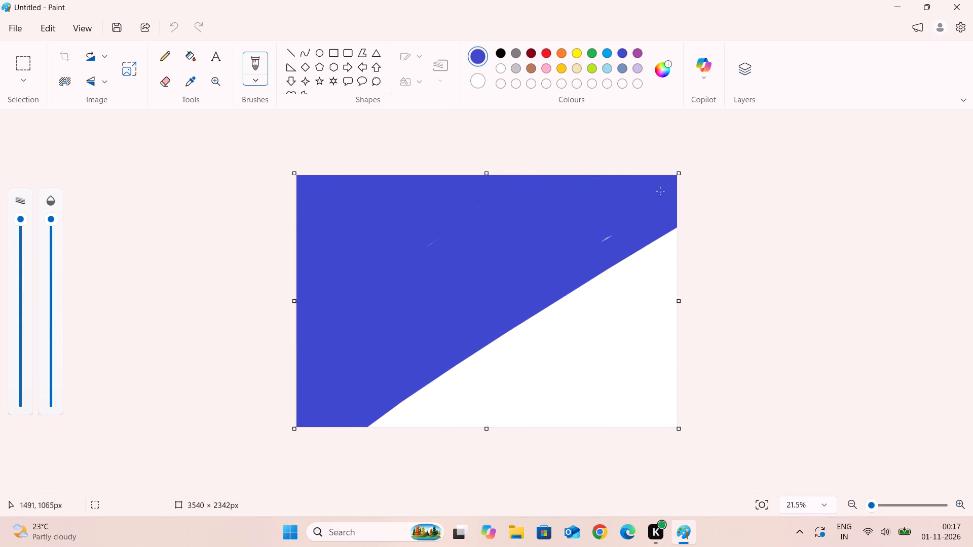
drag(660, 191, 319, 398)
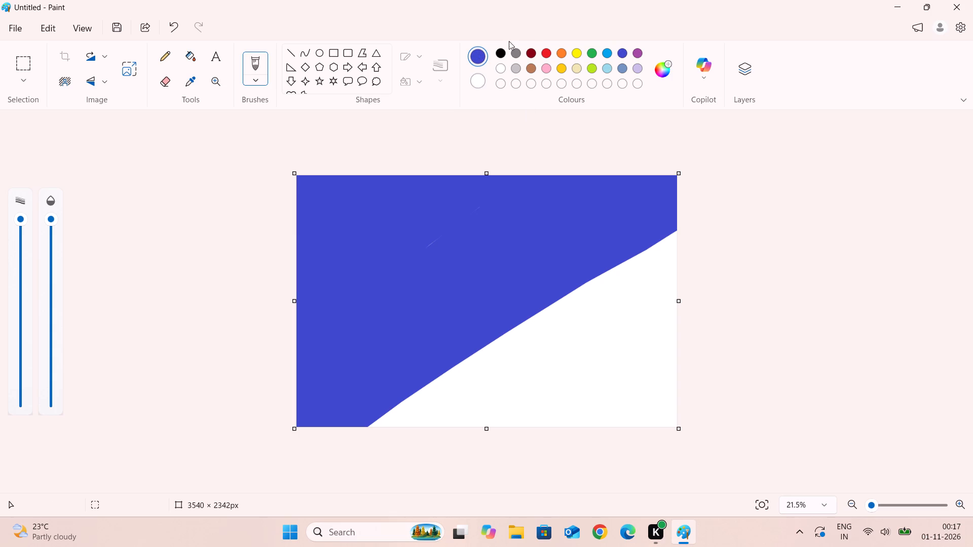
Paint a broad bright-blue diagonal band across the indigo area, from the lower-left corner to the upper-right corner.
click(623, 65)
click(606, 54)
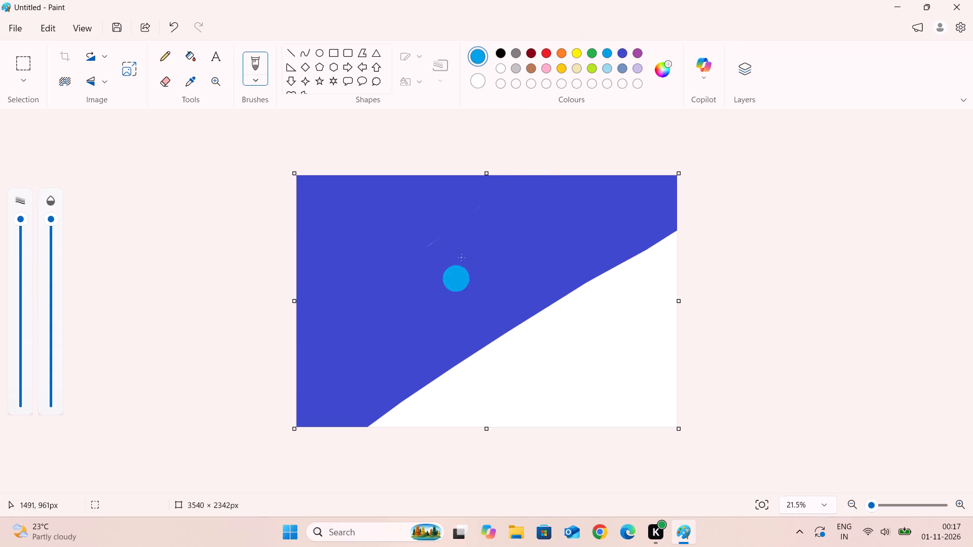
drag(509, 194, 211, 407)
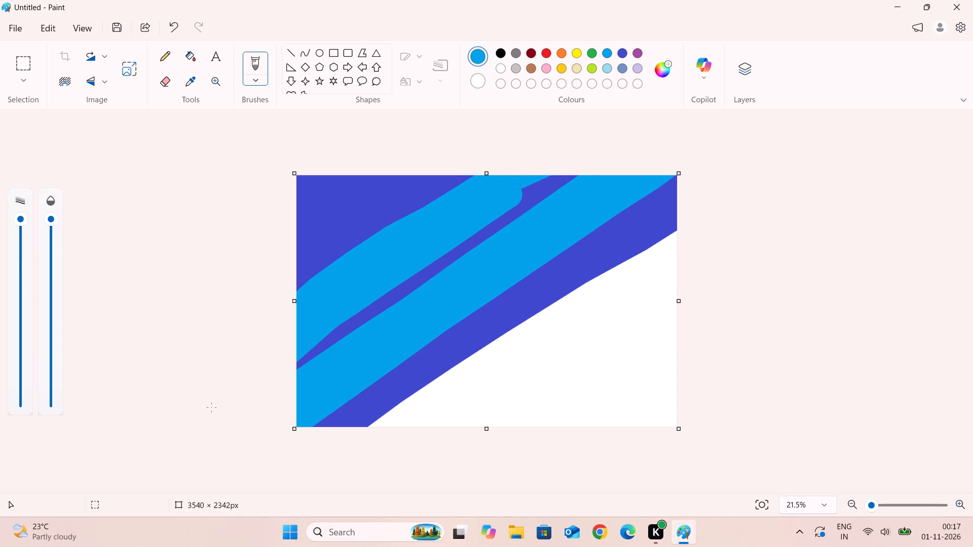
drag(211, 407, 588, 189)
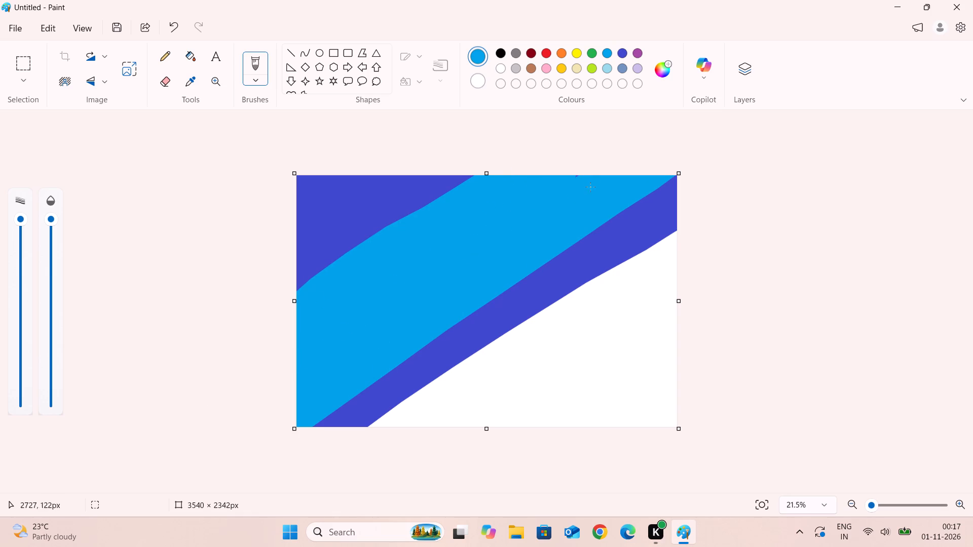
Paint a wide light-blue diagonal band between the bright-blue band and the white lower-right corner, covering the remaining indigo there.
click(606, 64)
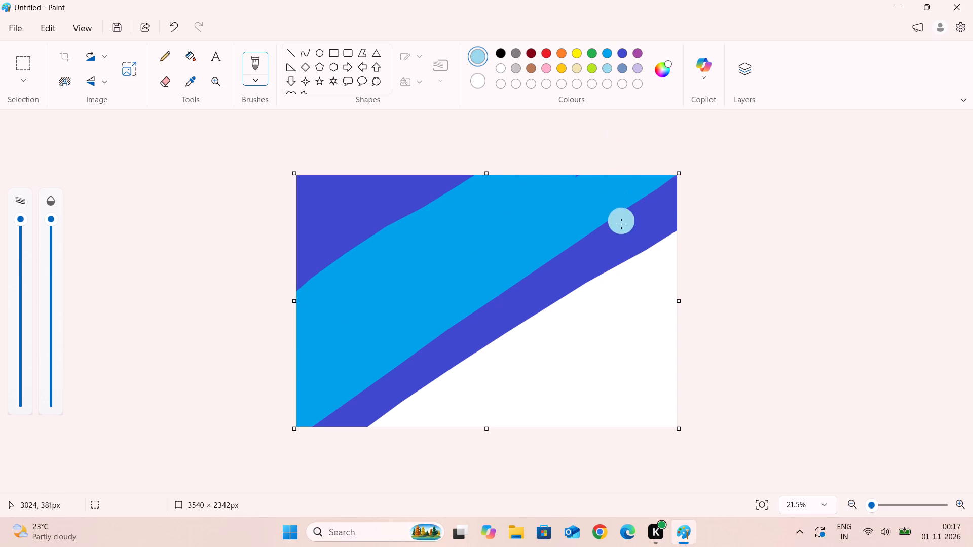
drag(644, 222, 307, 407)
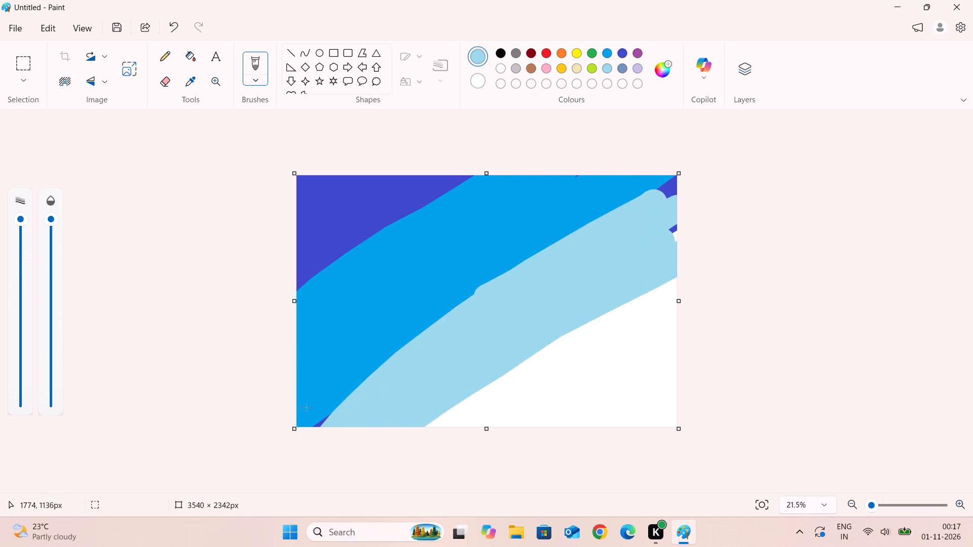
drag(307, 407, 273, 483)
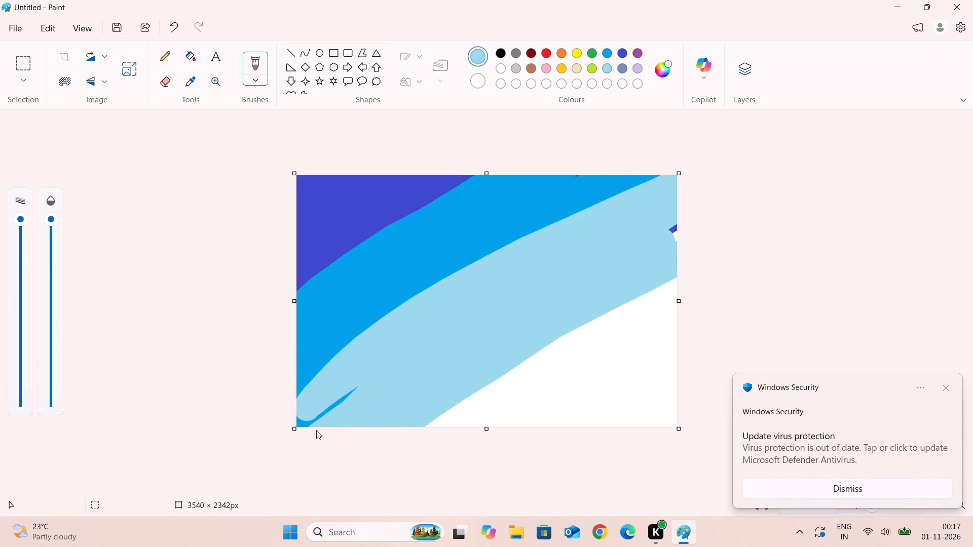
drag(349, 390, 457, 372)
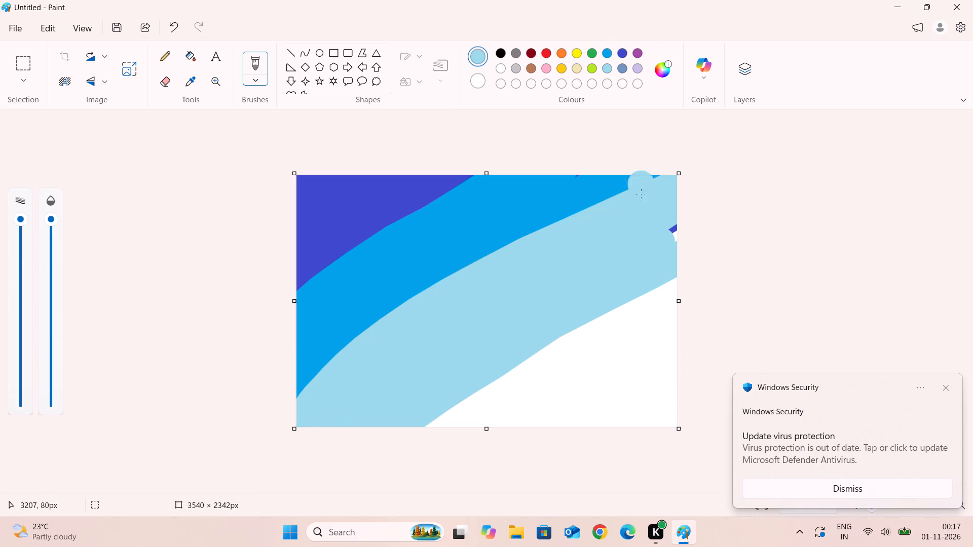
drag(667, 239, 673, 231)
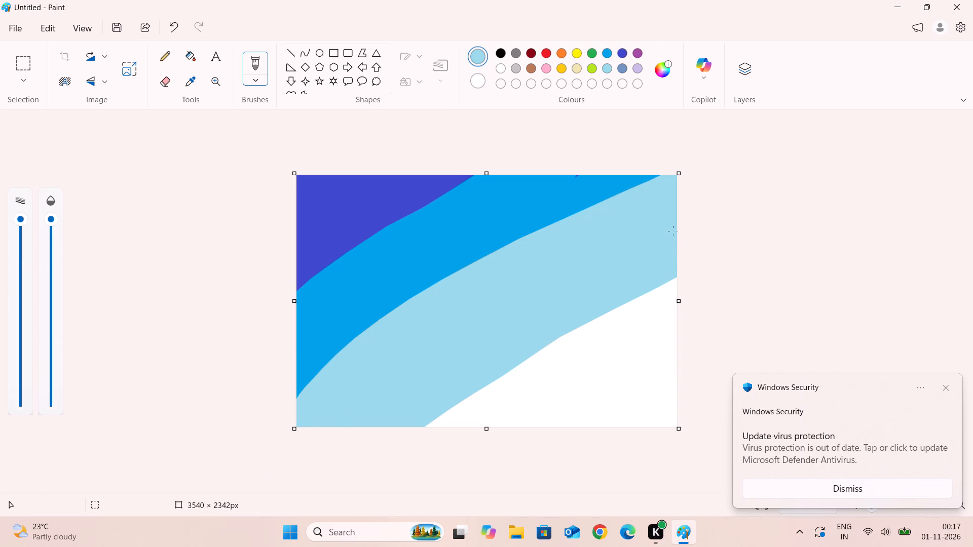
drag(673, 231, 672, 231)
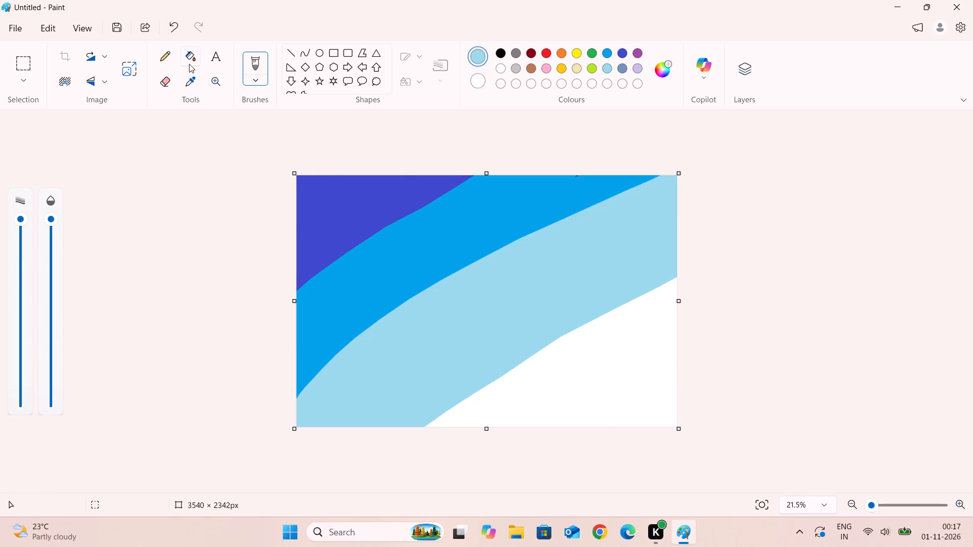
Resize the image in pixels to a vertical size of 1, with the aspect ratio unlocked.
click(125, 68)
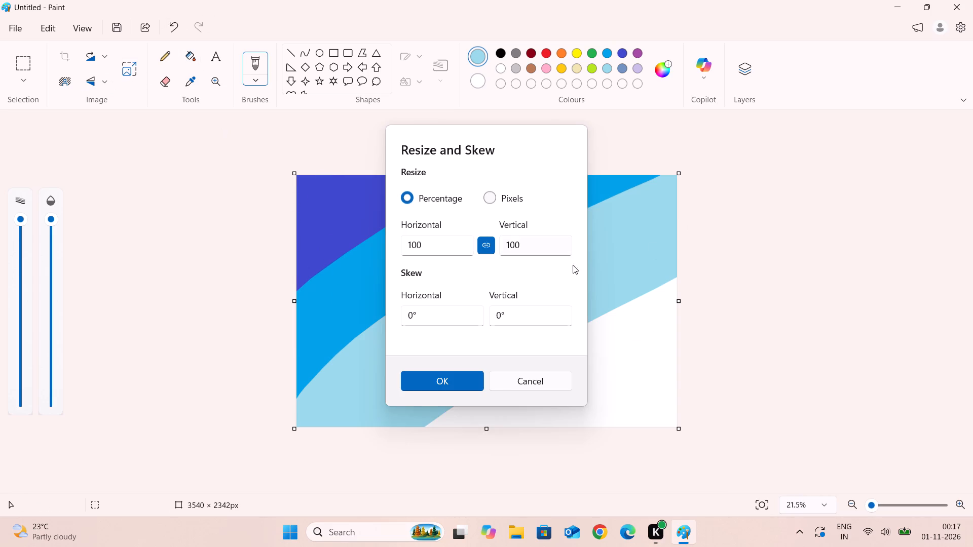
click(495, 205)
click(494, 246)
click(538, 244)
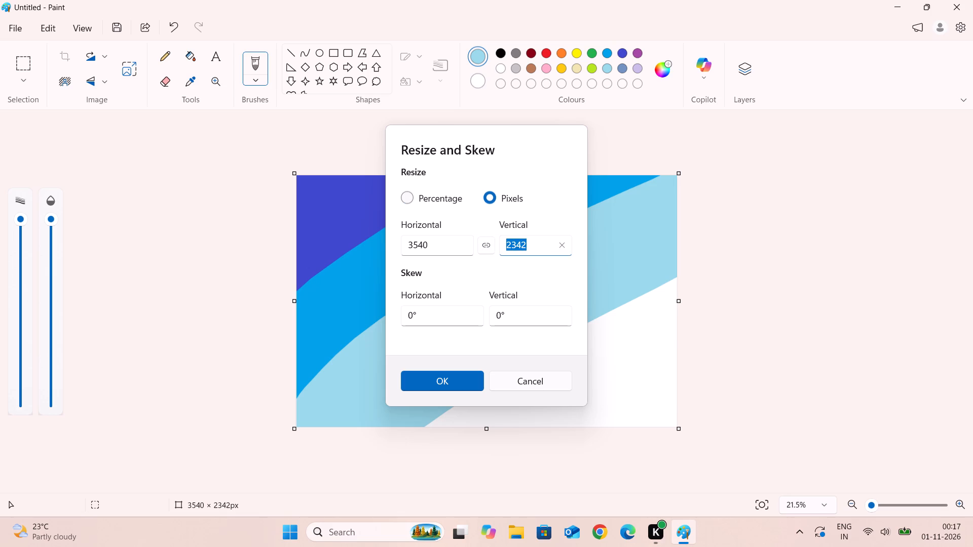
key(BackSpace)
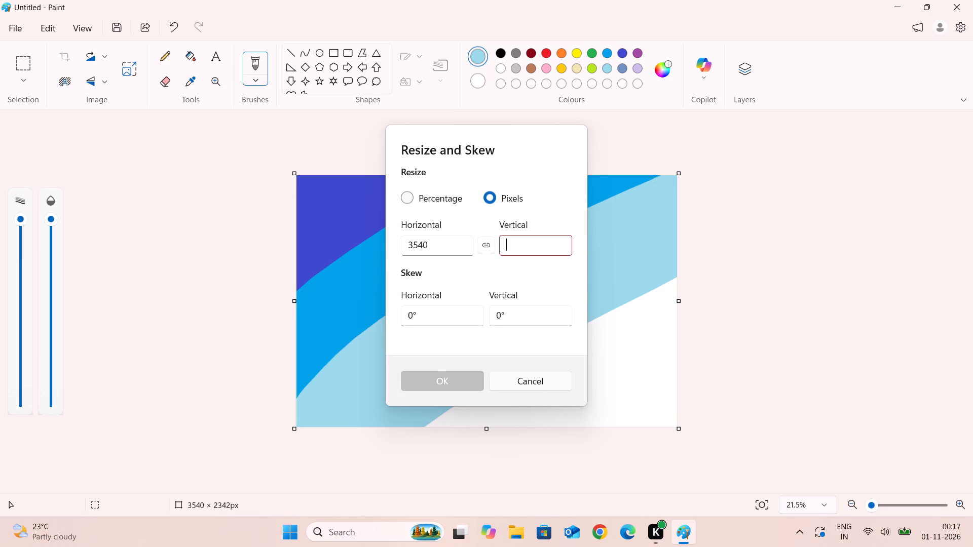
key(1)
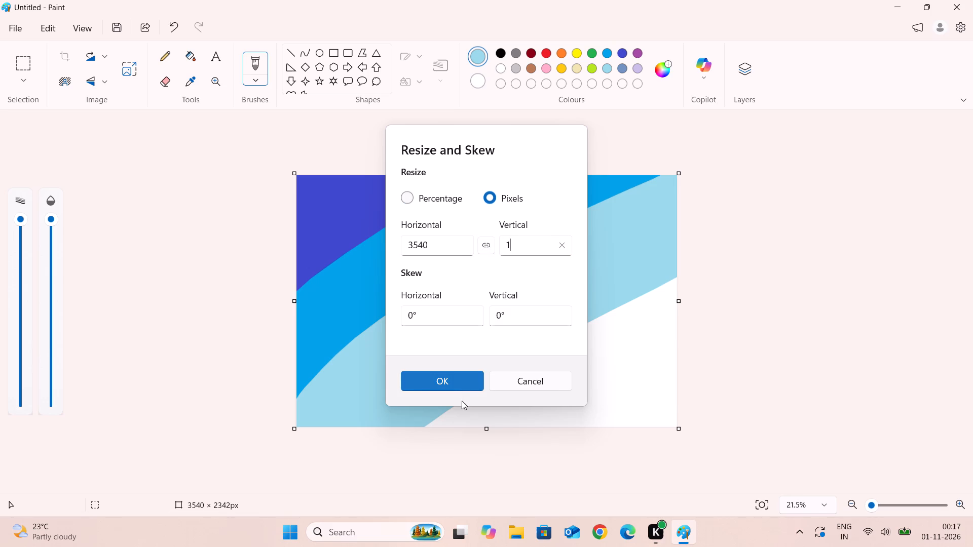
click(464, 384)
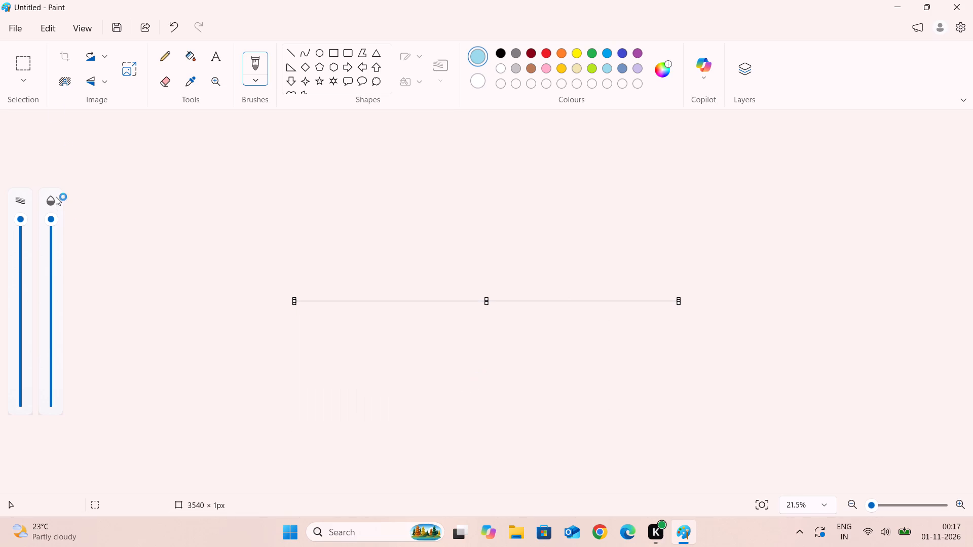
Resize the image to a vertical size of 2332 pixels, with the aspect ratio unlocked, to stretch the colours into a gradient.
click(126, 81)
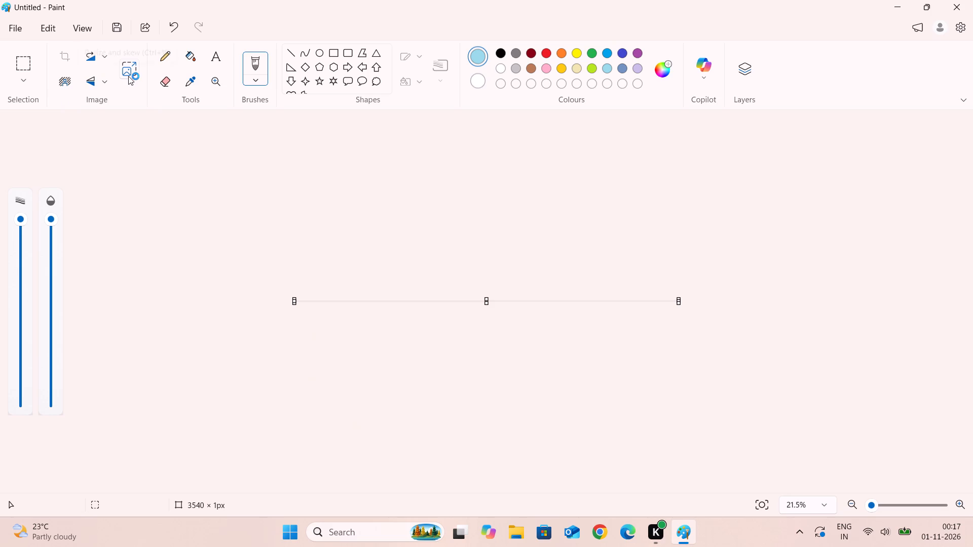
click(128, 76)
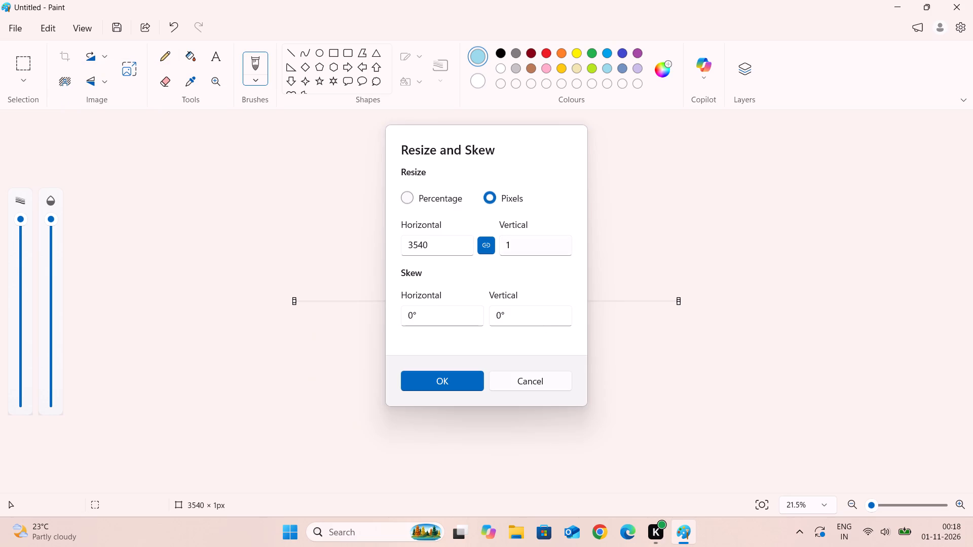
click(496, 245)
click(488, 239)
click(515, 242)
key(BackSpace)
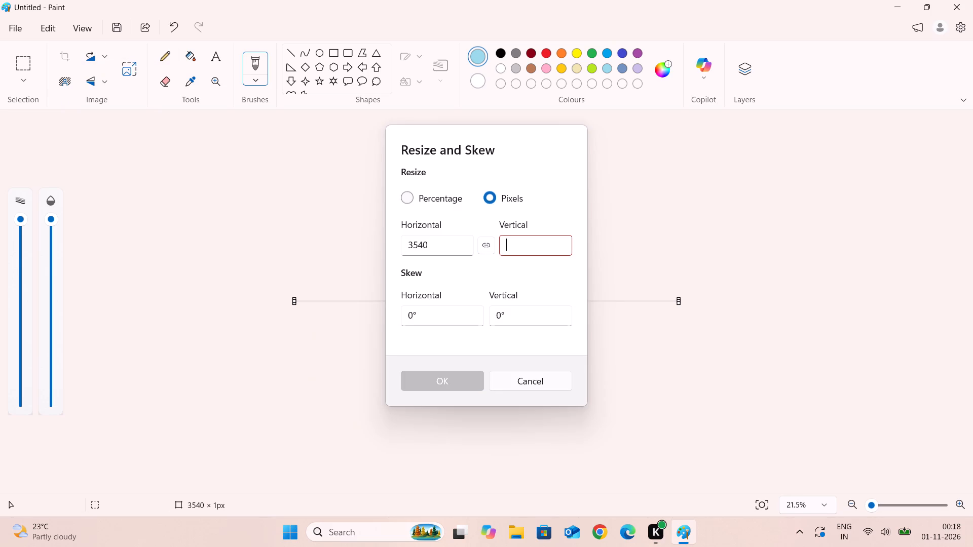
key(2)
key(3)
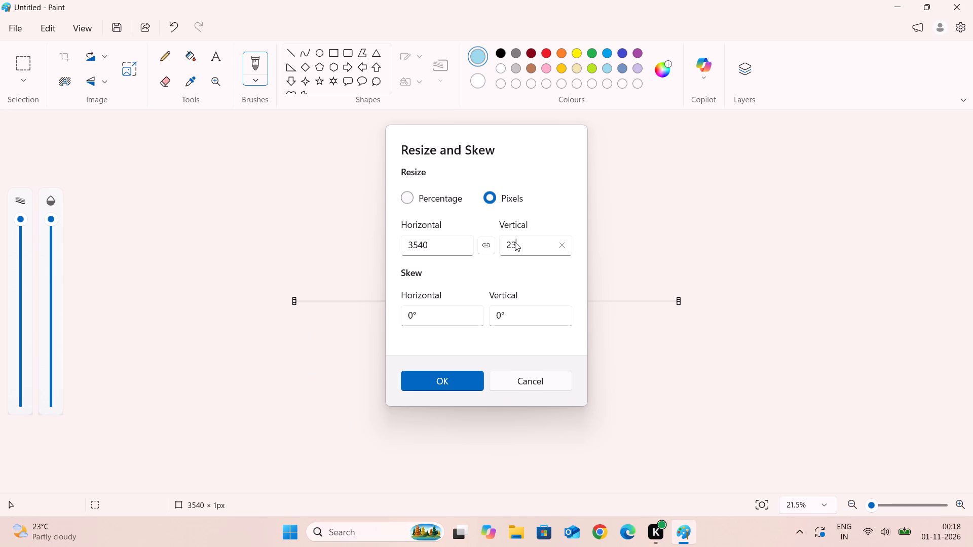
key(3)
key(2)
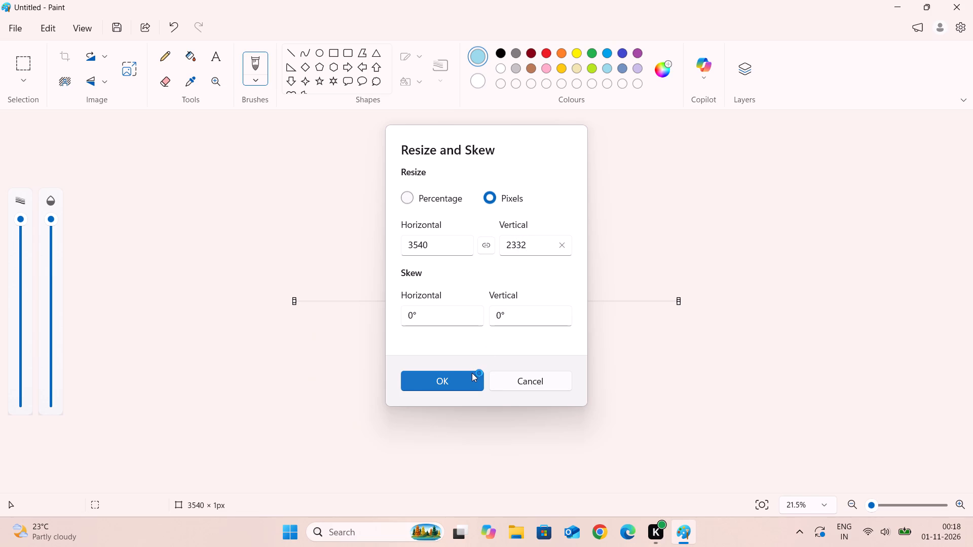
click(472, 373)
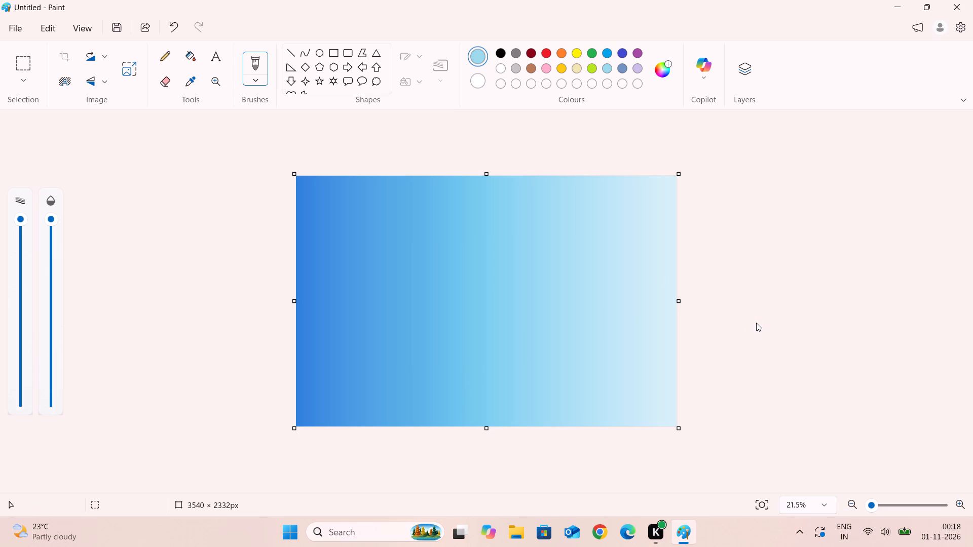
Choose the Pencil tool with black as the drawing colour.
click(160, 51)
click(501, 54)
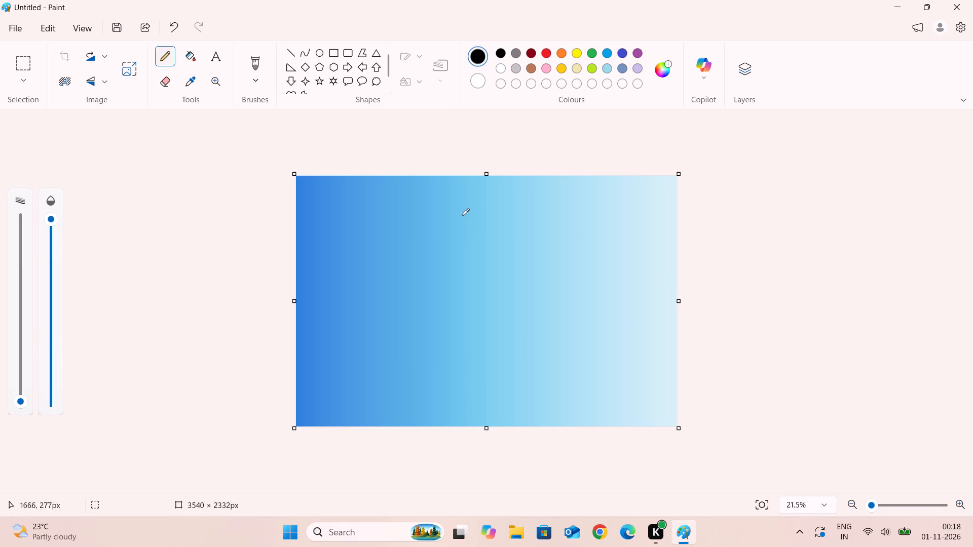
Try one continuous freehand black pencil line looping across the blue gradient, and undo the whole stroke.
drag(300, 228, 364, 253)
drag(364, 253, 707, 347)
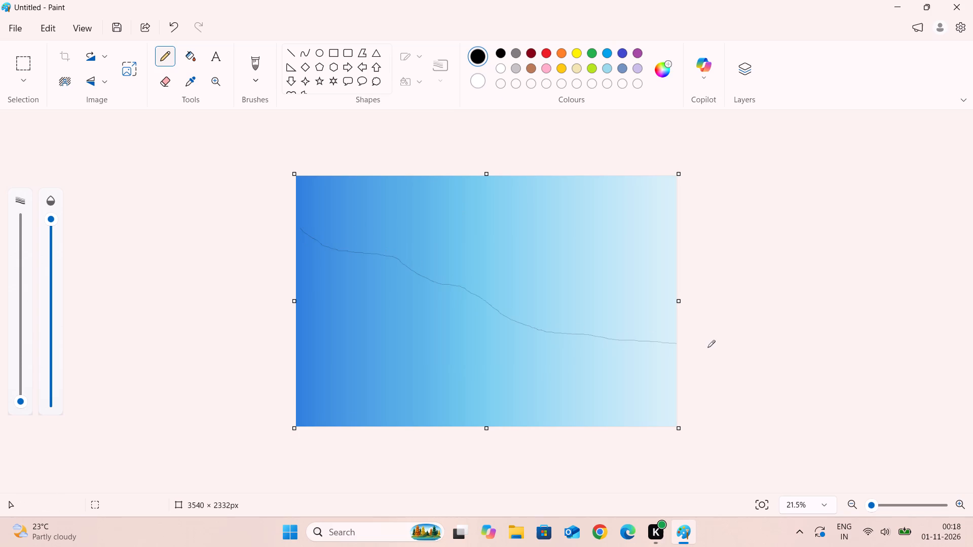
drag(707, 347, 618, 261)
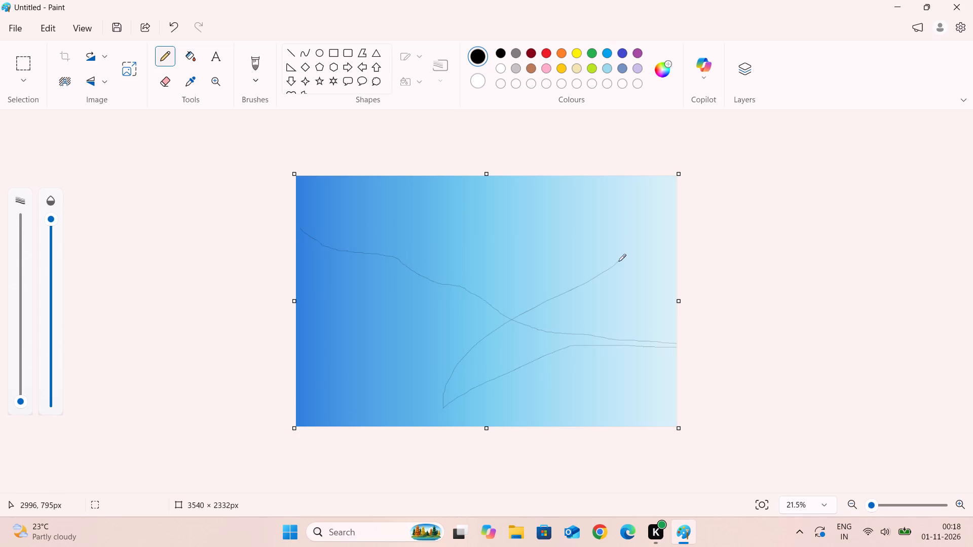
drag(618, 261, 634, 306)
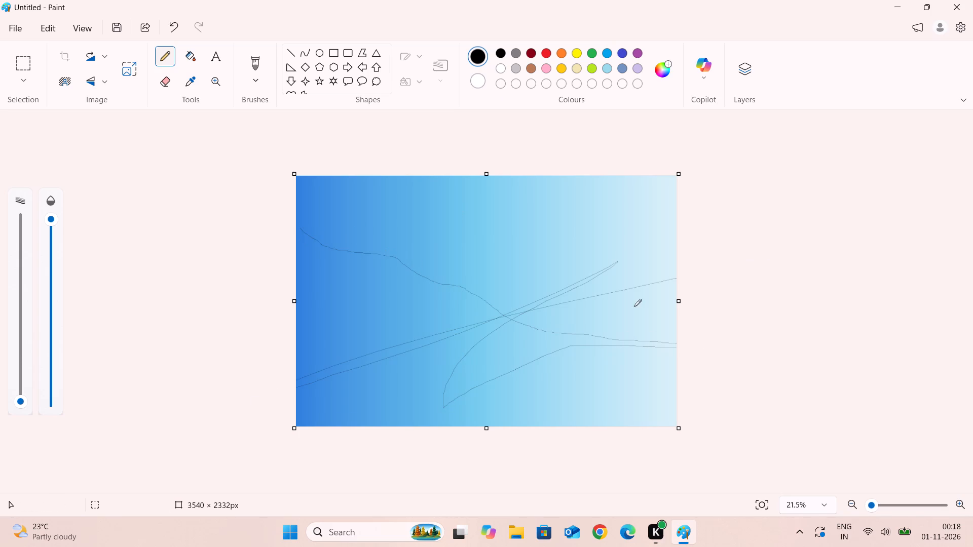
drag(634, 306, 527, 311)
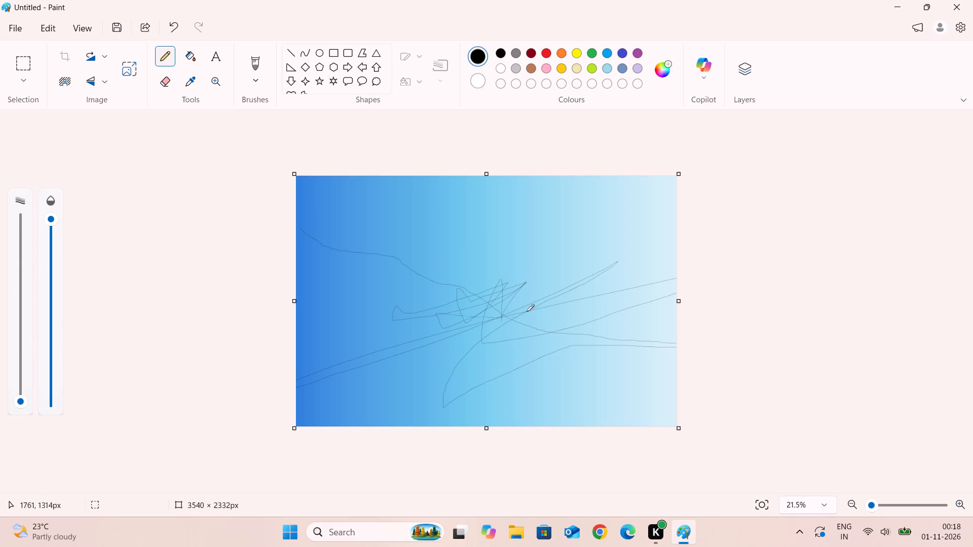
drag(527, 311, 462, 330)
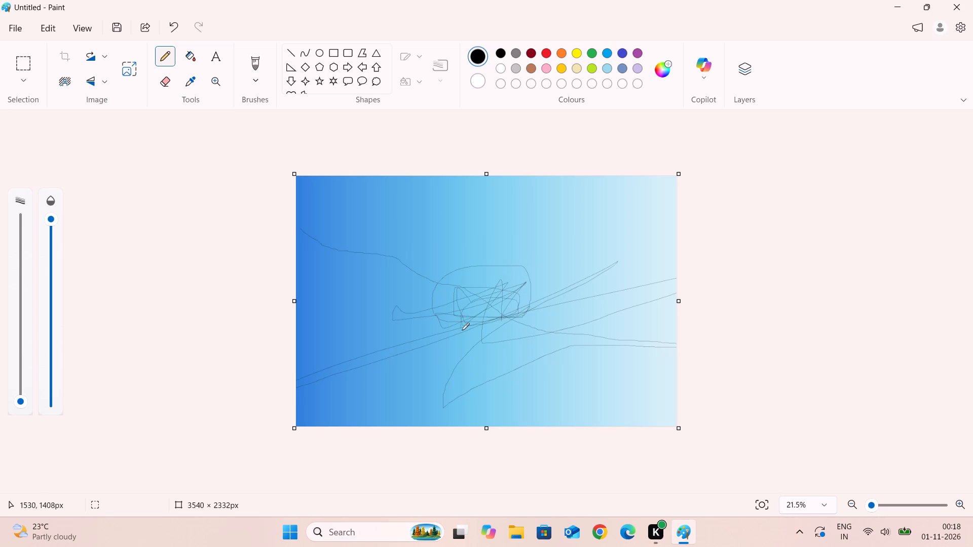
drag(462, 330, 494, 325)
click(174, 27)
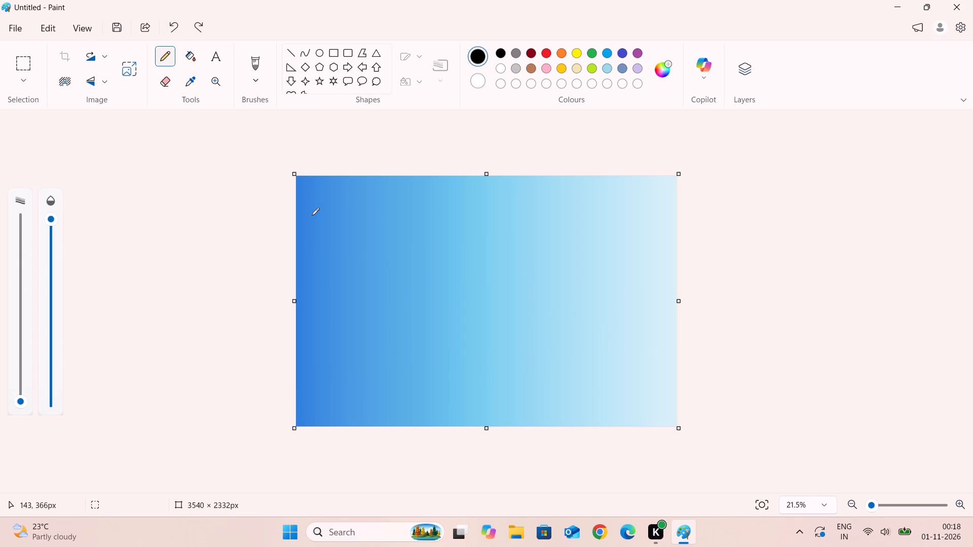
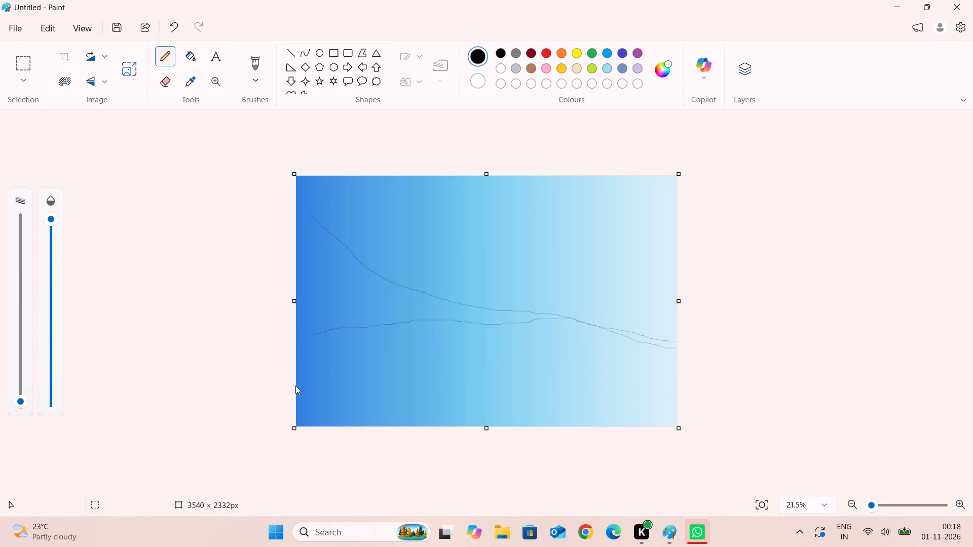
Draw two freehand black lines across the lower canvas, one arching from the left edge, one peaking from the bottom edge, both descending to the right edge.
drag(296, 383, 313, 356)
drag(313, 356, 488, 337)
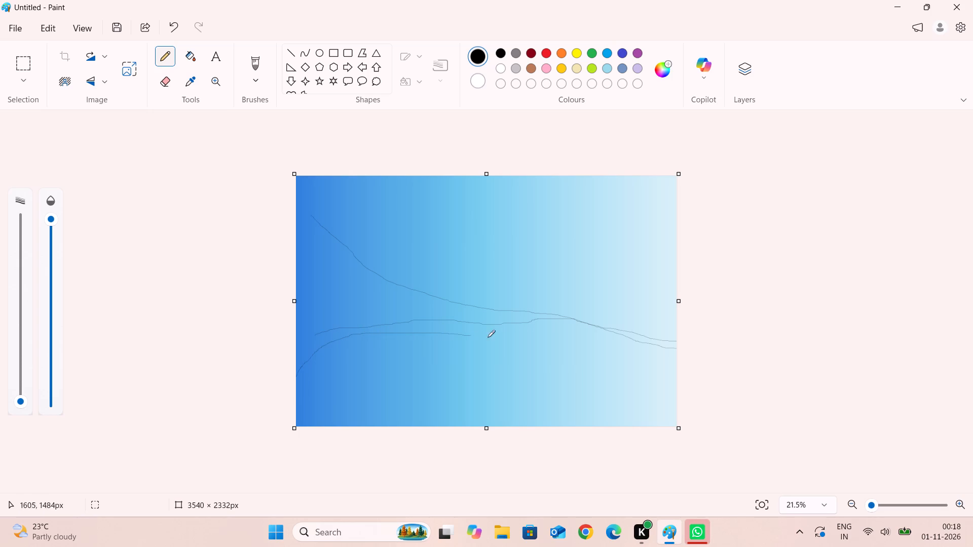
drag(488, 337, 852, 395)
drag(334, 424, 418, 350)
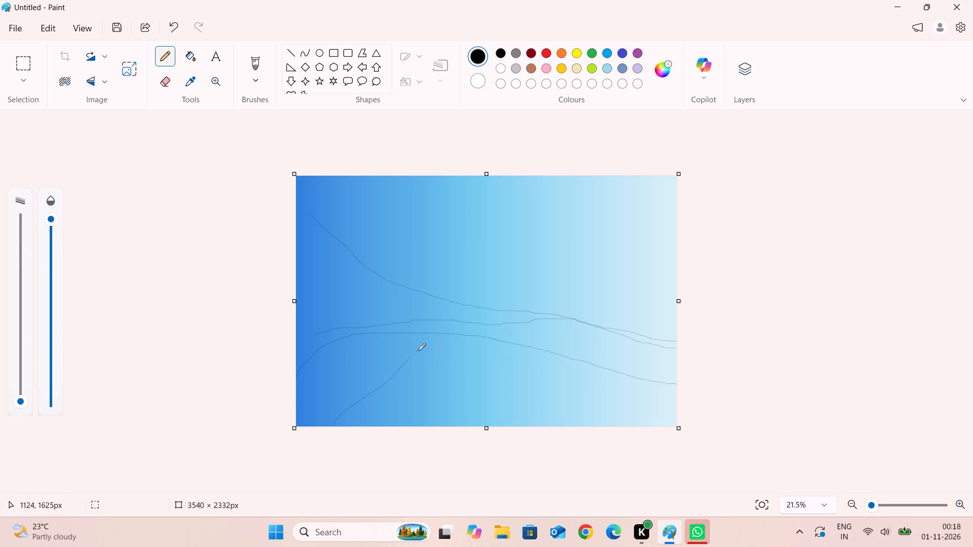
drag(418, 350, 972, 420)
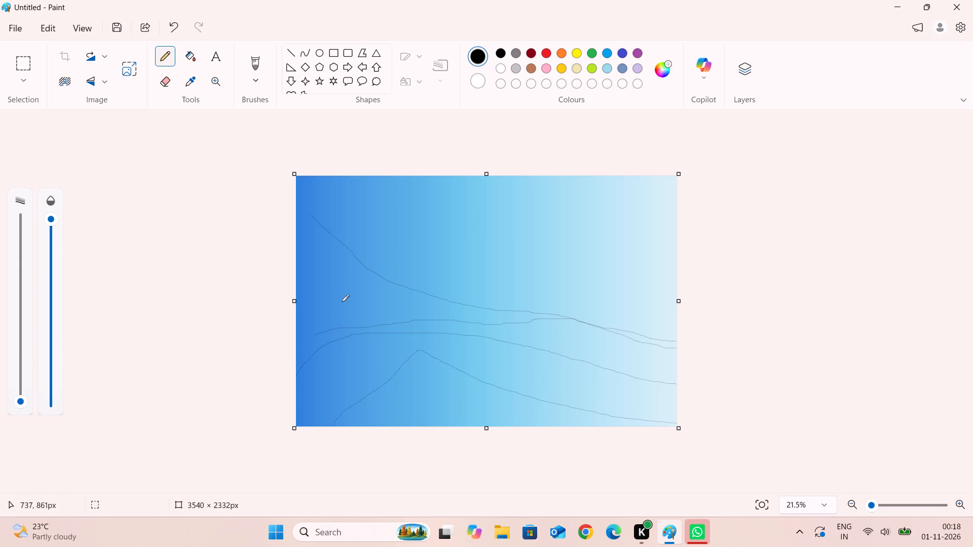
Draw a freehand black line rising from just above the upper curve, left of the canvas centre, to the right edge near the top.
drag(431, 287, 789, 166)
Undo all the black pencil lines, keeping the stretched blue gradient at 3540 × 2332 px.
triple_click(172, 32)
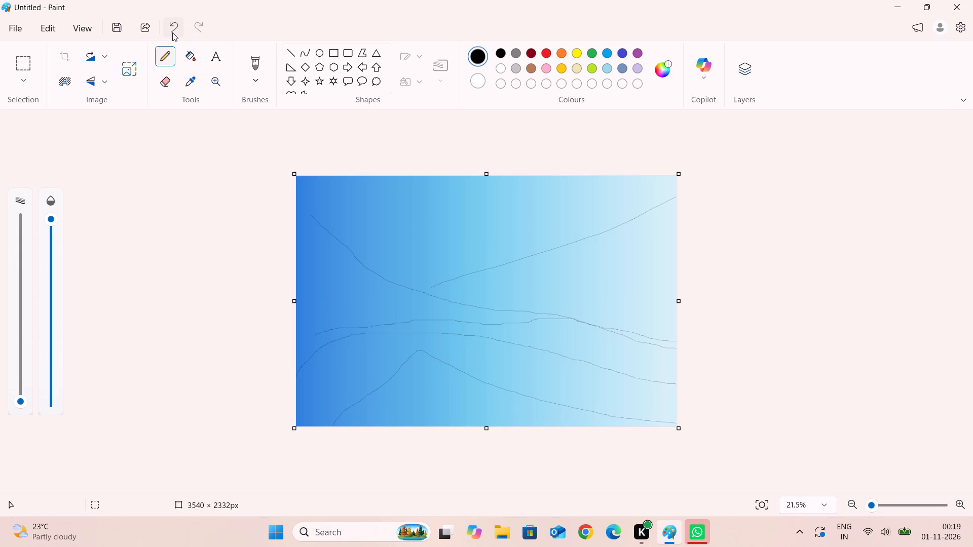
double_click(172, 32)
click(172, 32)
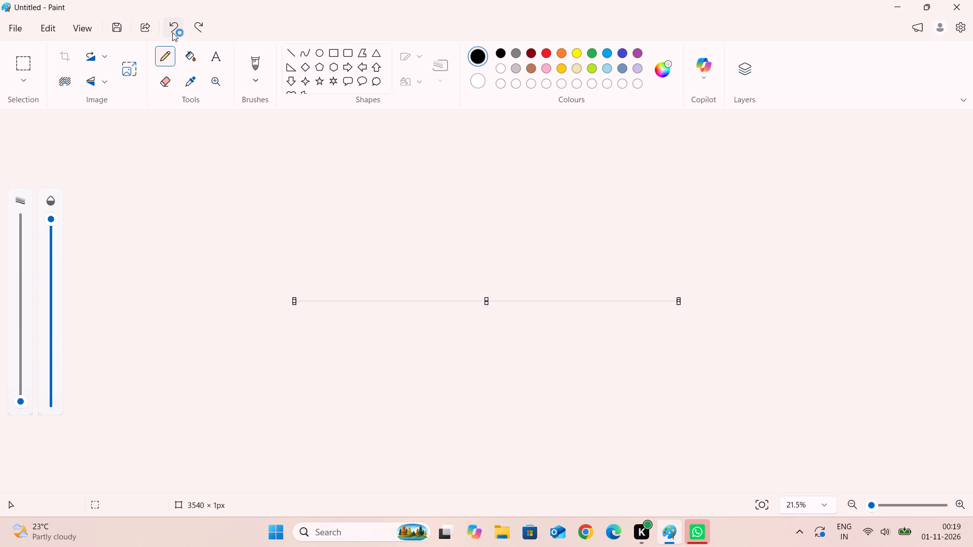
click(192, 24)
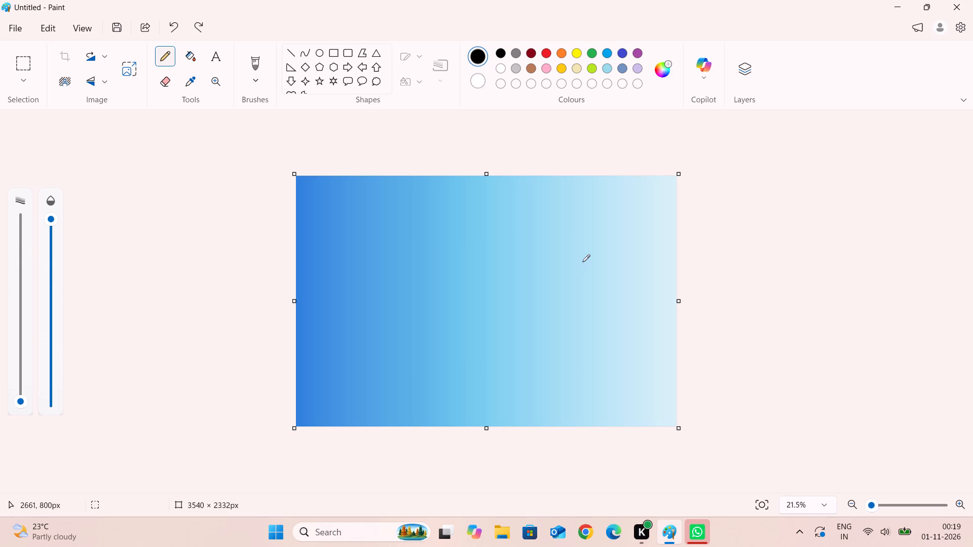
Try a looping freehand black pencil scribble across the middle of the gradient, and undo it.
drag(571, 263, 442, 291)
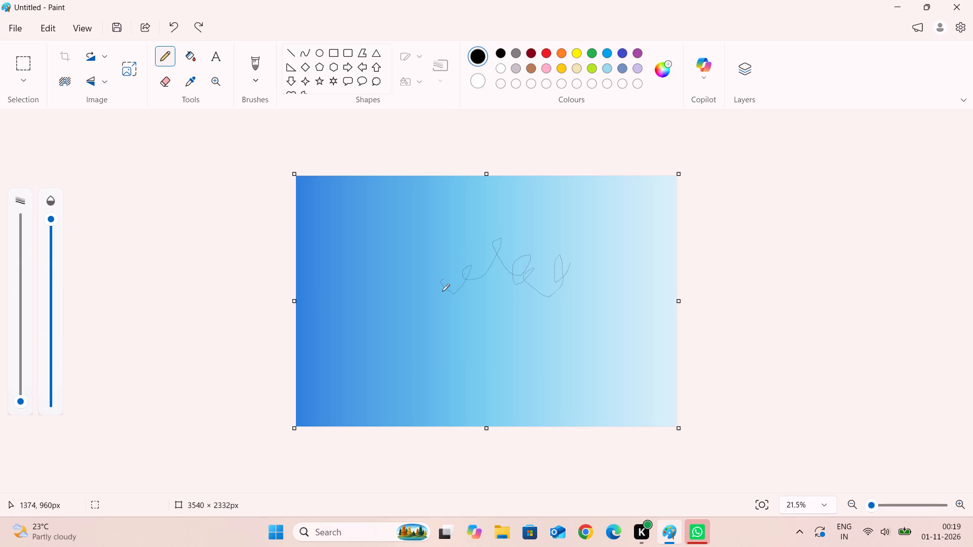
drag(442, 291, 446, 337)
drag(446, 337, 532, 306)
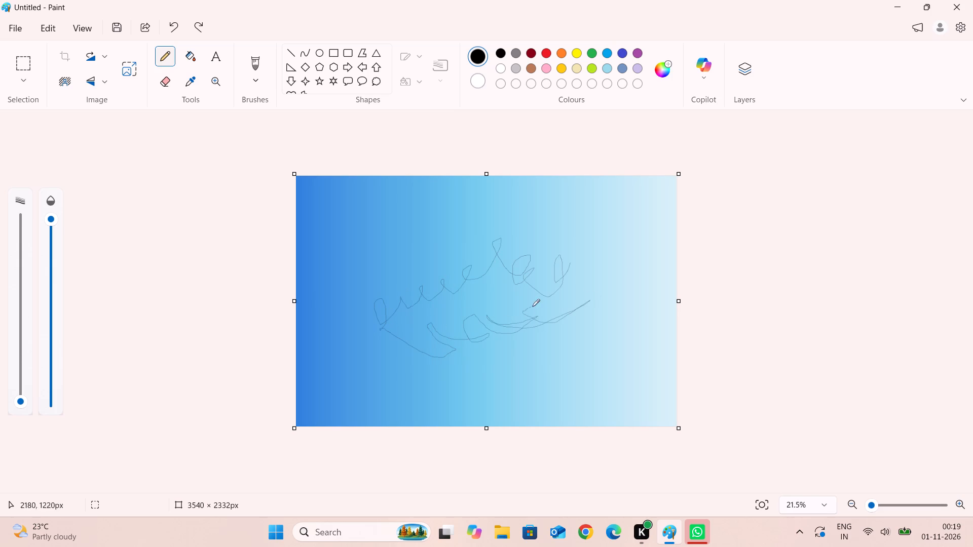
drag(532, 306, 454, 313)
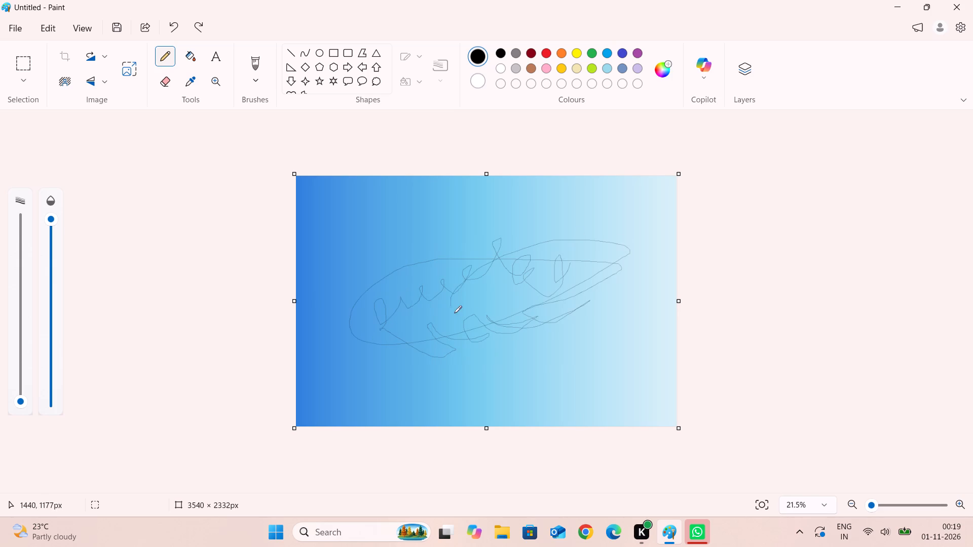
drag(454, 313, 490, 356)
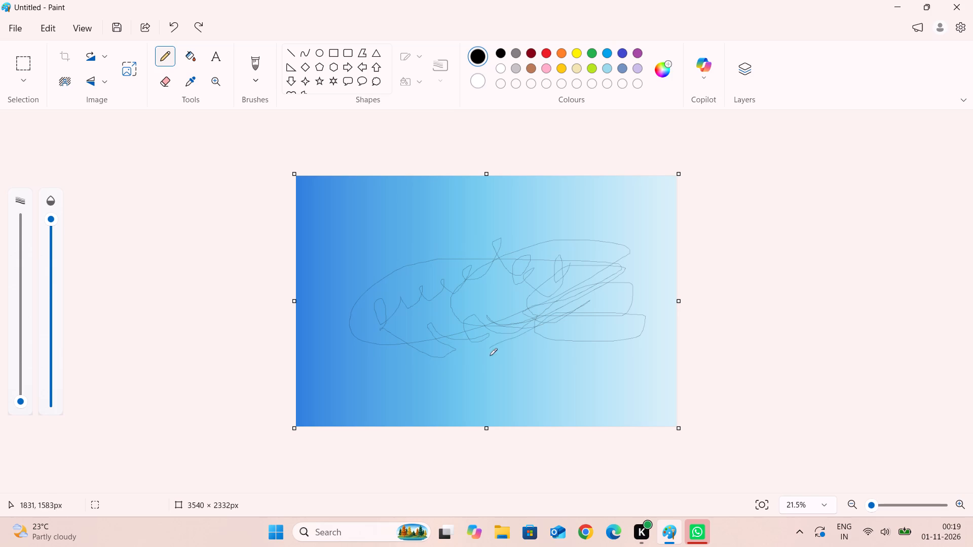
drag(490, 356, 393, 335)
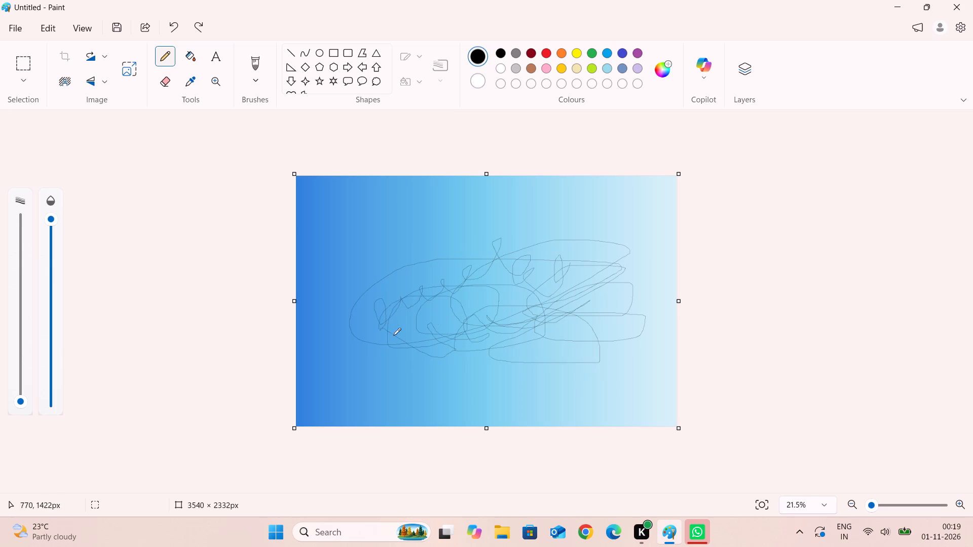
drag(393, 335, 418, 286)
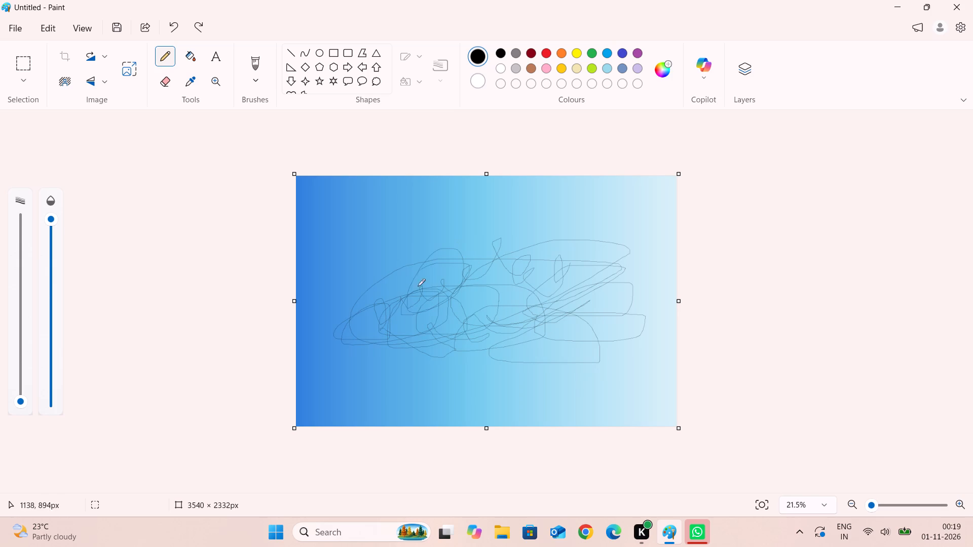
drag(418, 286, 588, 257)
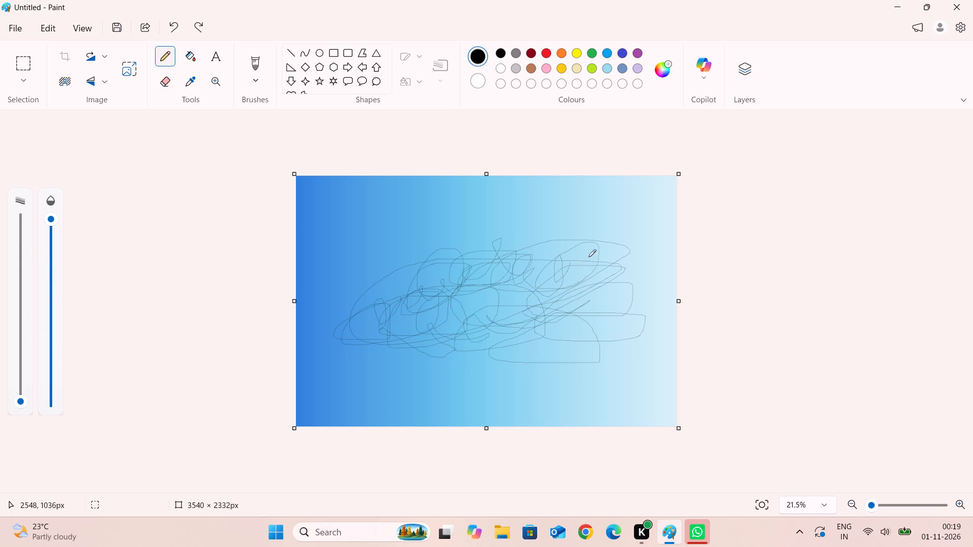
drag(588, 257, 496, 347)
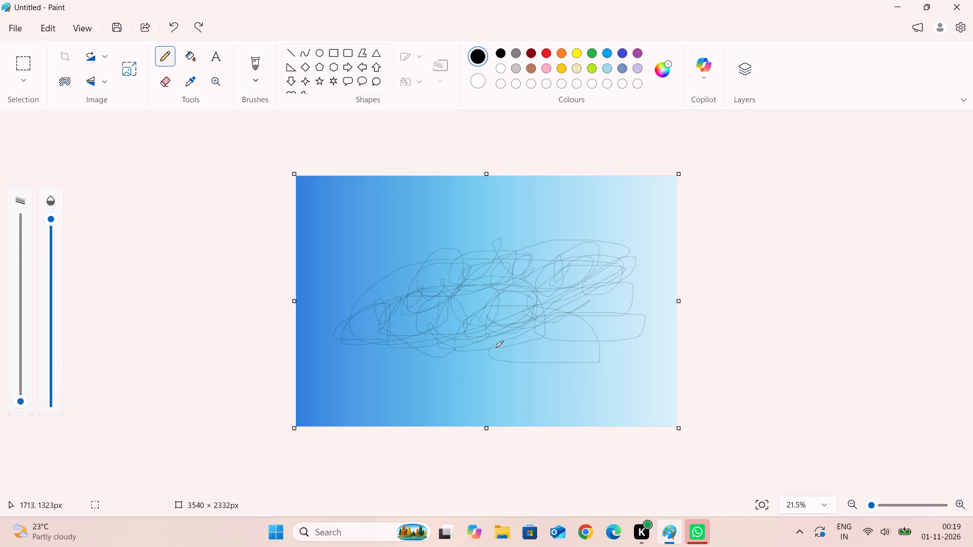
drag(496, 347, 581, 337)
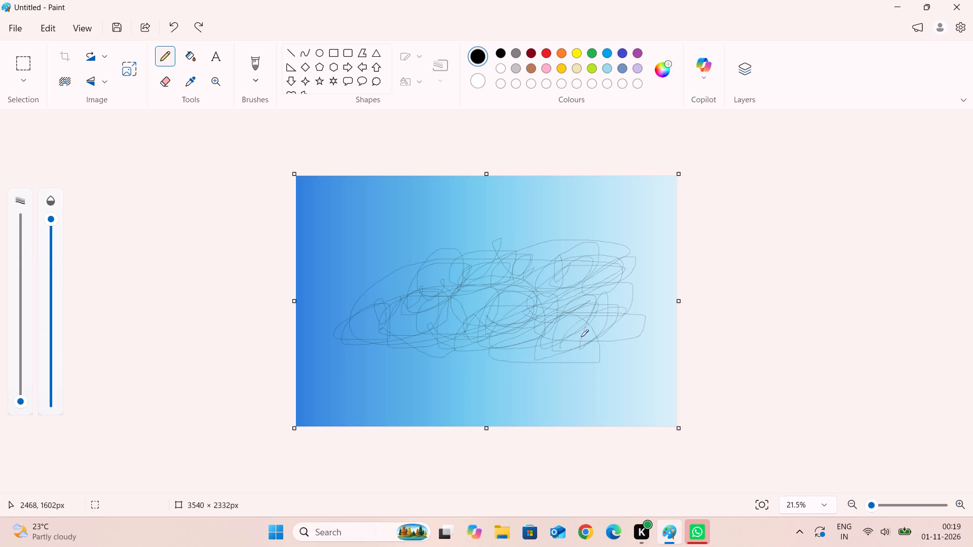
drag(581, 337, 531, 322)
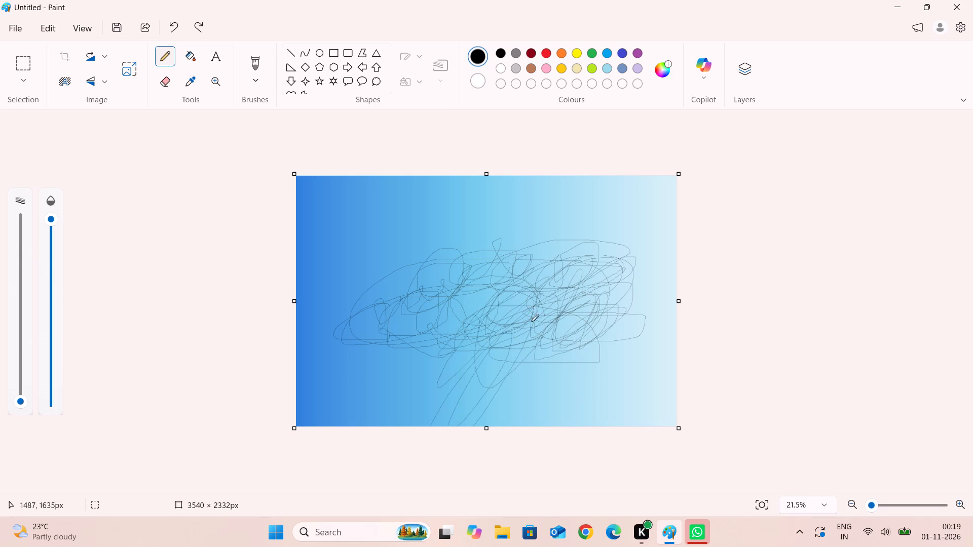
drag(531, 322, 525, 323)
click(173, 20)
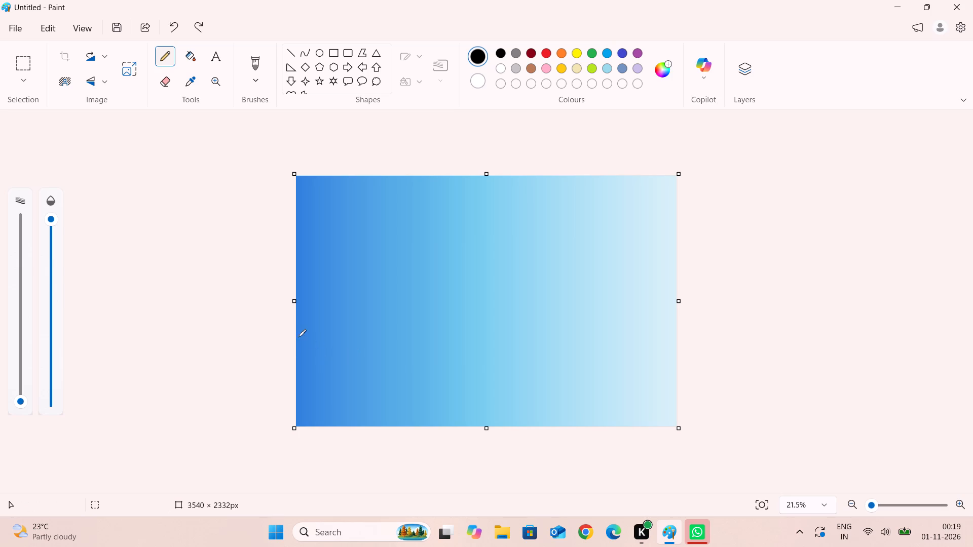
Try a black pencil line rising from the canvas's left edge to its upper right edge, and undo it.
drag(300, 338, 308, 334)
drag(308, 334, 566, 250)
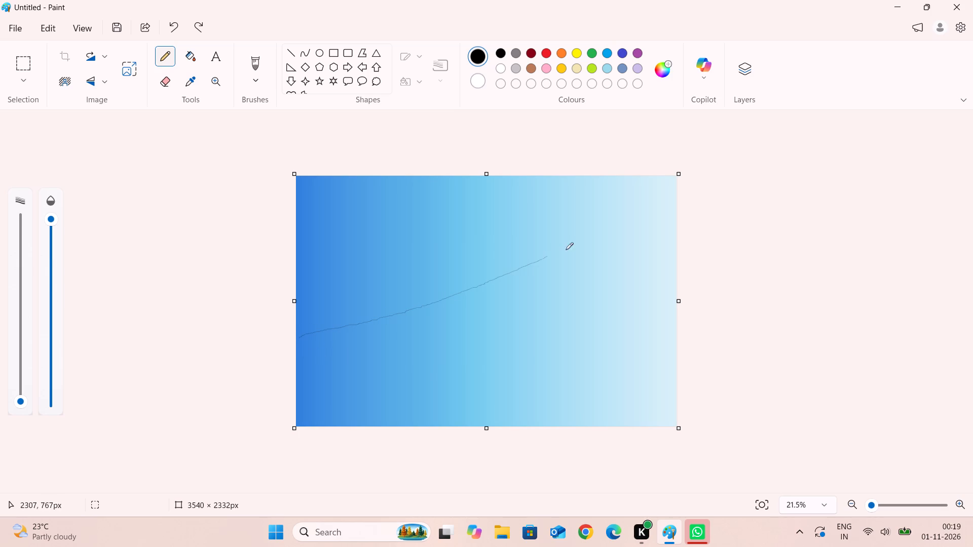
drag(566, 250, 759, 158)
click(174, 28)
Draw three thin black freehand lines fanning out from the canvas's left edge, two reaching the right edge and the steepest reaching the bottom edge.
drag(358, 283, 687, 339)
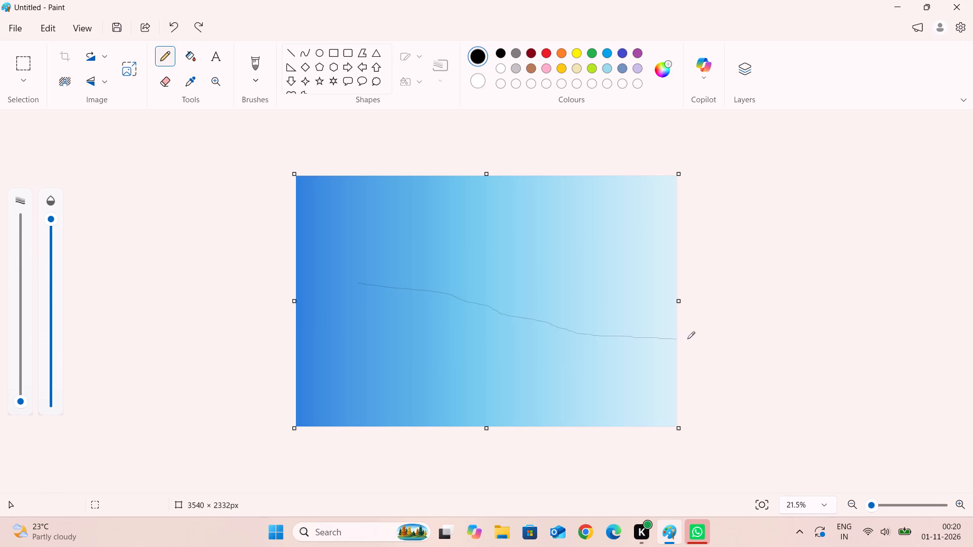
drag(687, 339, 709, 331)
drag(359, 283, 248, 271)
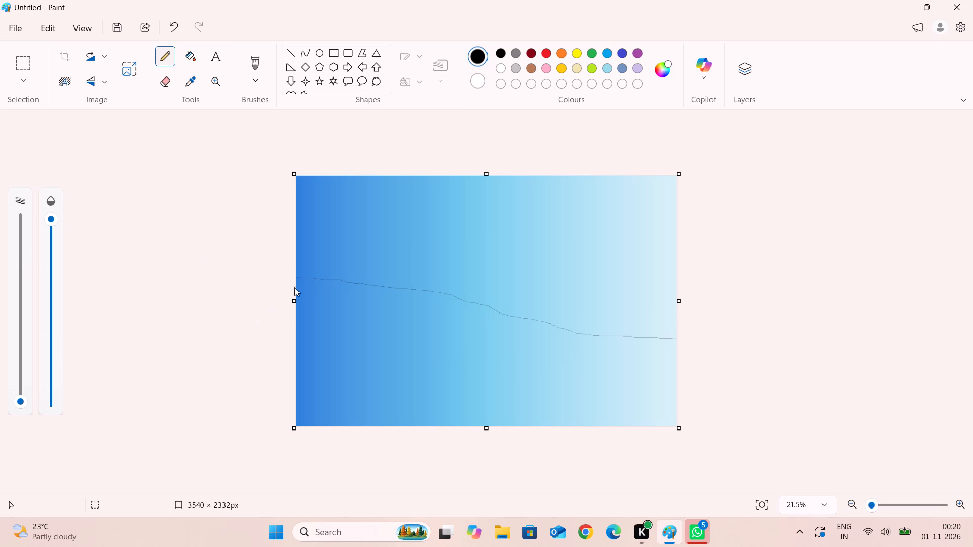
drag(296, 276, 743, 416)
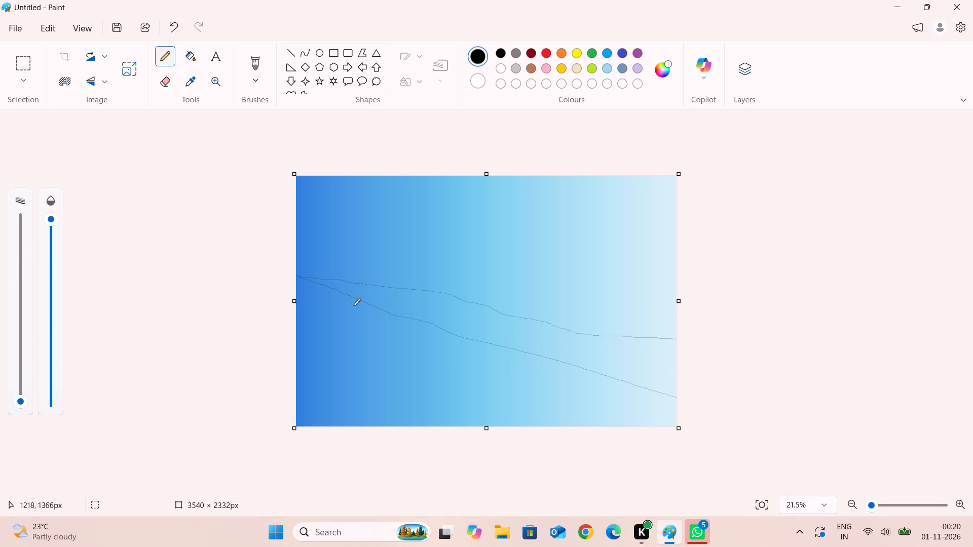
drag(297, 278, 579, 451)
scroll(447, 396, down, 1)
Draw a horizontal line from mid-canvas to the right edge above the fanned lines, with a low hill outline on it and a slanted inner line.
drag(466, 267, 860, 261)
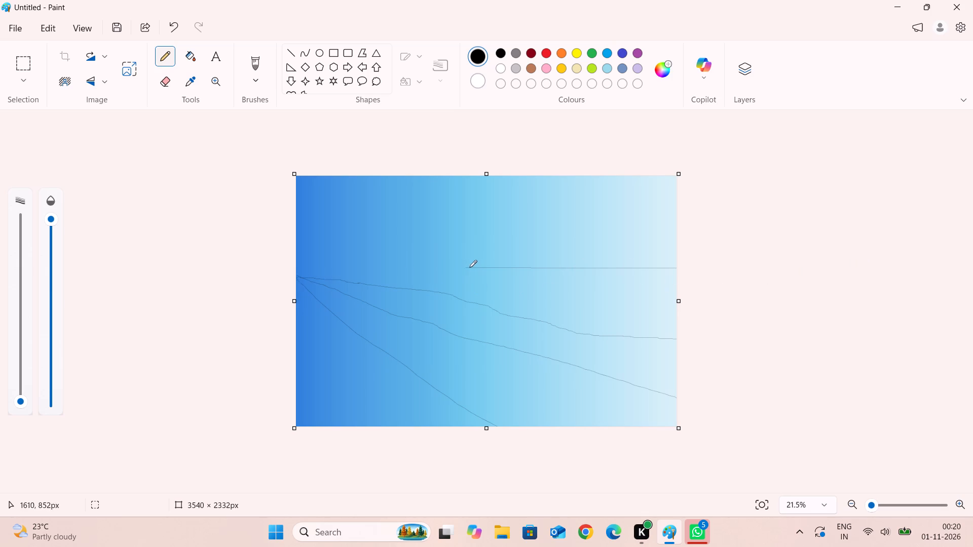
drag(456, 267, 480, 264)
drag(480, 264, 560, 245)
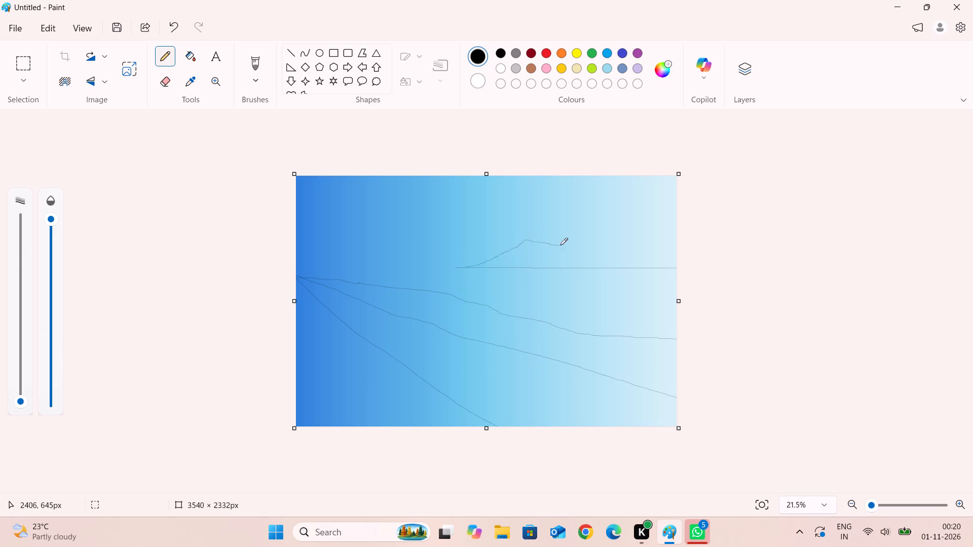
drag(560, 245, 617, 267)
drag(508, 267, 541, 253)
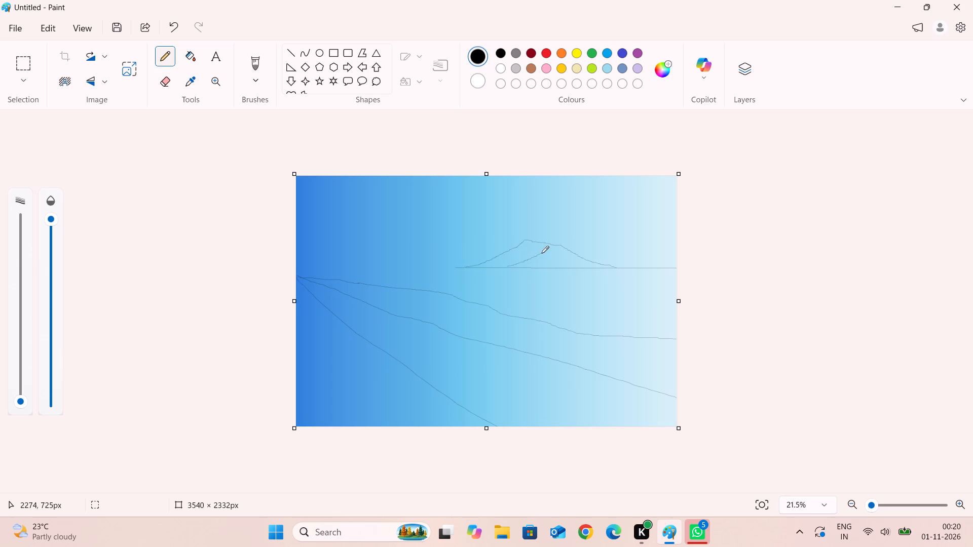
drag(541, 253, 556, 247)
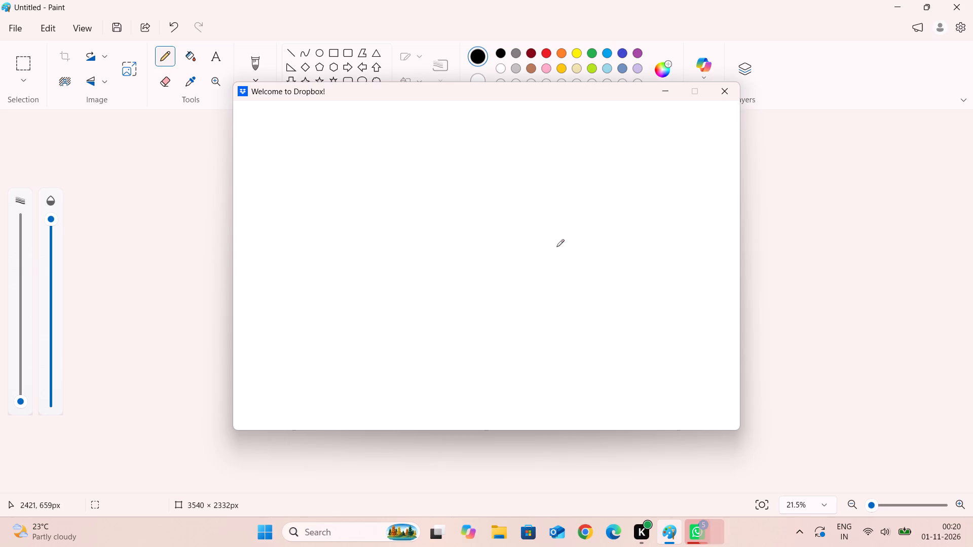
drag(556, 247, 558, 246)
Close the Dropbox welcome window that covers the canvas.
click(725, 94)
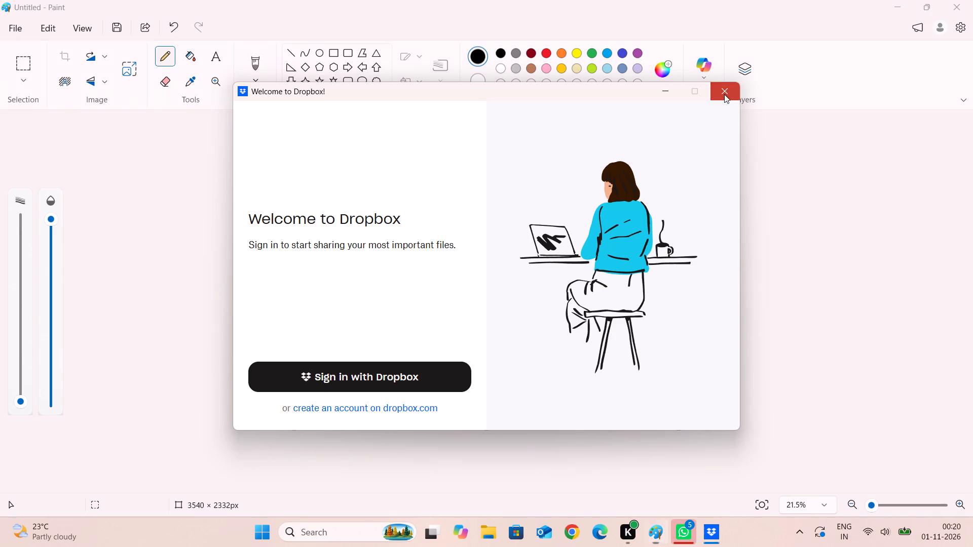
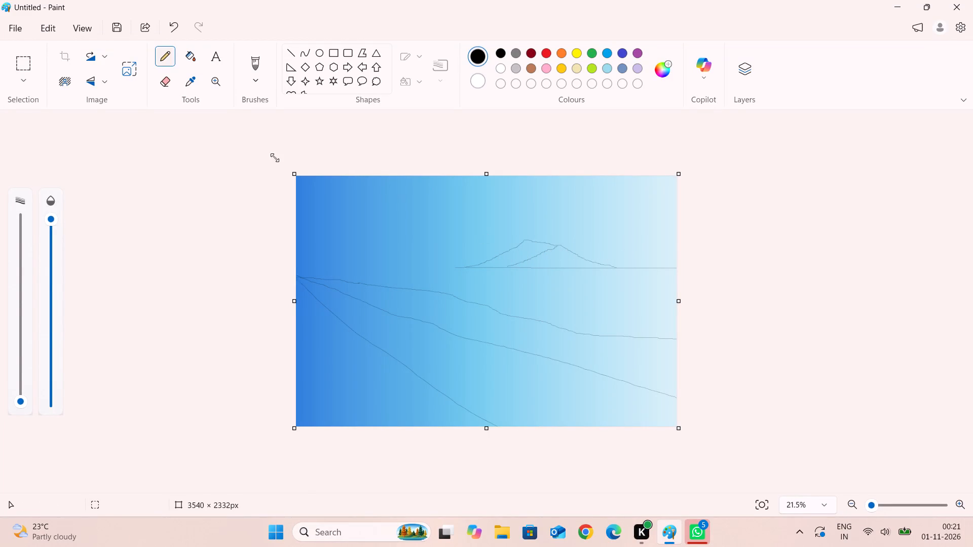
Undo the low hill outline and its slanted inner line, keeping the horizontal line.
click(177, 28)
click(177, 29)
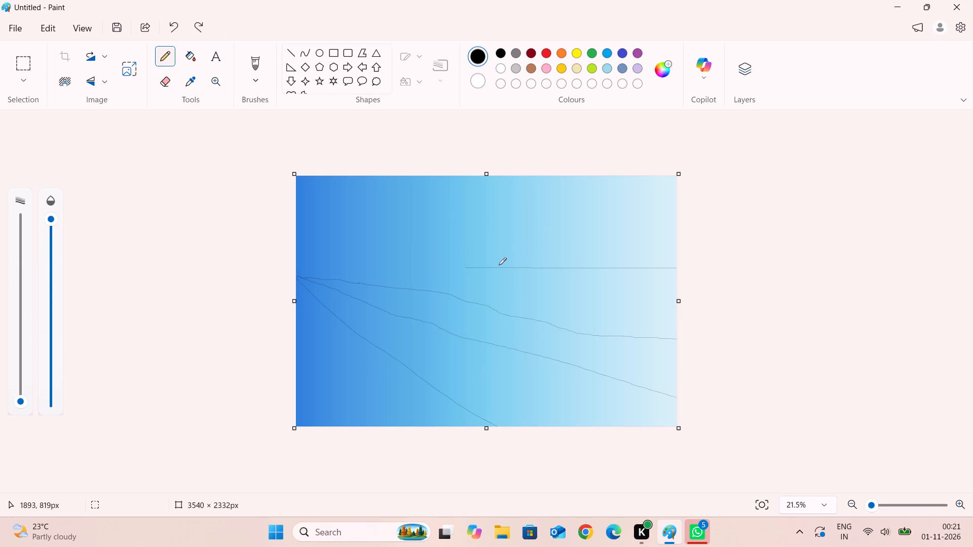
Draw two low freehand hills side by side along the horizontal line in thin black pencil.
drag(496, 267, 525, 263)
drag(525, 263, 556, 262)
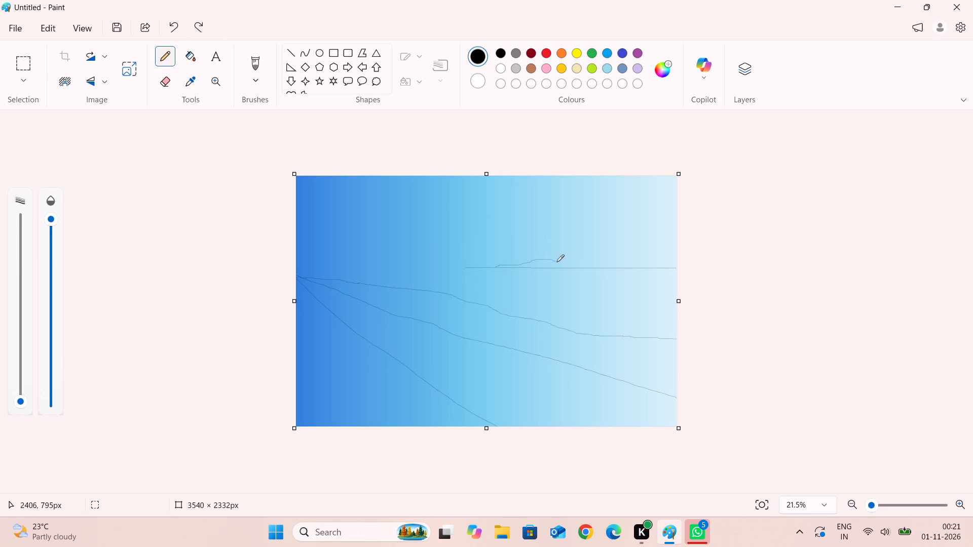
drag(556, 262, 569, 266)
drag(565, 264, 624, 264)
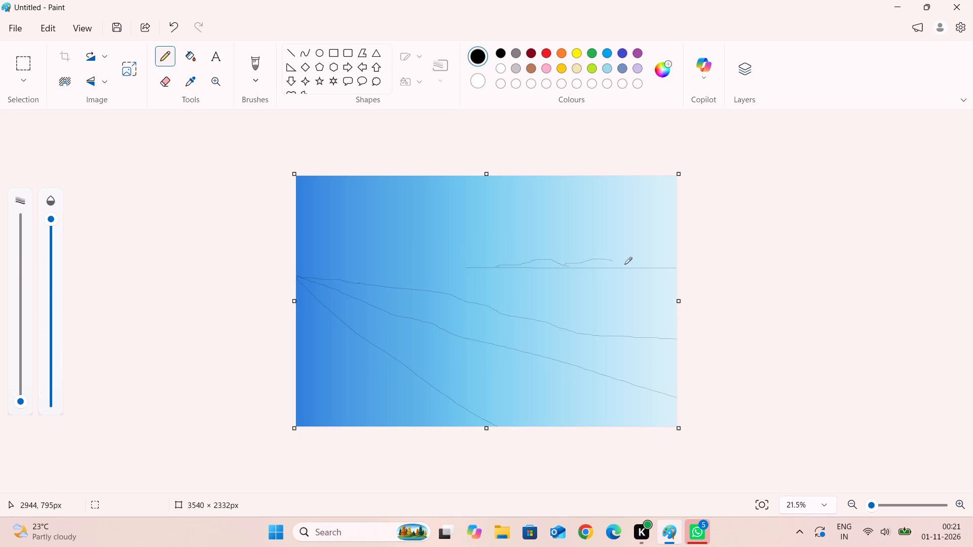
drag(624, 264, 649, 267)
Draw a freehand shoreline from the uppermost fanned line near the canvas's left edge to the horizontal line's left end.
drag(341, 280, 353, 277)
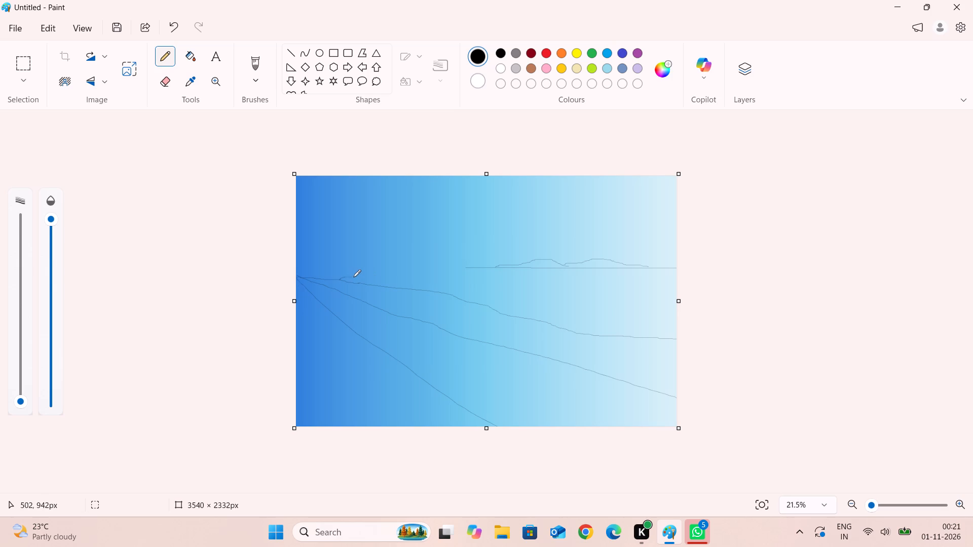
drag(353, 277, 422, 276)
drag(422, 276, 476, 268)
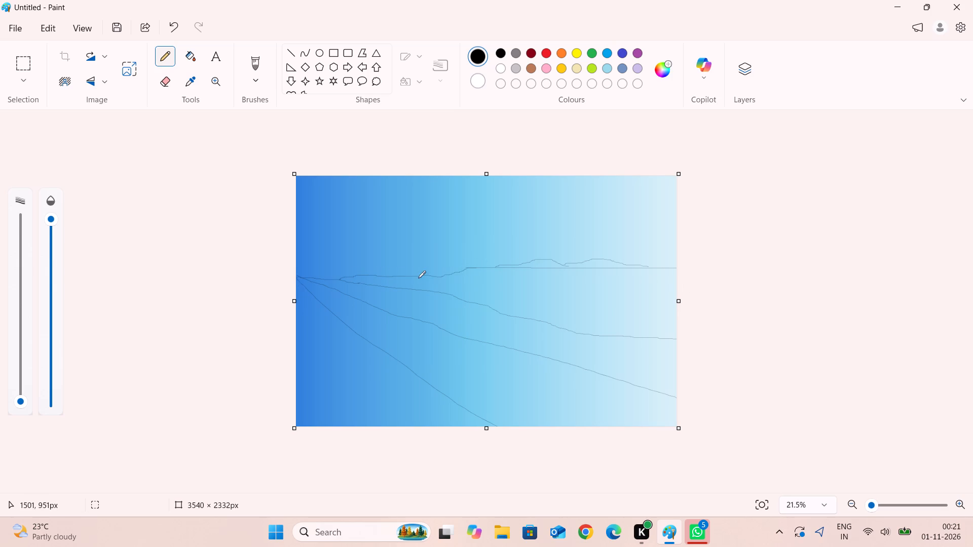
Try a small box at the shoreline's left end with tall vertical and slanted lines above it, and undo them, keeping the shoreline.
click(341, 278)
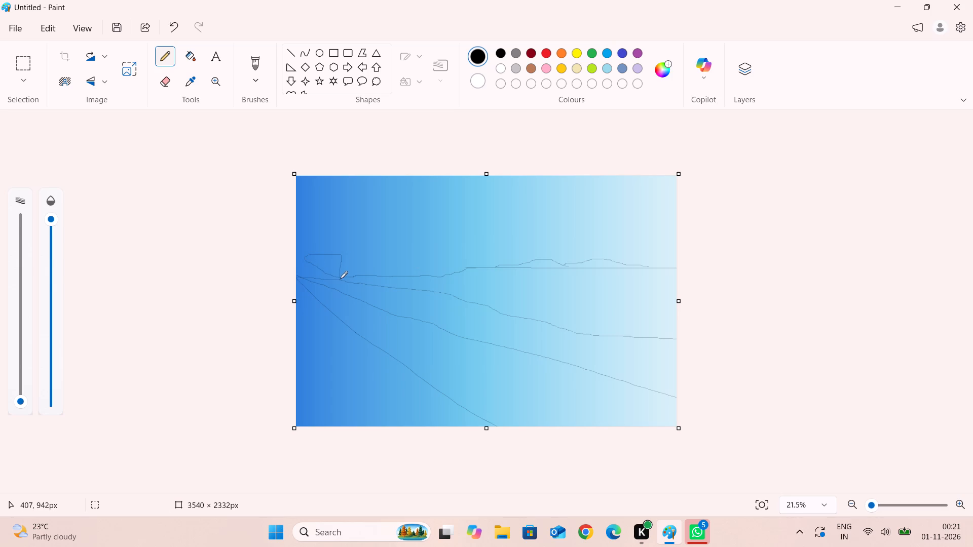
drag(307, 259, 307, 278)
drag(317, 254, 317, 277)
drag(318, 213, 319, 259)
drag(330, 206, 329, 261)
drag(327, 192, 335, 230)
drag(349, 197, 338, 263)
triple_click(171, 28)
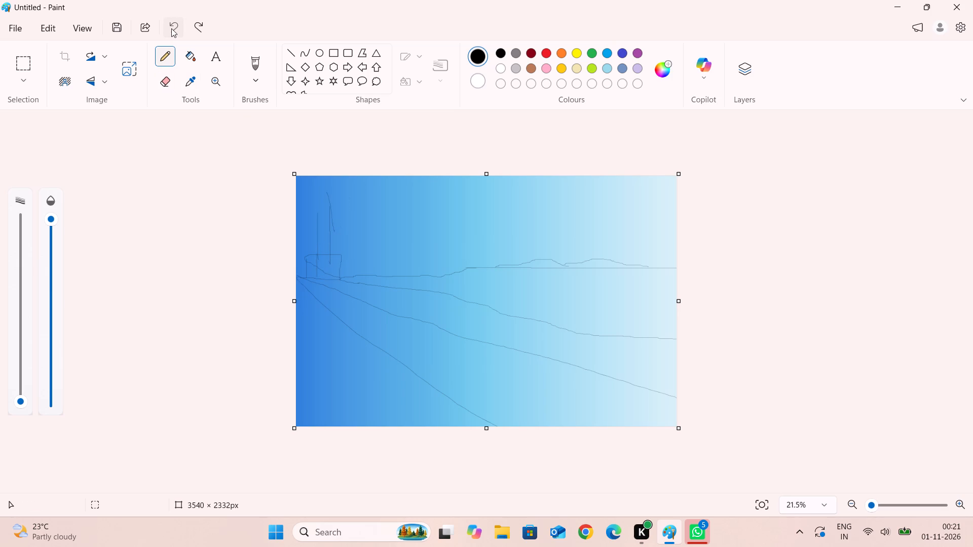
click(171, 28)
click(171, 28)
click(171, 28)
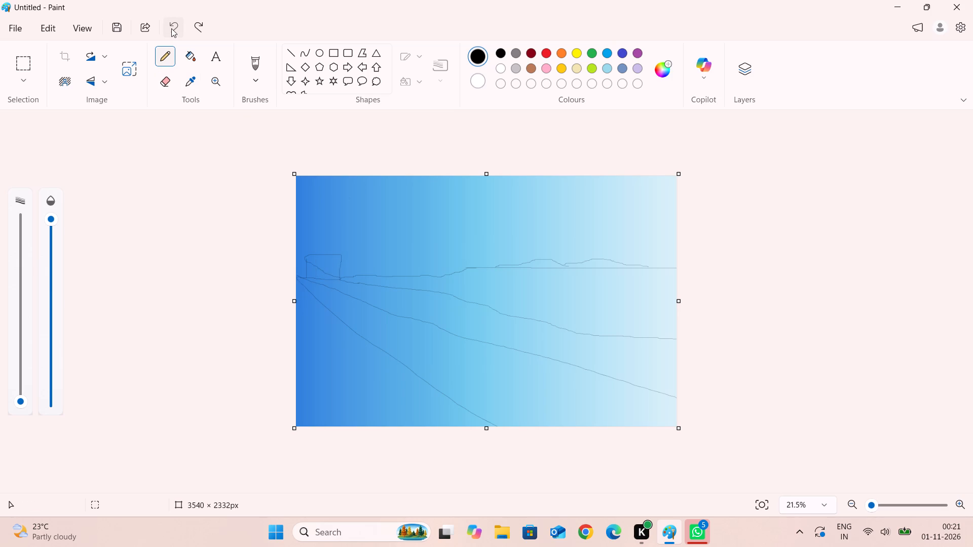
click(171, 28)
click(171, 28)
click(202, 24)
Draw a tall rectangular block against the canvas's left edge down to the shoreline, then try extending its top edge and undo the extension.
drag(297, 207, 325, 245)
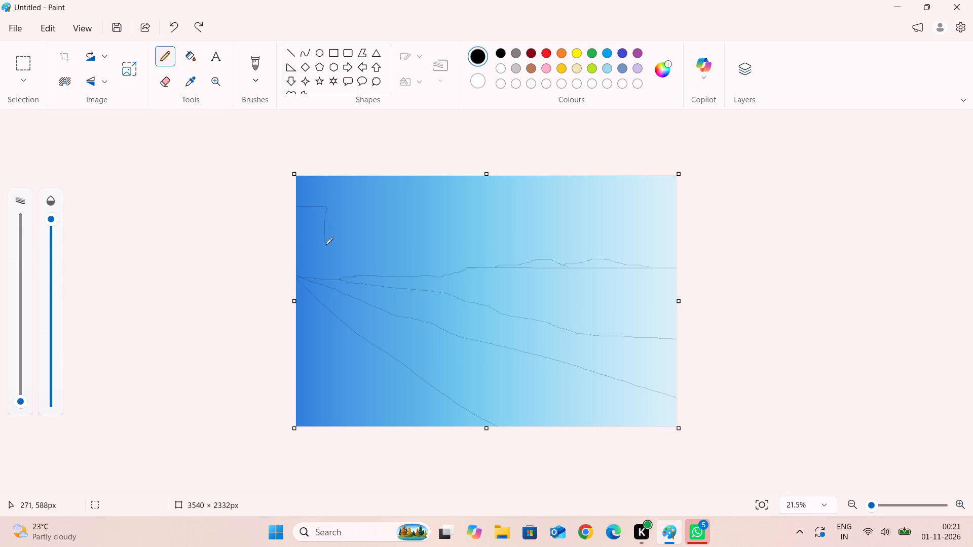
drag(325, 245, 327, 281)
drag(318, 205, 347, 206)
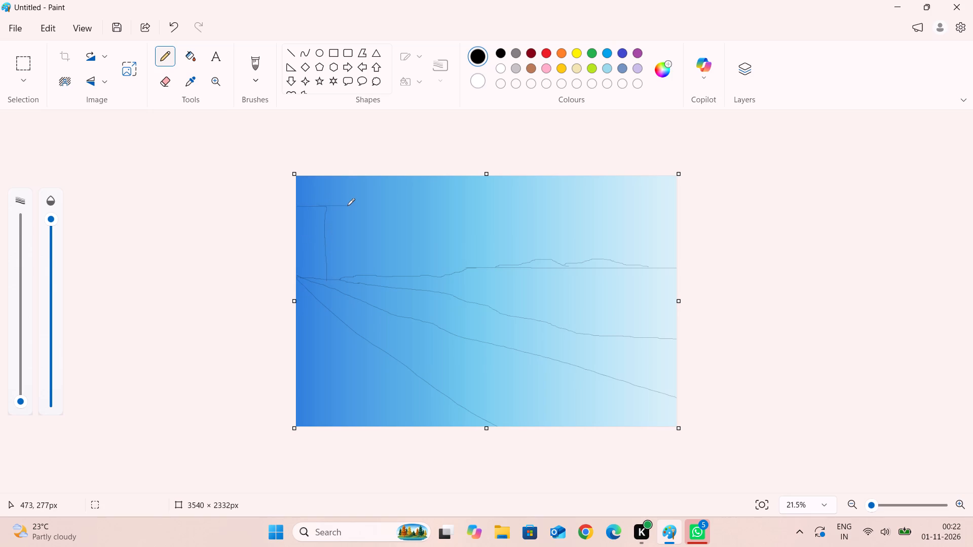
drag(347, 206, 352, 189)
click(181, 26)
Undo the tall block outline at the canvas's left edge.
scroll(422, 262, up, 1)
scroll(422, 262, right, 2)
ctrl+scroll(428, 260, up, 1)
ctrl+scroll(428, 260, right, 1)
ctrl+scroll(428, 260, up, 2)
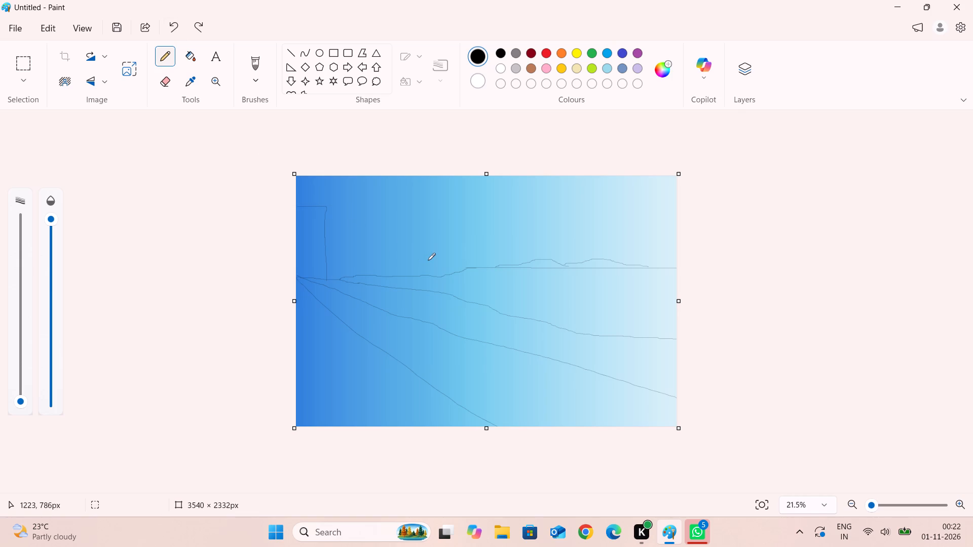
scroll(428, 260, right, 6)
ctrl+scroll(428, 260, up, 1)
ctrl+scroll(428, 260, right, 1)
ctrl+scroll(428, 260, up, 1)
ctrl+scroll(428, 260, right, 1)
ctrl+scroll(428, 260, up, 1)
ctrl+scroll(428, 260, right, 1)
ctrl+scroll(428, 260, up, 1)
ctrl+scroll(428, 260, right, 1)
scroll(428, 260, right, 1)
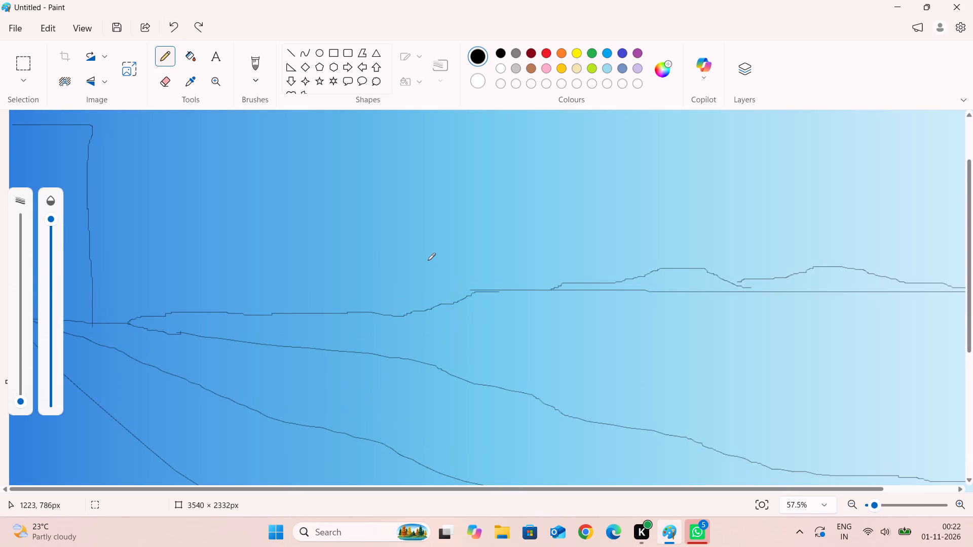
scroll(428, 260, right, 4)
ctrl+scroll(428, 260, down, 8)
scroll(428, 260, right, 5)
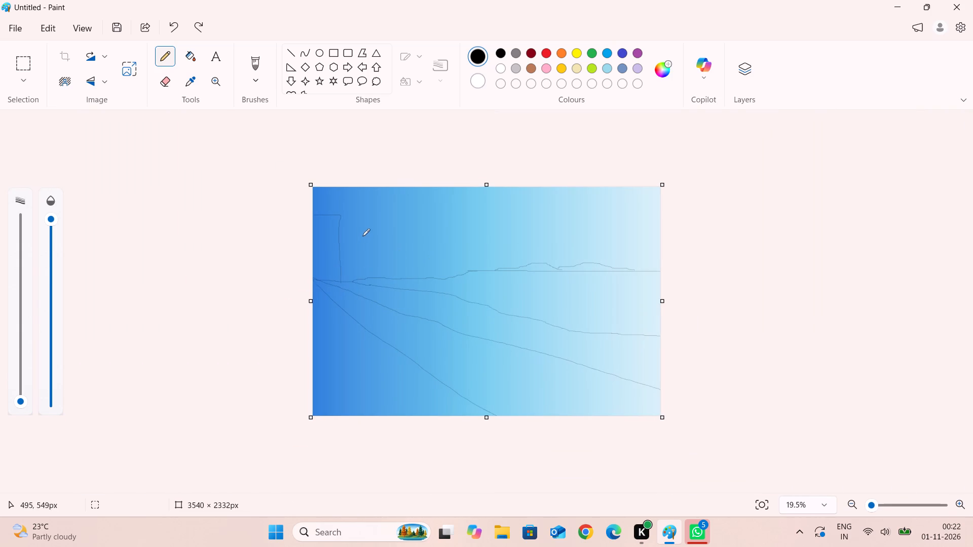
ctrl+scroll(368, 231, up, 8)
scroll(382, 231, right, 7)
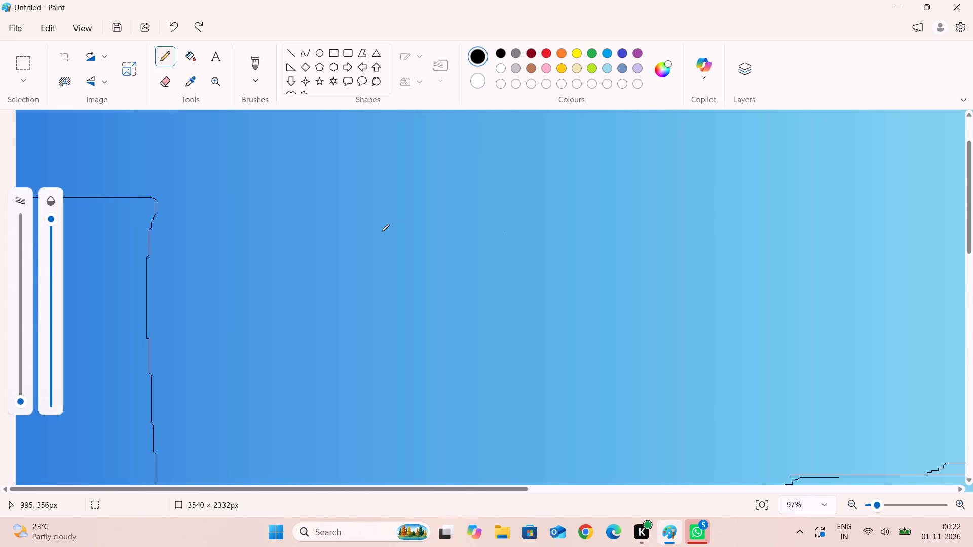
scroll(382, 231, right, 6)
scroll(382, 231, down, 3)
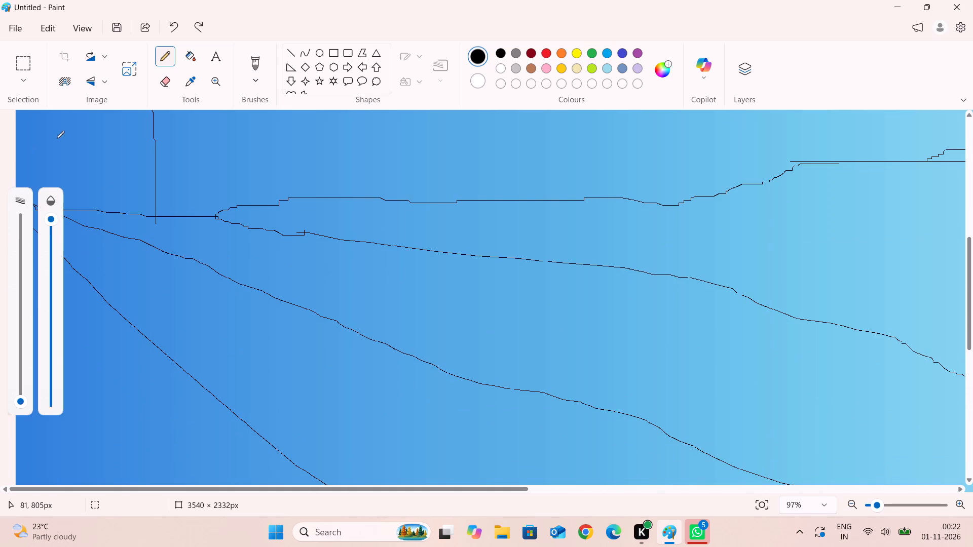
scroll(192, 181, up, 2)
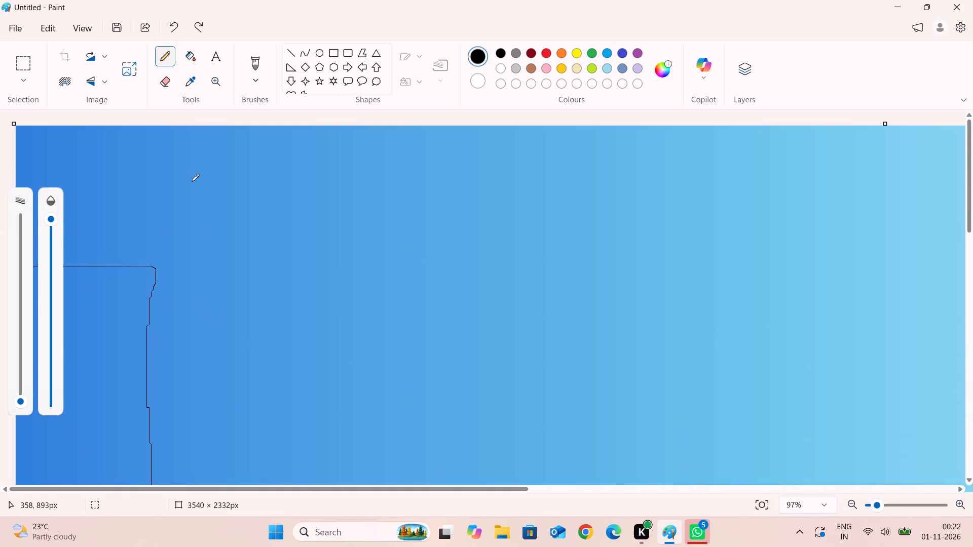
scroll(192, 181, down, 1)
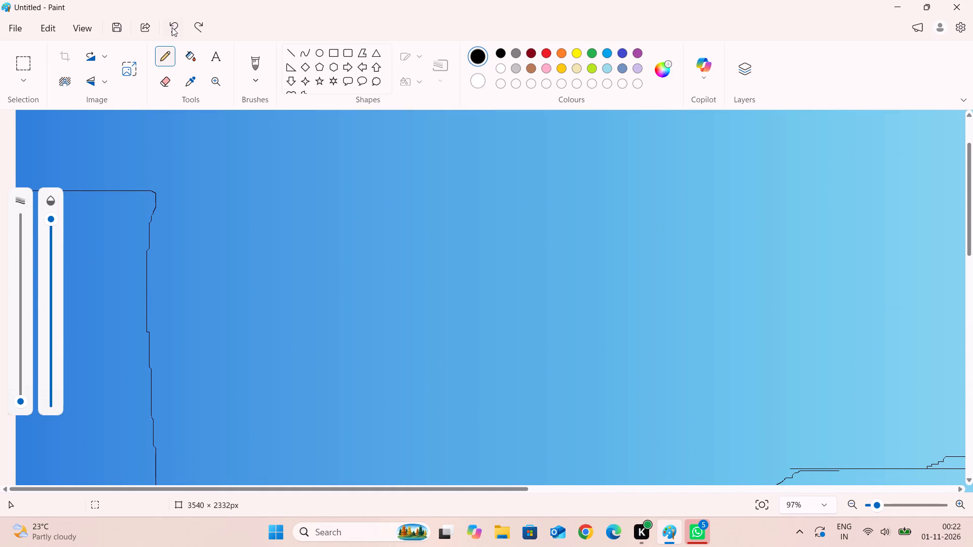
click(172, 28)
Draw a straight black vertical line about 542 px tall near the canvas's left edge, ending at the shoreline.
scroll(354, 110, down, 2)
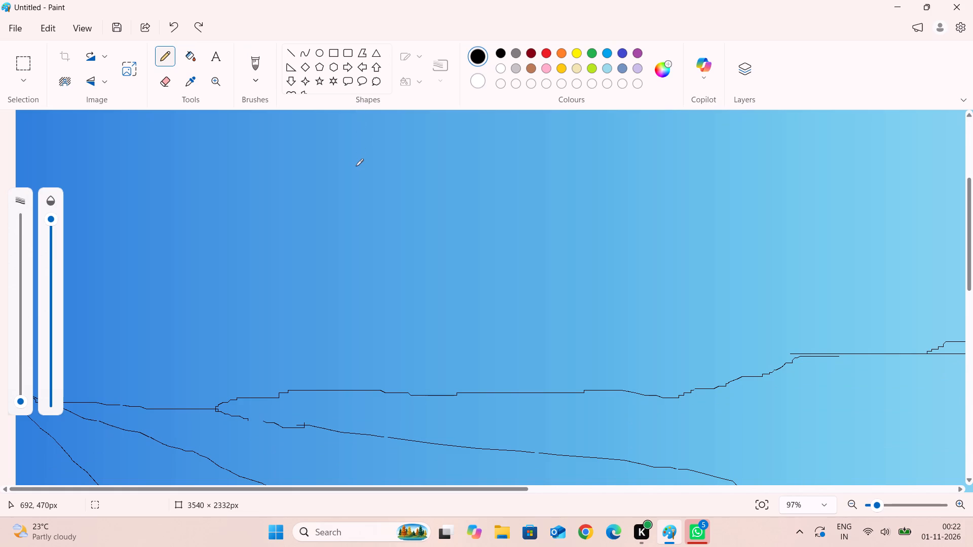
ctrl+scroll(356, 166, down, 1)
scroll(356, 166, down, 1)
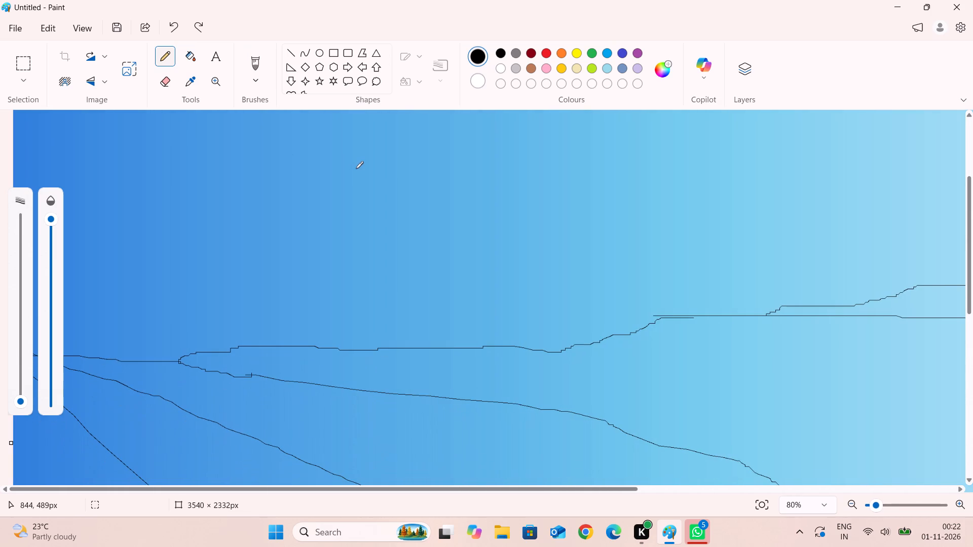
scroll(356, 169, right, 9)
click(10, 125)
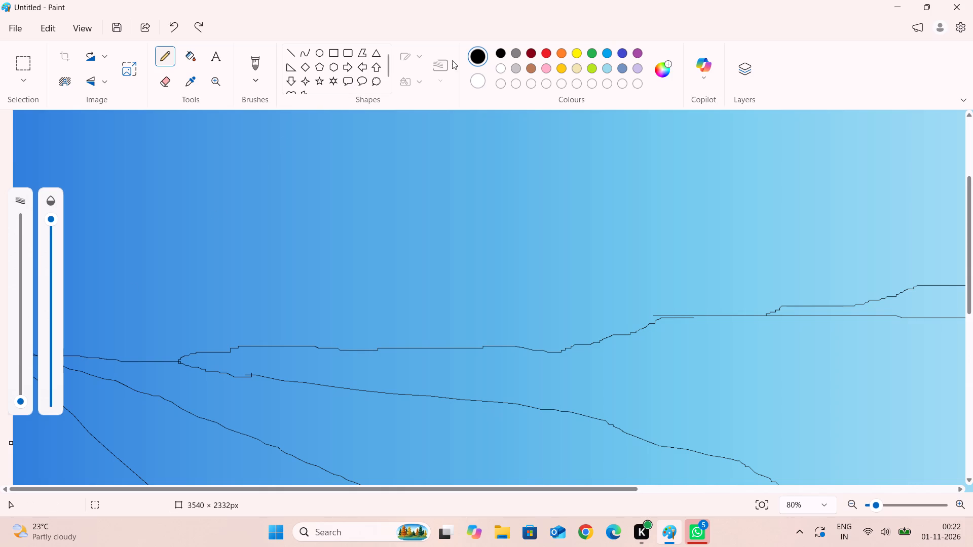
click(443, 74)
click(434, 81)
click(294, 47)
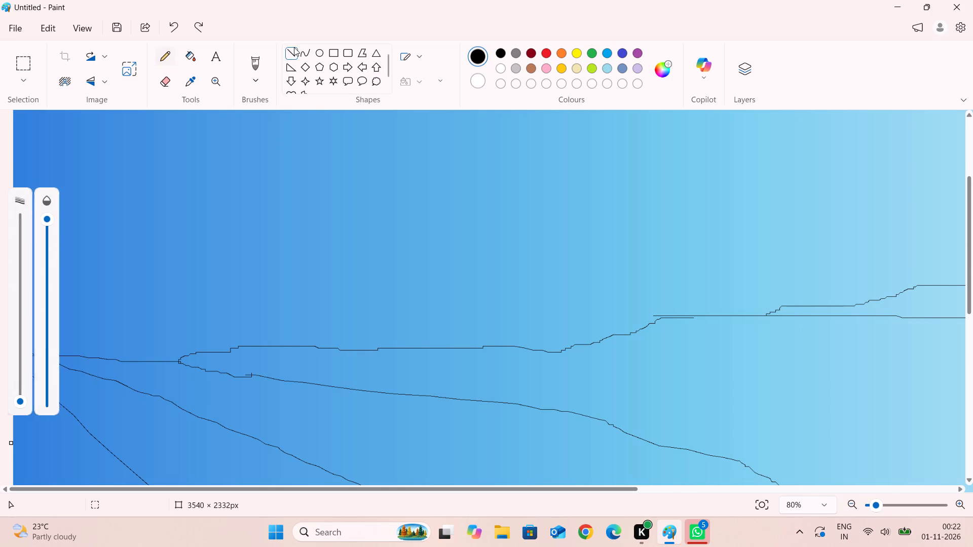
drag(22, 134, 21, 148)
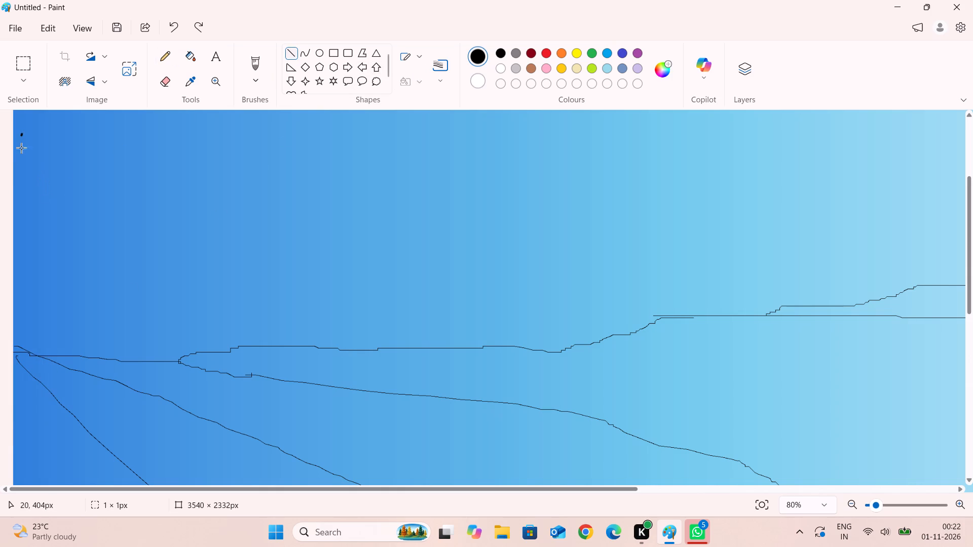
drag(21, 148, 22, 343)
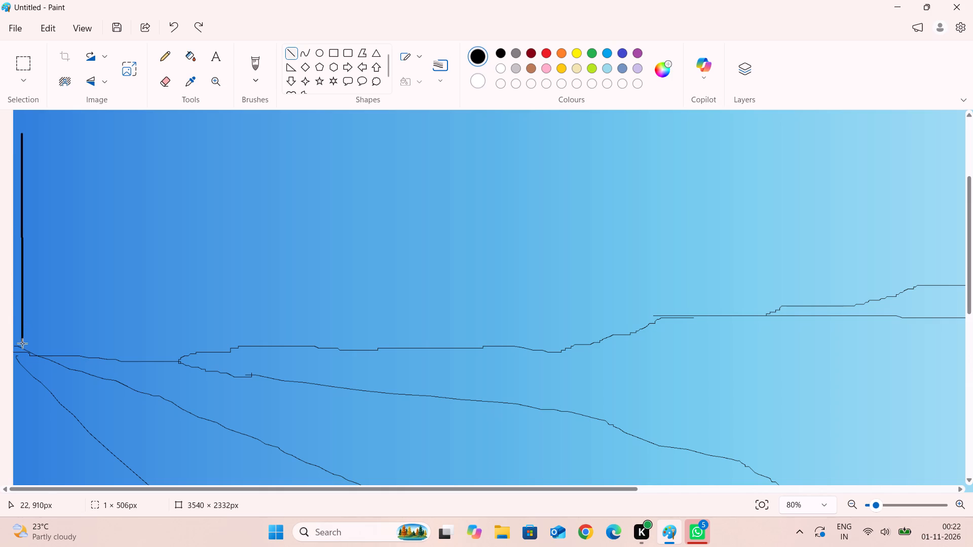
drag(22, 343, 22, 348)
drag(22, 348, 27, 349)
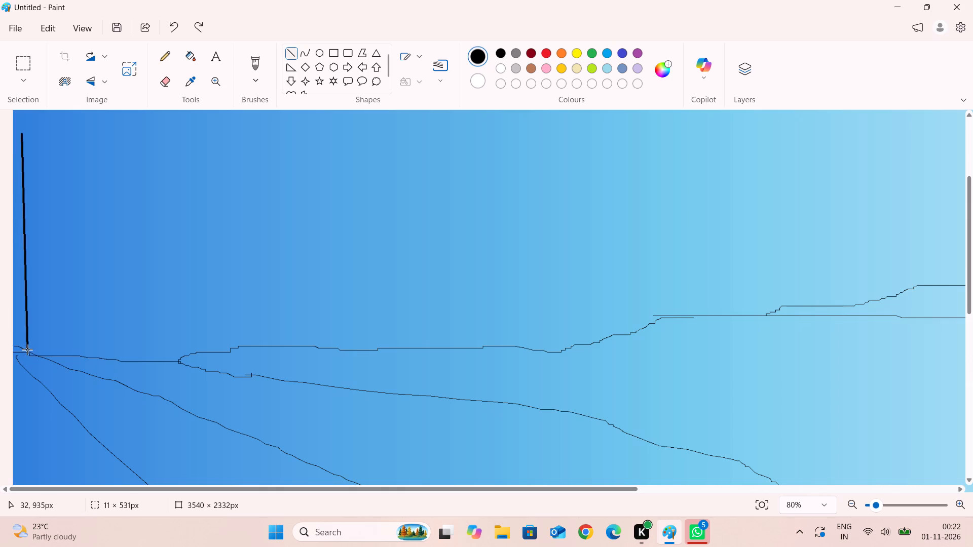
drag(27, 349, 24, 354)
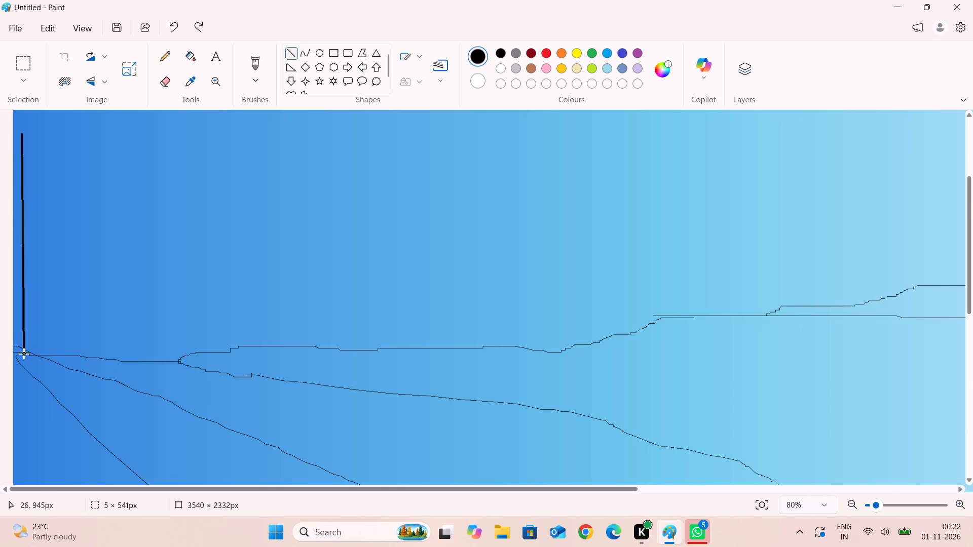
drag(24, 354, 22, 354)
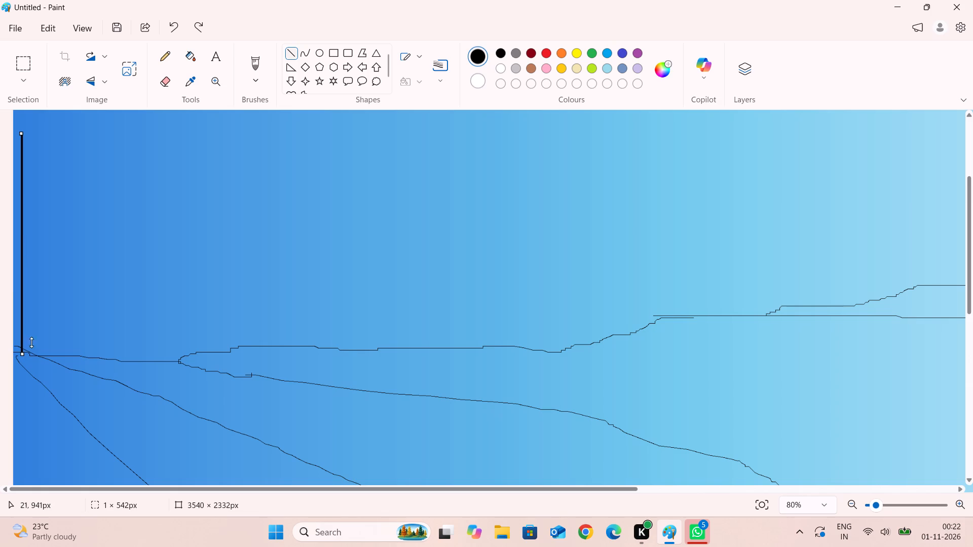
Reduce the new vertical line's thickness to a hairline matching the pencil strokes.
click(436, 75)
click(428, 99)
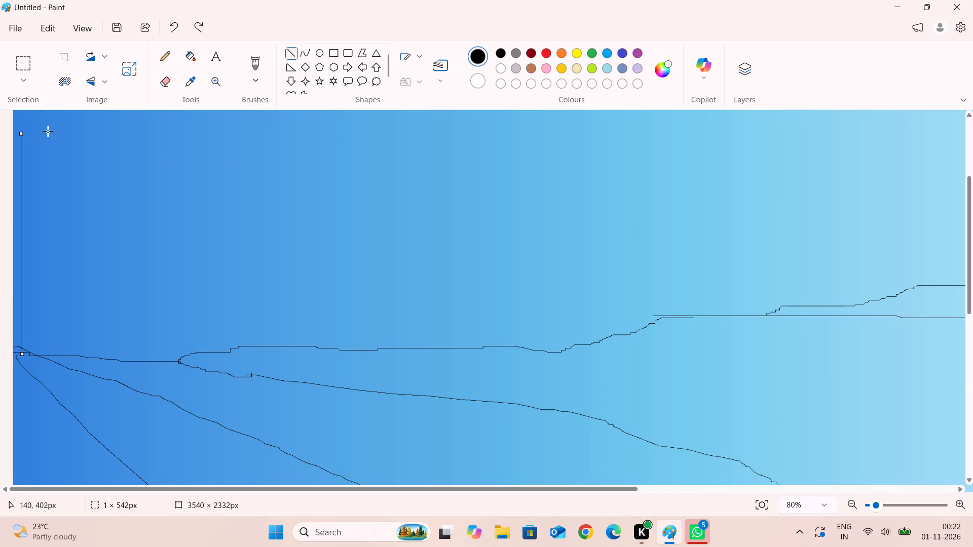
click(4, 135)
Draw a shorter, near-vertical line about 347 px tall just right of the first one, ending at the shoreline.
drag(36, 212, 33, 331)
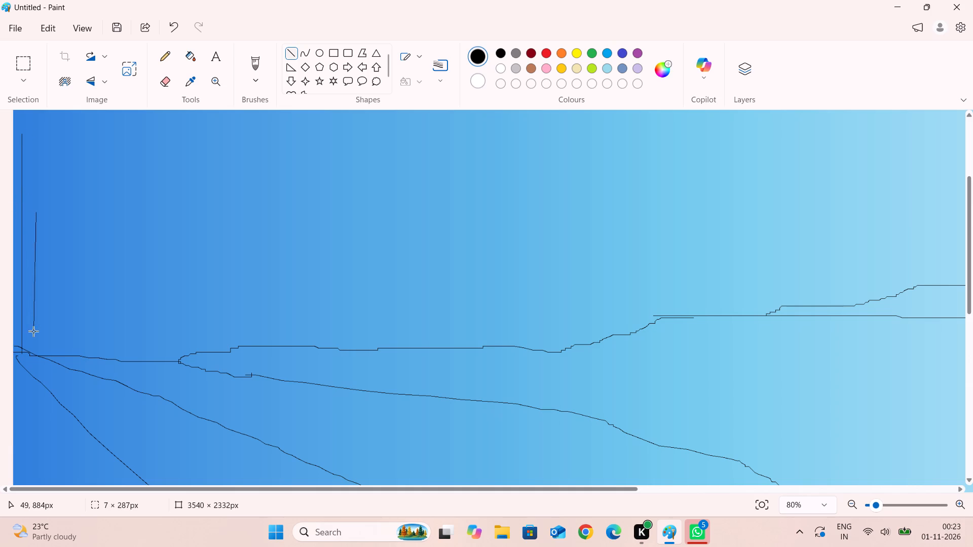
drag(33, 331, 35, 347)
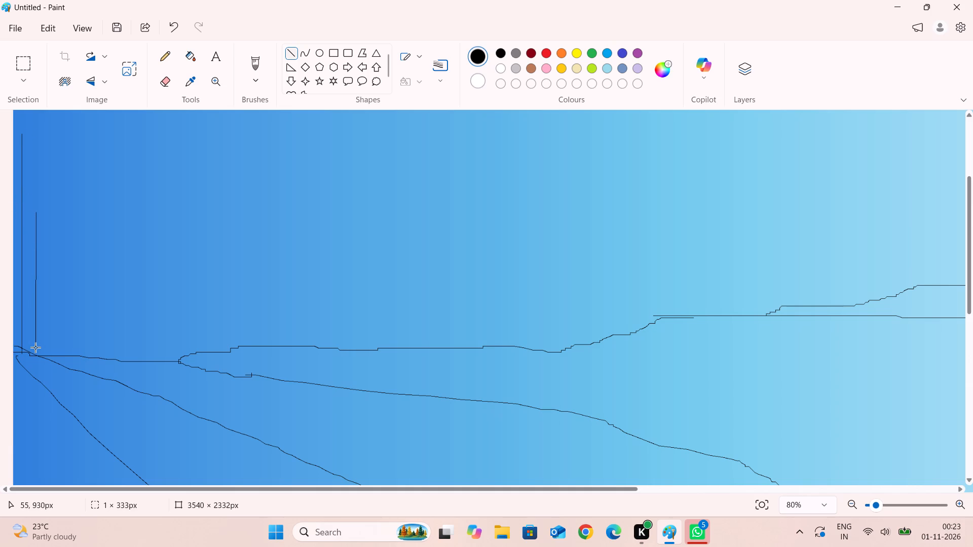
drag(35, 347, 36, 356)
drag(36, 356, 36, 356)
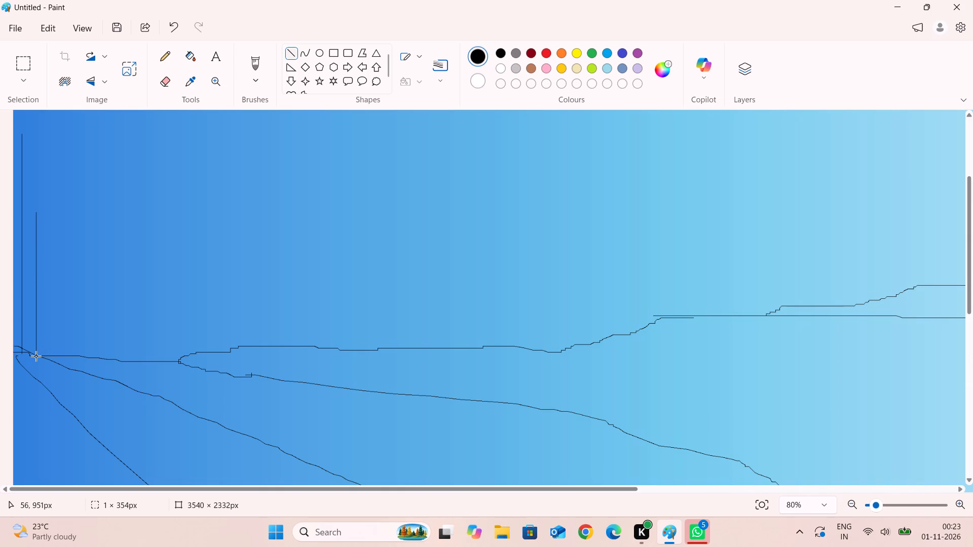
drag(36, 356, 38, 356)
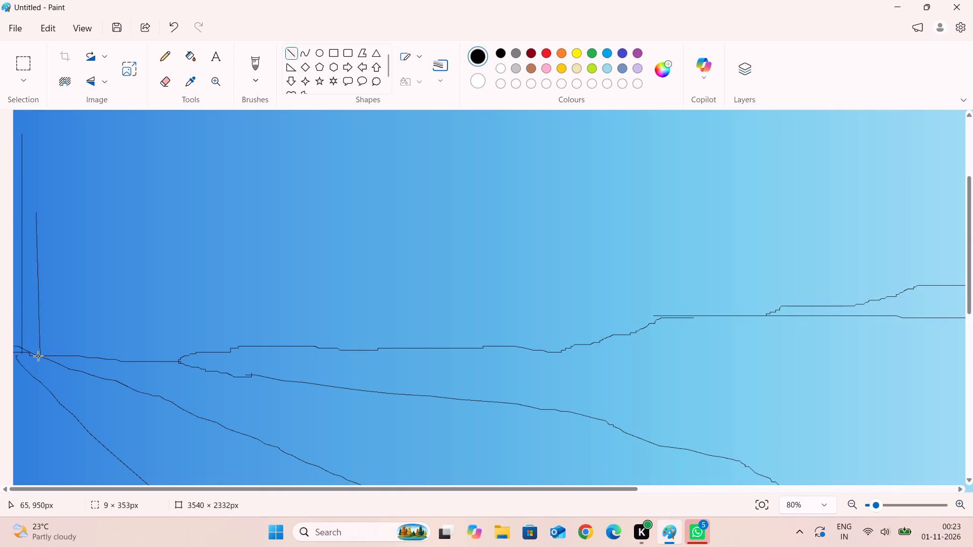
drag(38, 356, 36, 356)
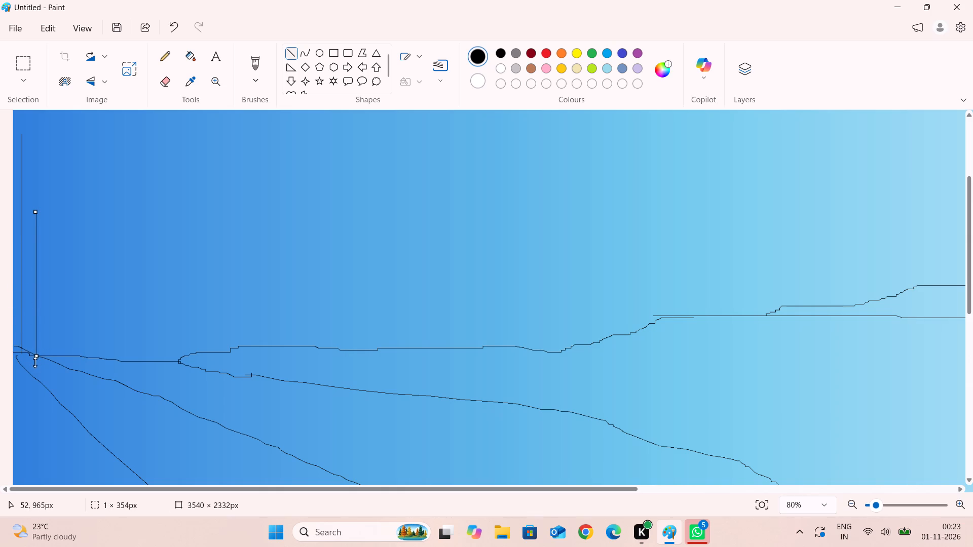
drag(36, 360, 36, 364)
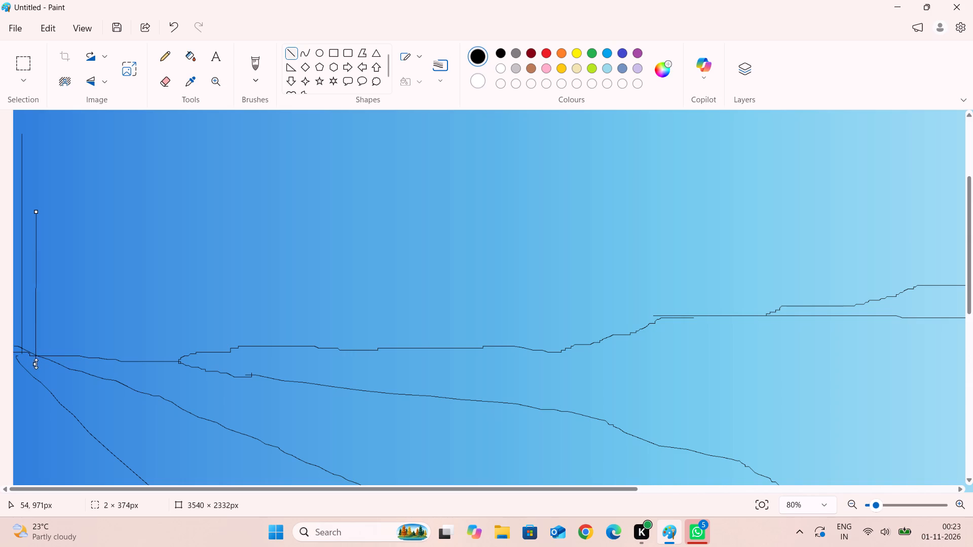
drag(36, 364, 36, 360)
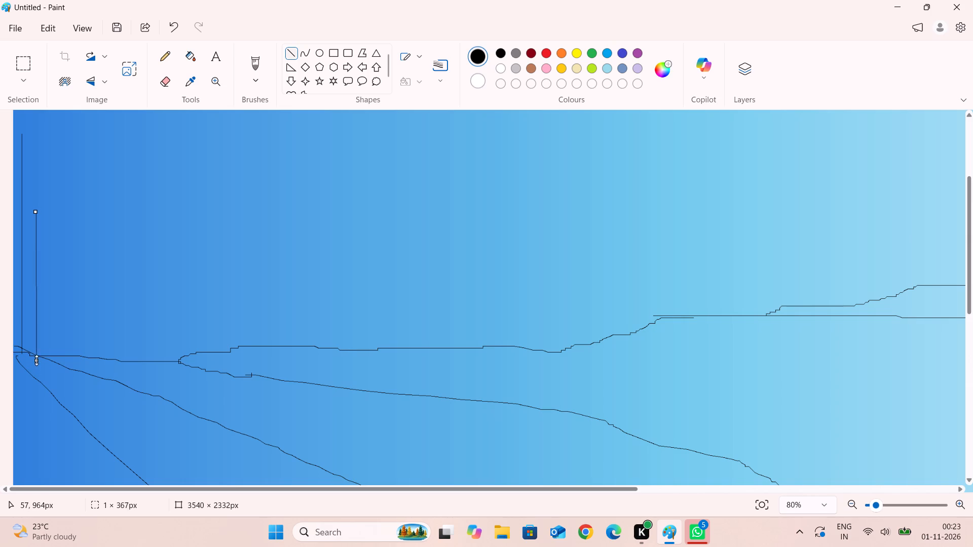
drag(36, 360, 35, 353)
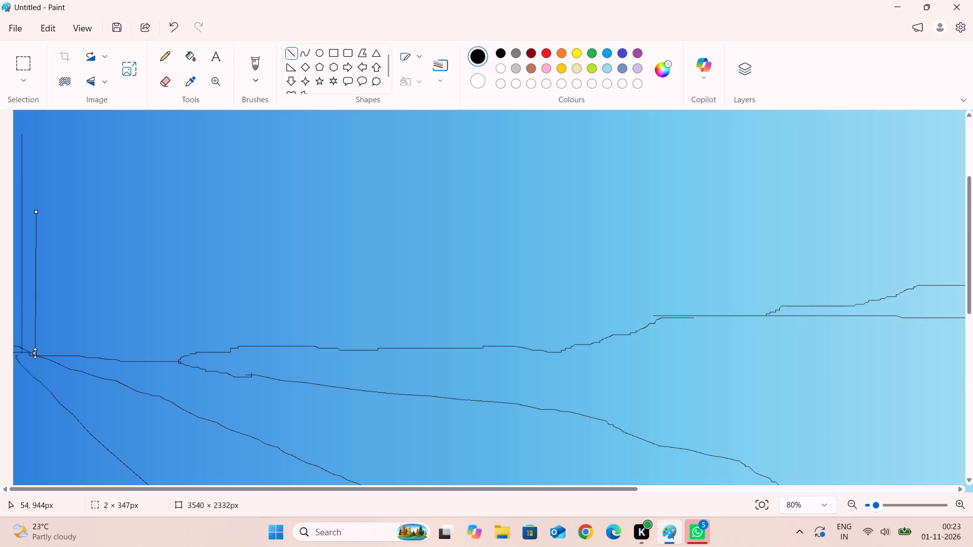
drag(35, 353, 35, 353)
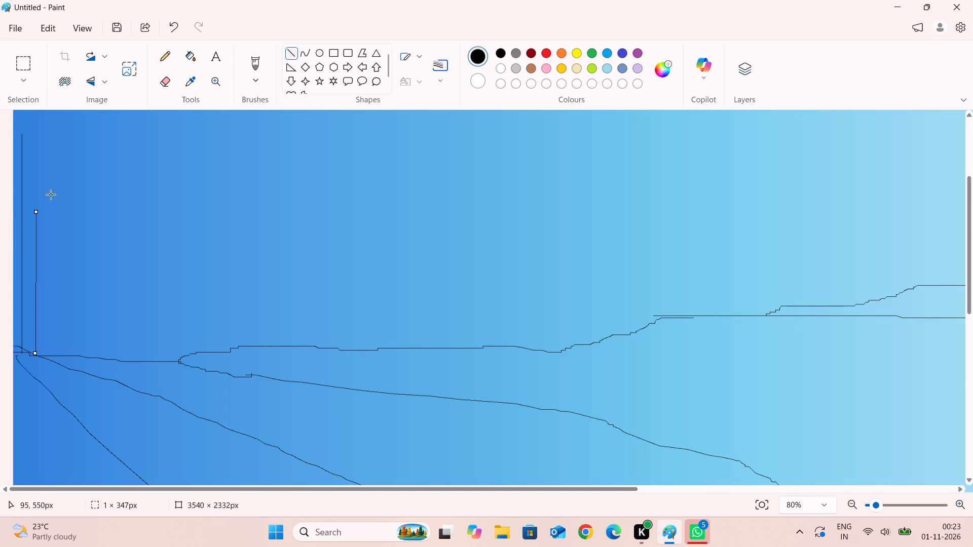
Move the shorter line's upper end to the tall line's top, forming a narrow spire about 33 × 546 px.
drag(38, 208, 35, 203)
drag(35, 203, 36, 208)
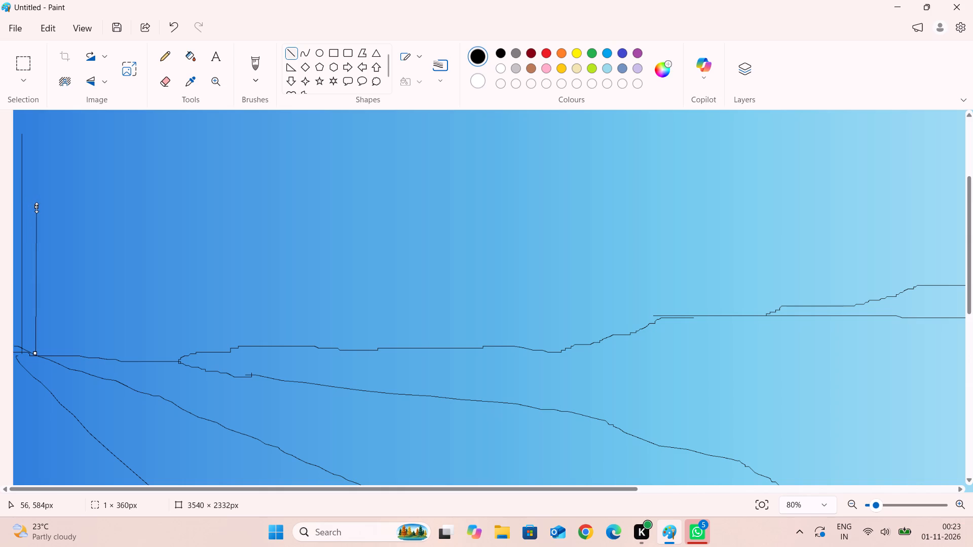
drag(36, 208, 33, 210)
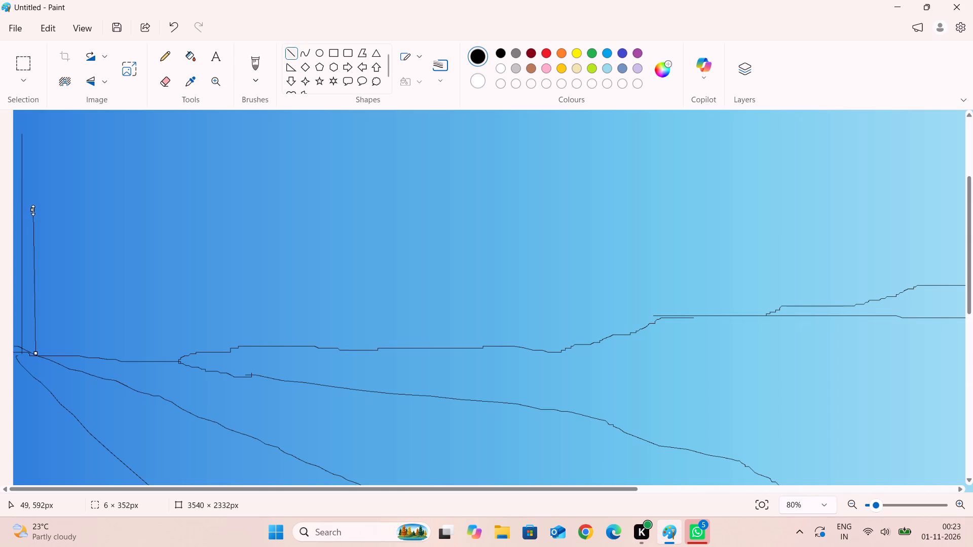
drag(33, 210, 31, 185)
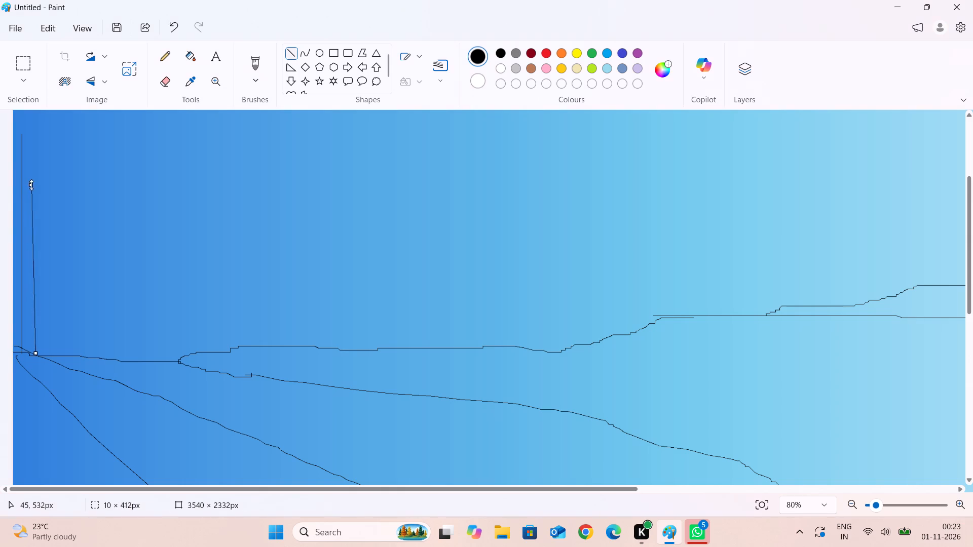
drag(31, 185, 26, 205)
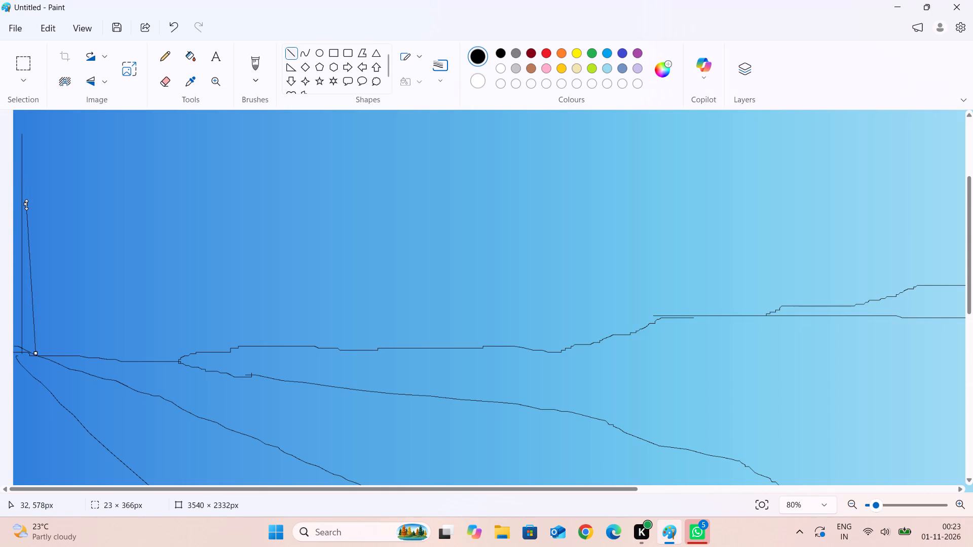
drag(26, 205, 26, 246)
drag(26, 246, 29, 297)
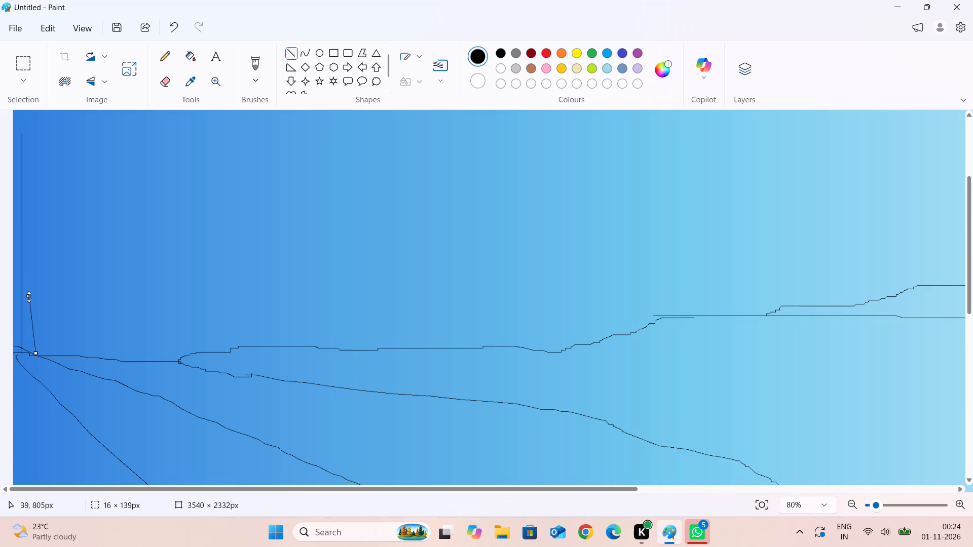
drag(29, 297, 35, 213)
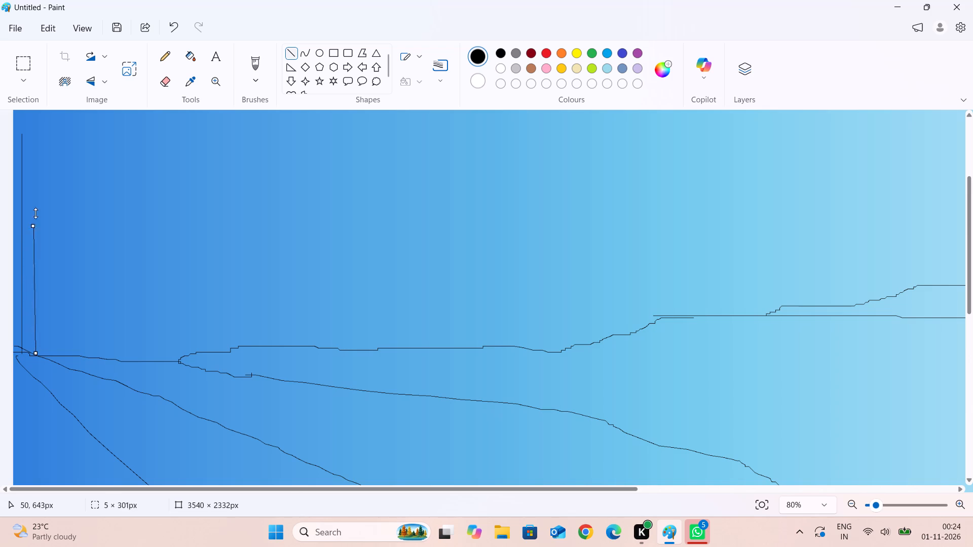
drag(35, 213, 20, 131)
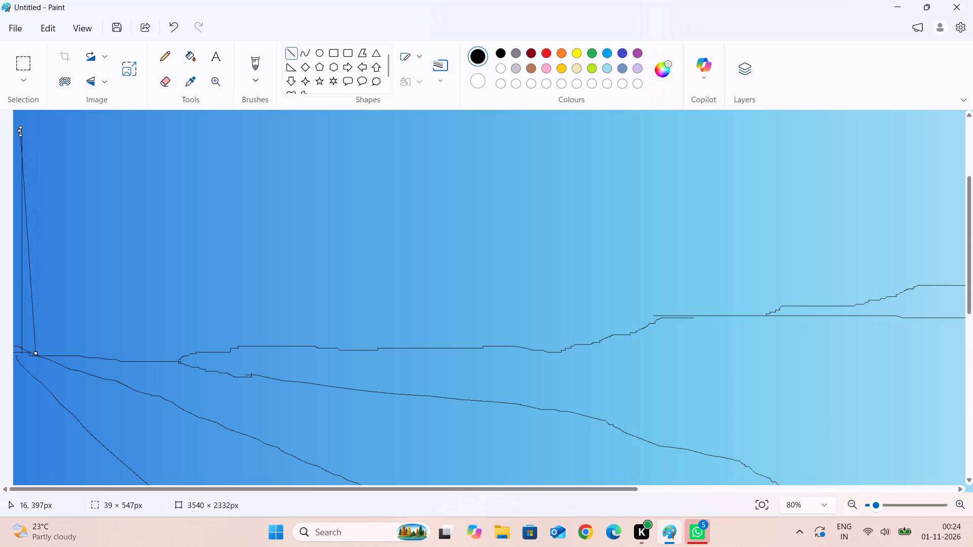
drag(20, 131, 22, 132)
click(0, 299)
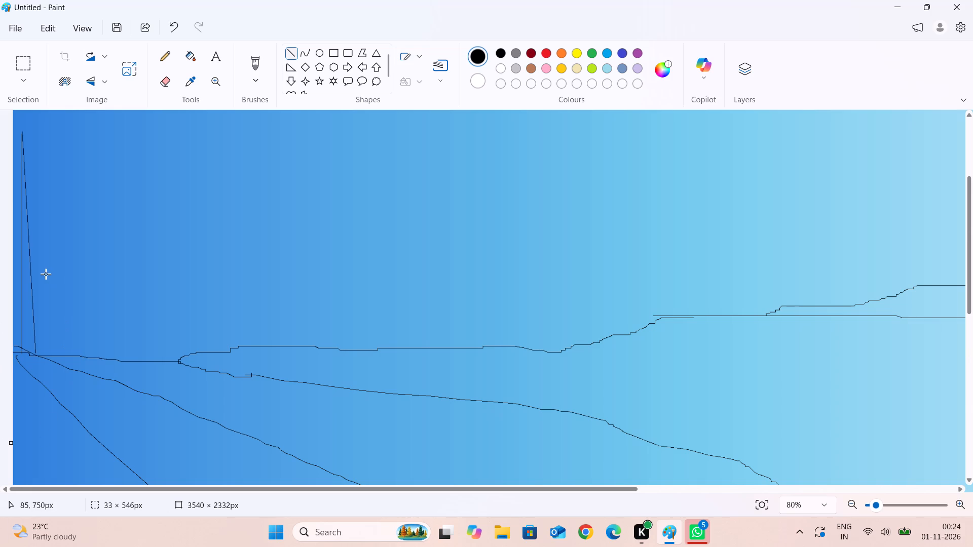
Draw a short, slightly slanted line about 12 × 83 px beside the spire's right edge, with its lower end on the shoreline.
drag(46, 274, 48, 355)
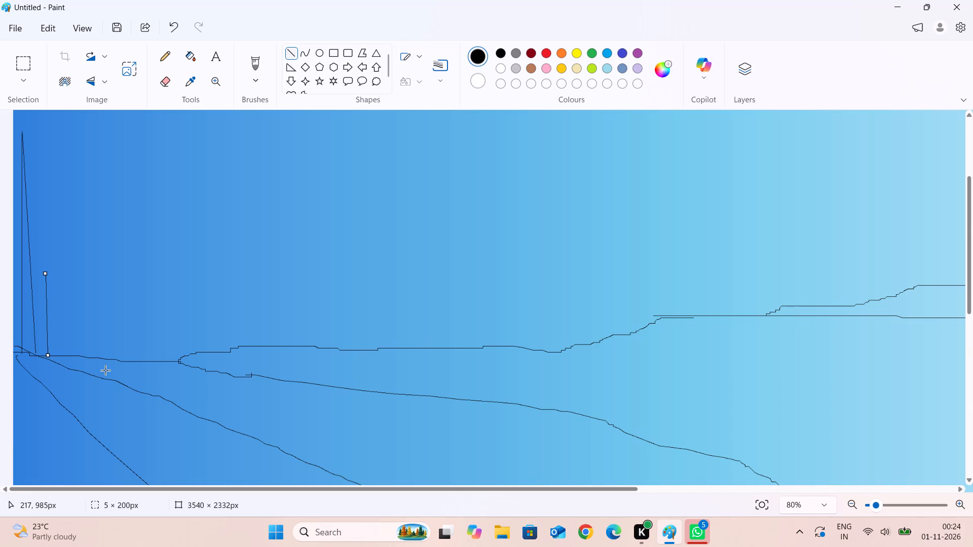
click(46, 358)
drag(47, 268, 31, 228)
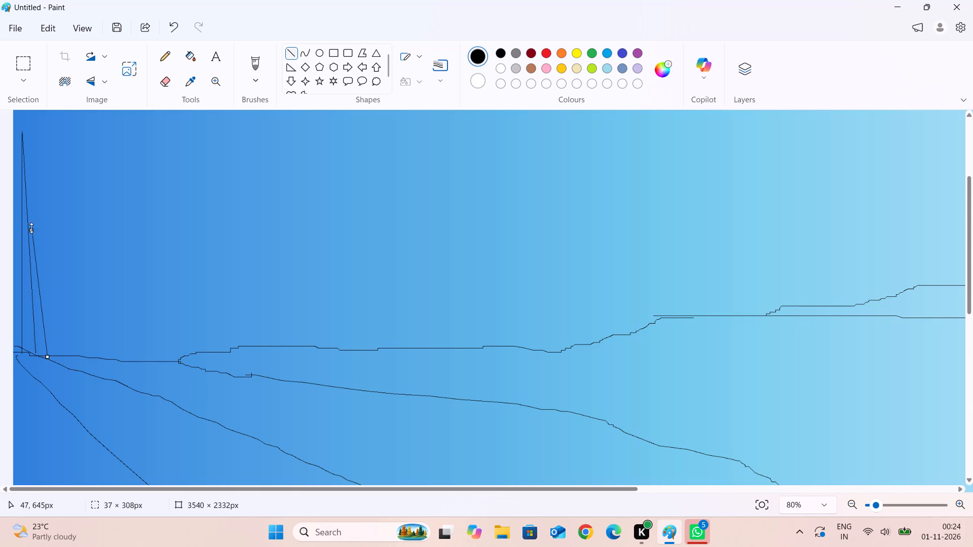
drag(31, 228, 24, 181)
drag(24, 181, 25, 156)
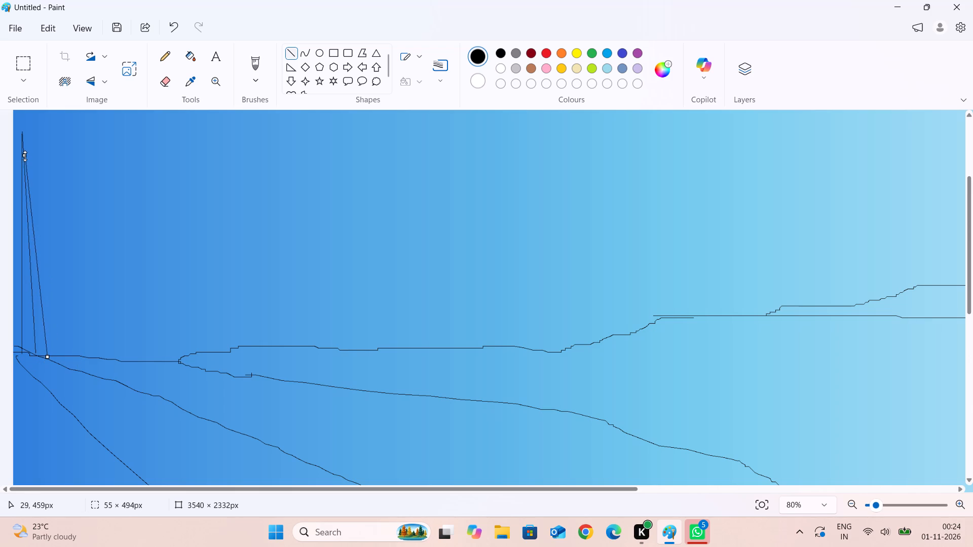
drag(25, 156, 22, 155)
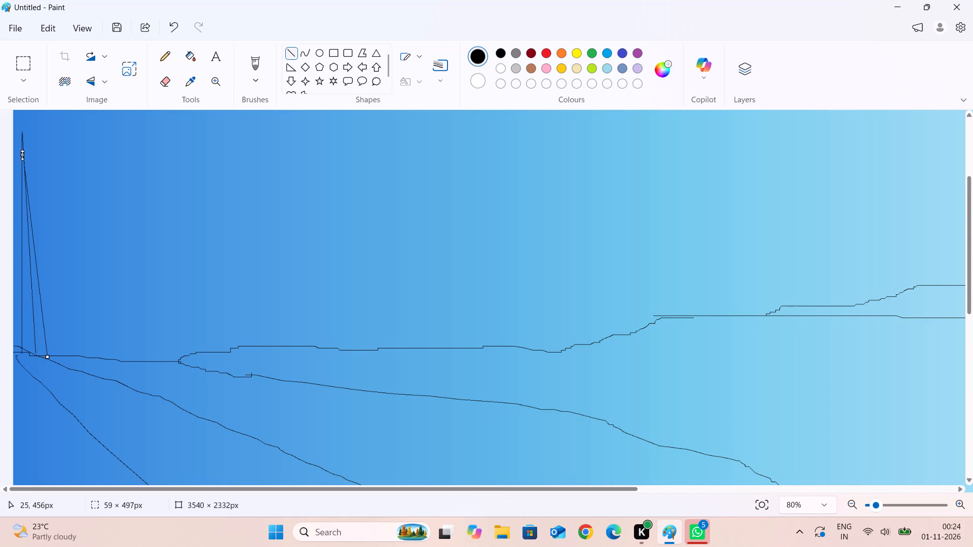
drag(22, 155, 29, 213)
drag(29, 213, 32, 303)
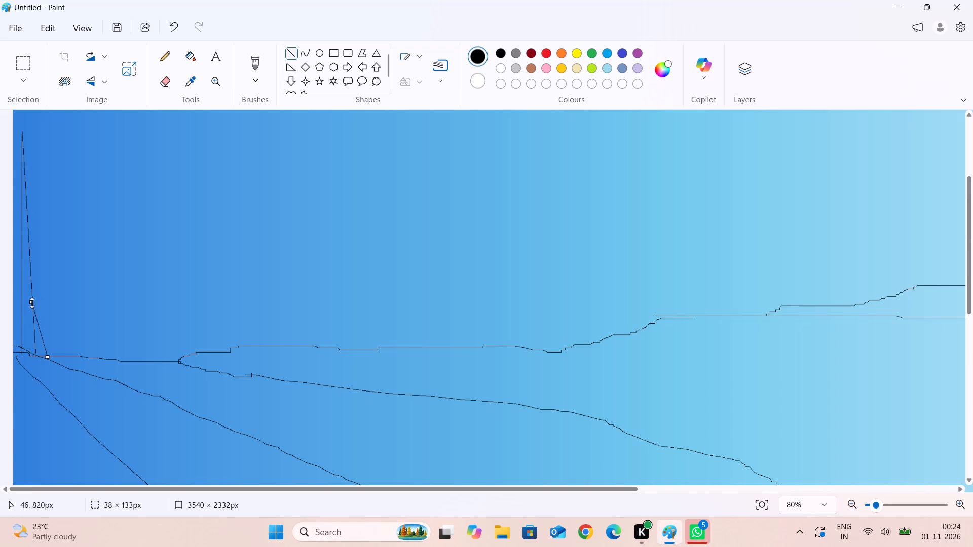
drag(32, 303, 43, 312)
drag(43, 312, 37, 318)
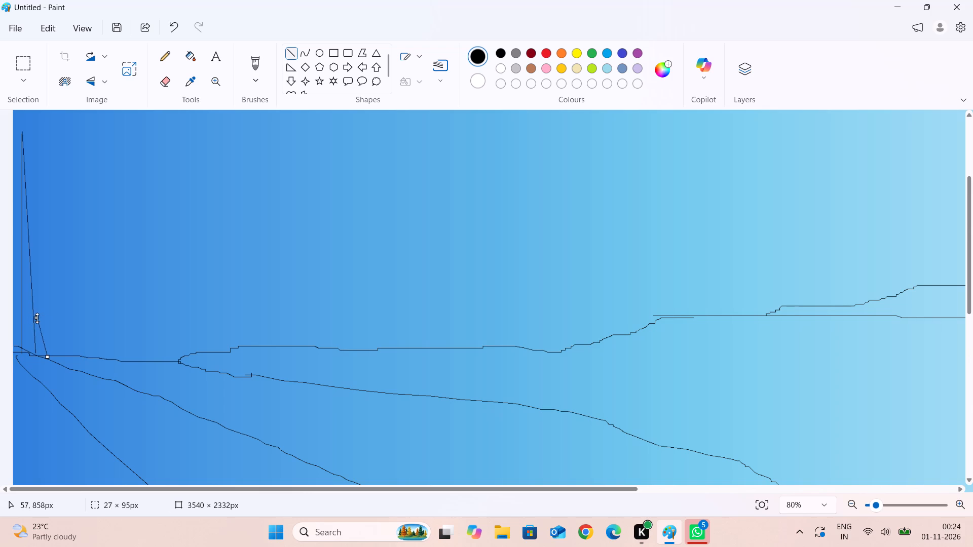
drag(37, 318, 43, 323)
click(8, 357)
Draw a slanted line about 23 × 80 px from the short line's top up to the spire's right edge.
drag(43, 326, 39, 316)
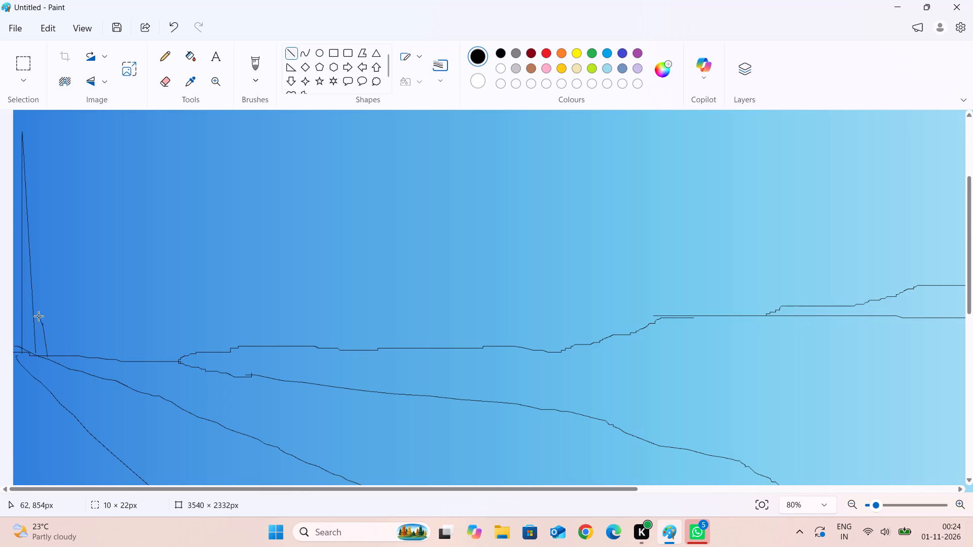
drag(39, 316, 33, 293)
click(9, 347)
Extend the spire's right edge down to the shoreline with a tiny line about 3 × 21 px.
drag(35, 348, 34, 357)
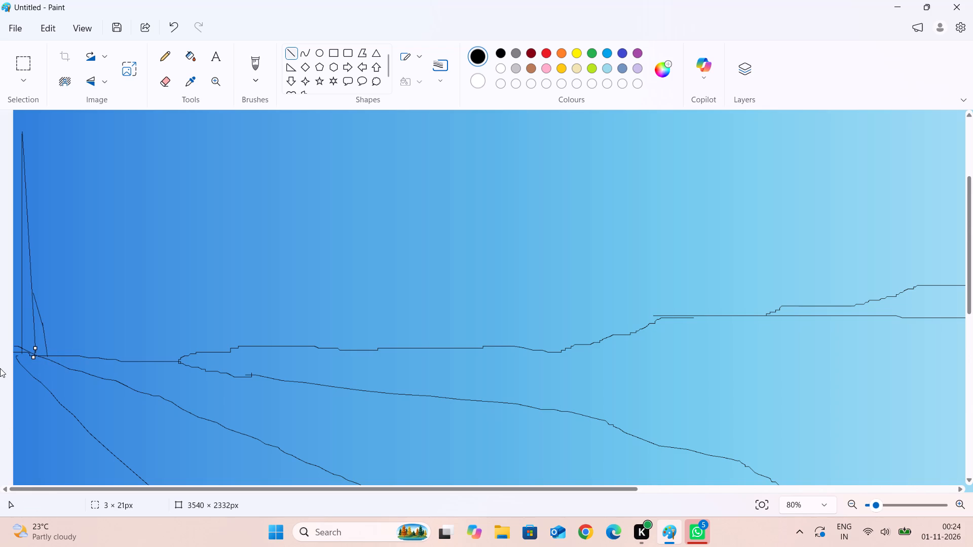
click(7, 364)
Draw a steep line about 40 × 225 px from partway up the spire's right edge down to the short side line near the shoreline.
drag(29, 250, 46, 325)
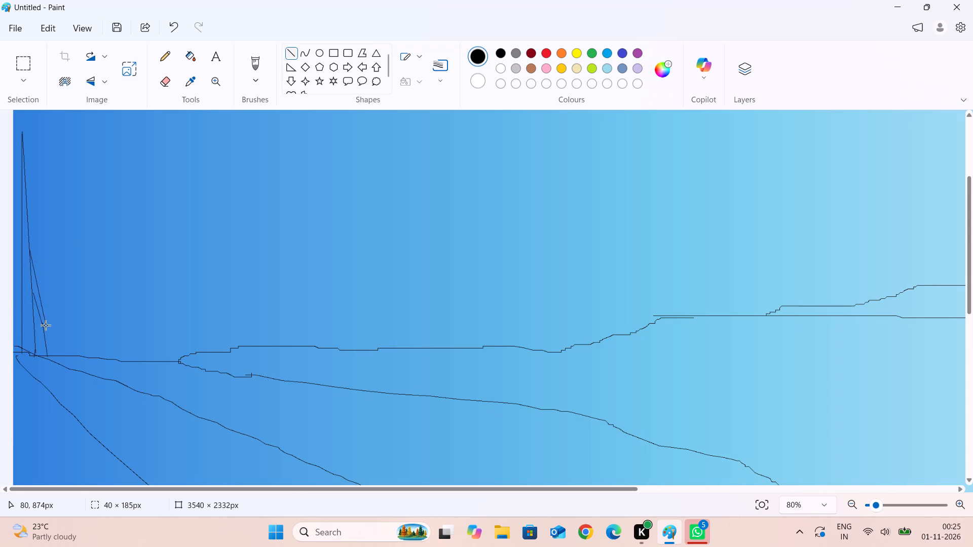
drag(46, 325, 47, 337)
drag(47, 337, 46, 341)
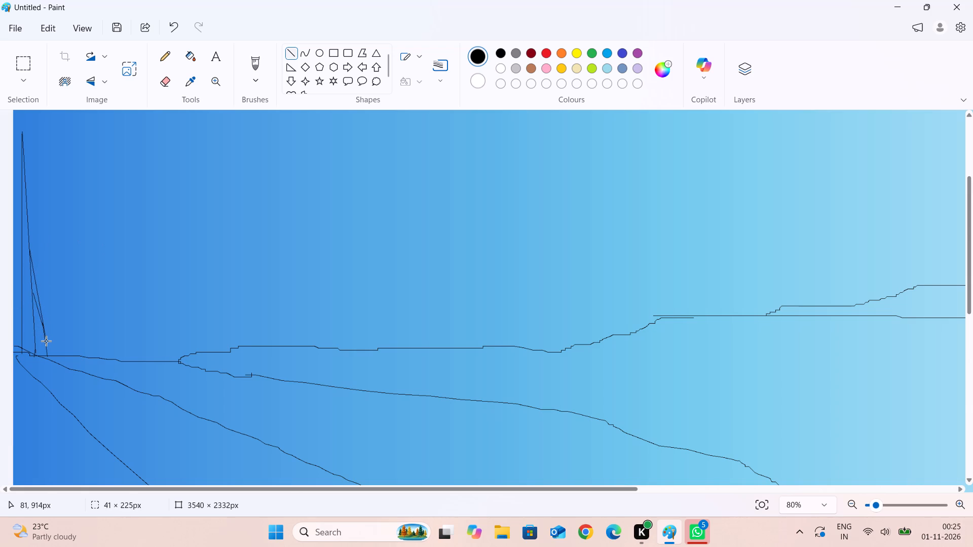
drag(46, 341, 46, 341)
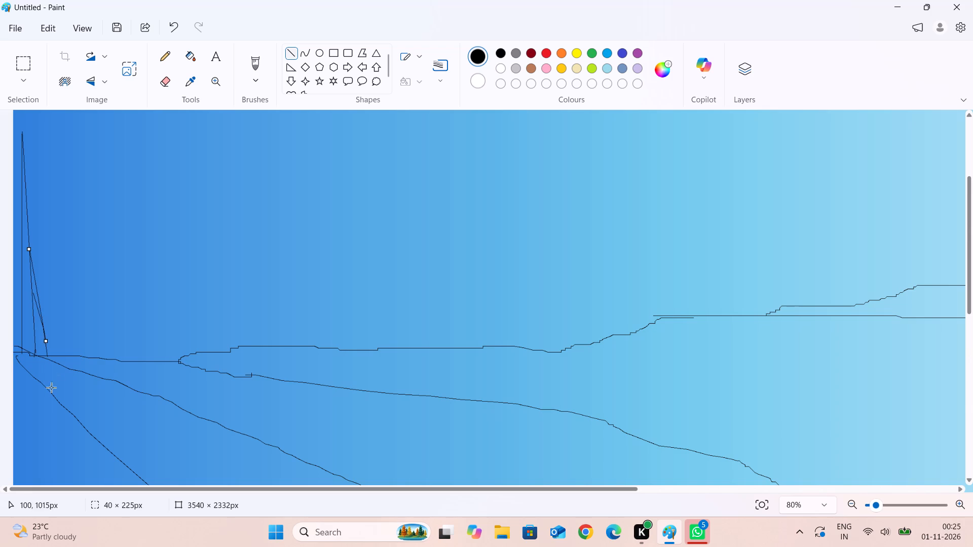
click(0, 366)
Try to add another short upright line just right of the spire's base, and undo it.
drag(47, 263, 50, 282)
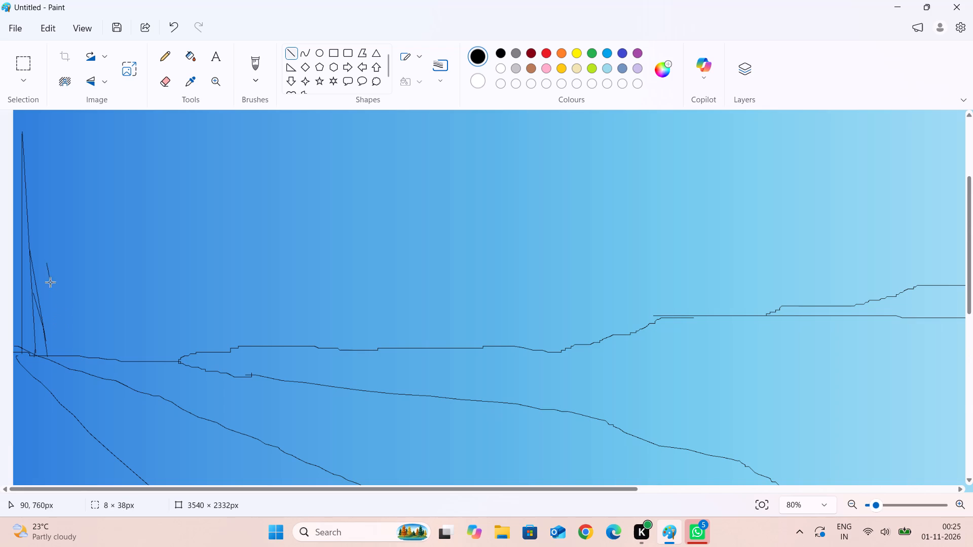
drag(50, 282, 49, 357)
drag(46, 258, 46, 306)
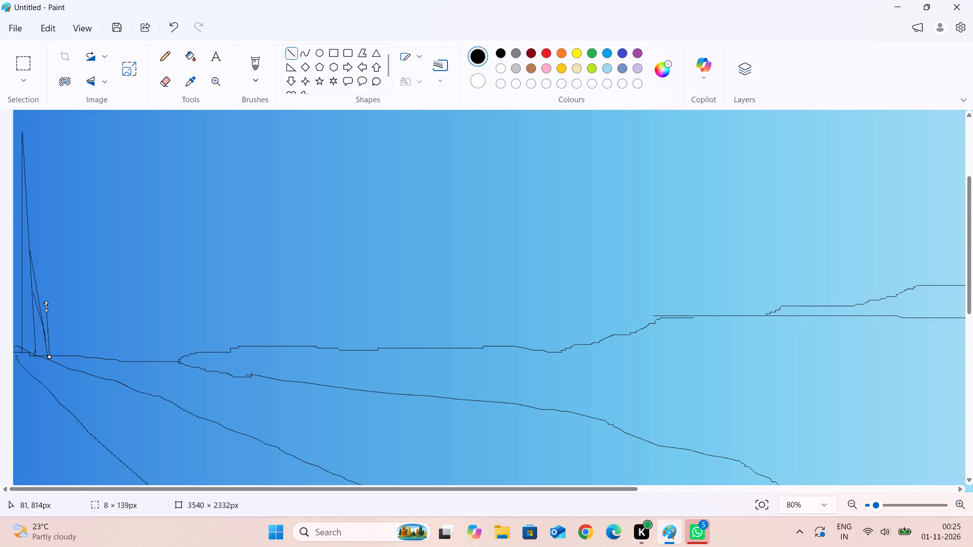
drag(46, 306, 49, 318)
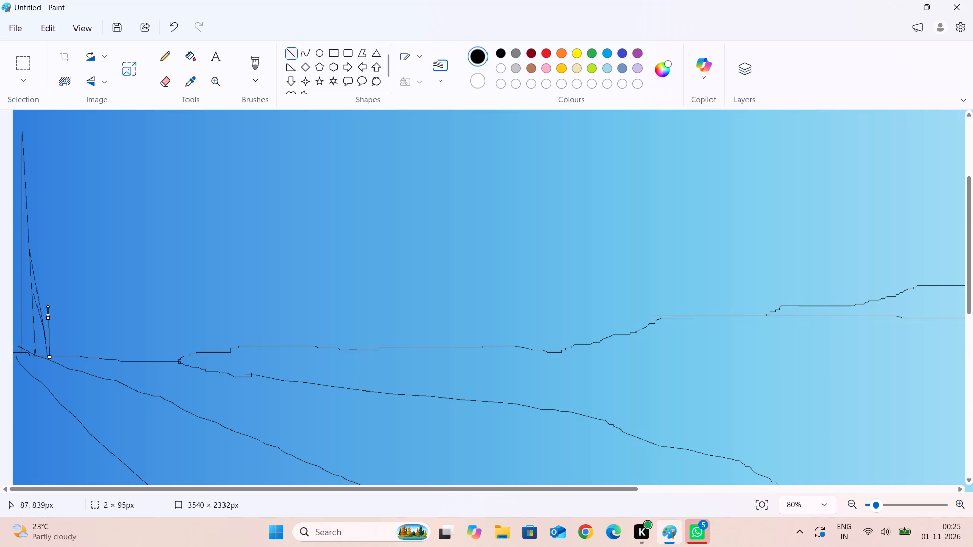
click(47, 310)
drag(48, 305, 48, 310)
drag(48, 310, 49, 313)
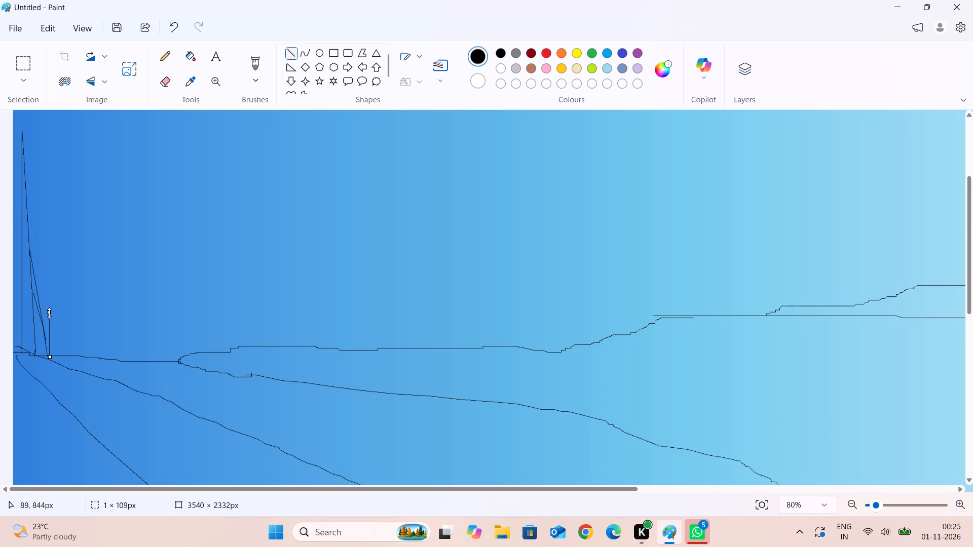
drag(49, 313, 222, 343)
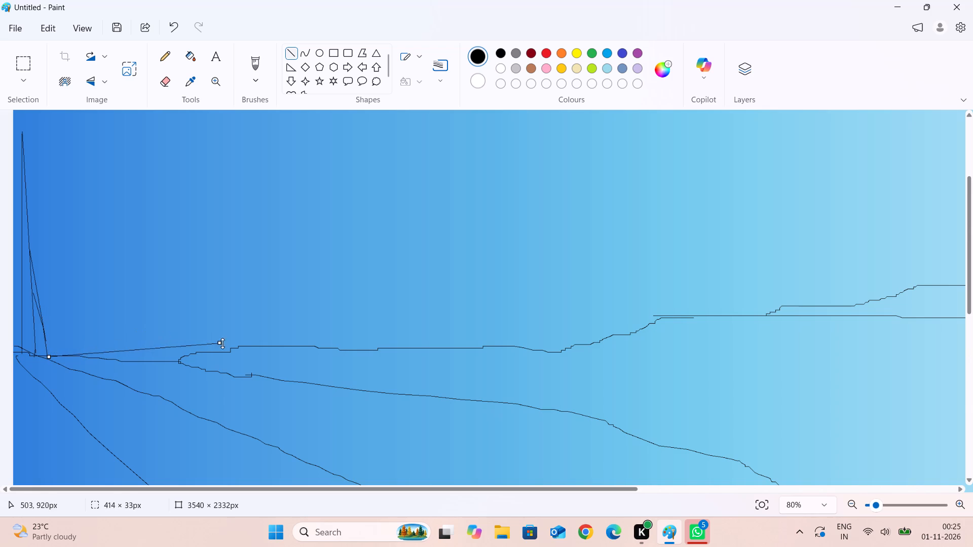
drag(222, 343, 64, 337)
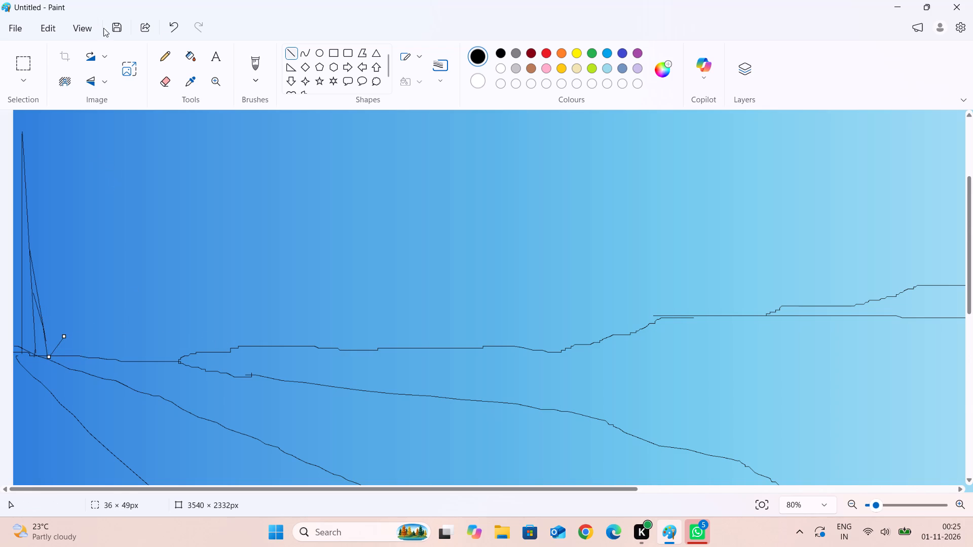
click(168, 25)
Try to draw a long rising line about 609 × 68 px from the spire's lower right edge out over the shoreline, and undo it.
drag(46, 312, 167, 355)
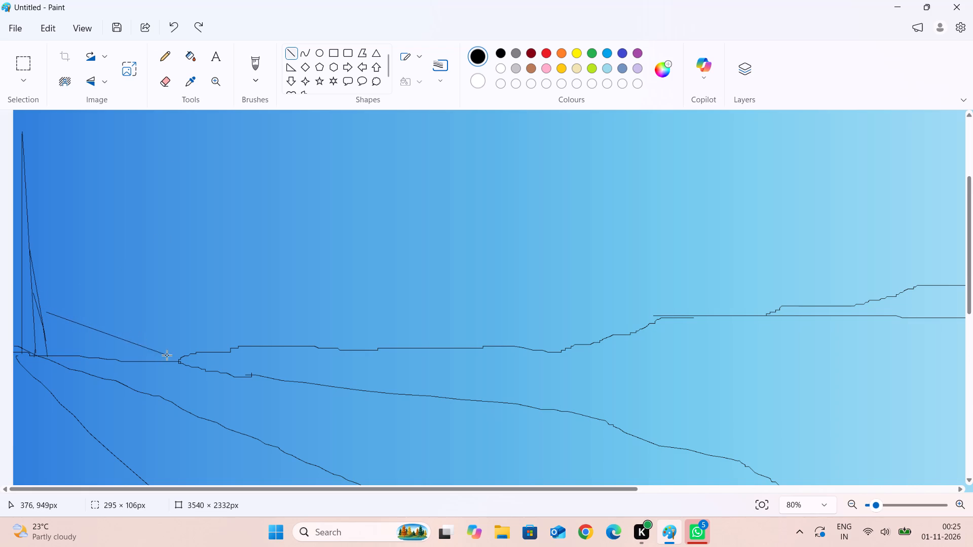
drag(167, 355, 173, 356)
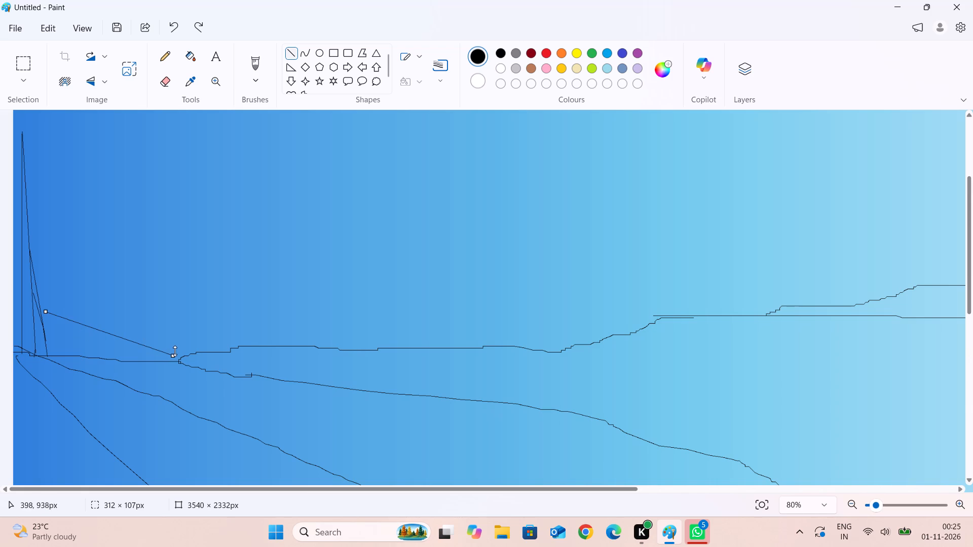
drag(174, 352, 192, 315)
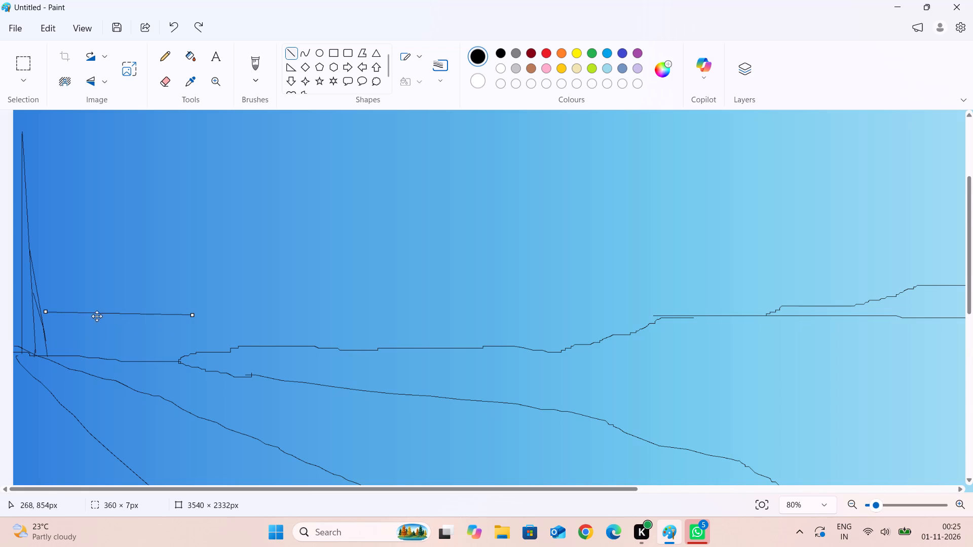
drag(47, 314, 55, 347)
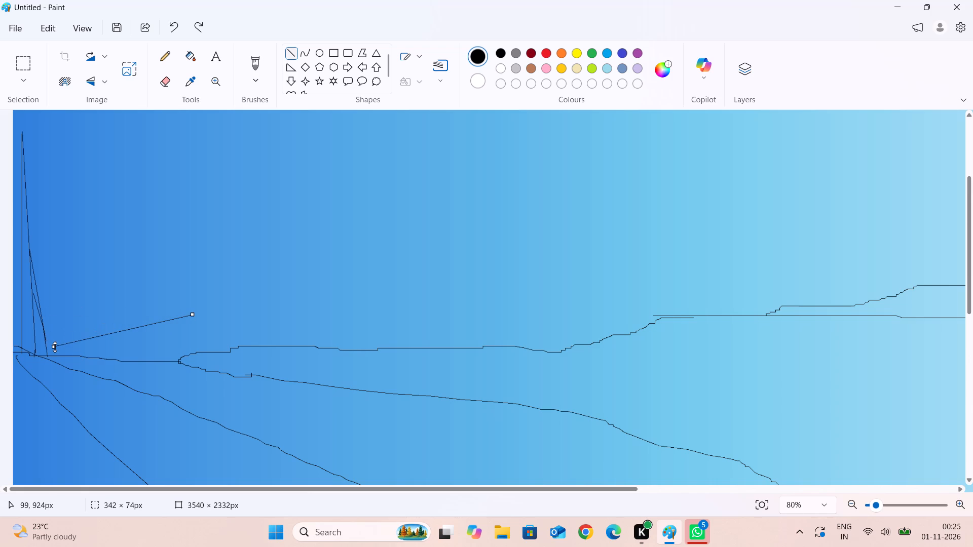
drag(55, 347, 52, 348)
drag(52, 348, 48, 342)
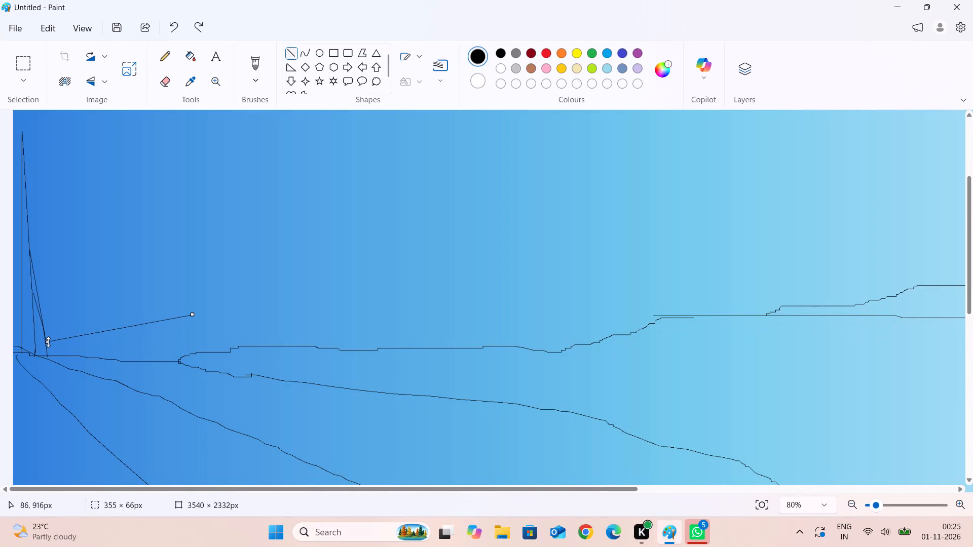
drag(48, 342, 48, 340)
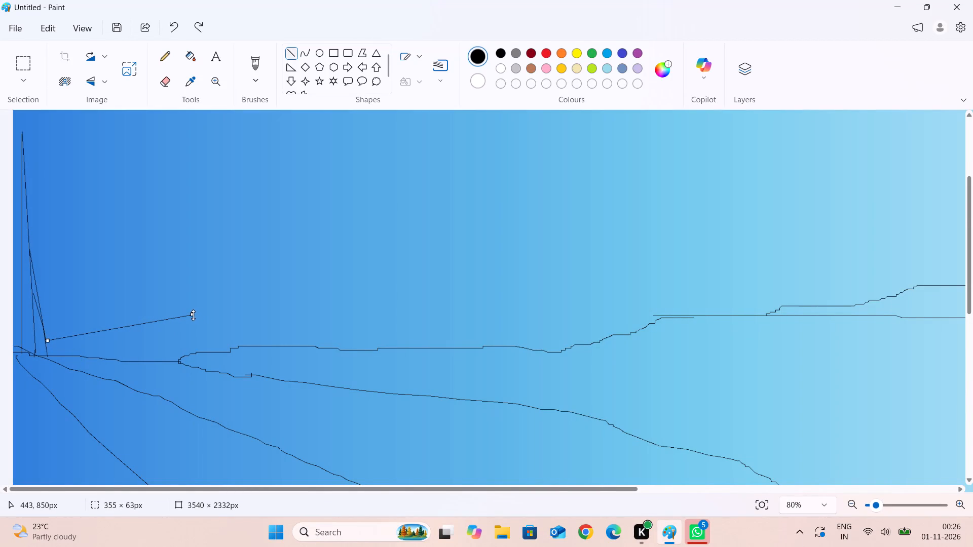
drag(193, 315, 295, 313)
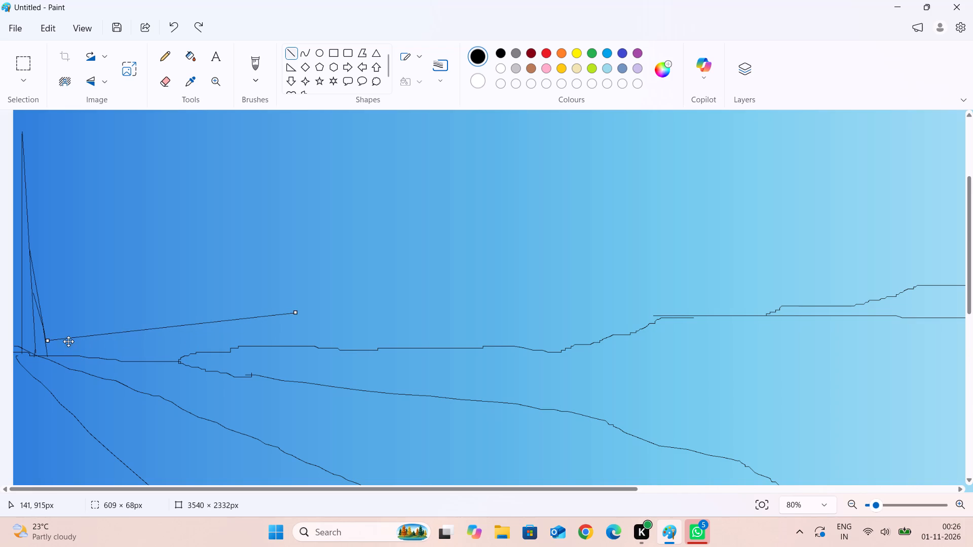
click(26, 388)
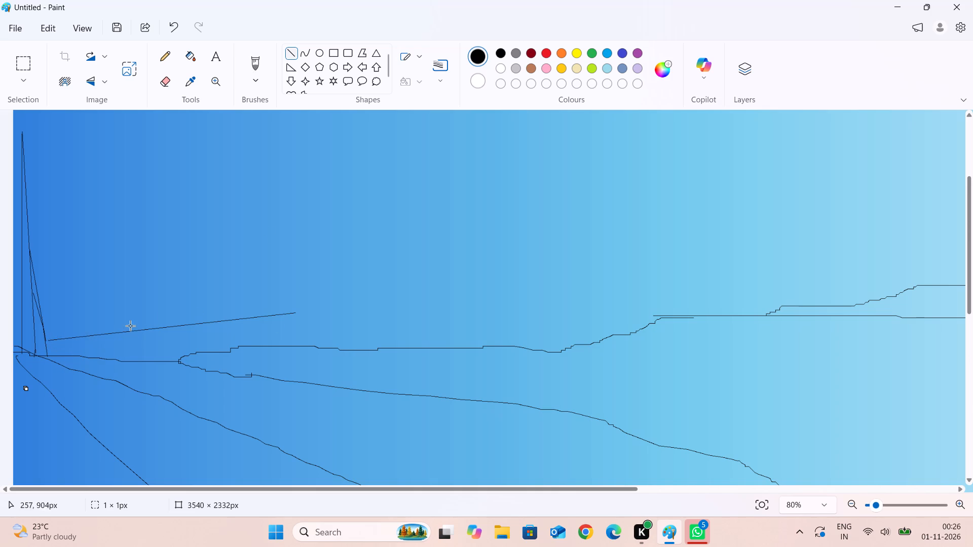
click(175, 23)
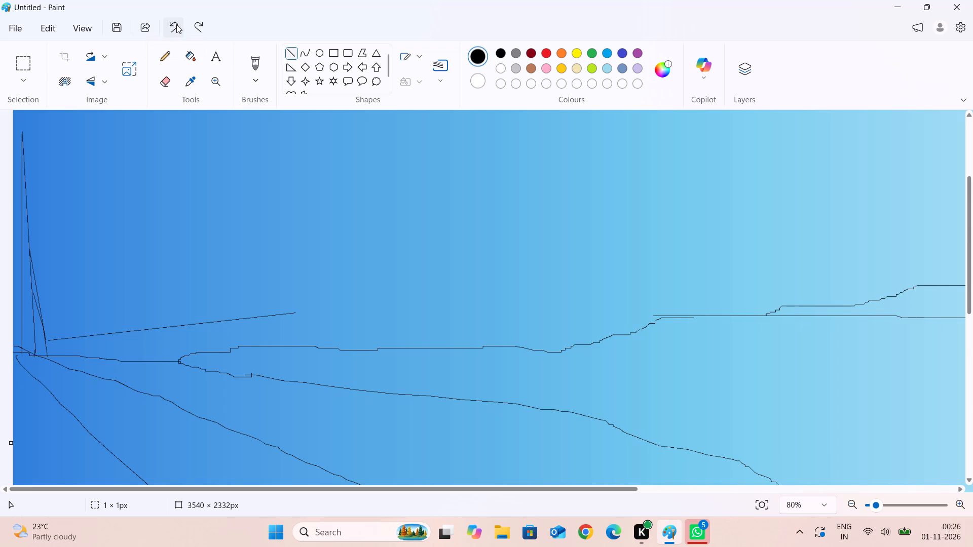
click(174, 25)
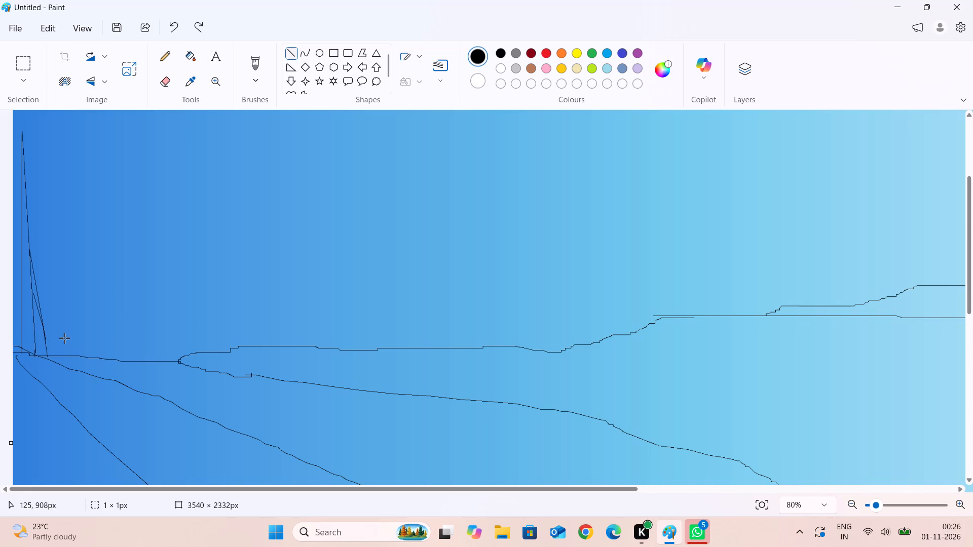
Draw two upright lines on the shoreline beyond the spire's base, about 42 px tall and about 72 px tall.
drag(64, 338, 65, 356)
drag(99, 333, 98, 358)
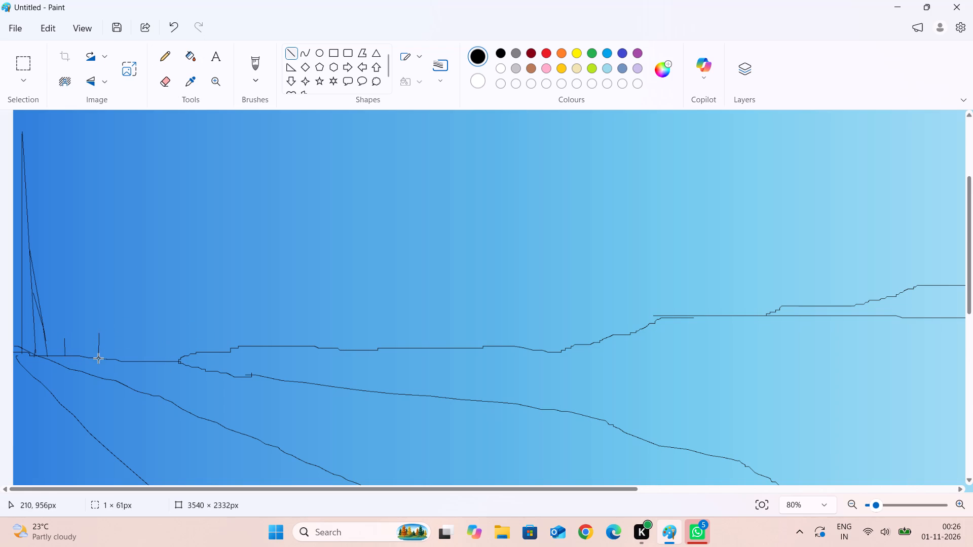
drag(98, 358, 98, 364)
drag(98, 364, 99, 363)
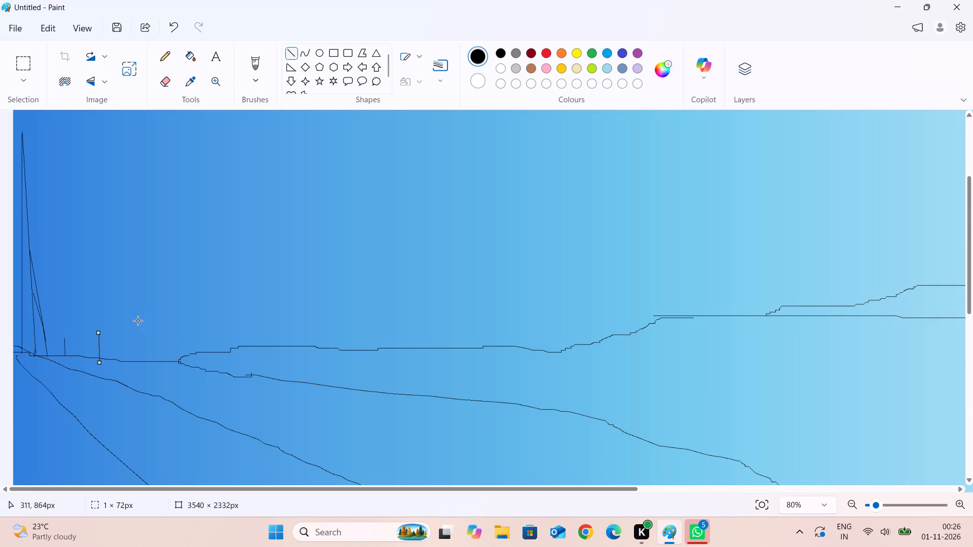
Draw a third, taller upright line about 110 px high on the shoreline, before the point where the hill outline begins.
drag(141, 318, 140, 363)
drag(140, 363, 143, 365)
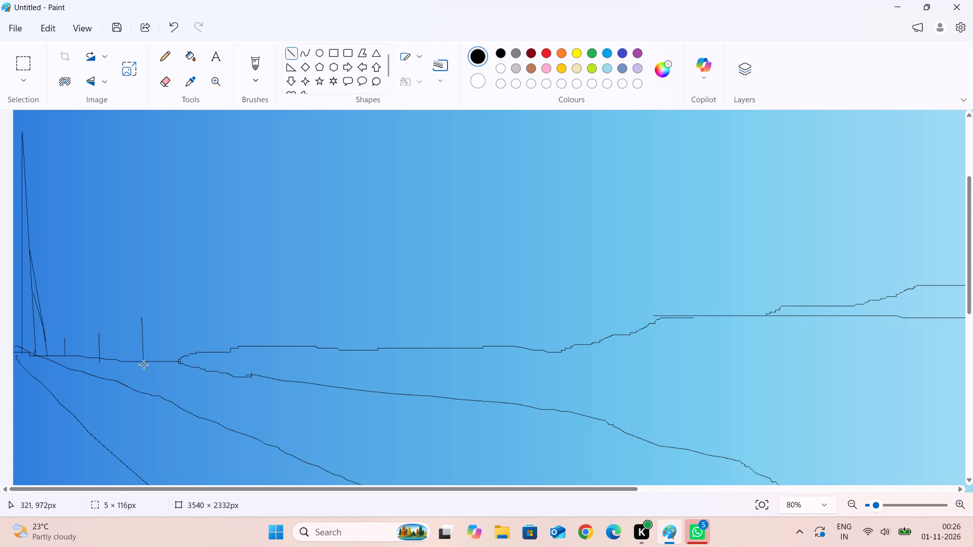
drag(143, 365, 141, 362)
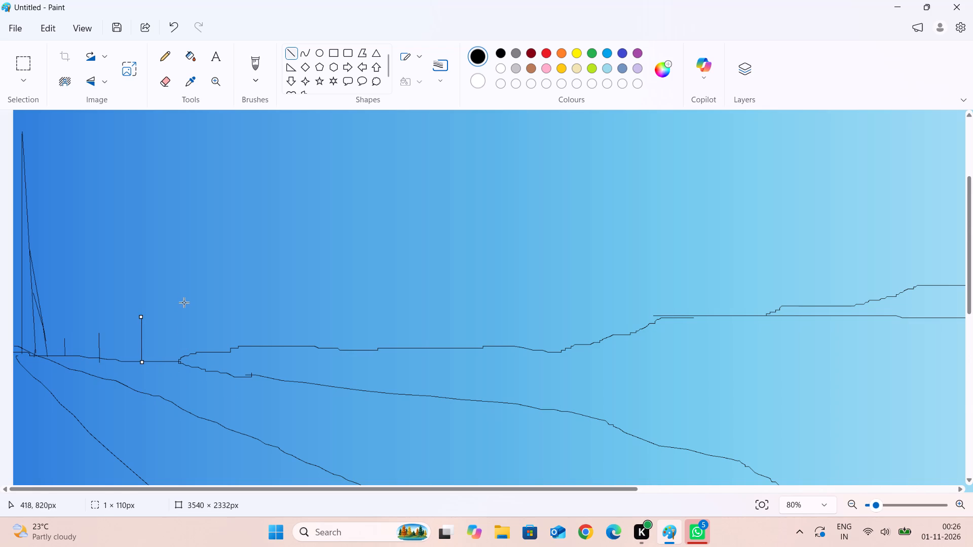
Draw a fourth upright line about 125 px tall, standing where the distant hill outline meets the shoreline.
drag(185, 310, 182, 340)
drag(182, 340, 184, 358)
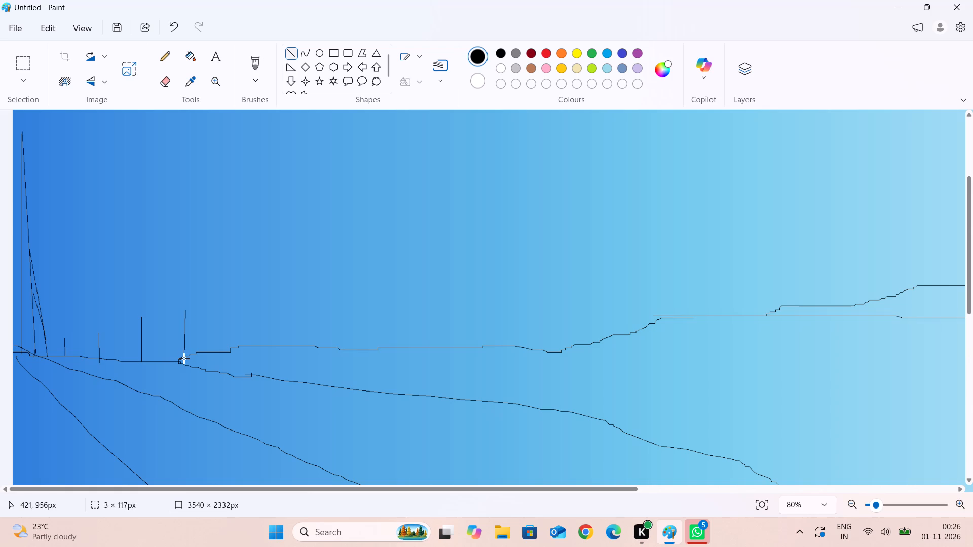
drag(184, 358, 186, 358)
drag(186, 358, 188, 357)
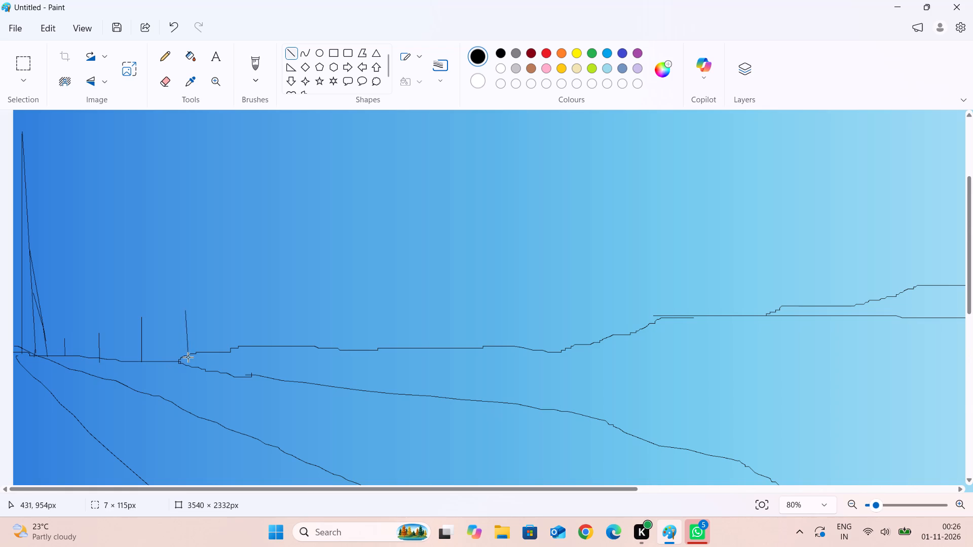
drag(188, 357, 187, 356)
drag(187, 356, 186, 356)
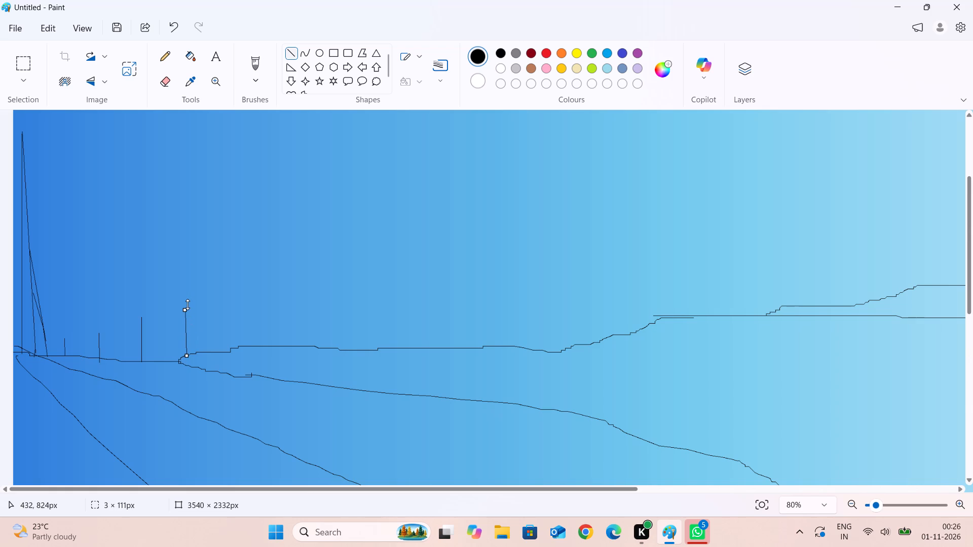
click(188, 304)
click(11, 377)
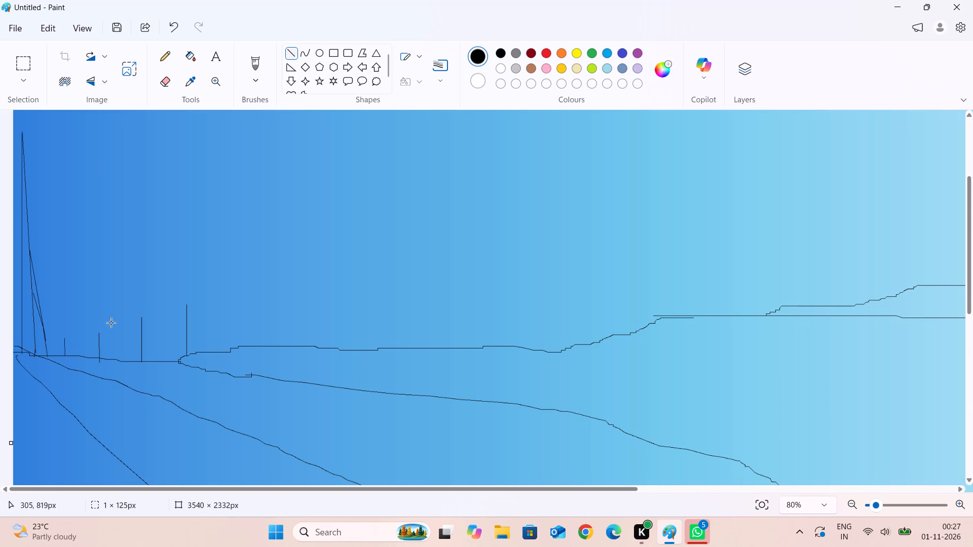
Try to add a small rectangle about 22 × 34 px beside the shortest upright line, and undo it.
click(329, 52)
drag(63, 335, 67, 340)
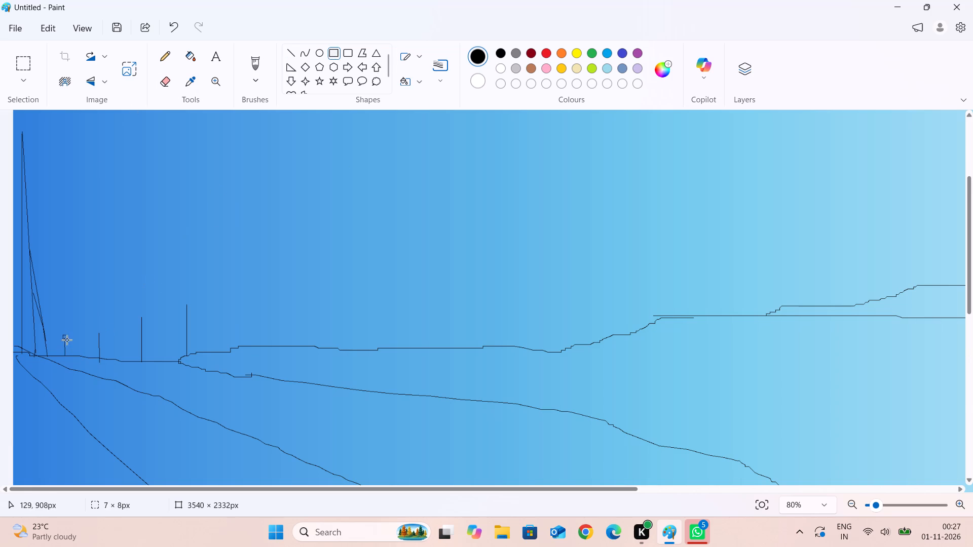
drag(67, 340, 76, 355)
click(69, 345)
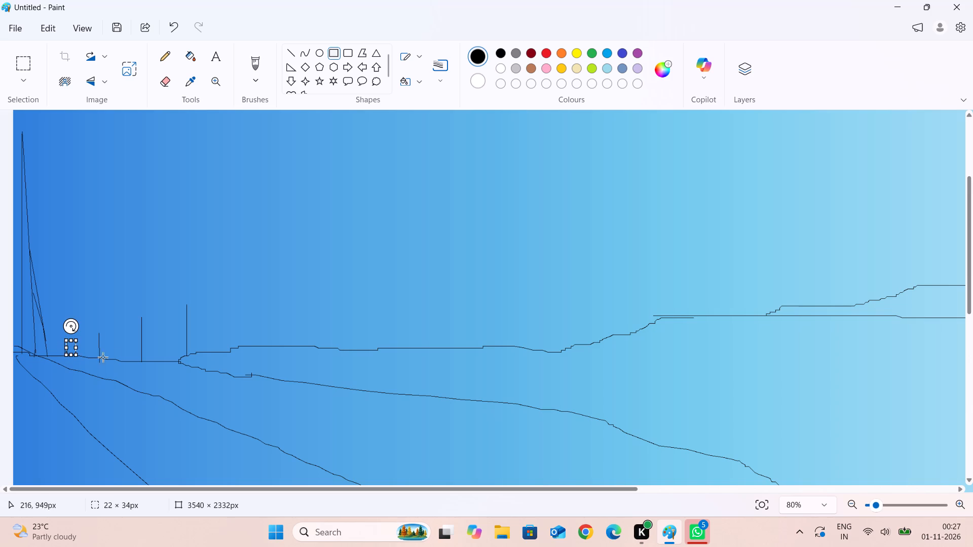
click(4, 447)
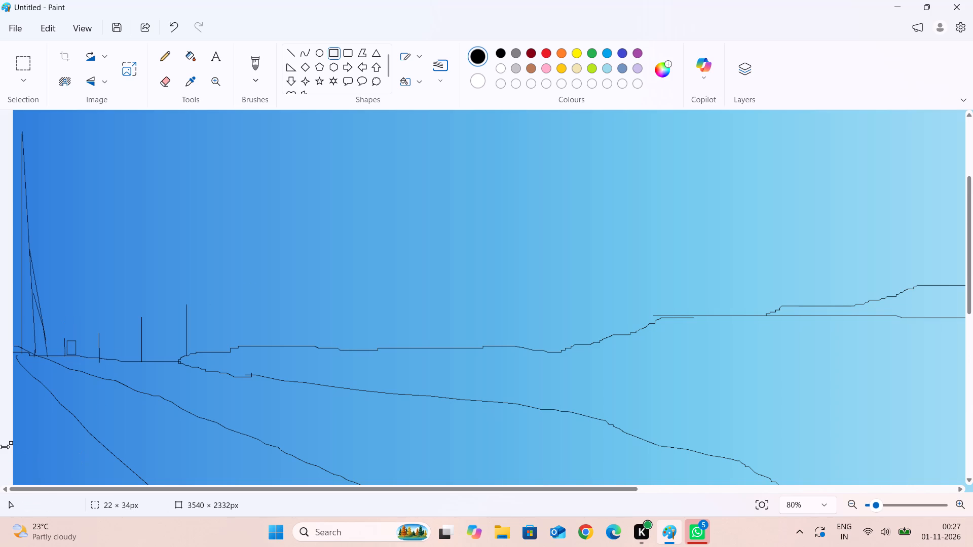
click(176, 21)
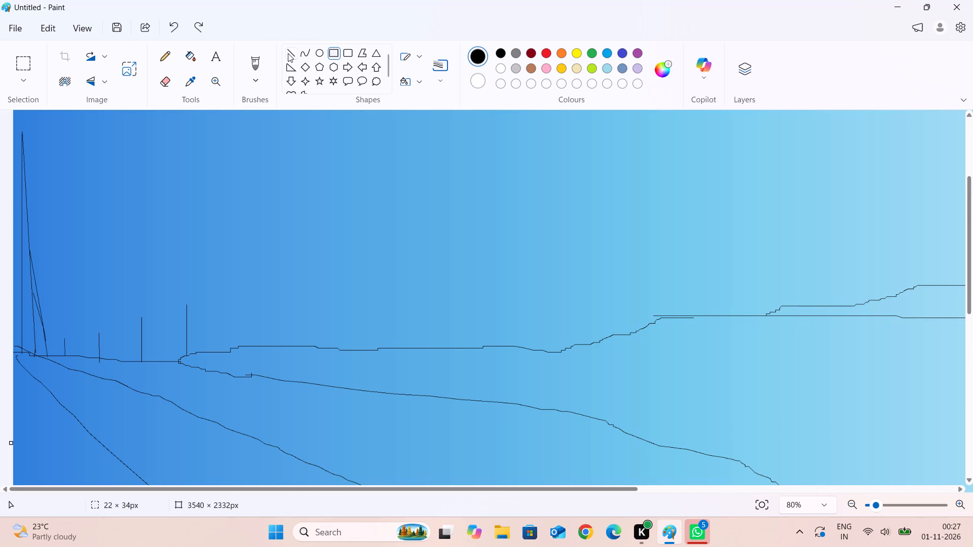
Using straight lines, turn the shortest post into a small block: a sloping top about 19 px wide toward the spire and a side about 46 px tall.
click(288, 53)
drag(66, 338, 75, 347)
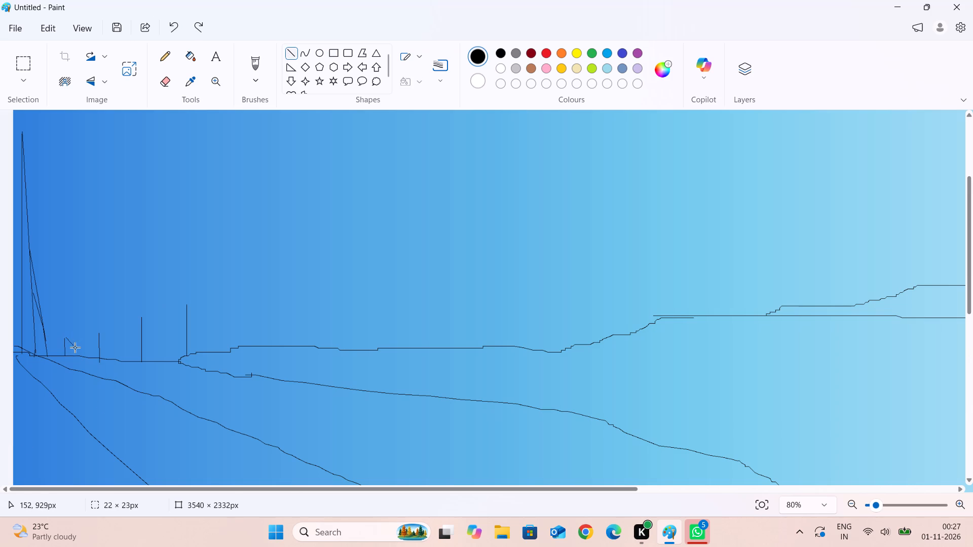
drag(75, 347, 71, 353)
drag(71, 353, 60, 339)
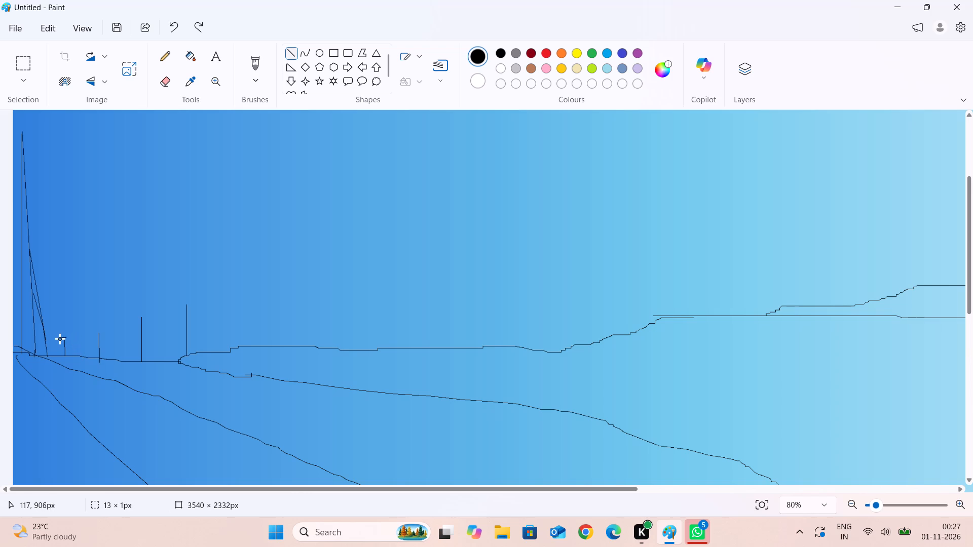
drag(60, 339, 56, 340)
drag(69, 331, 64, 338)
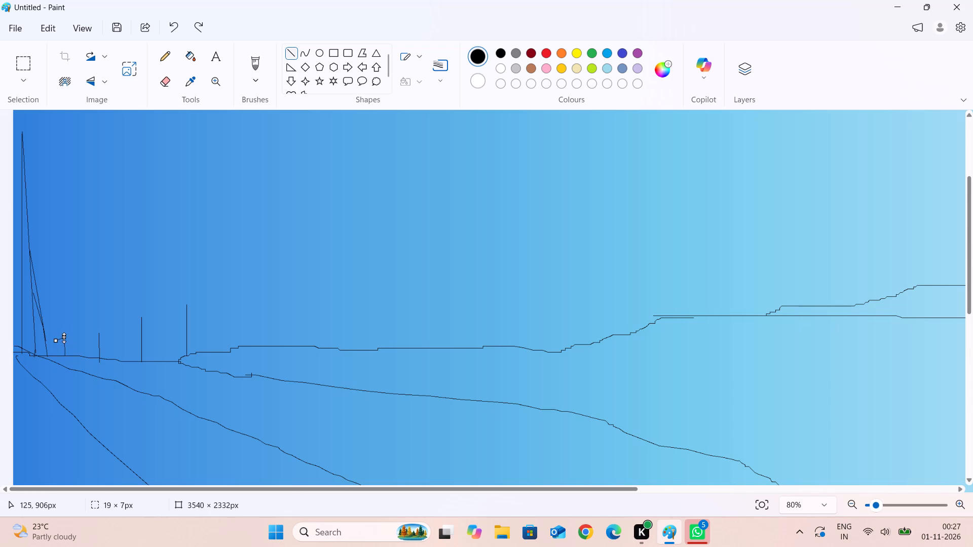
drag(64, 338, 64, 337)
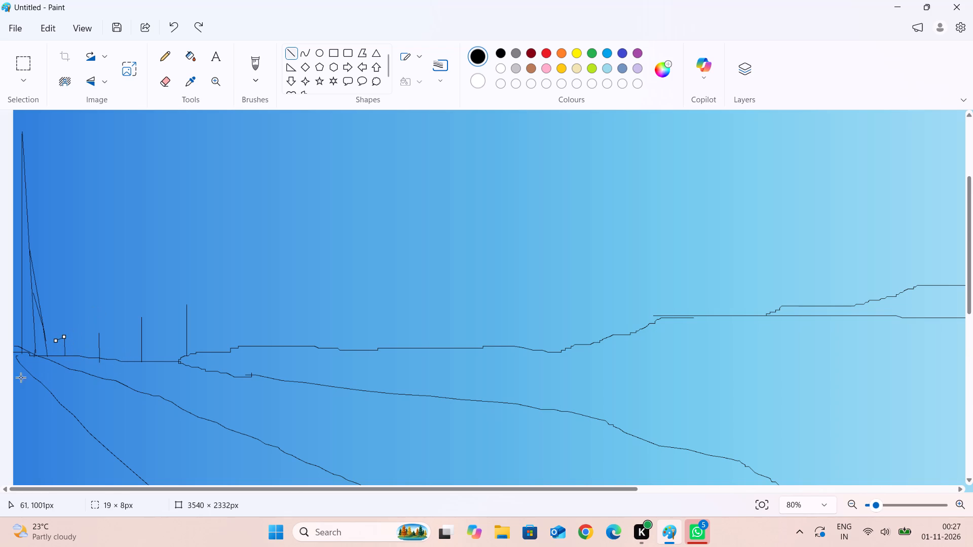
click(9, 375)
drag(58, 341, 60, 355)
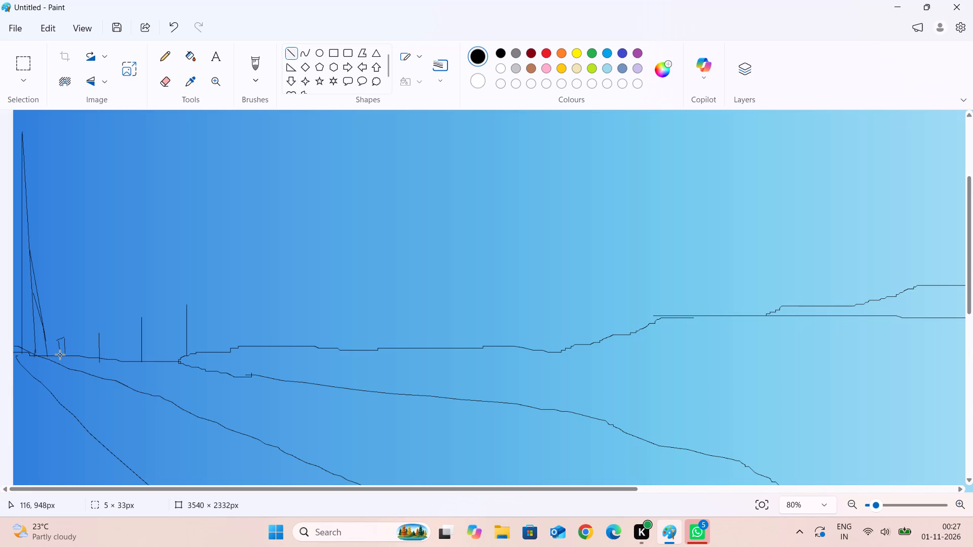
drag(60, 355, 56, 356)
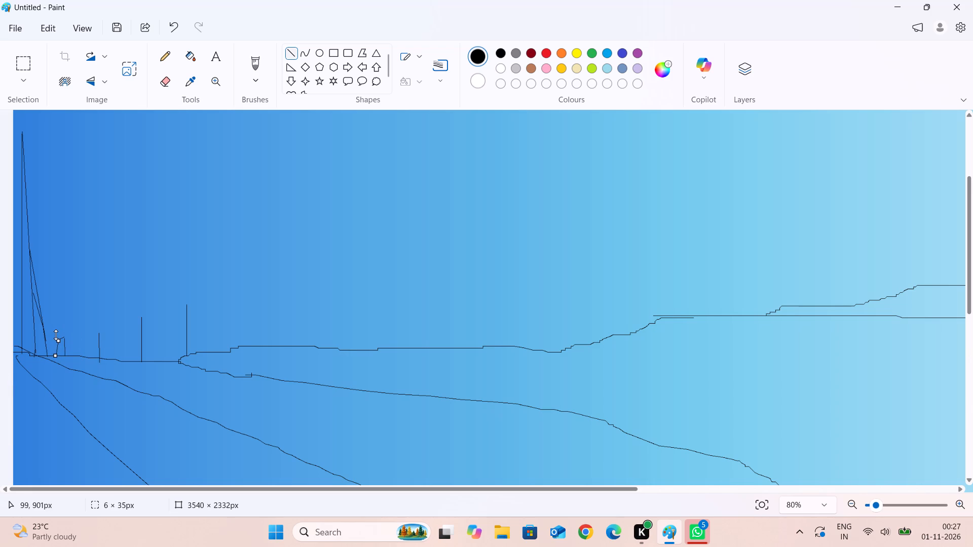
click(57, 335)
click(4, 364)
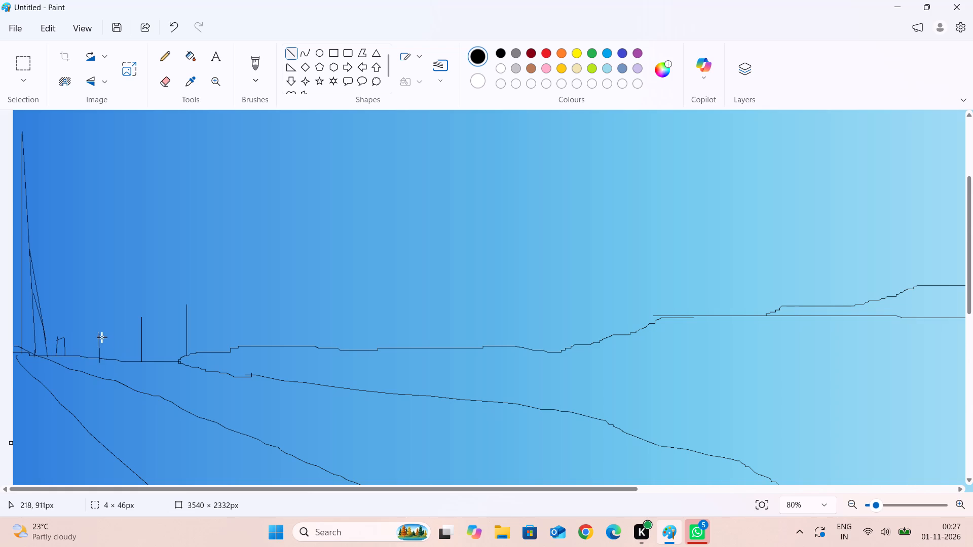
Turn the second post into a block with a sloping top about 49 px wide toward the spire and a side about 52 px tall.
drag(99, 334, 84, 341)
drag(84, 341, 79, 337)
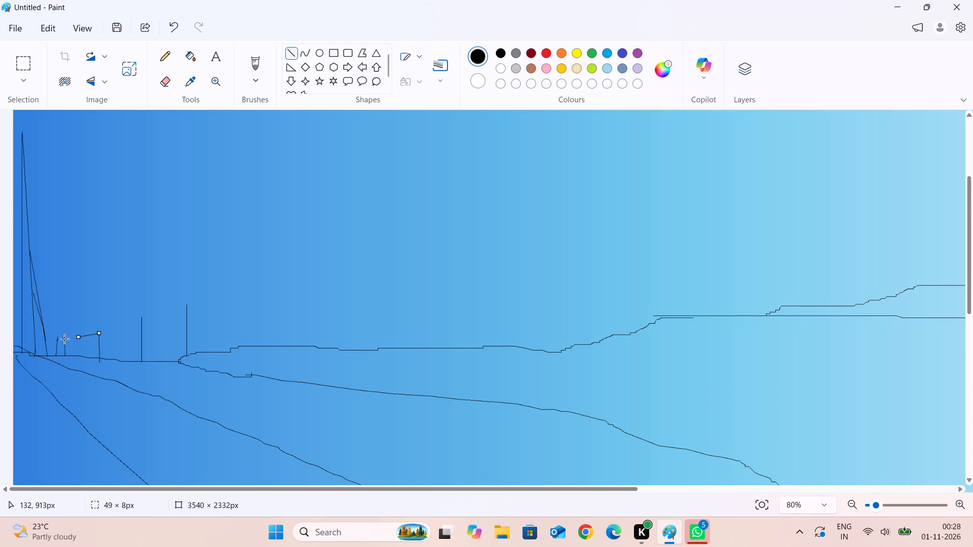
click(0, 356)
drag(78, 338, 79, 353)
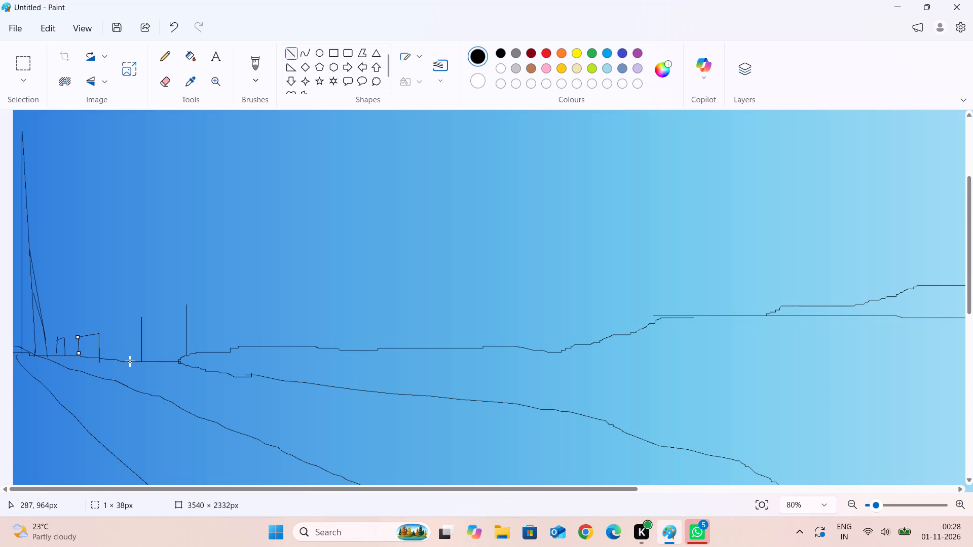
click(81, 358)
click(20, 362)
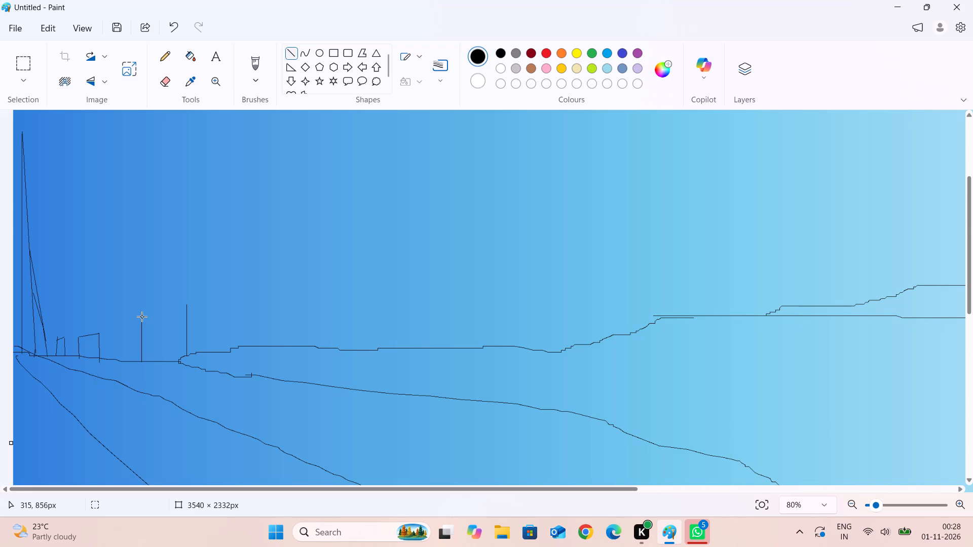
Turn the third post into a block with a sloping top about 52 px wide toward the spire and a side about 113 px tall.
drag(141, 317, 117, 350)
drag(117, 350, 120, 325)
click(0, 351)
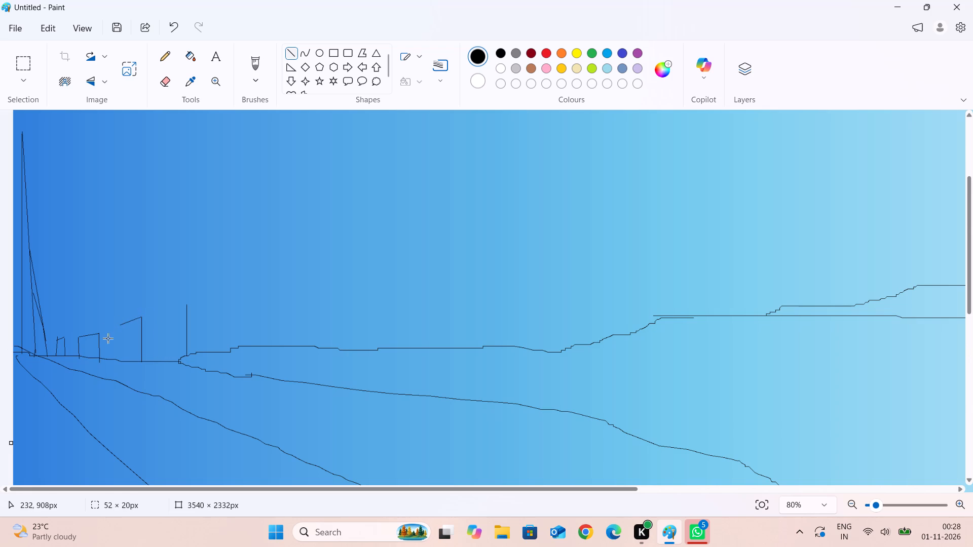
drag(116, 327, 113, 360)
drag(113, 360, 118, 359)
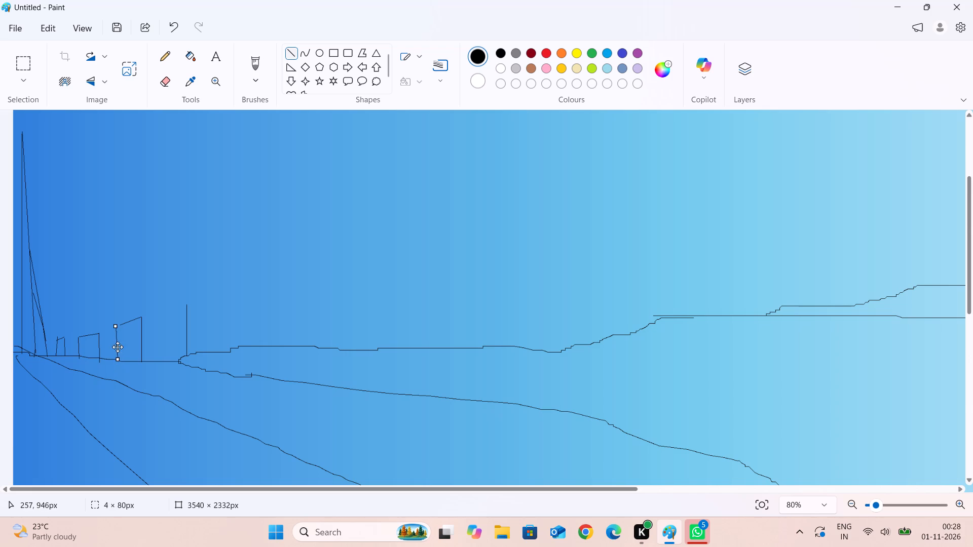
drag(115, 321, 121, 320)
click(118, 367)
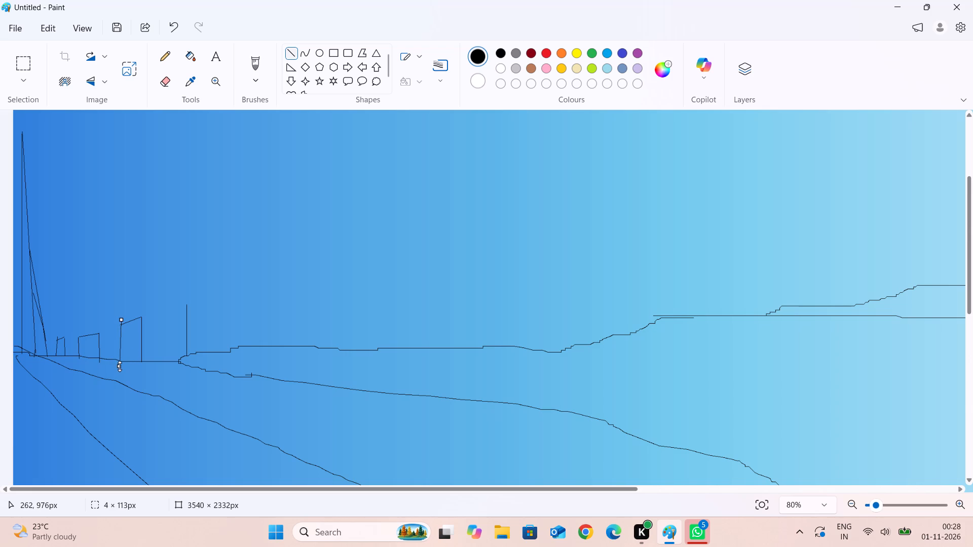
click(3, 381)
Turn the fourth, tallest post into a block with a sloping top about 71 px wide toward the spire and a side about 118 px tall.
drag(183, 306, 170, 310)
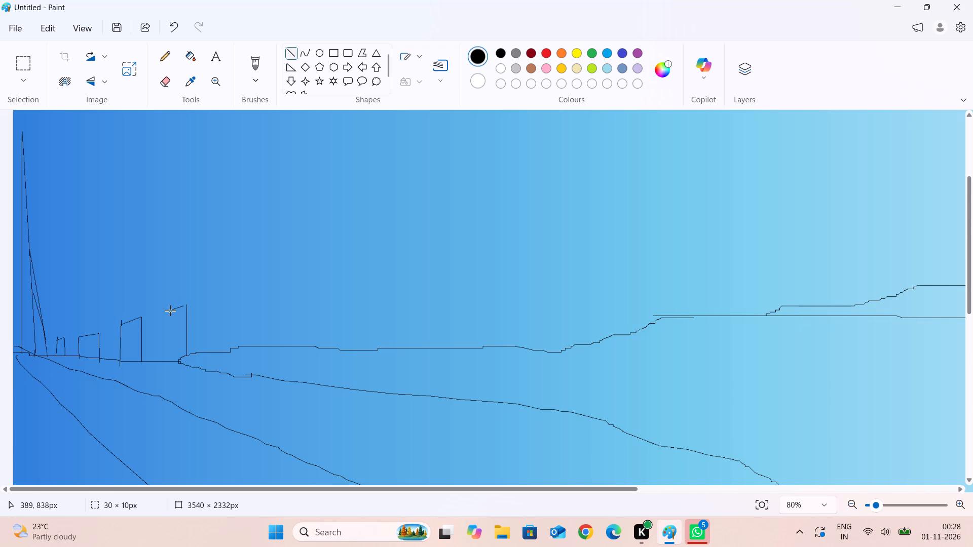
drag(170, 310, 159, 309)
drag(184, 301, 187, 299)
drag(187, 299, 188, 304)
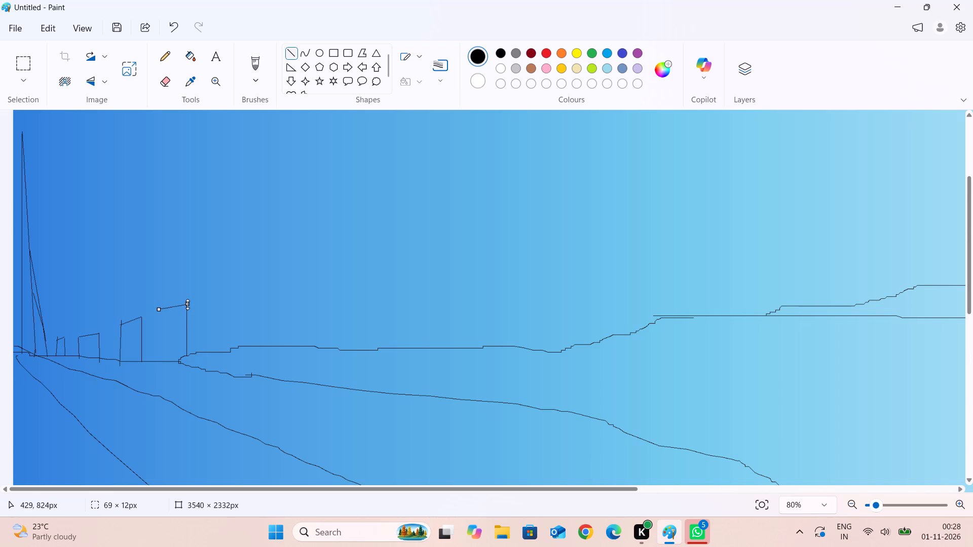
drag(188, 304, 188, 306)
click(159, 313)
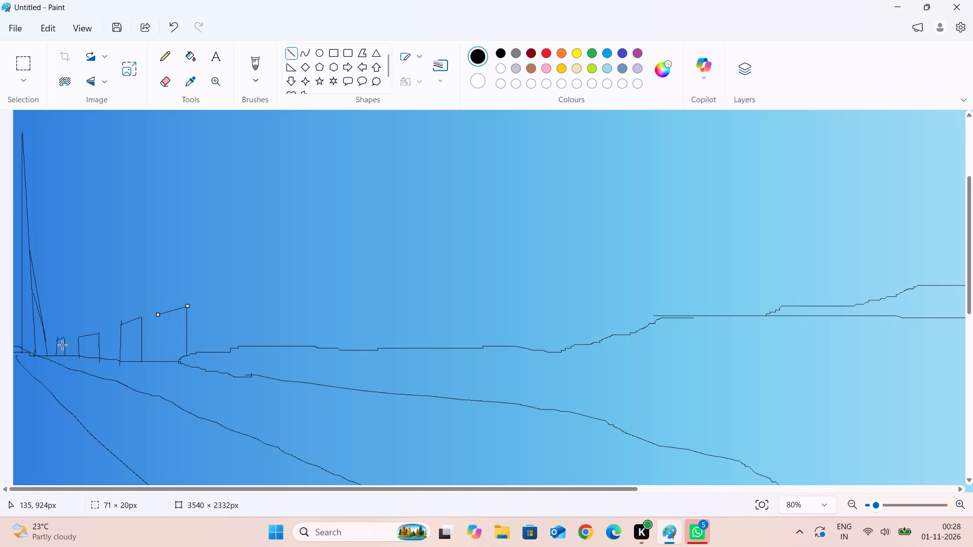
click(12, 341)
drag(159, 315, 162, 362)
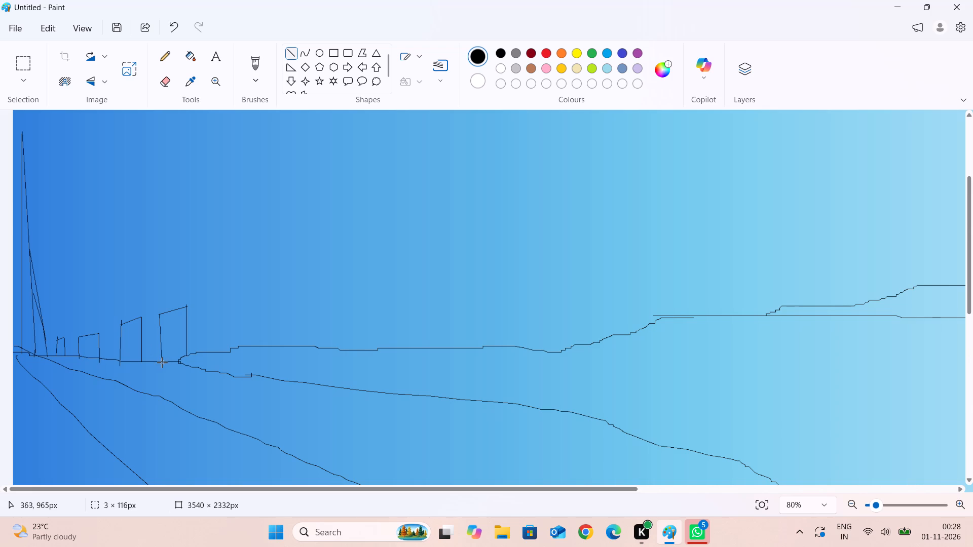
drag(162, 362, 158, 363)
click(3, 385)
Add a second face to the tallest block, away from the spire: a level top about 84 px wide and a side about 116 px tall.
drag(185, 305, 219, 305)
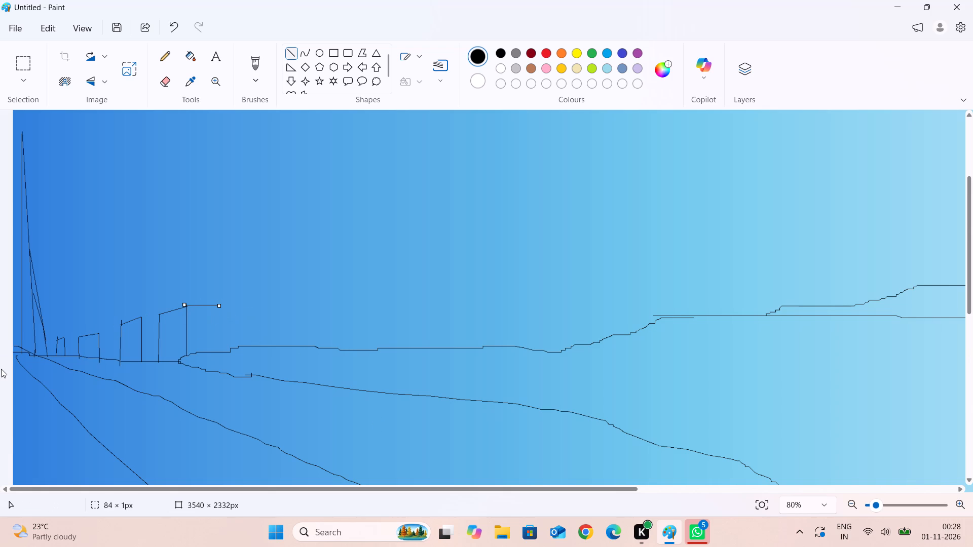
click(1, 369)
drag(218, 304, 217, 349)
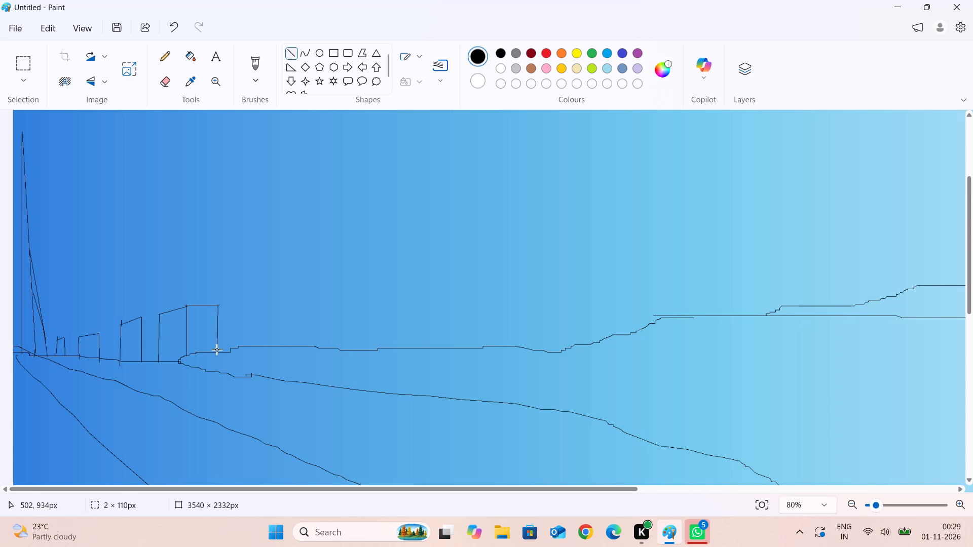
drag(217, 349, 217, 351)
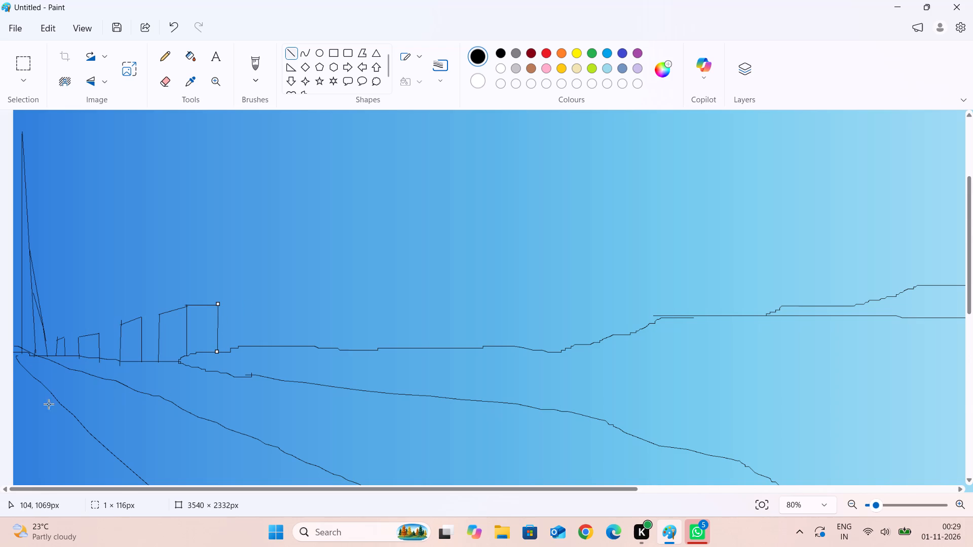
click(6, 410)
Join the top of the third block to the tallest block with a nearly level line about 51 px wide.
drag(143, 320, 155, 320)
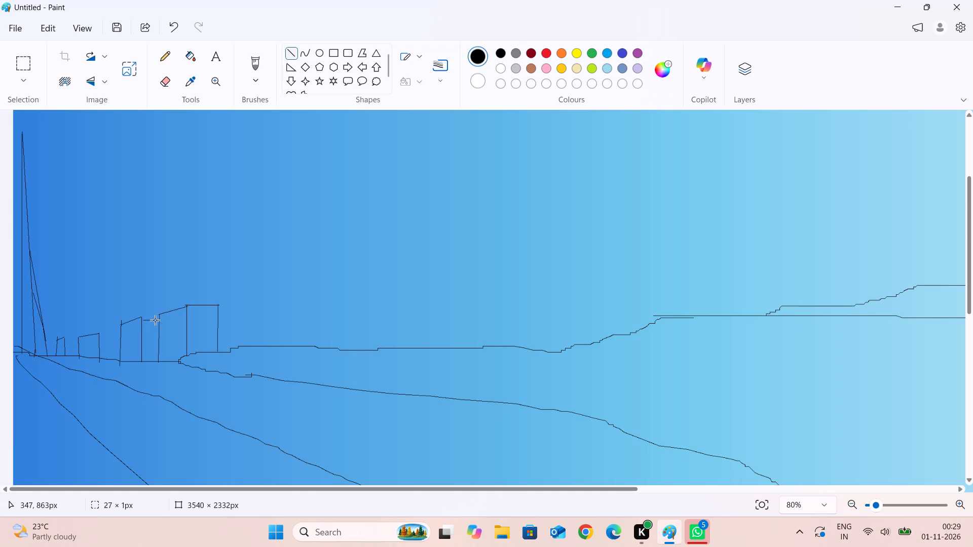
drag(155, 320, 160, 321)
drag(140, 314, 140, 319)
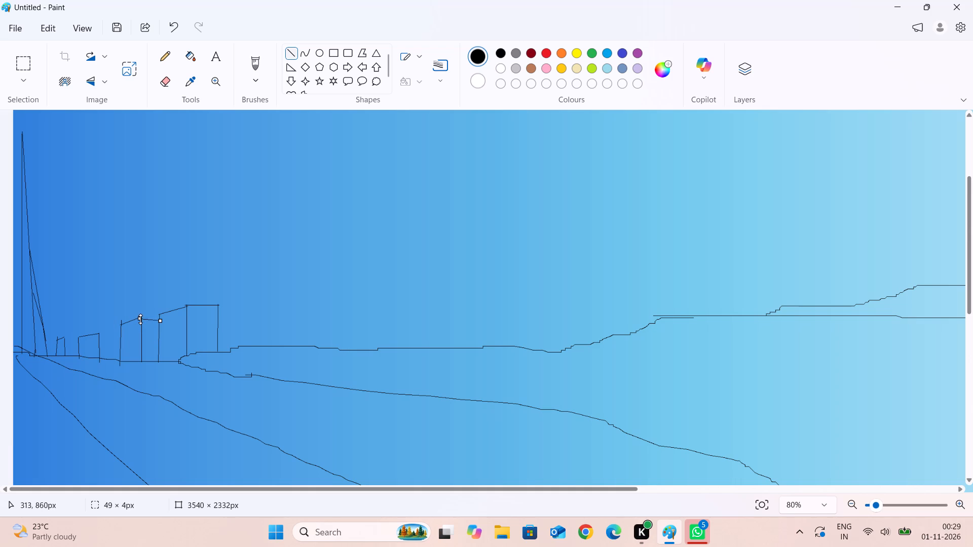
drag(140, 319, 139, 319)
click(0, 362)
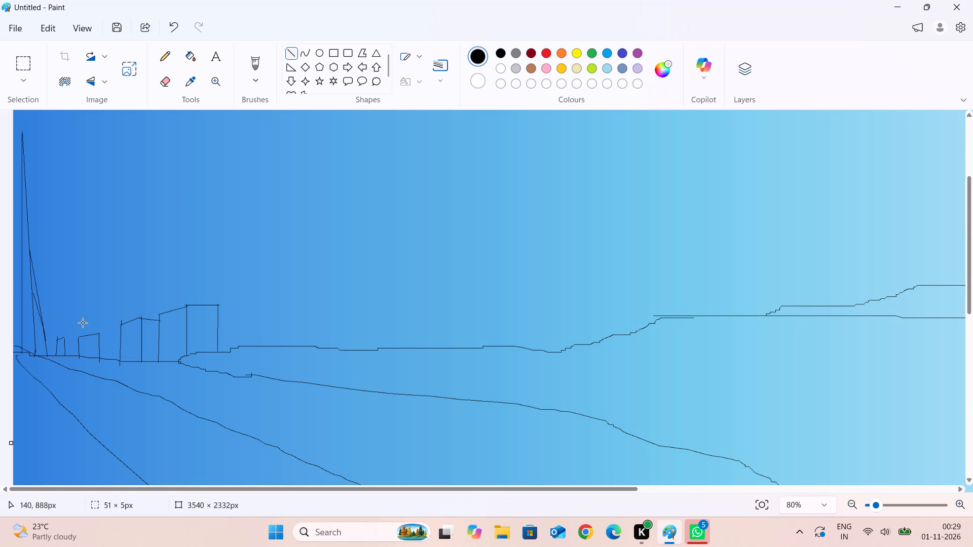
Add a second face to the second block: a top about 36 px wide sloping down from the spire and a side about 56 px tall.
drag(99, 336, 114, 339)
click(97, 331)
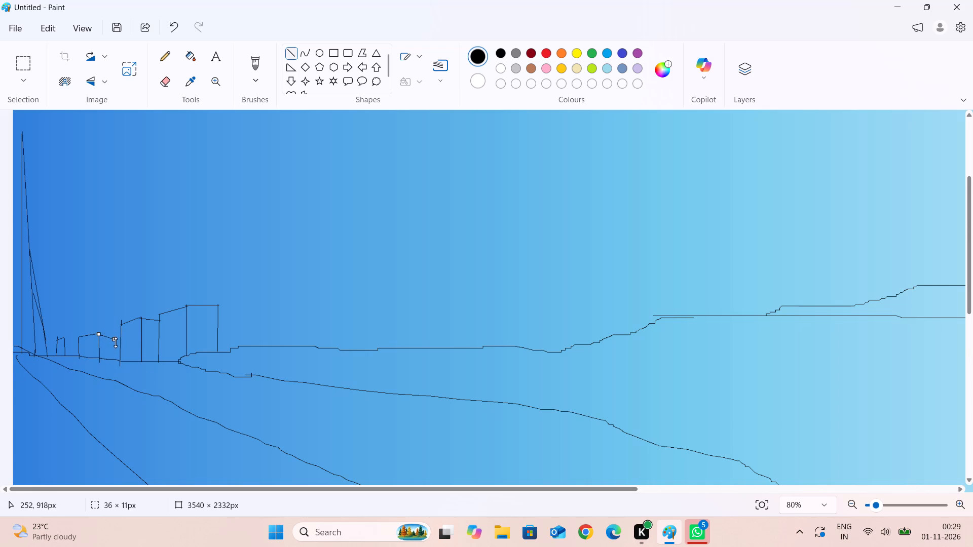
click(0, 377)
drag(112, 337, 113, 360)
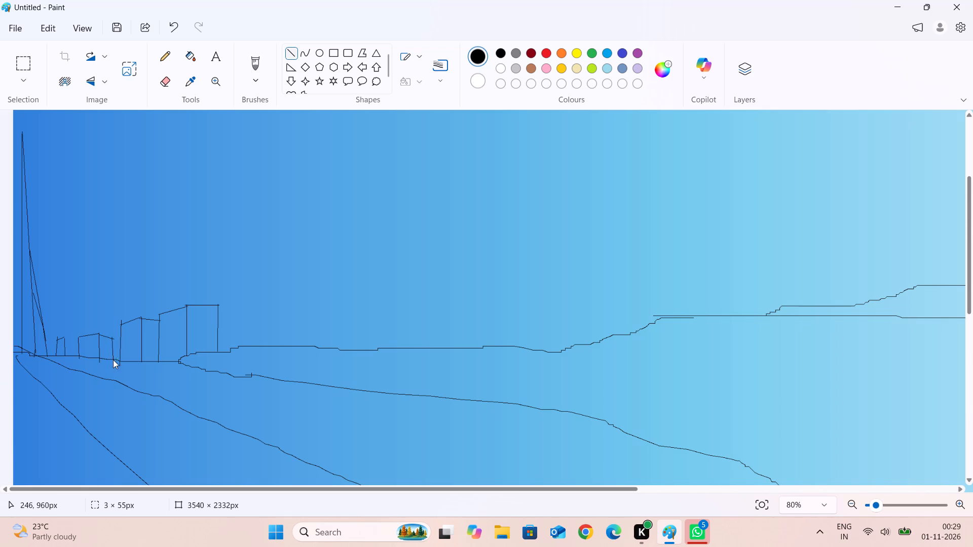
drag(113, 360, 113, 360)
click(8, 398)
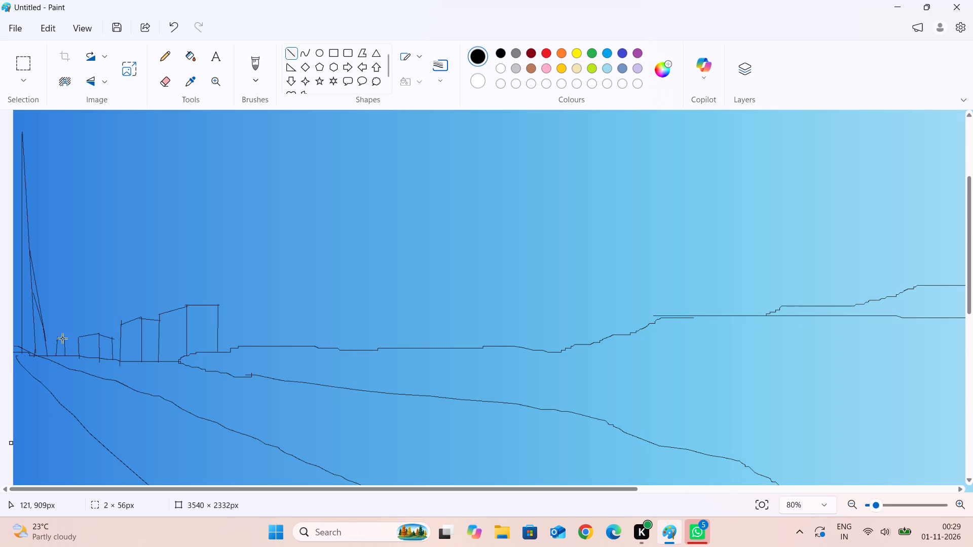
Add a second face to the smallest block: a nearly level top about 18 px wide and a side about 37 px tall.
drag(63, 338, 68, 338)
drag(68, 338, 70, 338)
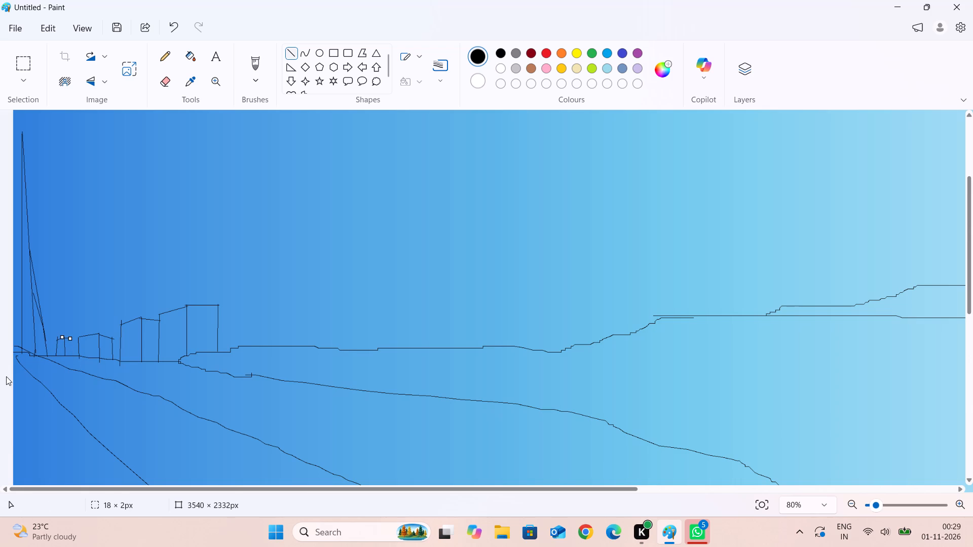
click(6, 376)
drag(71, 340, 71, 356)
click(9, 358)
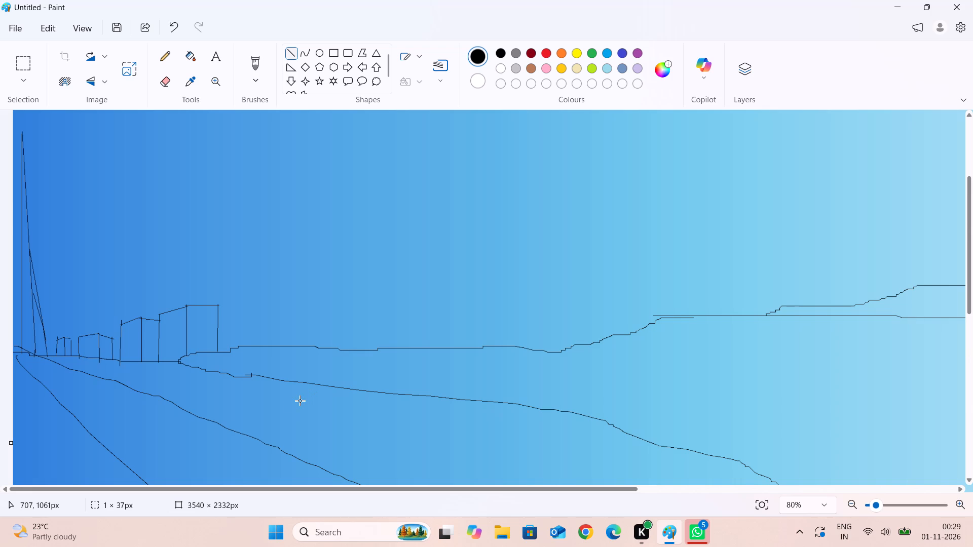
Paint a green Crayon strip along the base of the buildings, from the shoreline's tip to the canvas's left edge.
click(597, 50)
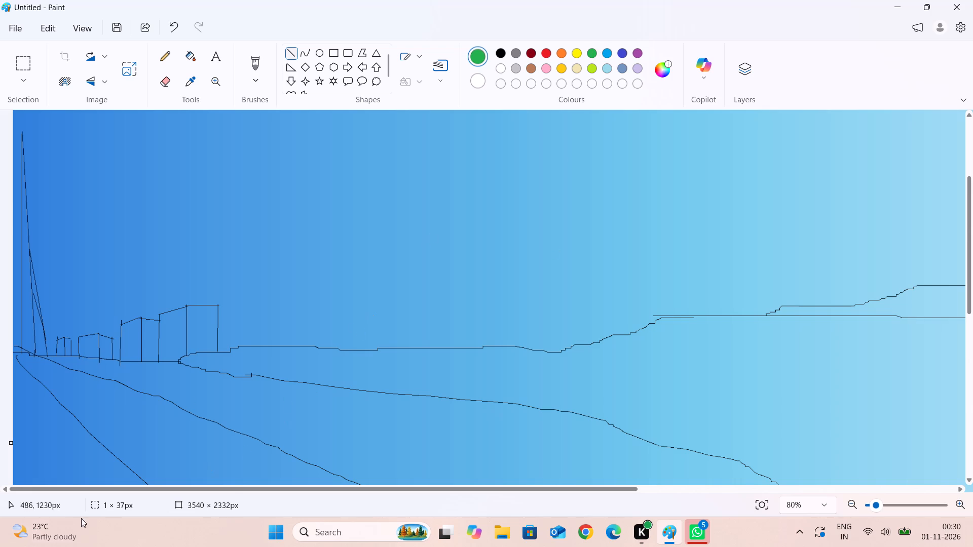
click(252, 80)
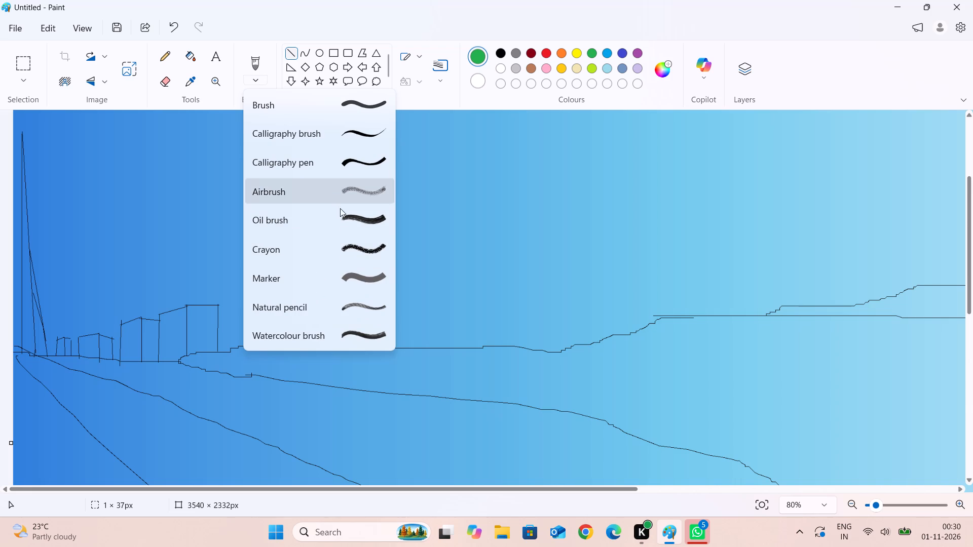
click(329, 249)
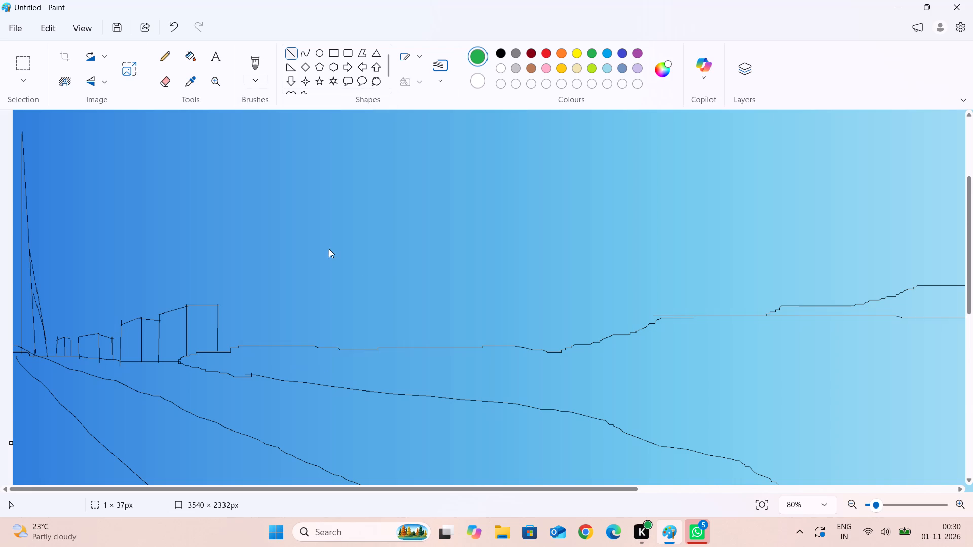
drag(172, 363, 69, 354)
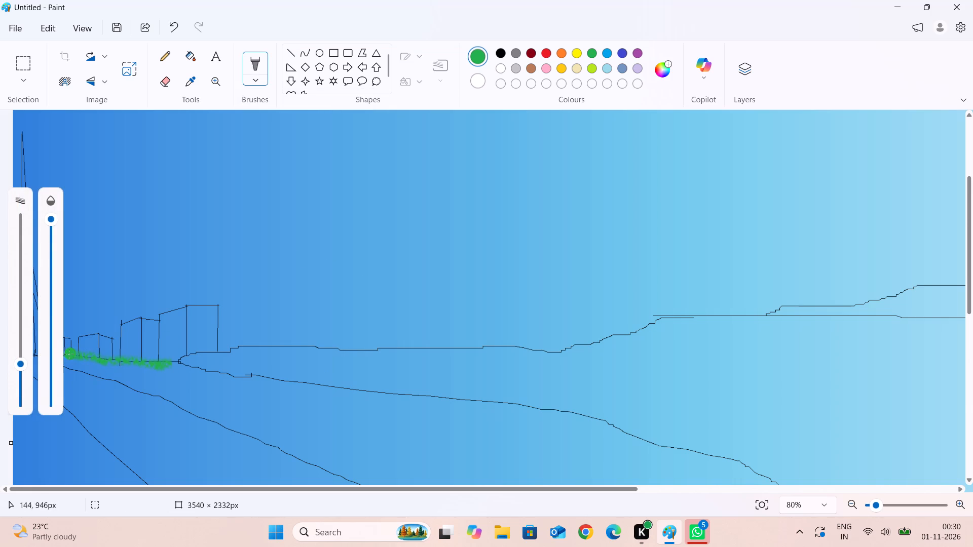
drag(69, 354, 67, 354)
drag(182, 362, 67, 359)
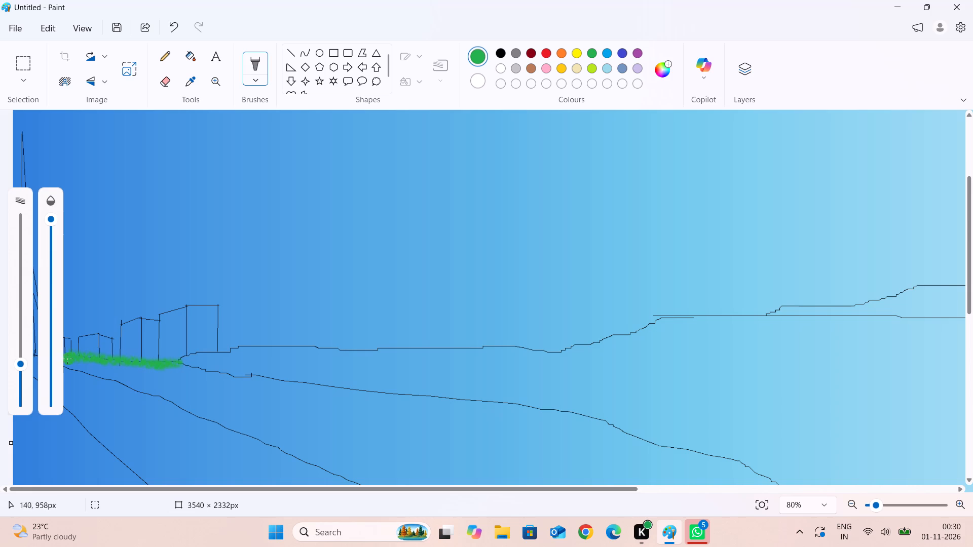
drag(67, 359, 24, 354)
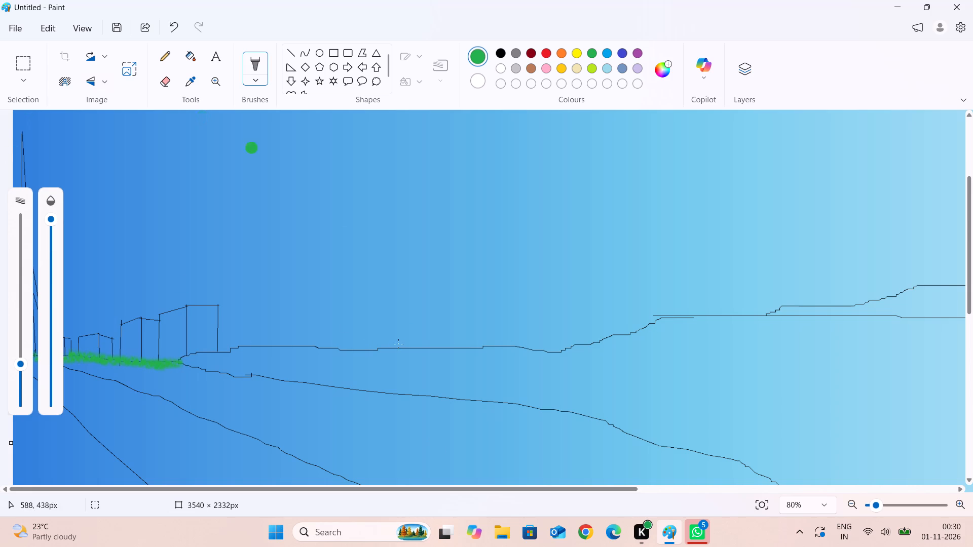
With the Calligraphy brush in the standard bright blue, paint a thin wavy line across the water below the hills to near the canvas's right edge.
scroll(444, 455, down, 5)
scroll(125, 242, up, 2)
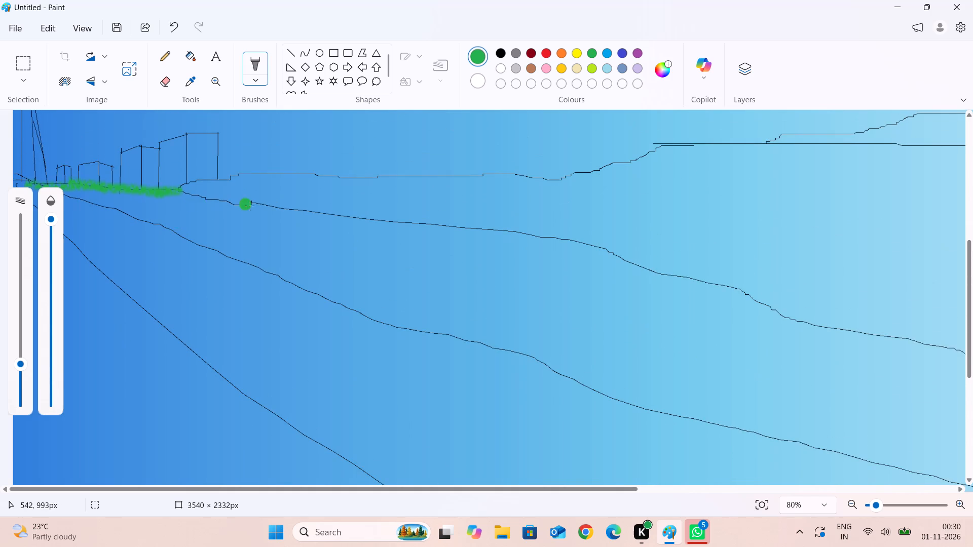
scroll(250, 206, up, 1)
scroll(527, 354, up, 3)
scroll(834, 448, down, 2)
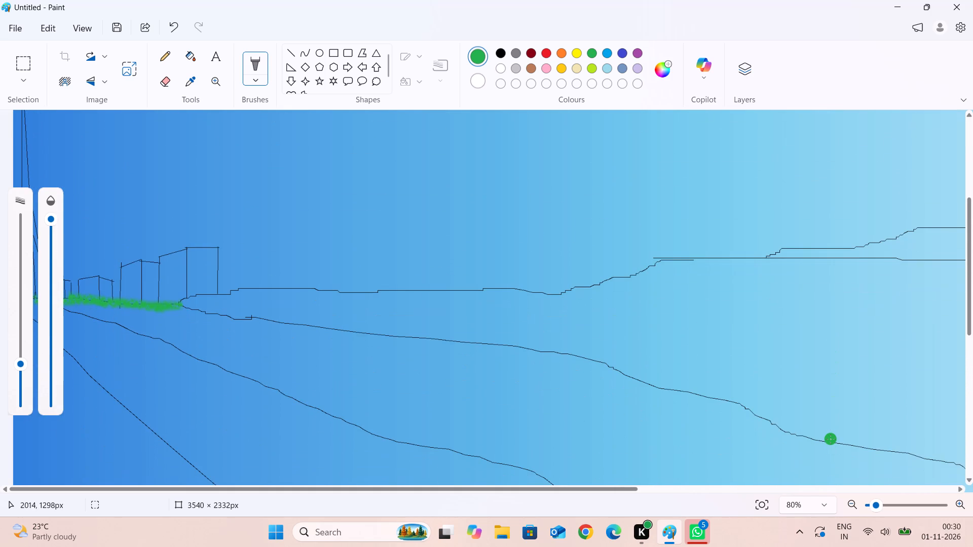
ctrl+scroll(831, 439, down, 5)
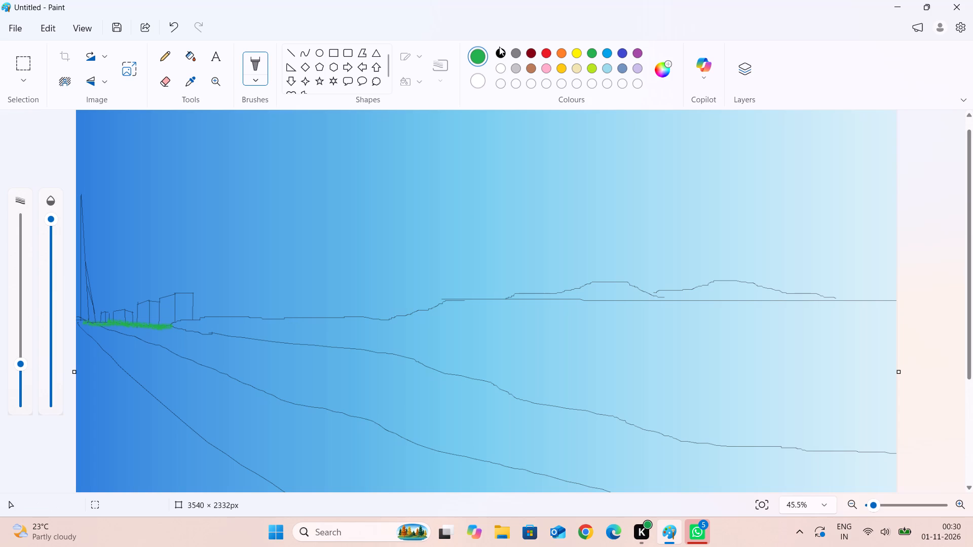
click(609, 52)
click(253, 71)
click(256, 79)
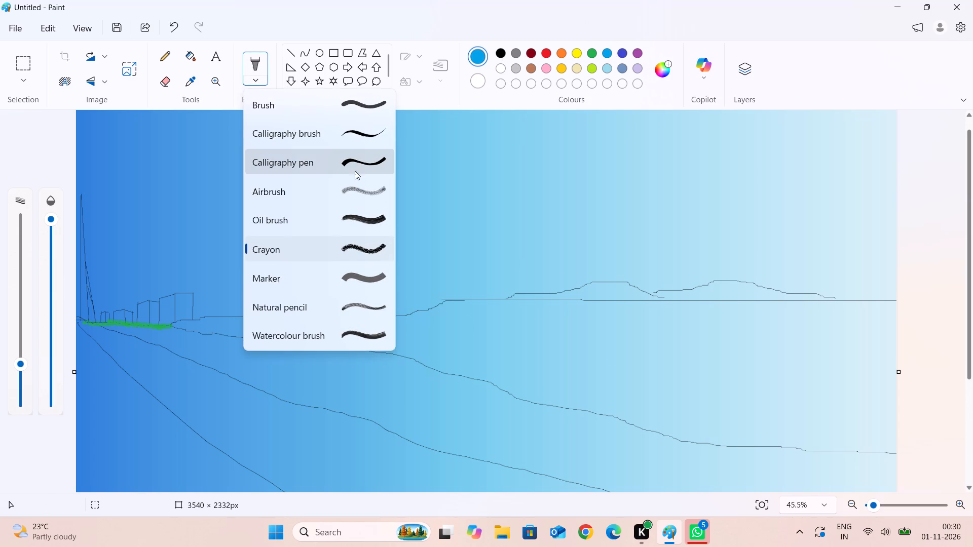
click(328, 126)
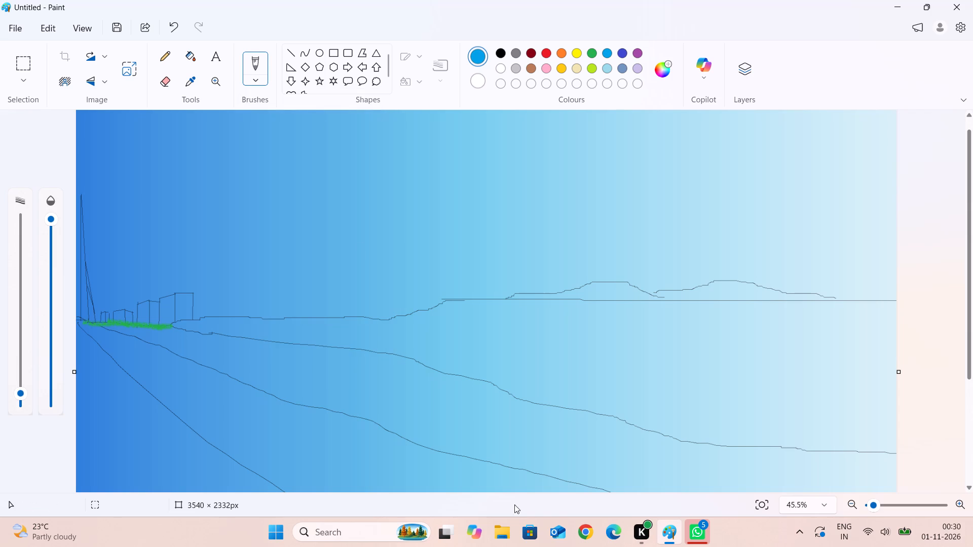
drag(495, 349, 890, 386)
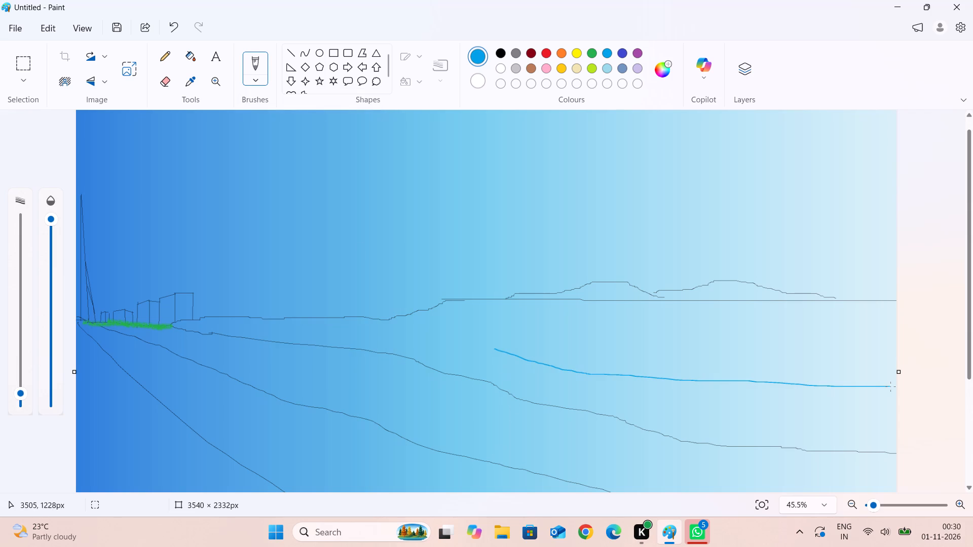
Raise the Calligraphy brush size to its maximum.
drag(13, 258, 21, 221)
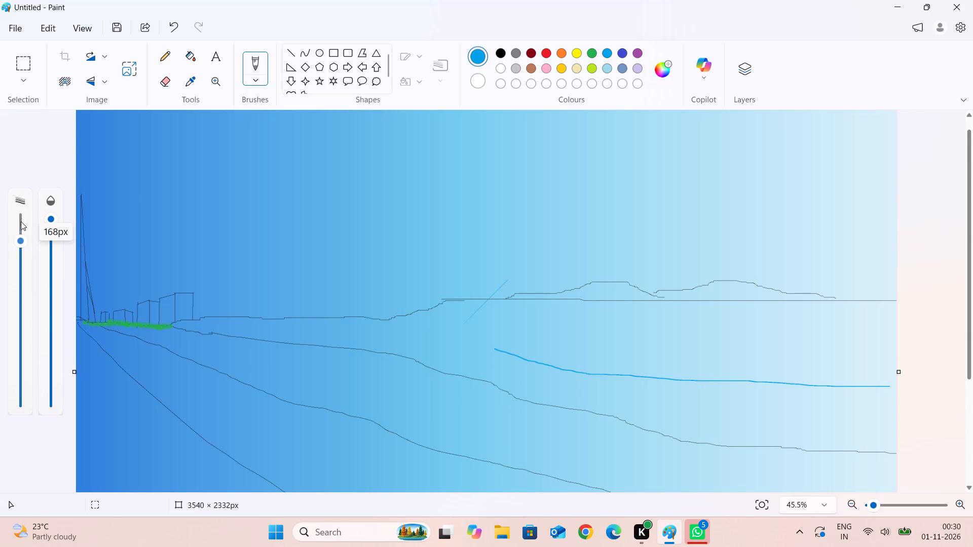
drag(21, 221, 21, 218)
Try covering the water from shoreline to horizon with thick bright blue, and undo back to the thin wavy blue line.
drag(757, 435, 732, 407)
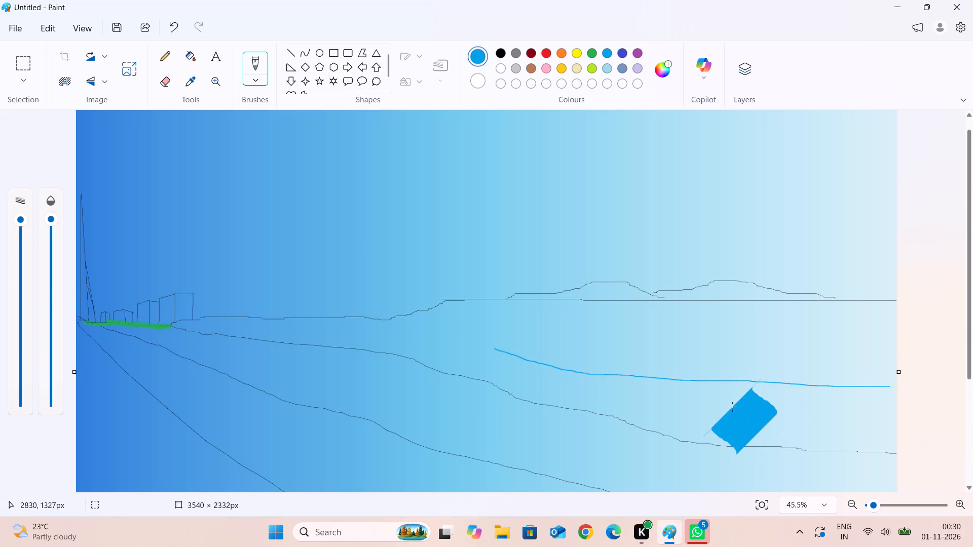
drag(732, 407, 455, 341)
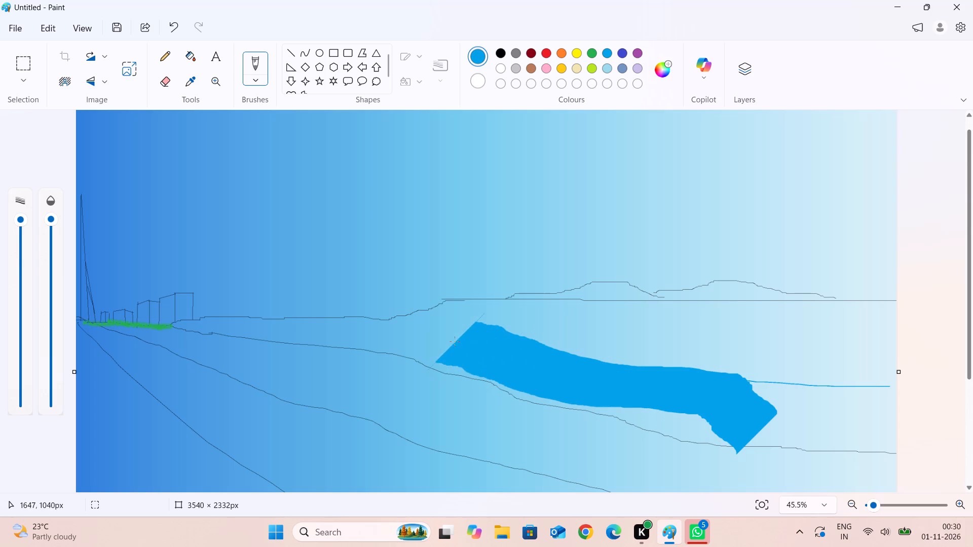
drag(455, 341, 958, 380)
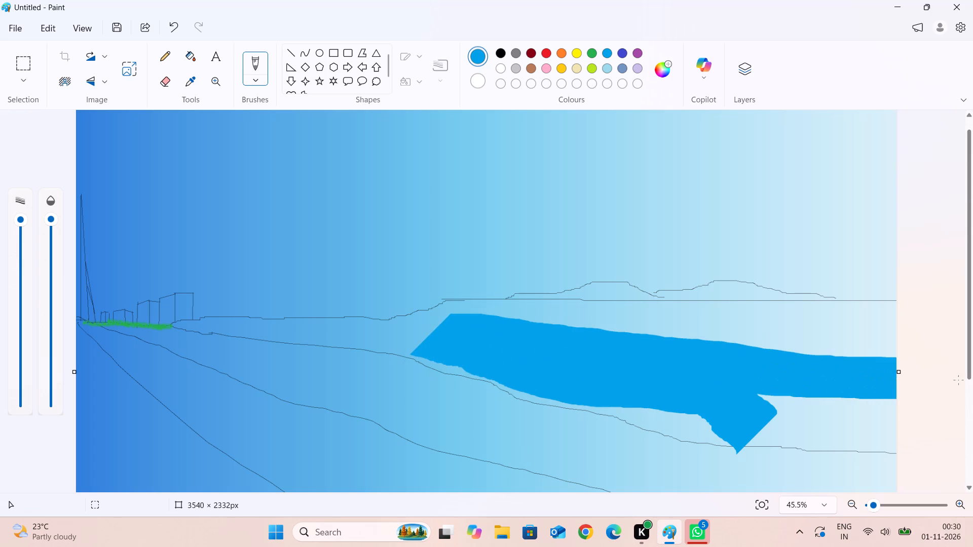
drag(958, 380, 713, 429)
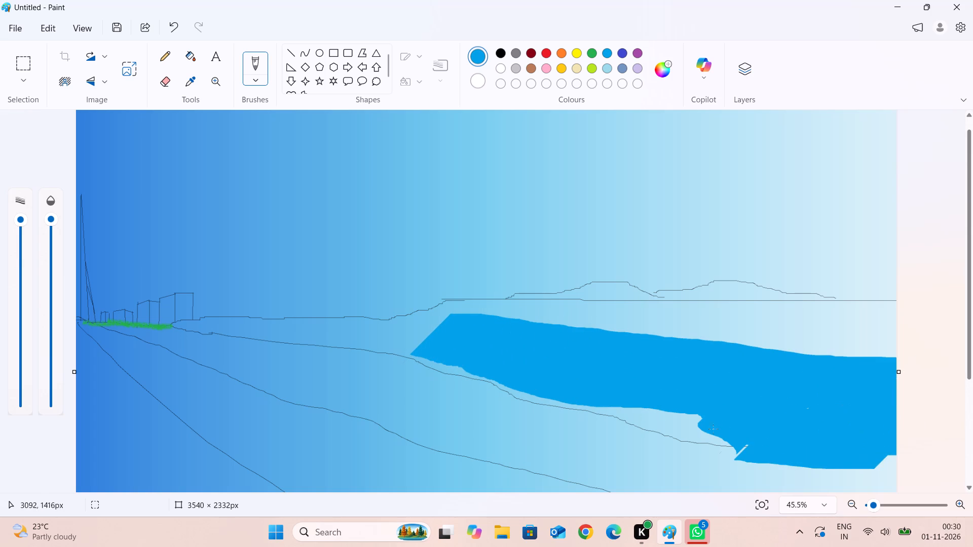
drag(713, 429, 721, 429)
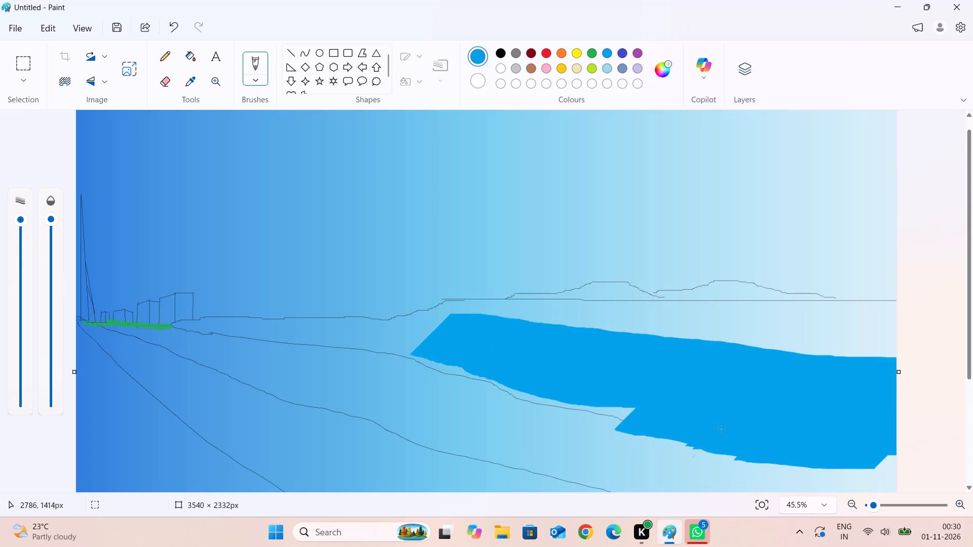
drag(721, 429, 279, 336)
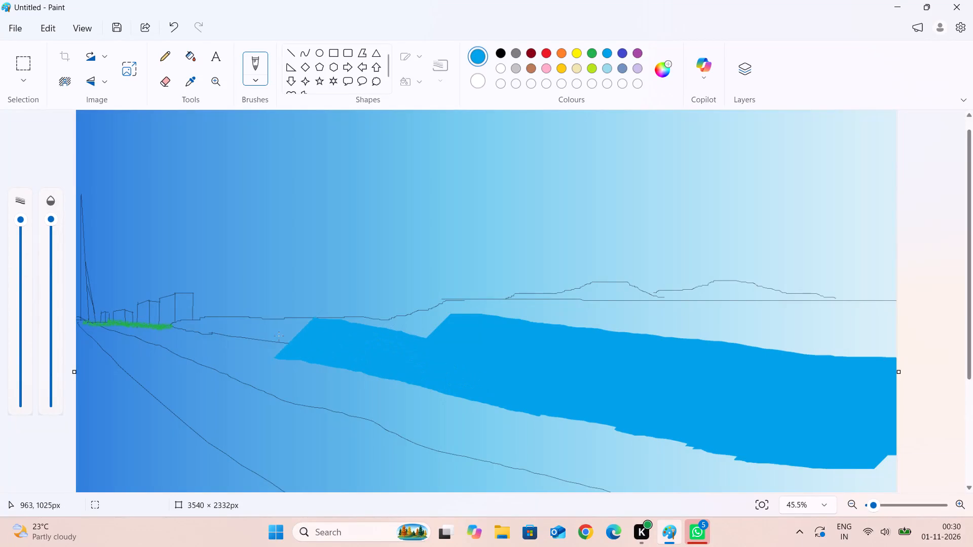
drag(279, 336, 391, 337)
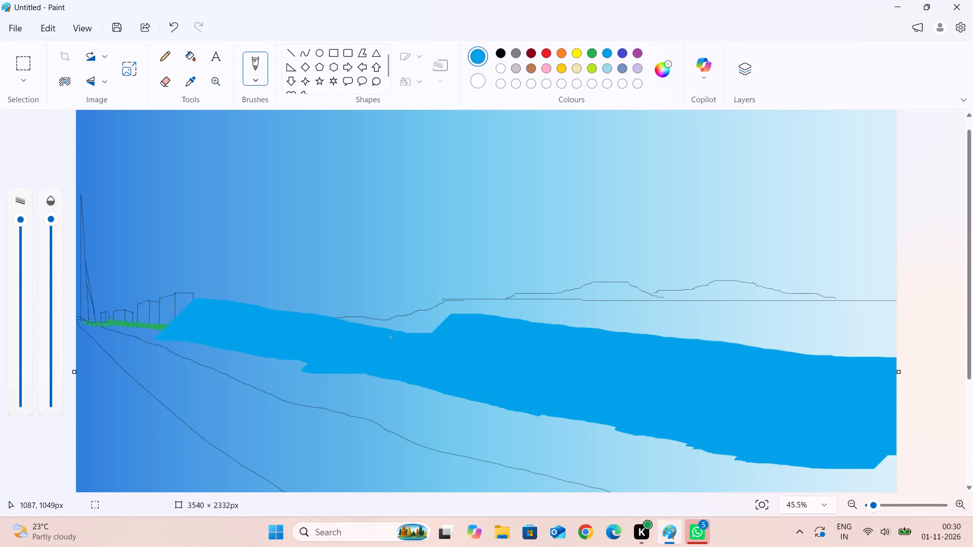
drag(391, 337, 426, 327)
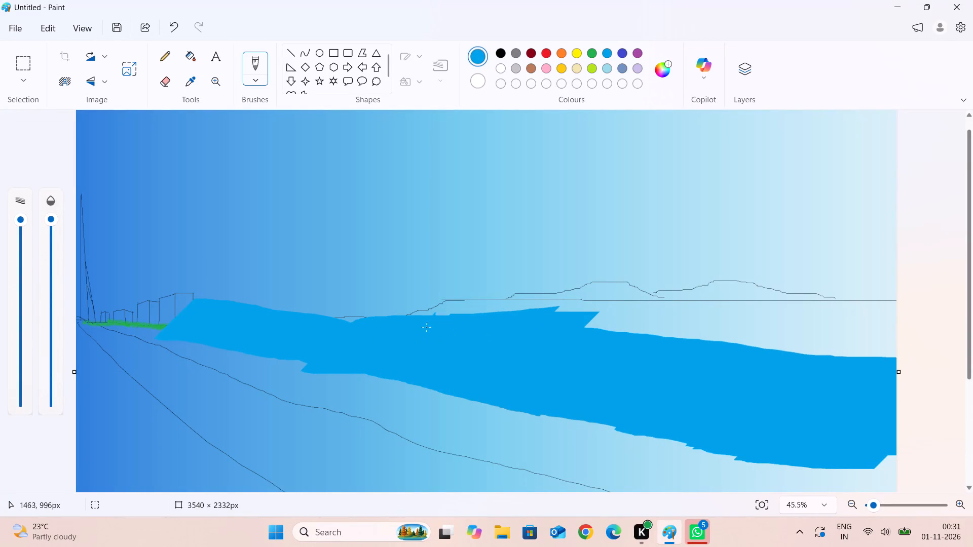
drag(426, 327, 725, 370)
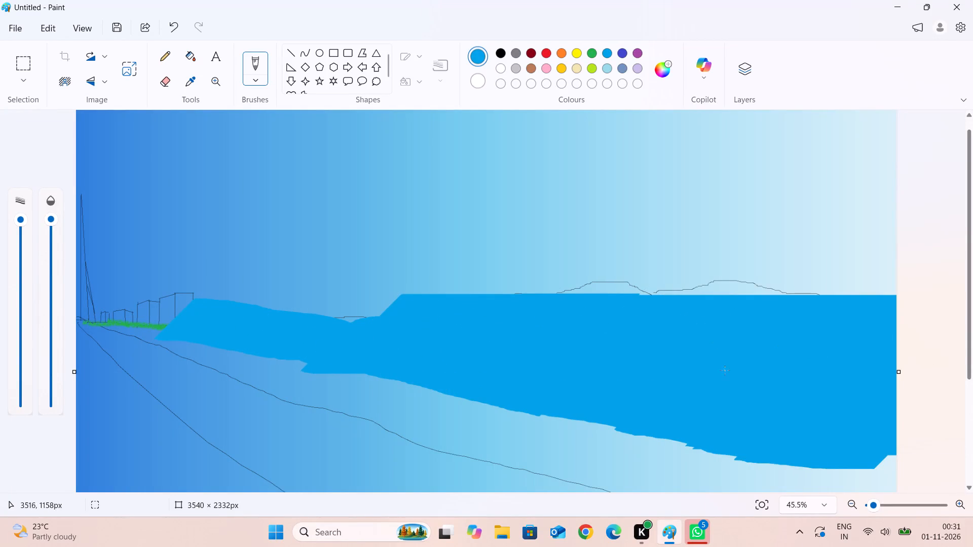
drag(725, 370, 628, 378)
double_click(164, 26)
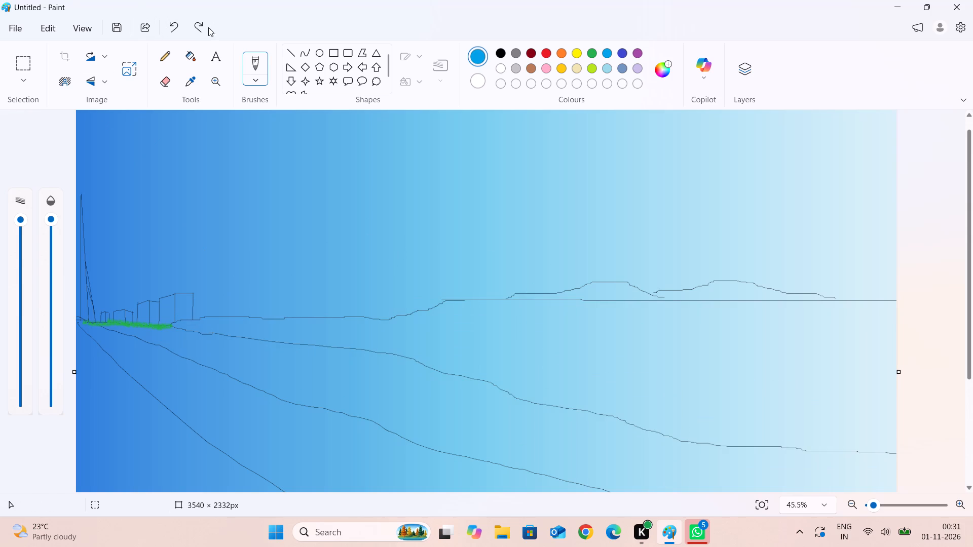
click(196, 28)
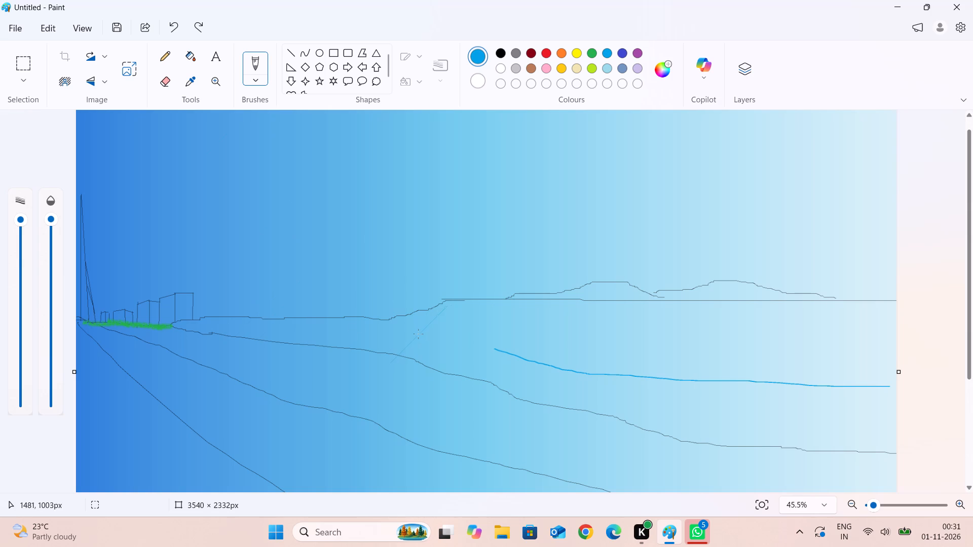
Paint a thick bright blue band just above the middle shoreline, from the inlet before the hills to the canvas's right edge.
drag(398, 326, 495, 357)
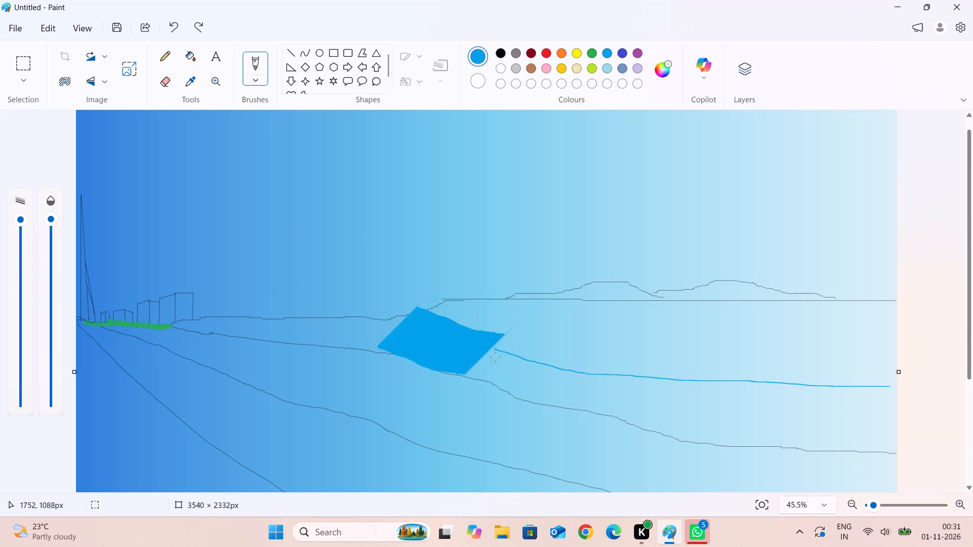
drag(495, 357, 884, 434)
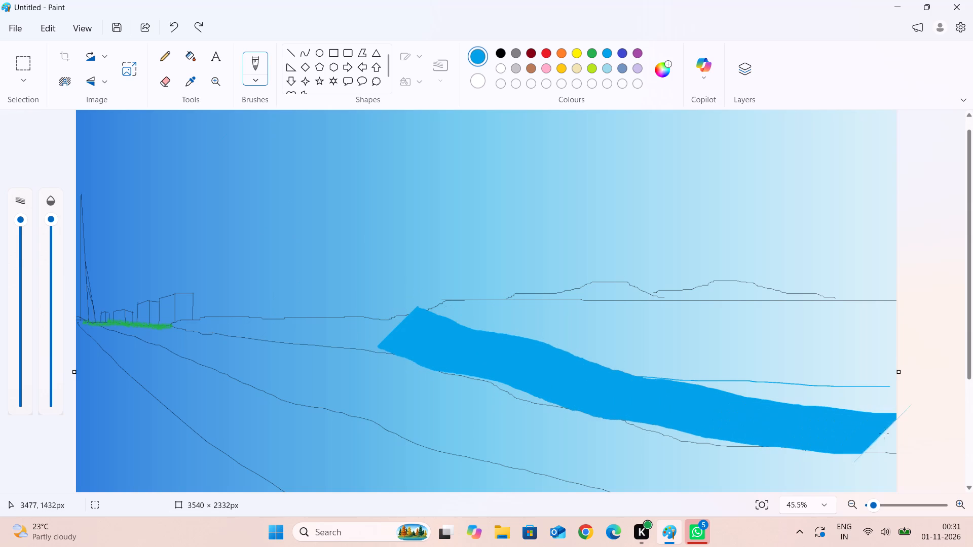
drag(884, 434, 748, 425)
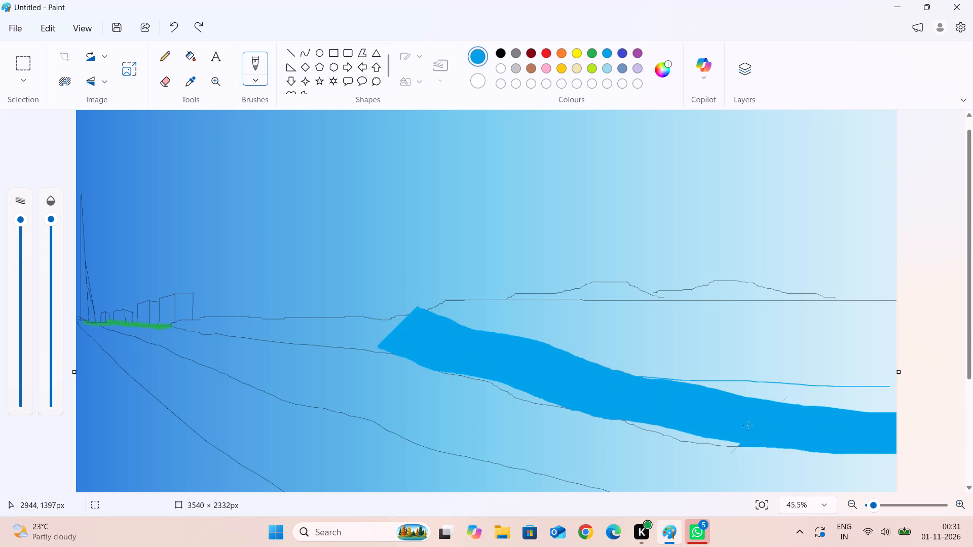
drag(748, 425, 632, 405)
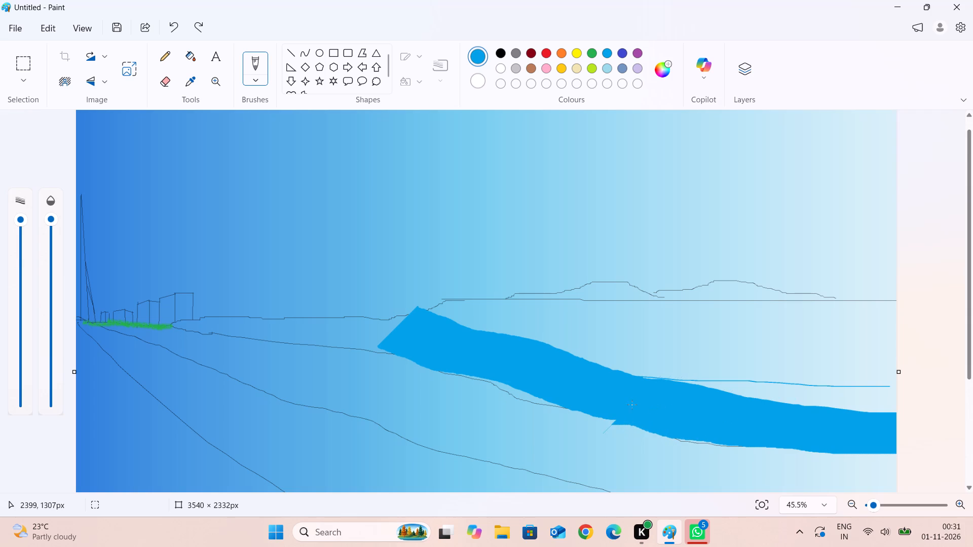
drag(632, 405, 728, 426)
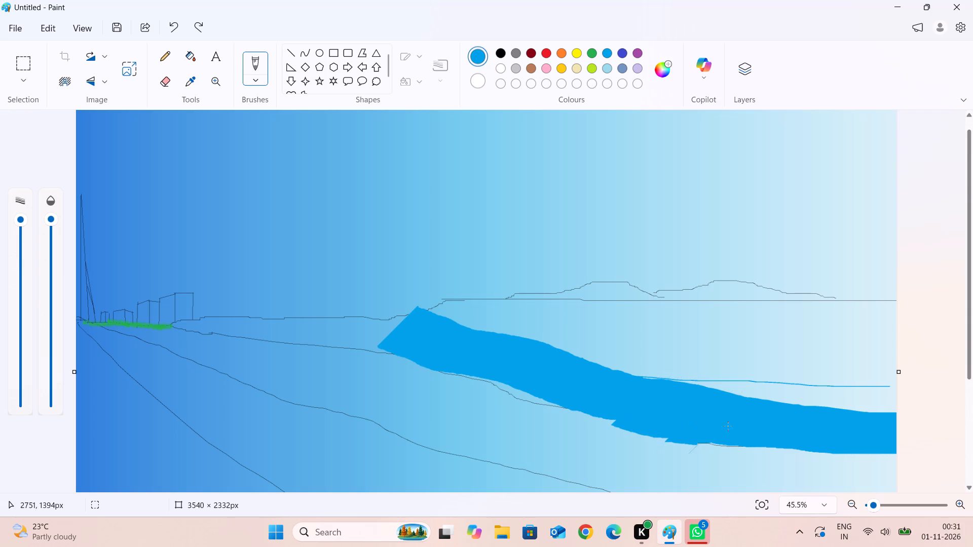
drag(728, 426, 843, 424)
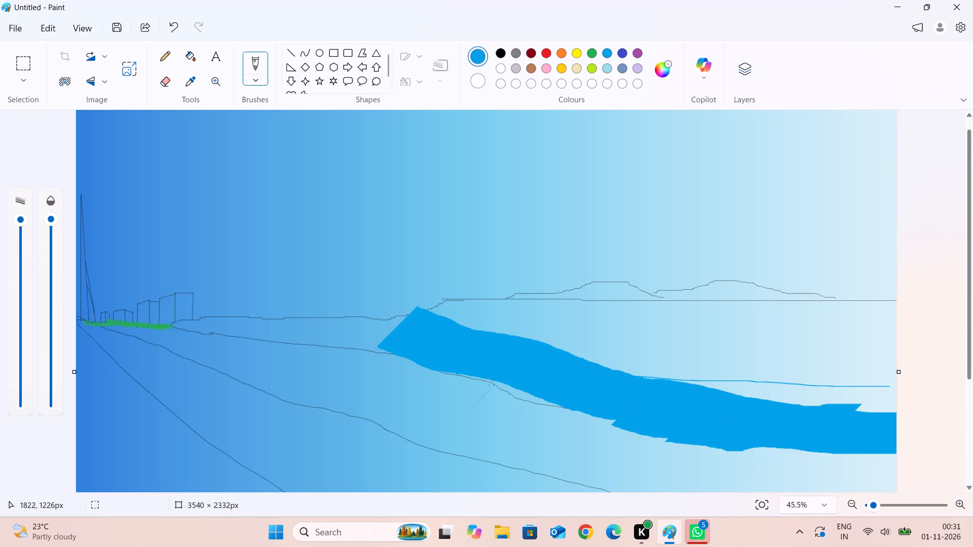
drag(473, 346, 494, 356)
drag(494, 356, 479, 359)
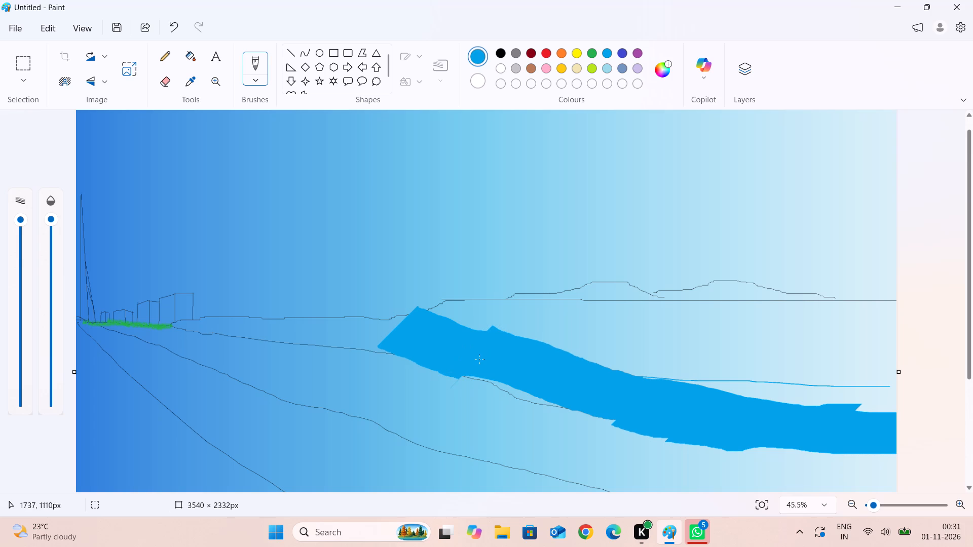
drag(479, 359, 540, 378)
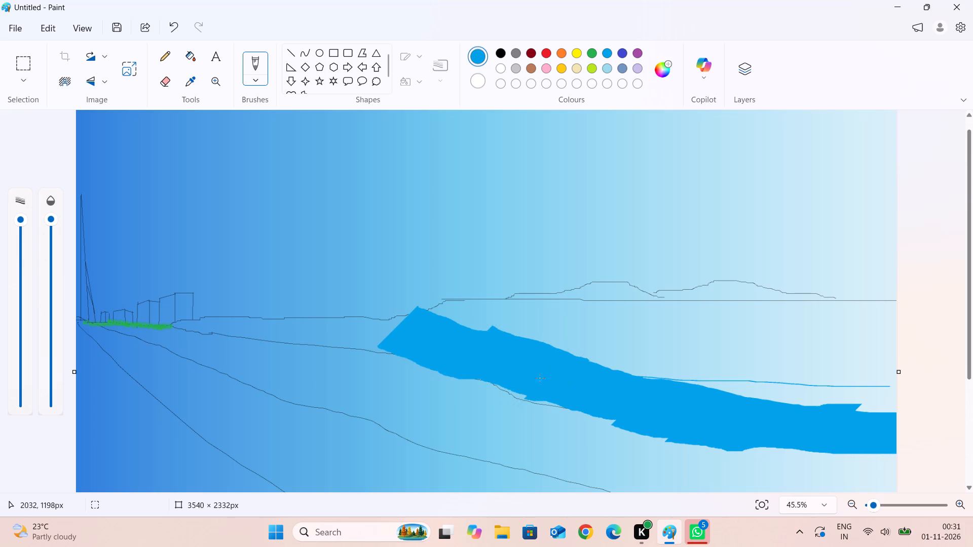
drag(540, 378, 537, 376)
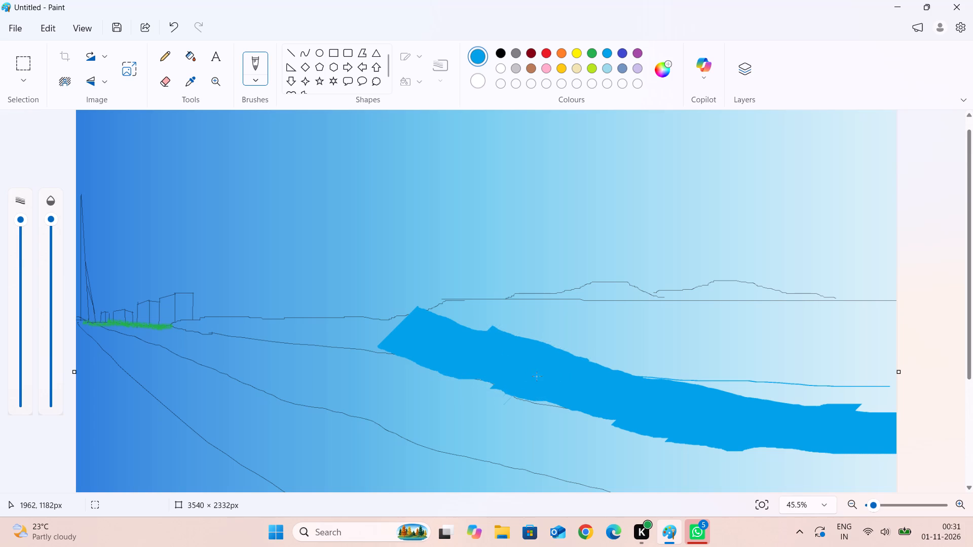
drag(537, 376, 628, 389)
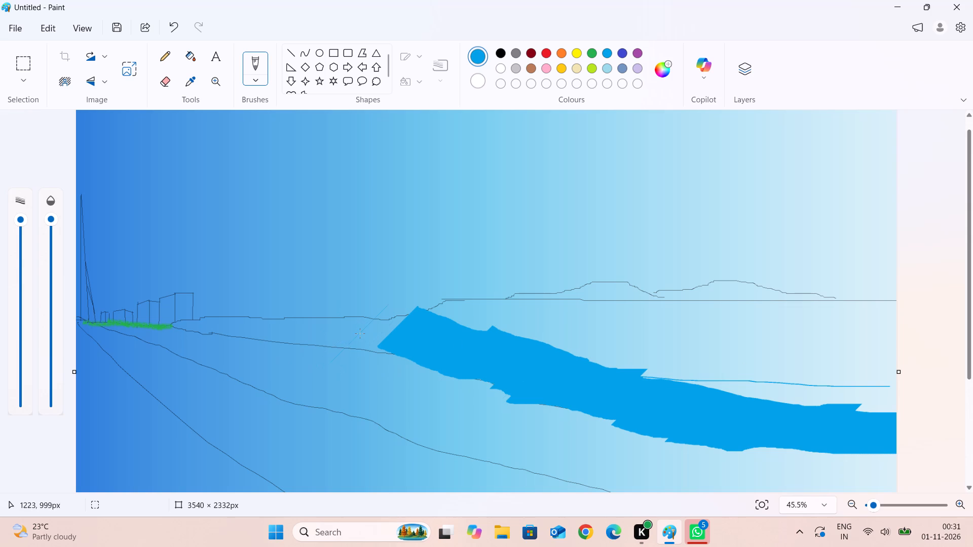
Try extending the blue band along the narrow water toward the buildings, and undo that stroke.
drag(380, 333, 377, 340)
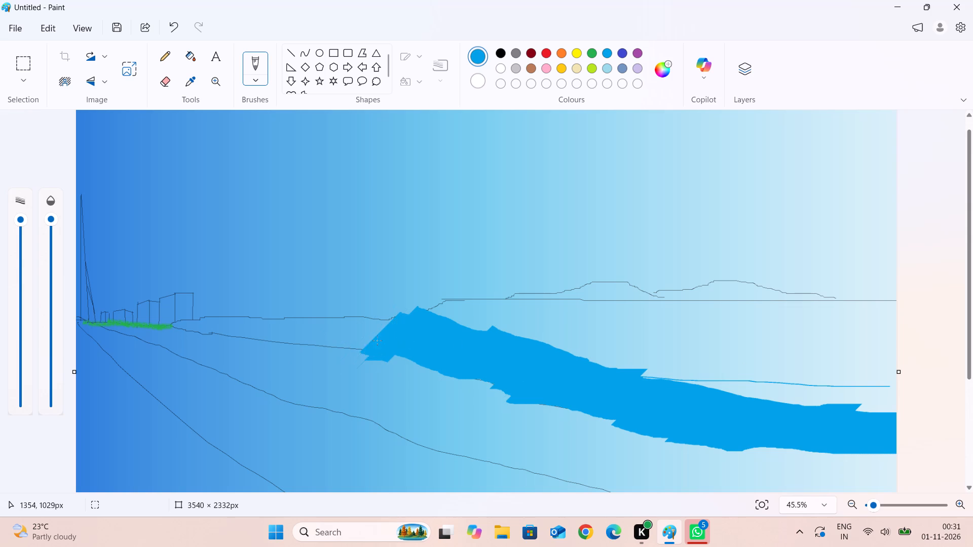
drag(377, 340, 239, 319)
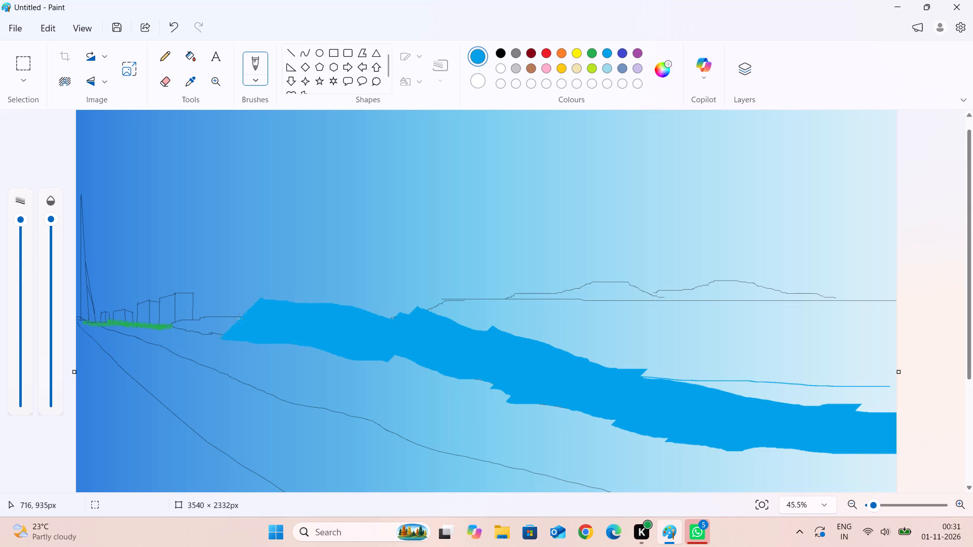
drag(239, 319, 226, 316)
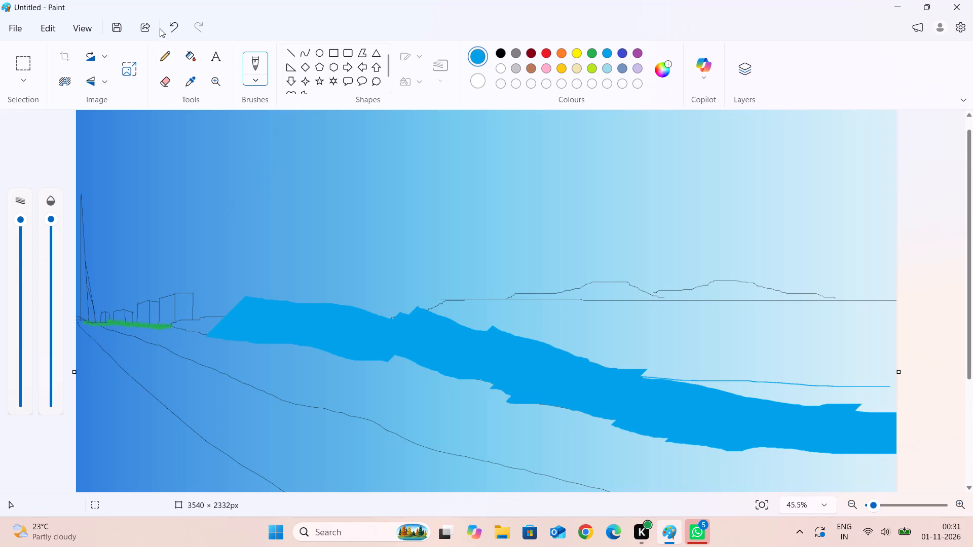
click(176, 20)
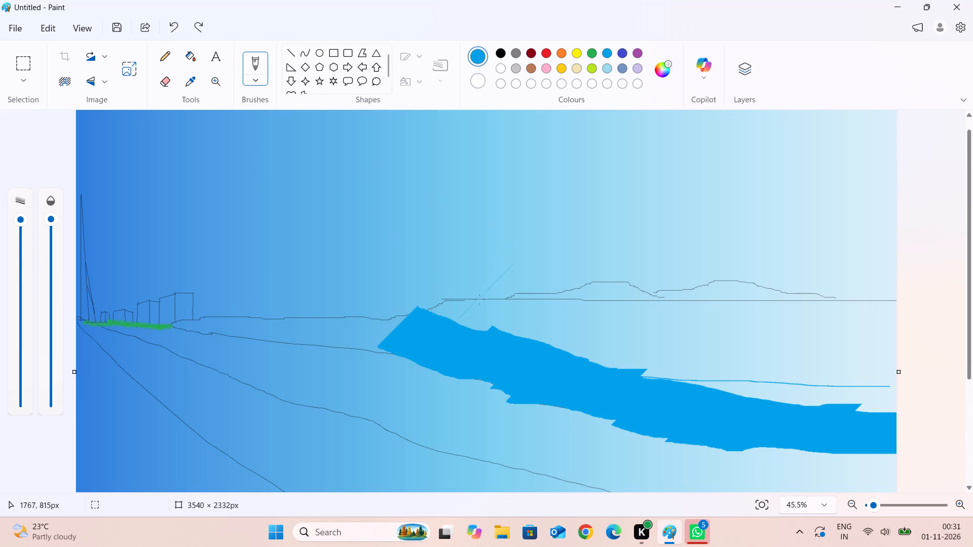
Widen the thick bright blue band upward, reaching the horizon near the inlet and continuing to the canvas's right edge.
drag(421, 331, 482, 337)
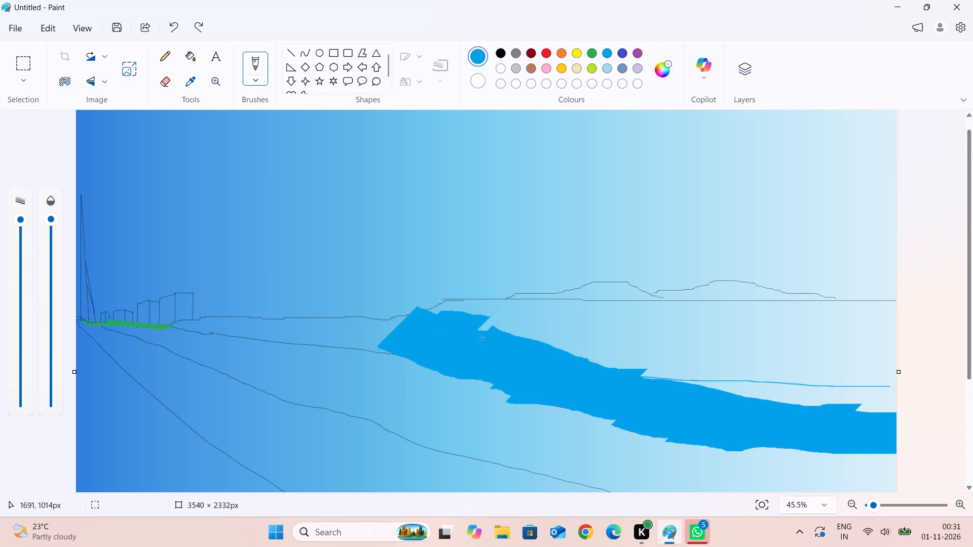
drag(482, 337, 434, 318)
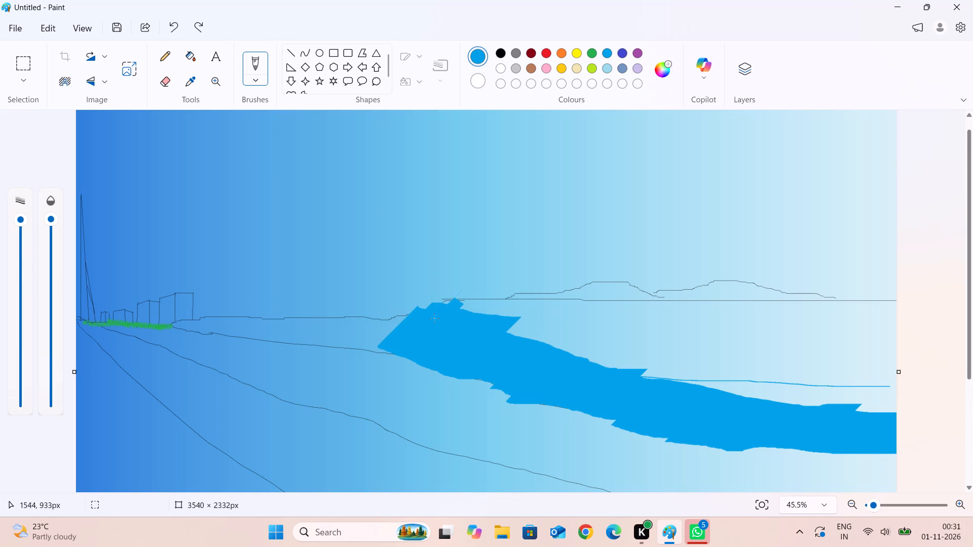
drag(434, 318, 476, 321)
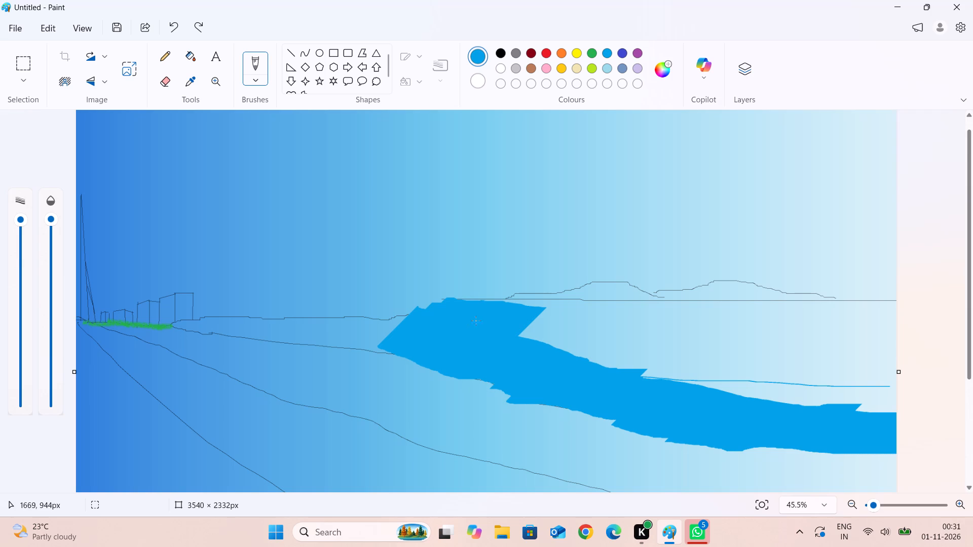
drag(476, 321, 458, 320)
drag(458, 320, 580, 328)
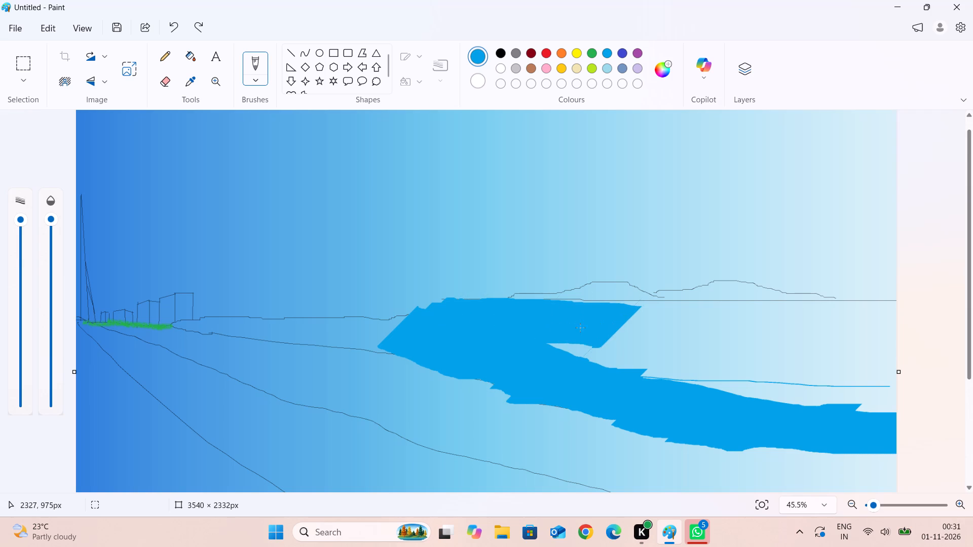
drag(580, 328, 761, 367)
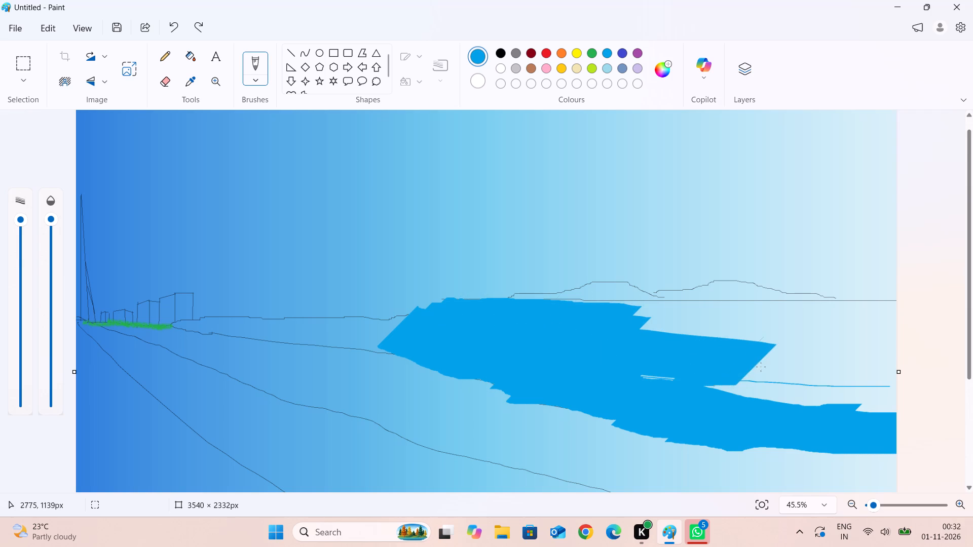
drag(761, 367, 868, 388)
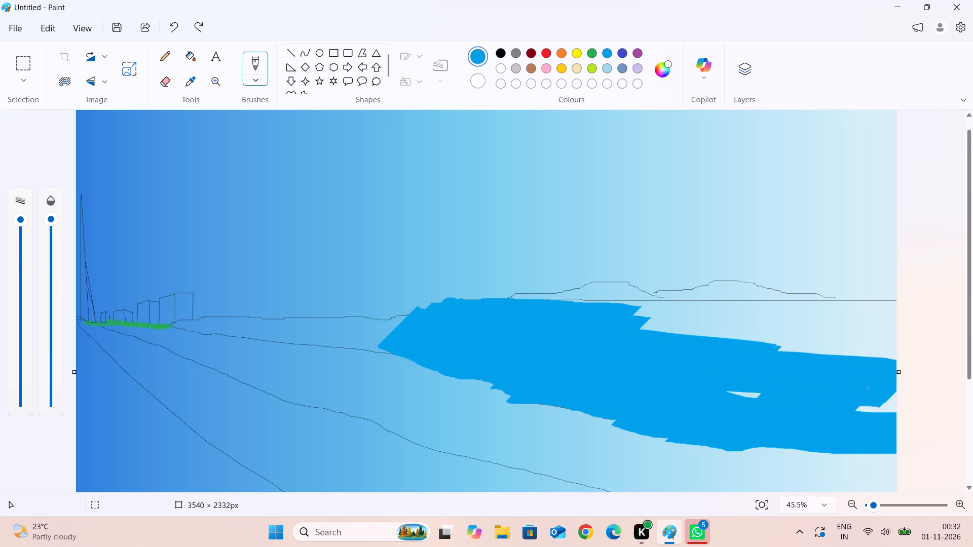
drag(868, 388, 860, 373)
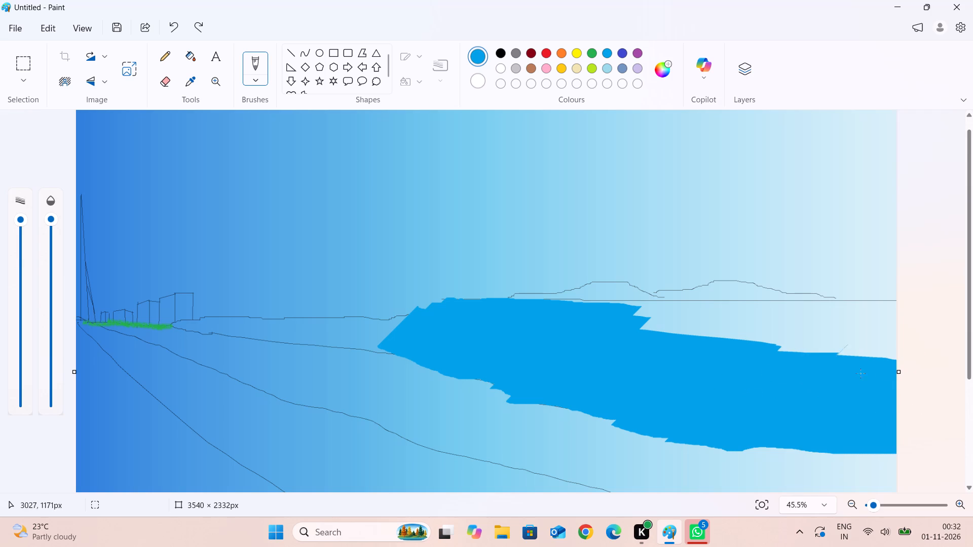
Fill the remaining water below the hills with the same bright blue, up to the horizon line.
drag(860, 373, 708, 336)
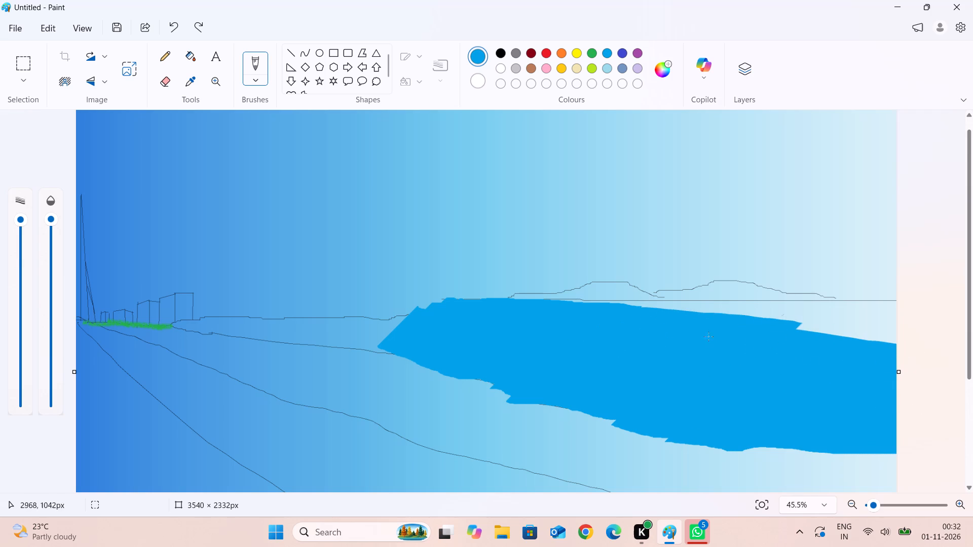
drag(708, 336, 813, 345)
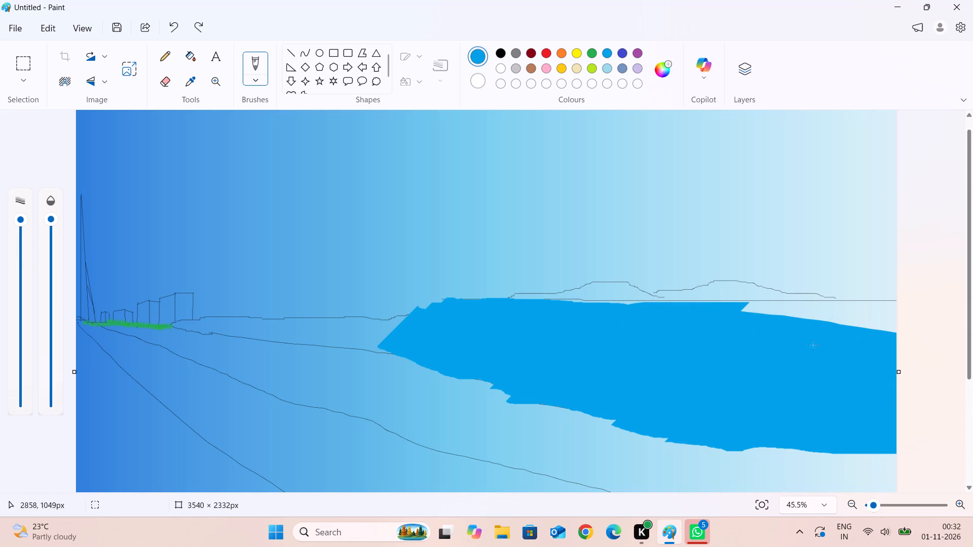
drag(813, 345, 827, 327)
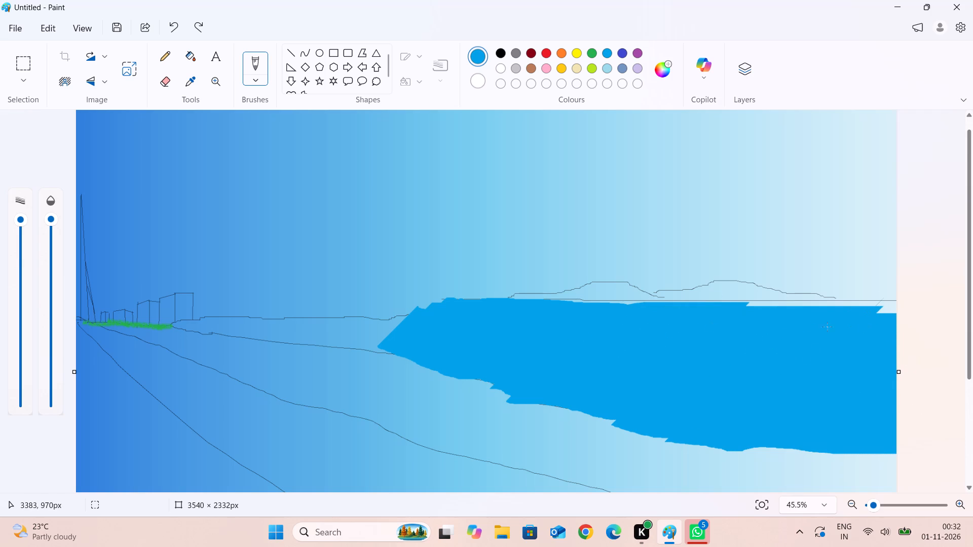
drag(827, 327, 886, 329)
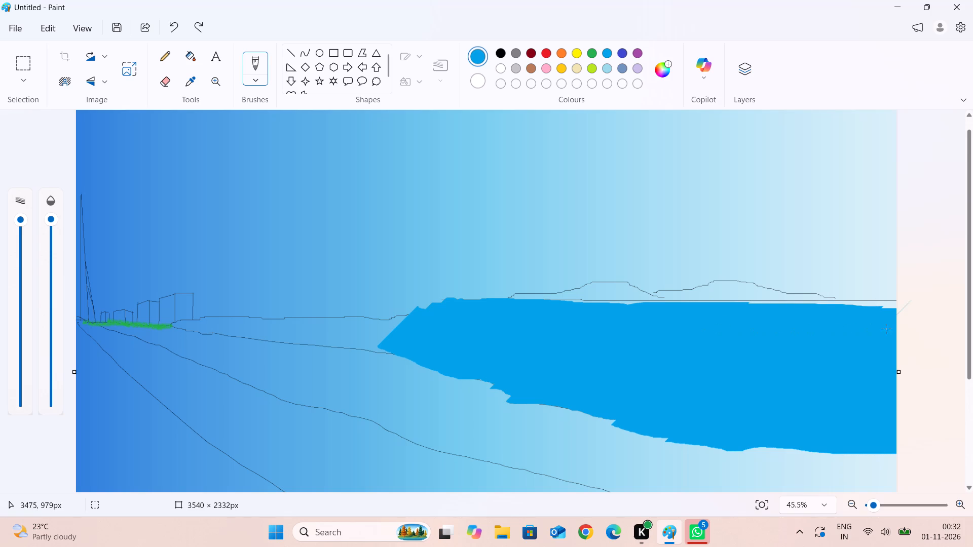
drag(886, 329, 886, 322)
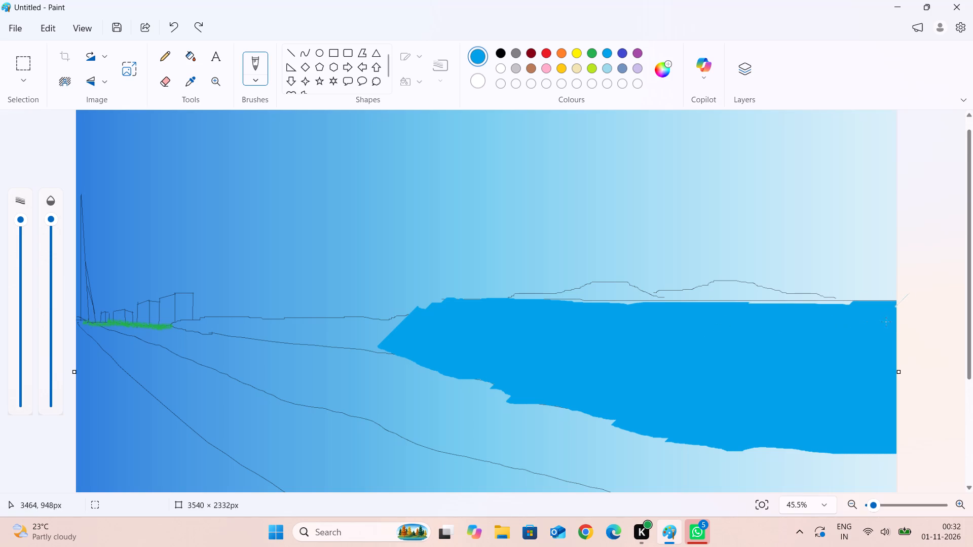
drag(886, 322, 802, 319)
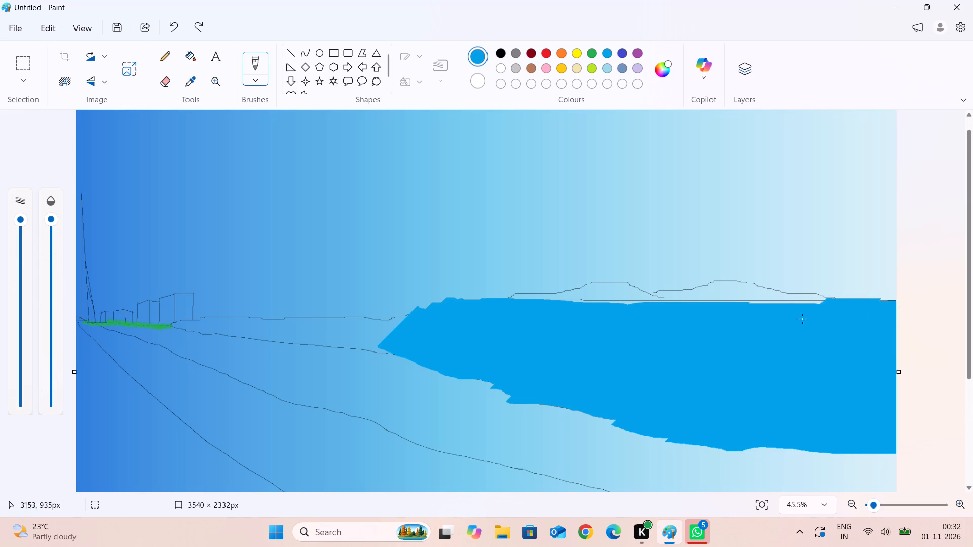
drag(802, 319, 538, 320)
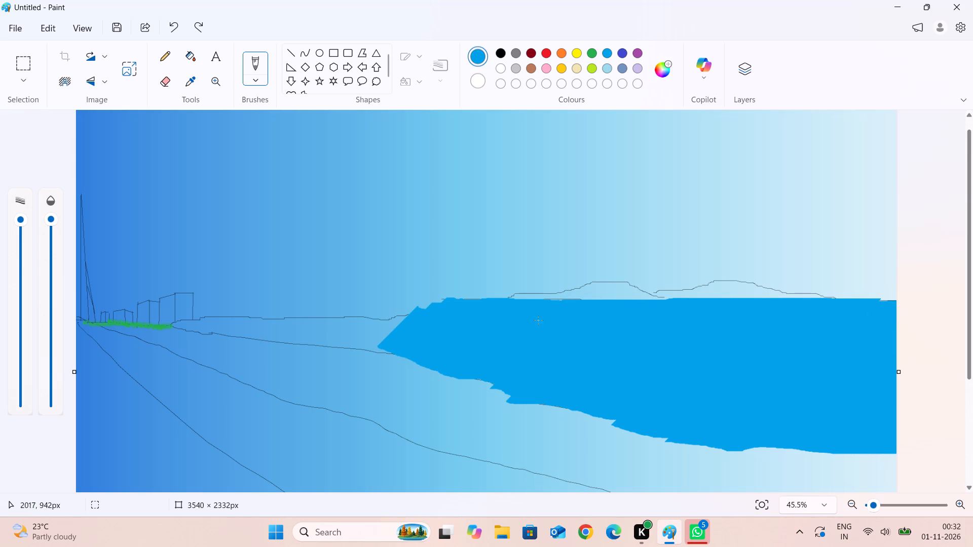
drag(538, 320, 519, 322)
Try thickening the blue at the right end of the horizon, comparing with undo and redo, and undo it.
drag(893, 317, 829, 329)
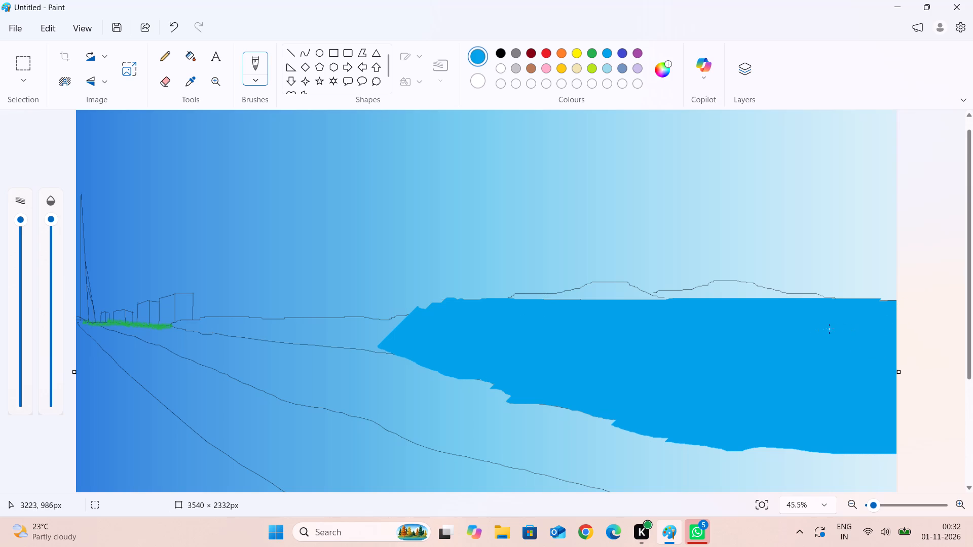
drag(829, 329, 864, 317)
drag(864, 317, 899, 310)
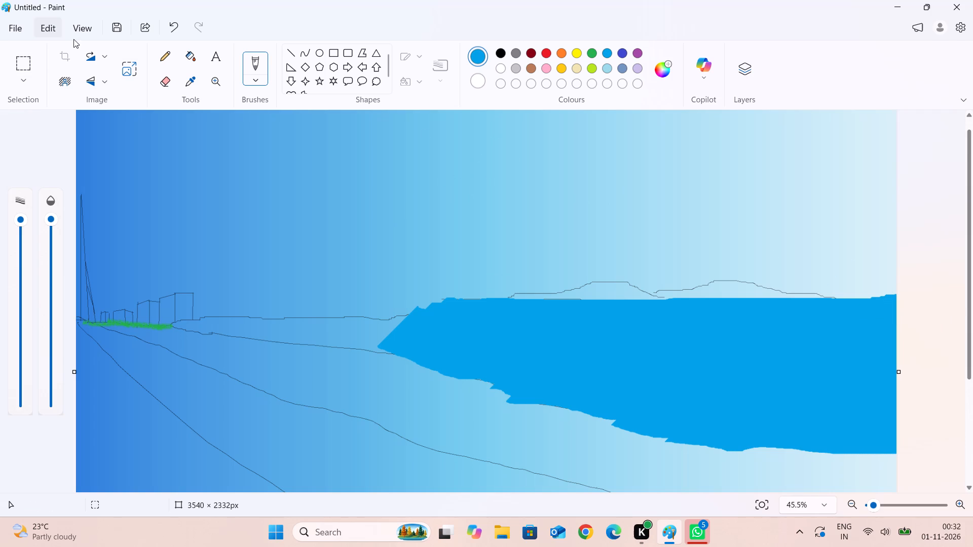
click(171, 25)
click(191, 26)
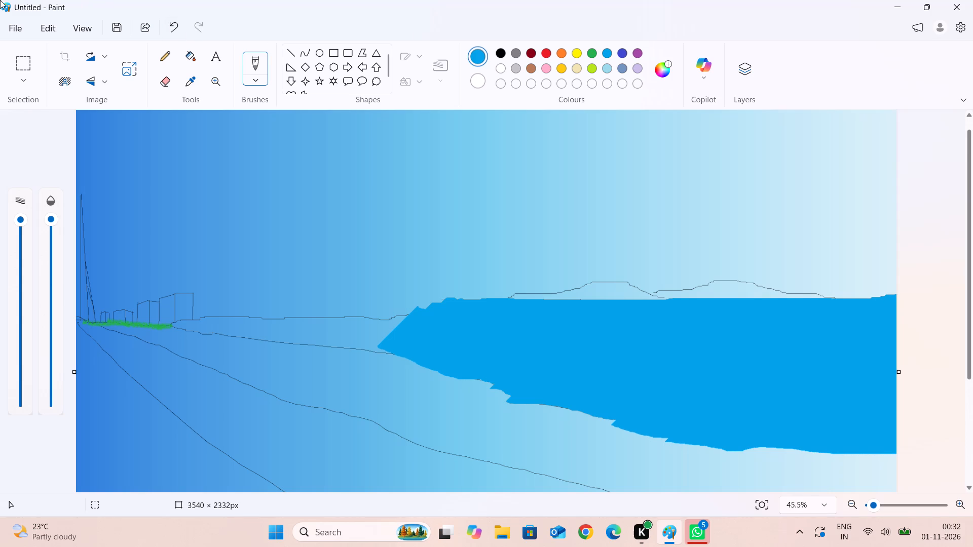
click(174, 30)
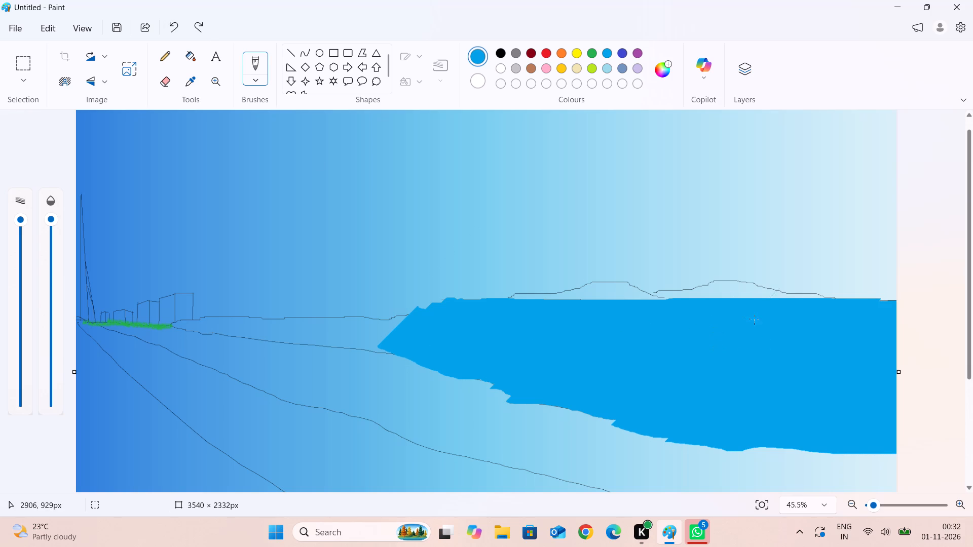
Repaint the water's upper edge at the right end of the horizon in bright blue, covering the notch there.
drag(872, 321, 867, 324)
drag(867, 324, 850, 318)
drag(850, 318, 883, 316)
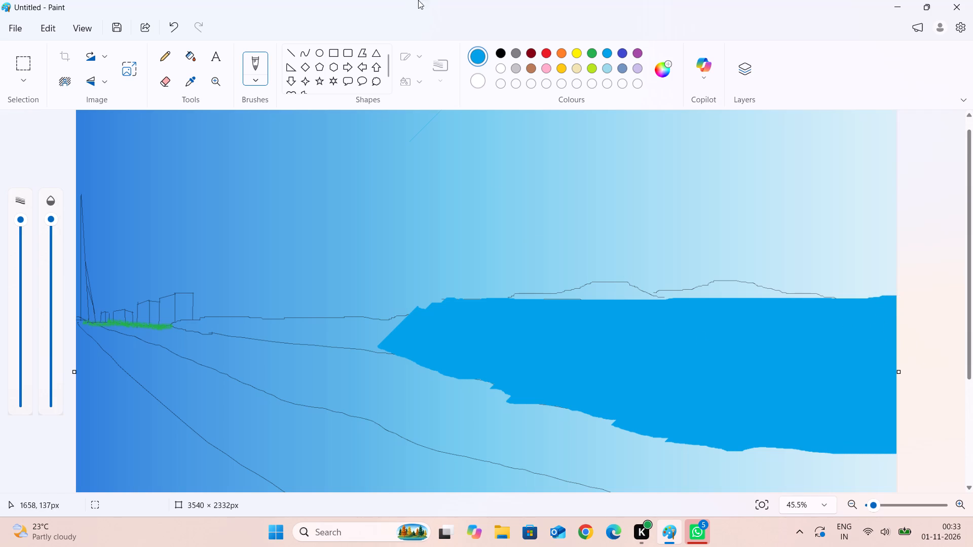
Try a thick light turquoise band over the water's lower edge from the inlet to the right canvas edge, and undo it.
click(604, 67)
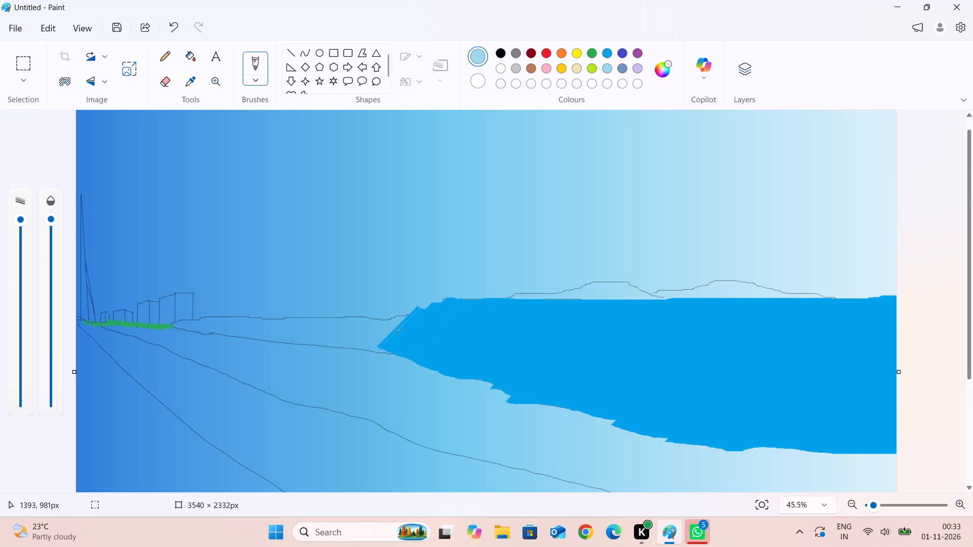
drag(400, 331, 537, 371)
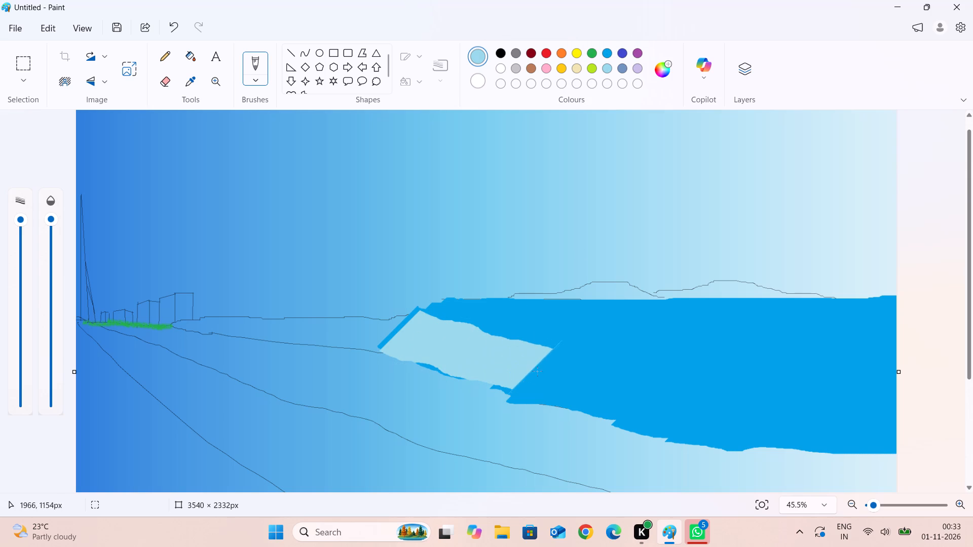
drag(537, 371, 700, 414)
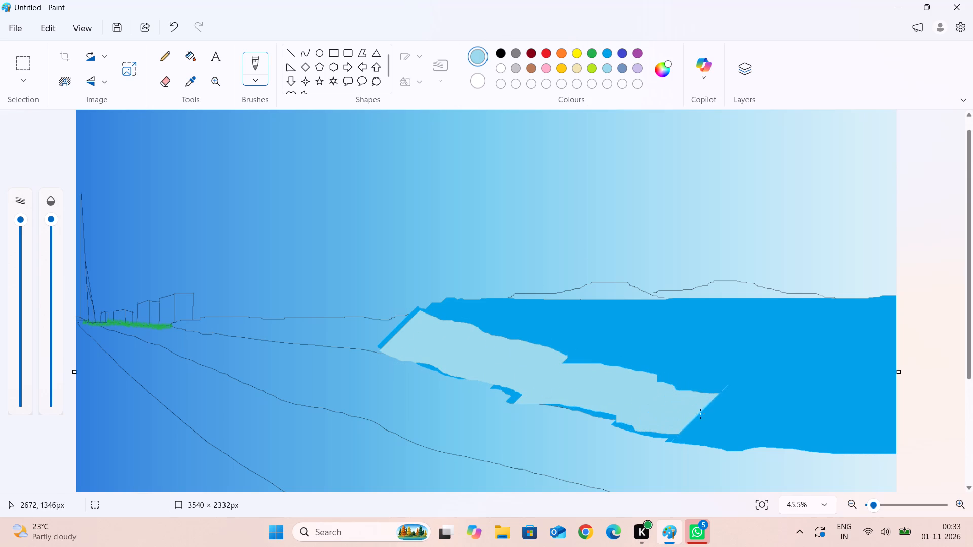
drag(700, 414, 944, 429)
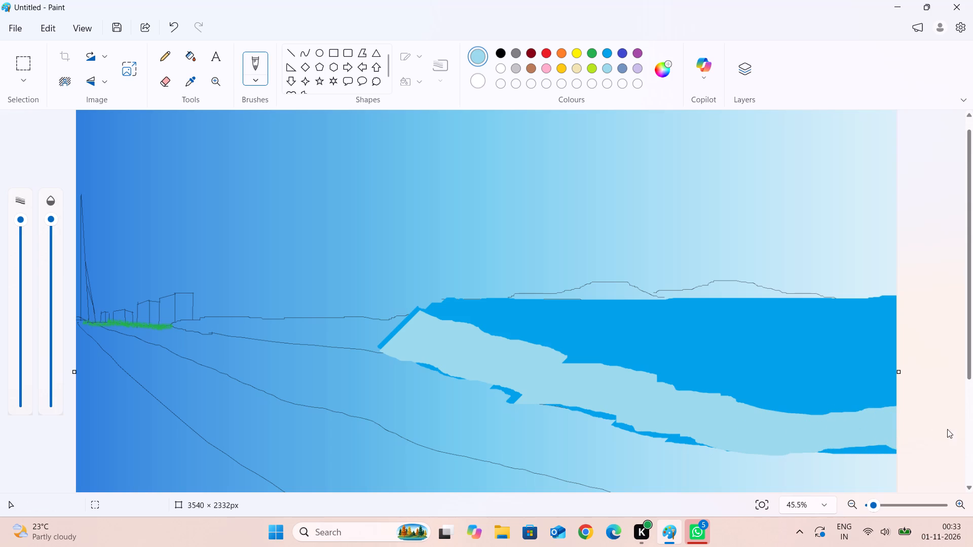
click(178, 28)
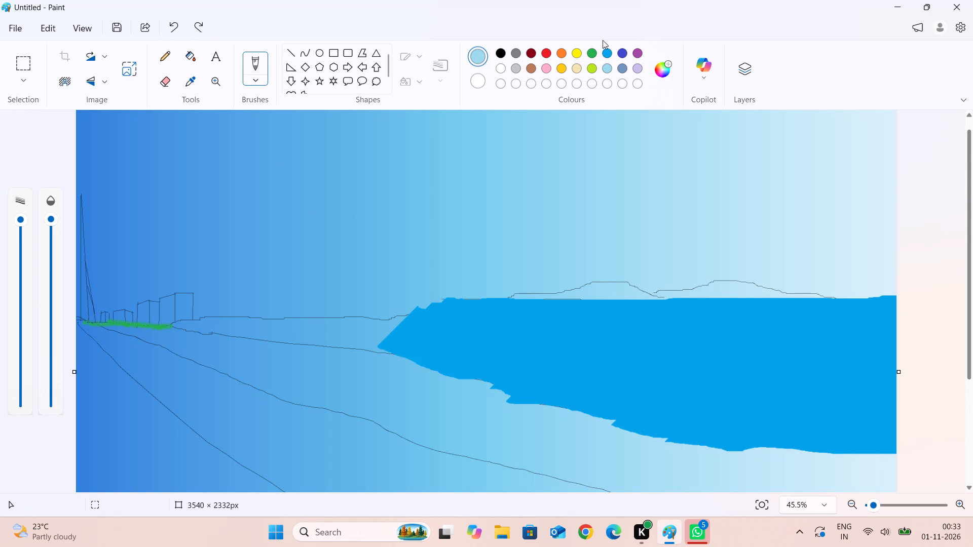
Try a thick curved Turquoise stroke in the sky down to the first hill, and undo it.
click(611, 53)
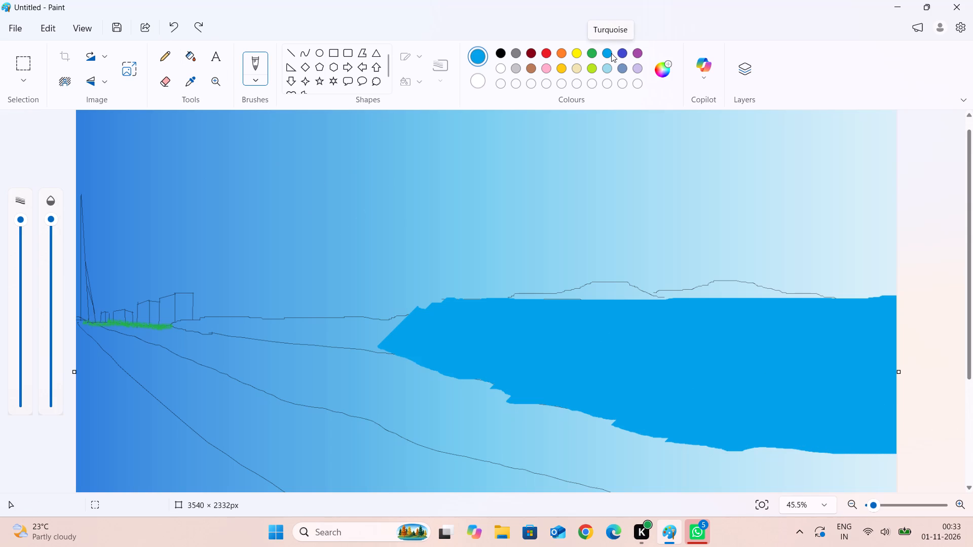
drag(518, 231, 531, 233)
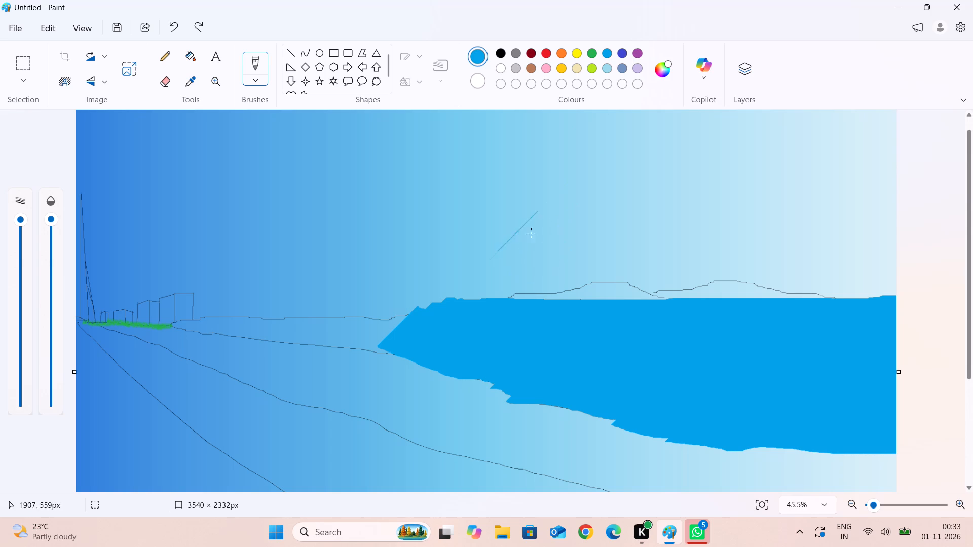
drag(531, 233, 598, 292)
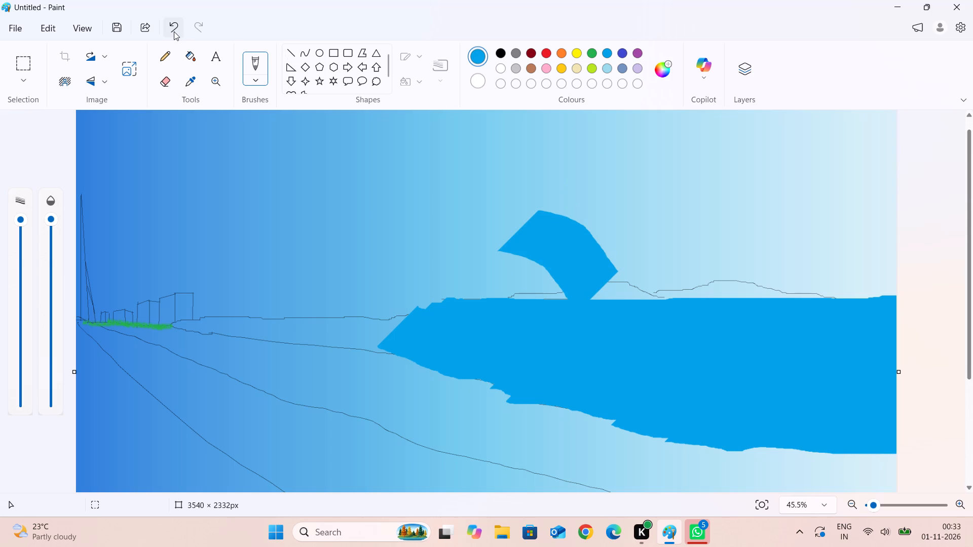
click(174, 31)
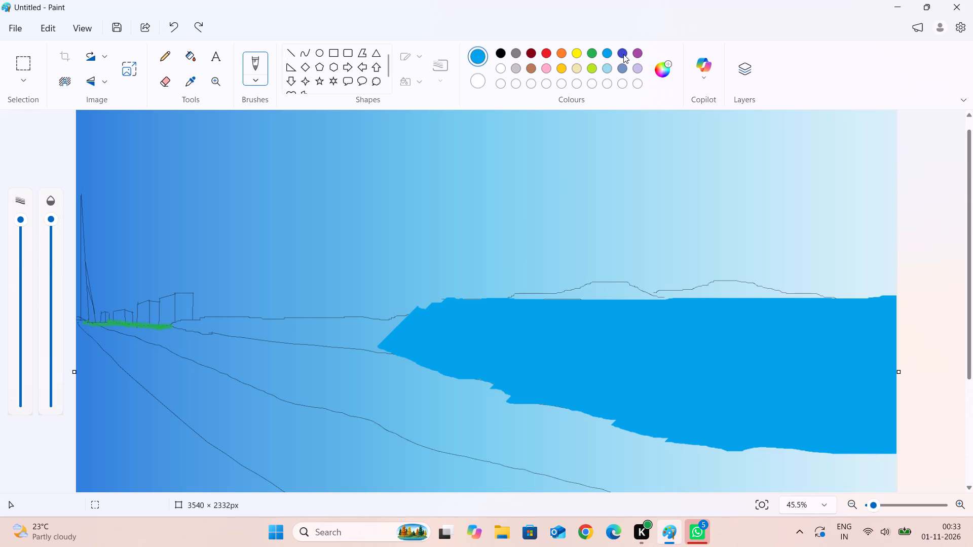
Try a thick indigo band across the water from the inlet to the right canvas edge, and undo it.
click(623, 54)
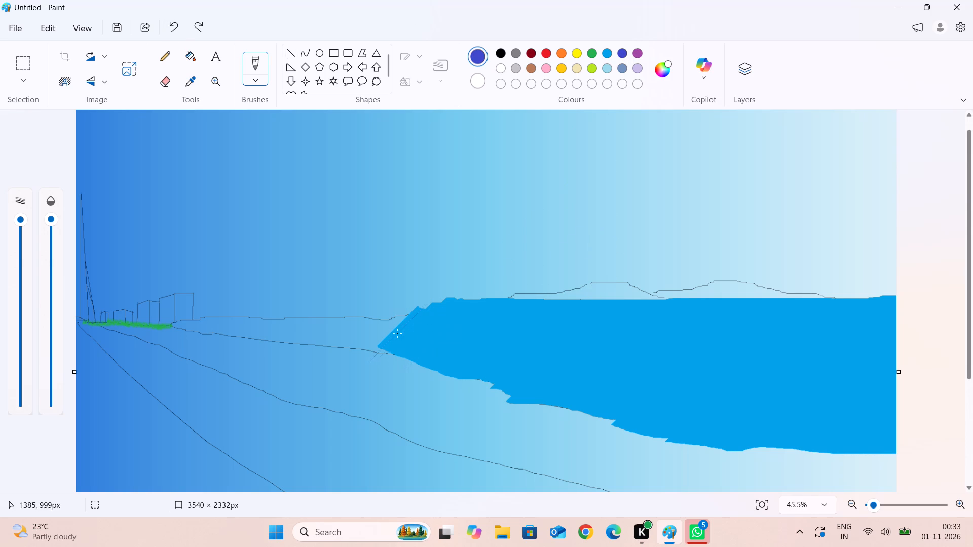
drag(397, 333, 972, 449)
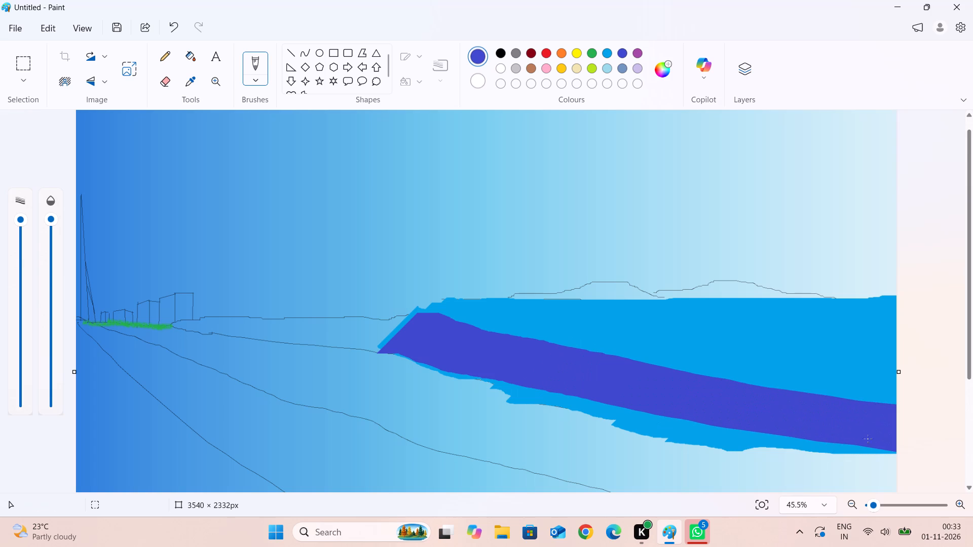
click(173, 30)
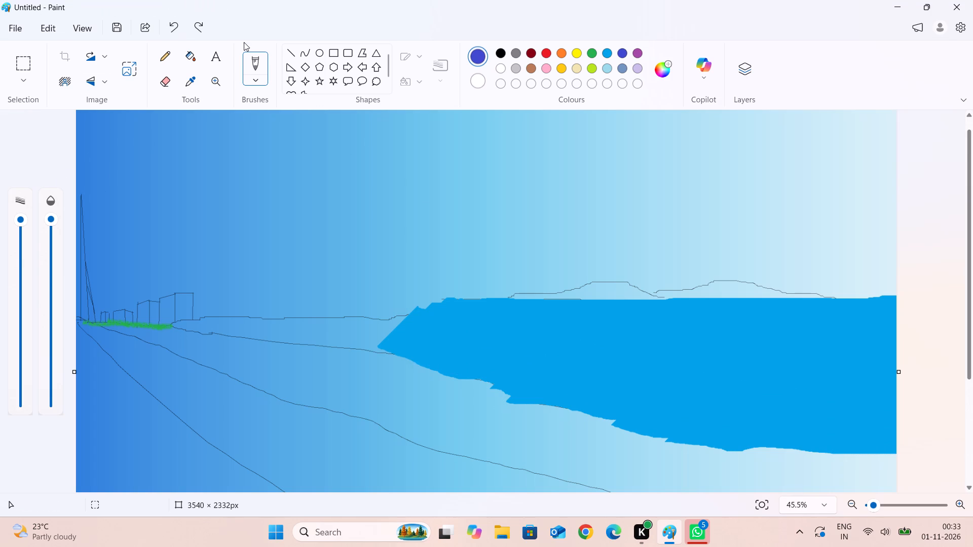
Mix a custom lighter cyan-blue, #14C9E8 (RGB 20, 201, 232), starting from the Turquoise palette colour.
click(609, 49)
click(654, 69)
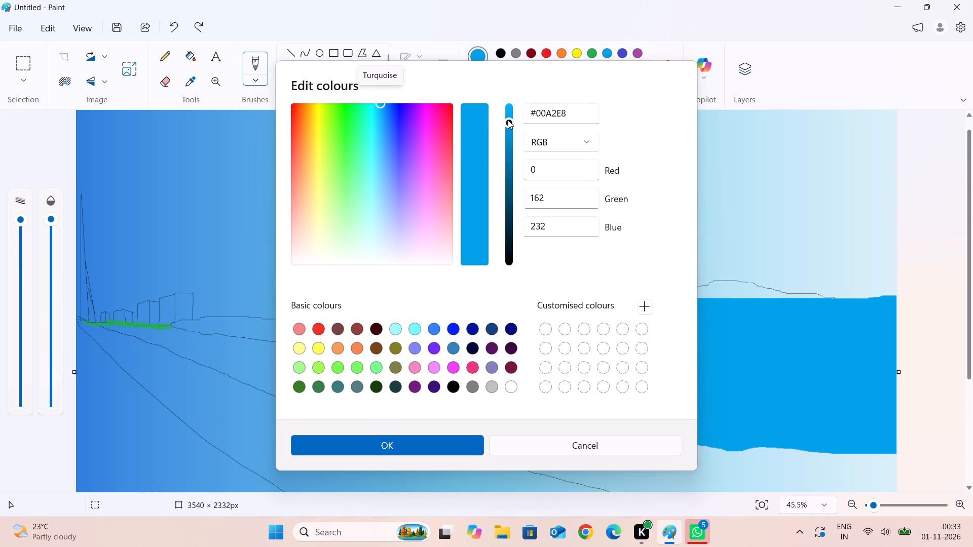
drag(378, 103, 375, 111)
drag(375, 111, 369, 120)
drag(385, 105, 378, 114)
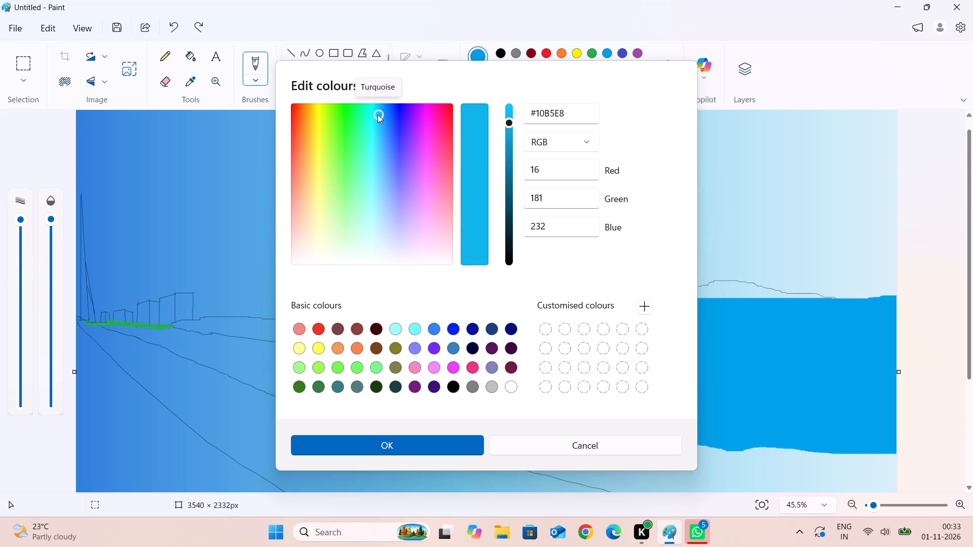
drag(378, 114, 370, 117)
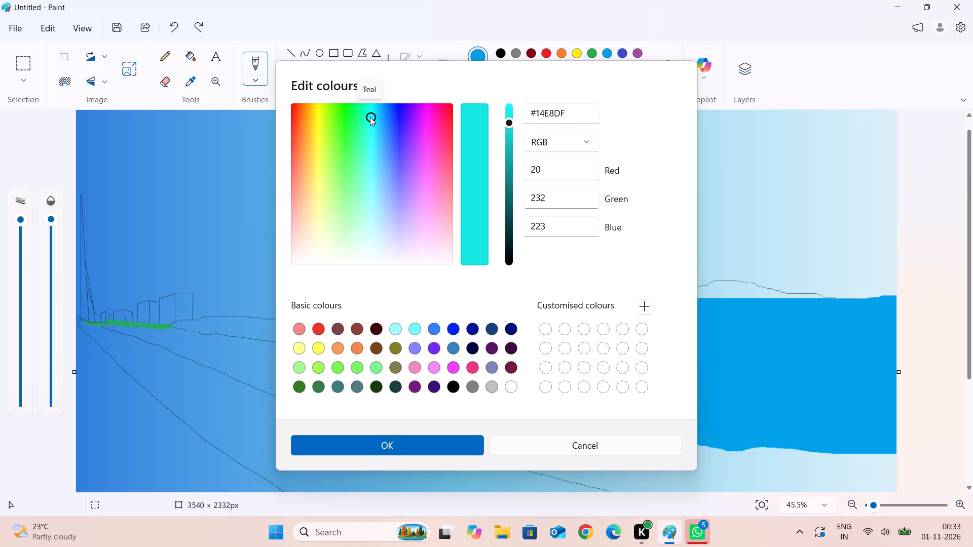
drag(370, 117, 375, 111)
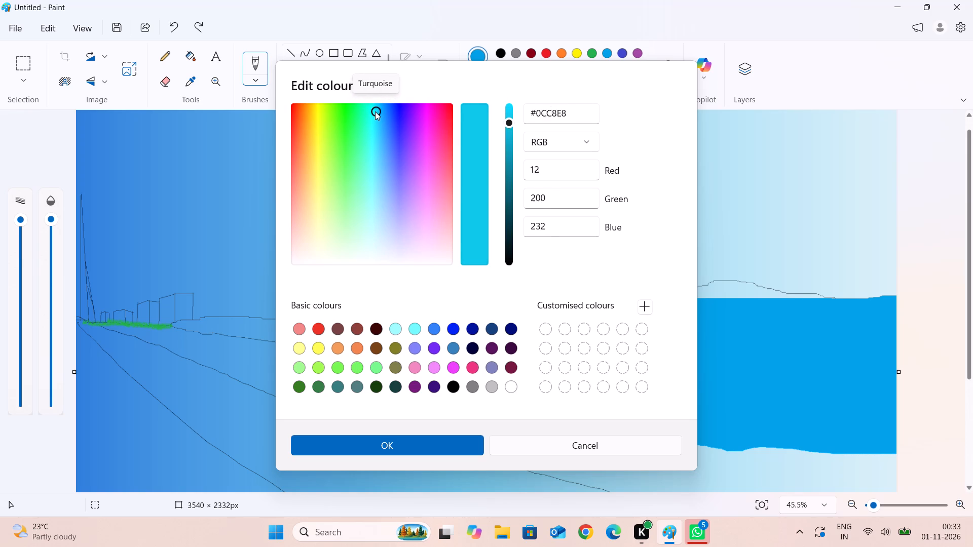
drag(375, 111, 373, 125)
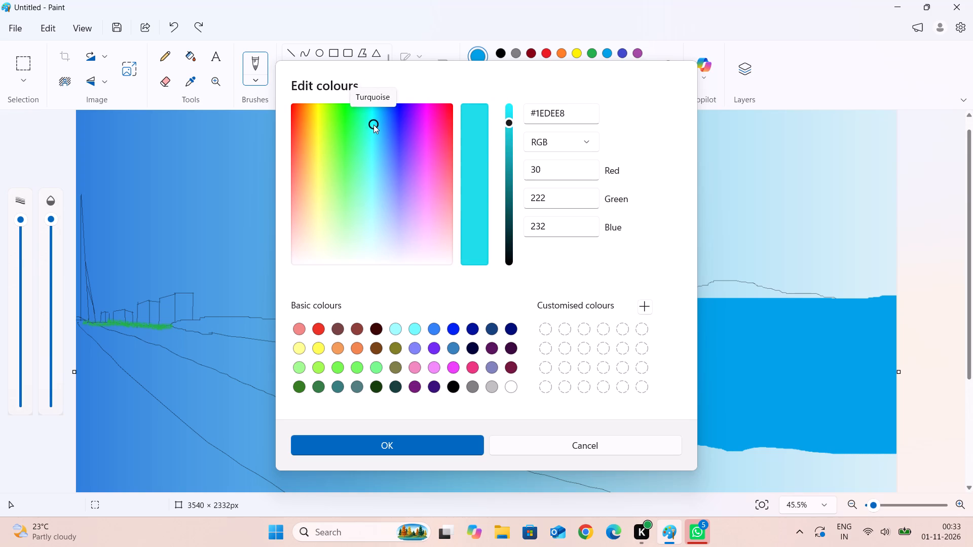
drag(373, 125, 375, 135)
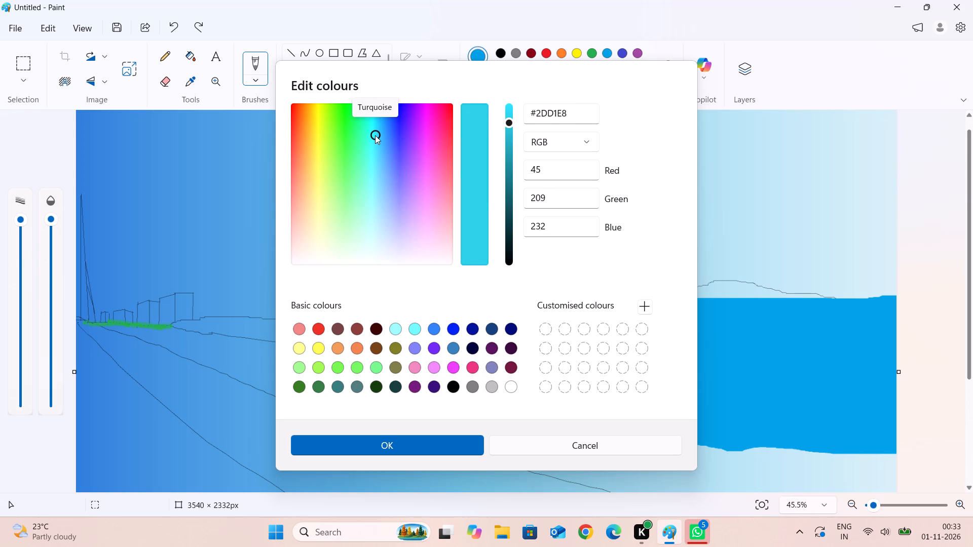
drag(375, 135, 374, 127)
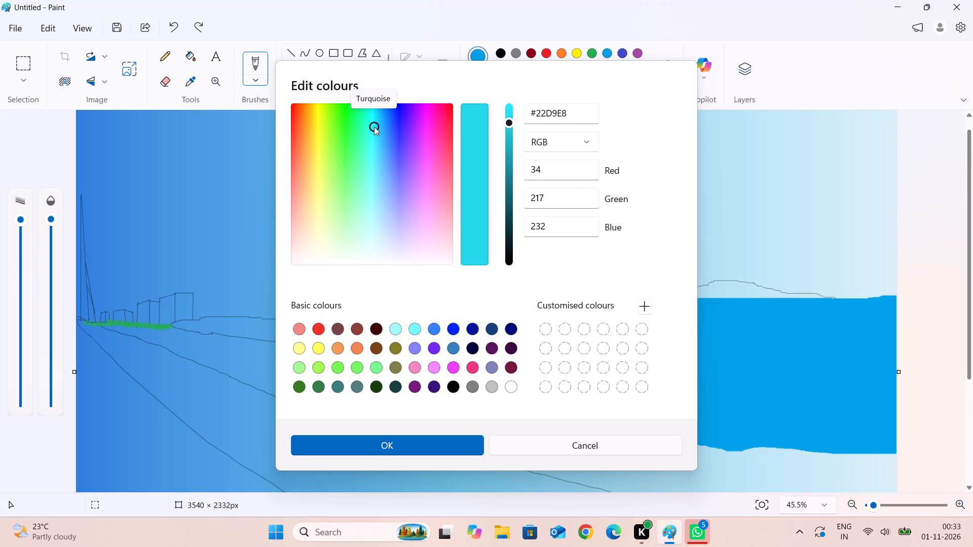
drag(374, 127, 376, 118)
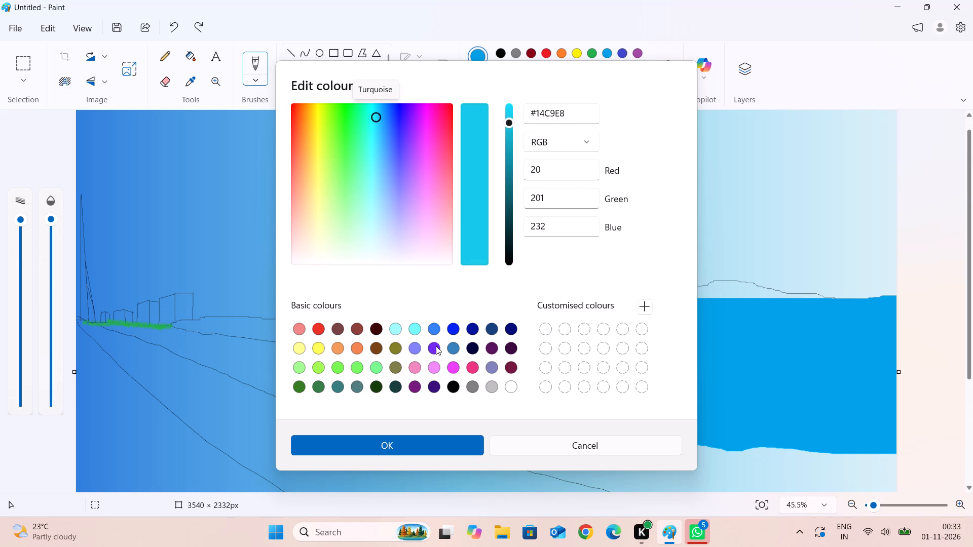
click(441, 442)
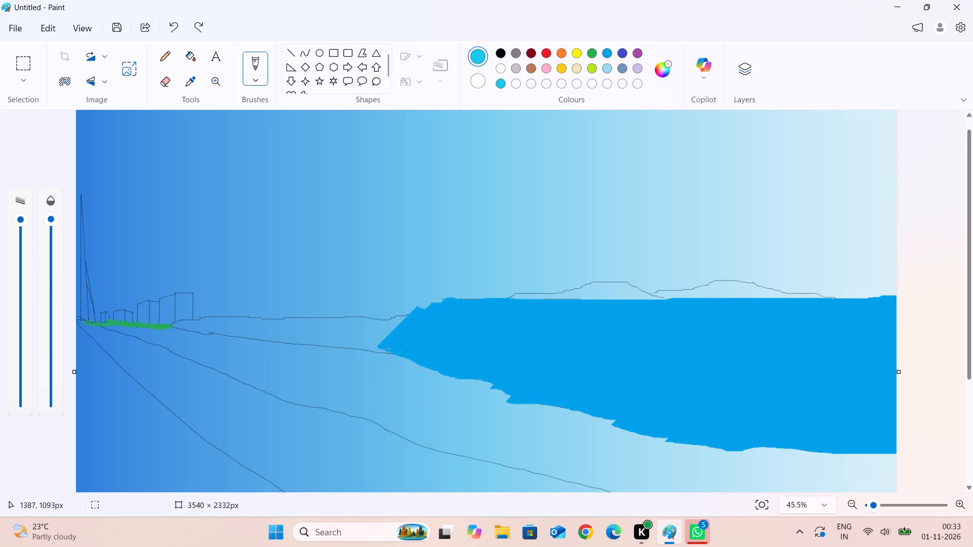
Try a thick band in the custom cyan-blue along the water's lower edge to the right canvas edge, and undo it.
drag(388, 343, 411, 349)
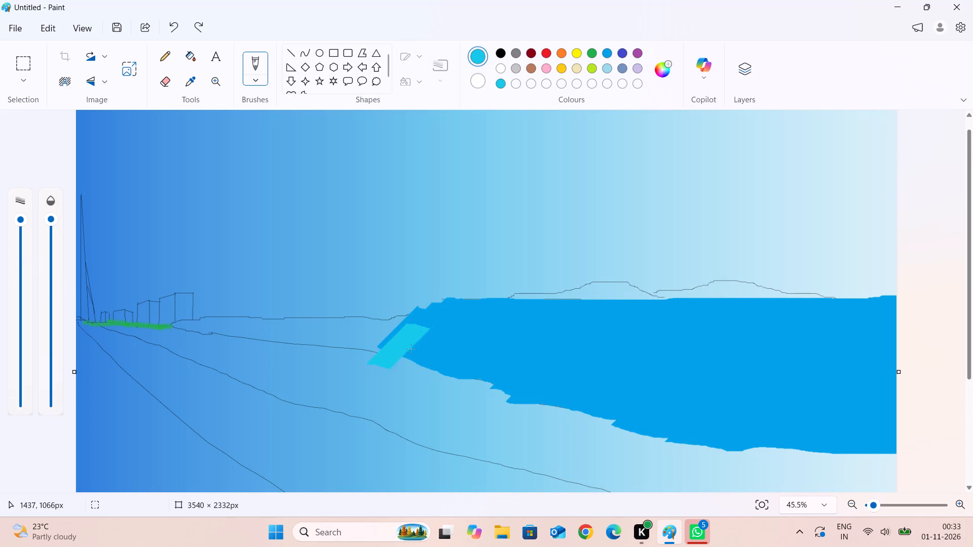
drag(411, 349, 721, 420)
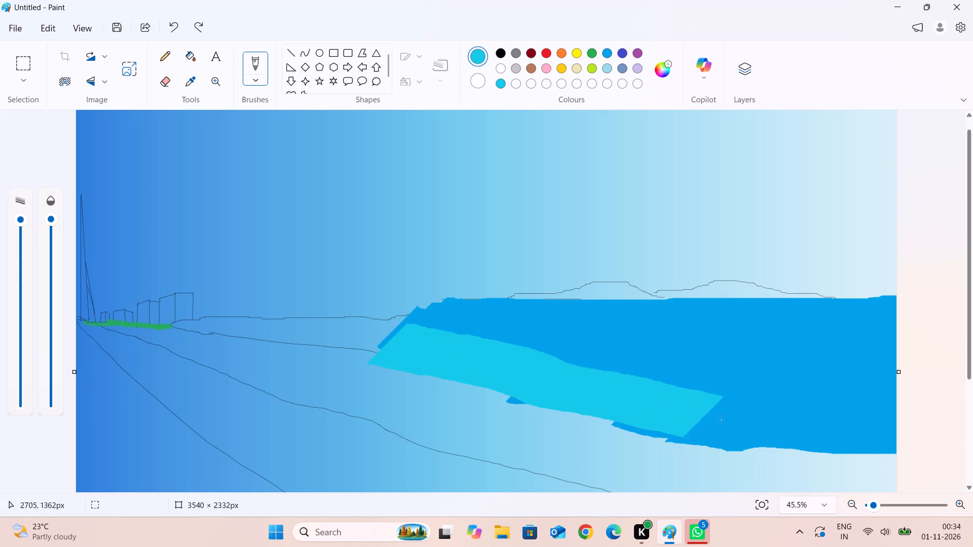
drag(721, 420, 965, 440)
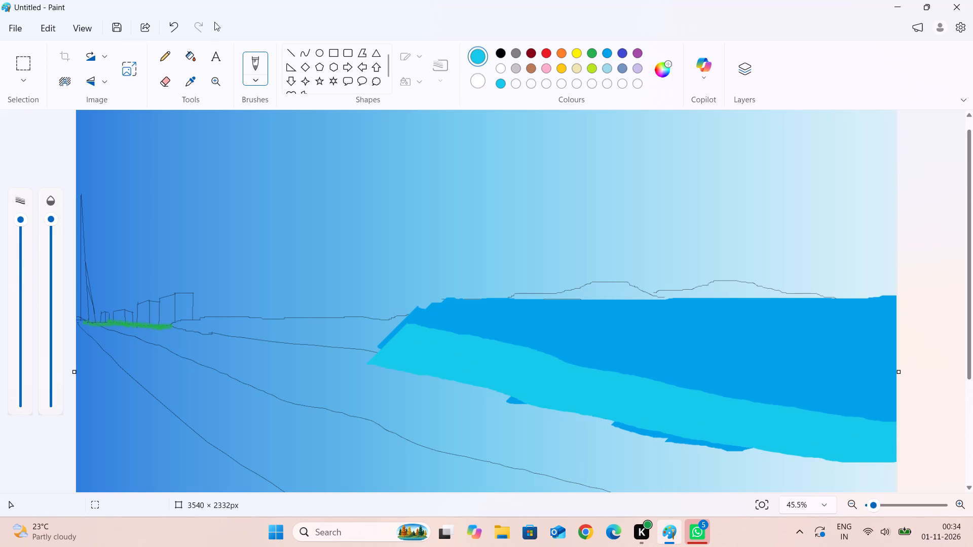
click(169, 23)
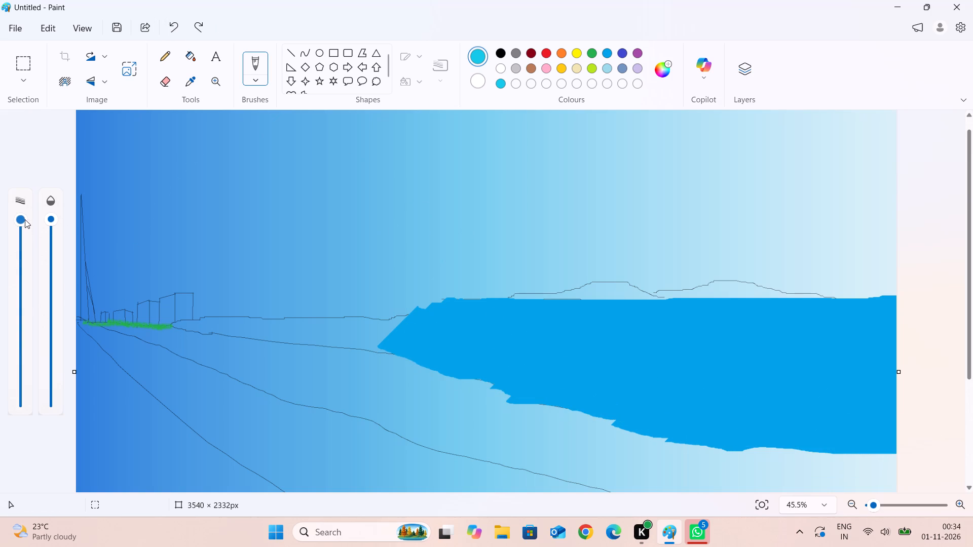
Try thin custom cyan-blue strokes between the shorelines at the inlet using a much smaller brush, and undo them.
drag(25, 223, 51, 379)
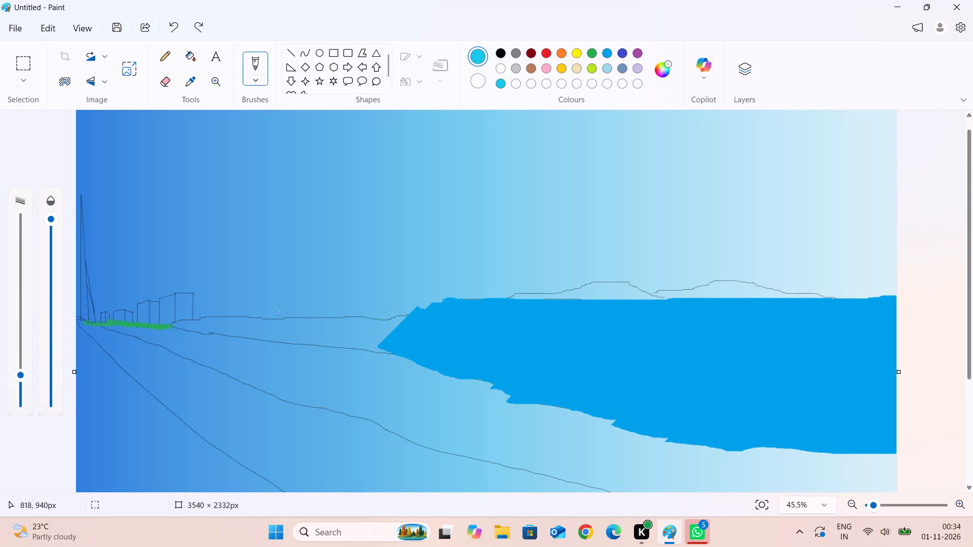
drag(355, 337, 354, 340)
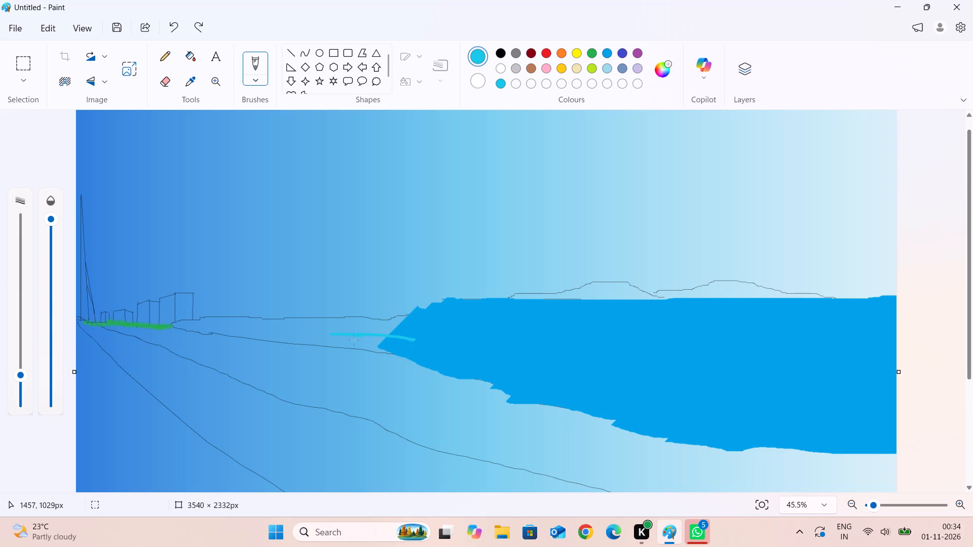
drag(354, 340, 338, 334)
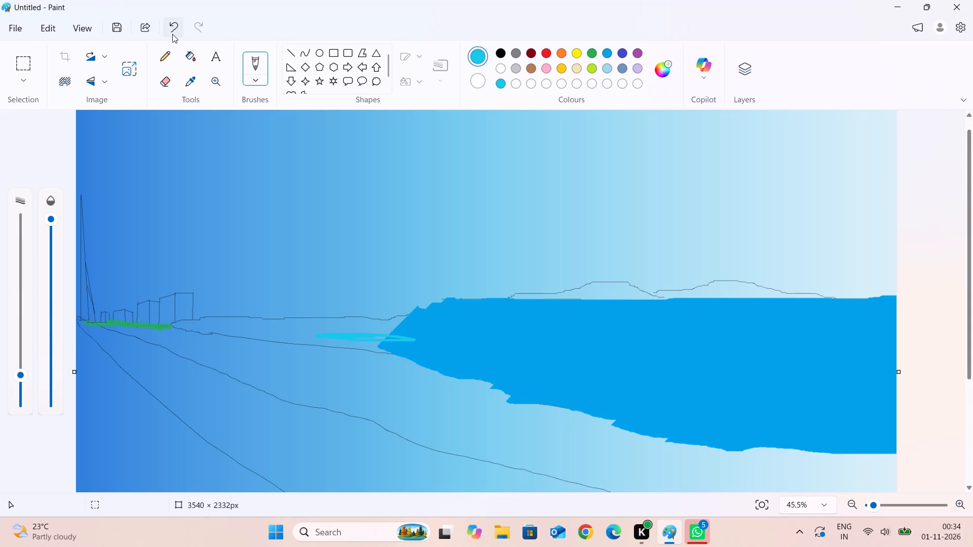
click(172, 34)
Extend the water leftward past the inlet between the two shorelines in Turquoise, using a medium brush size.
drag(18, 356, 18, 335)
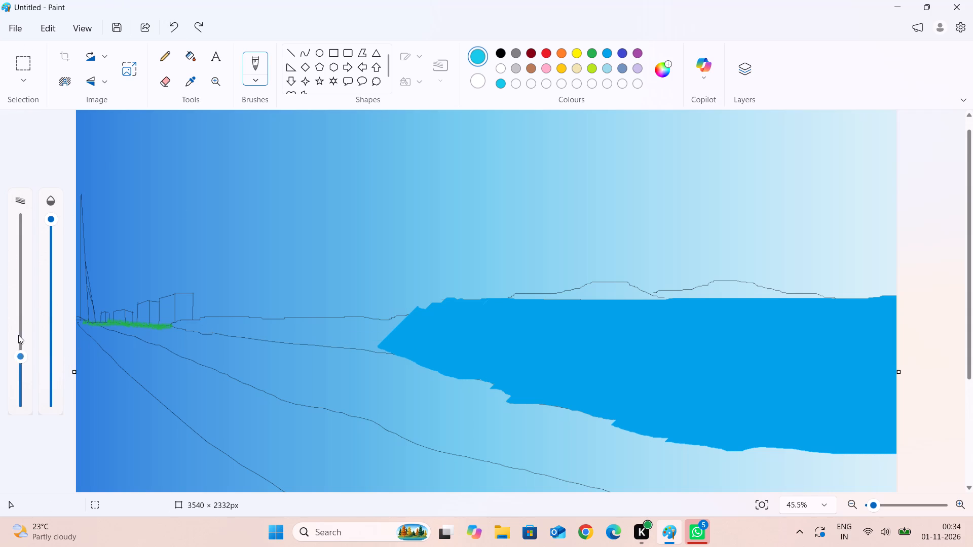
drag(18, 335, 18, 327)
click(613, 55)
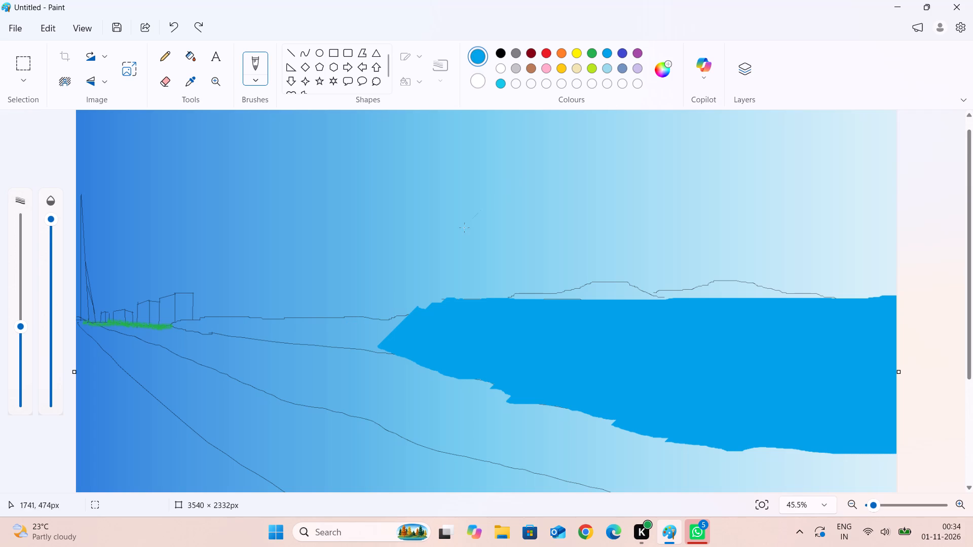
drag(342, 329, 384, 328)
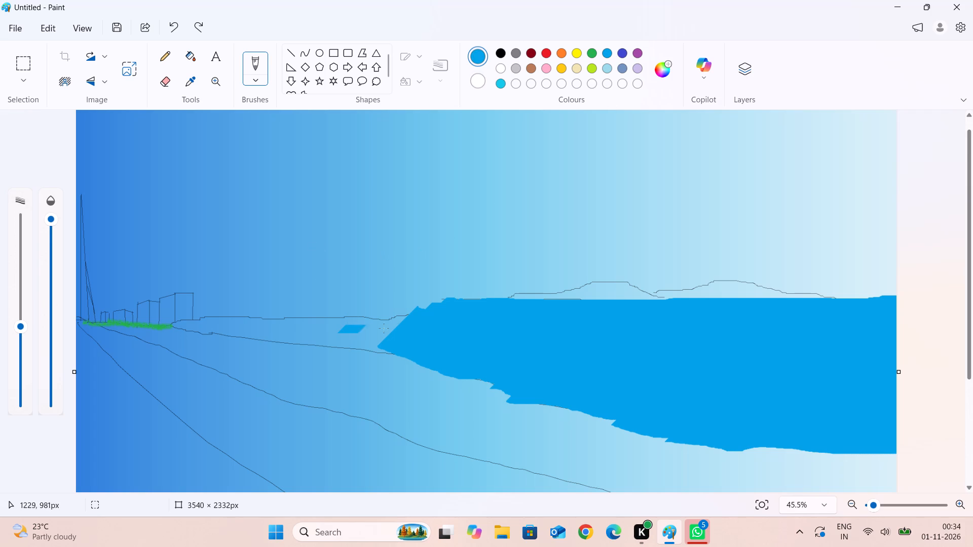
drag(384, 328, 403, 320)
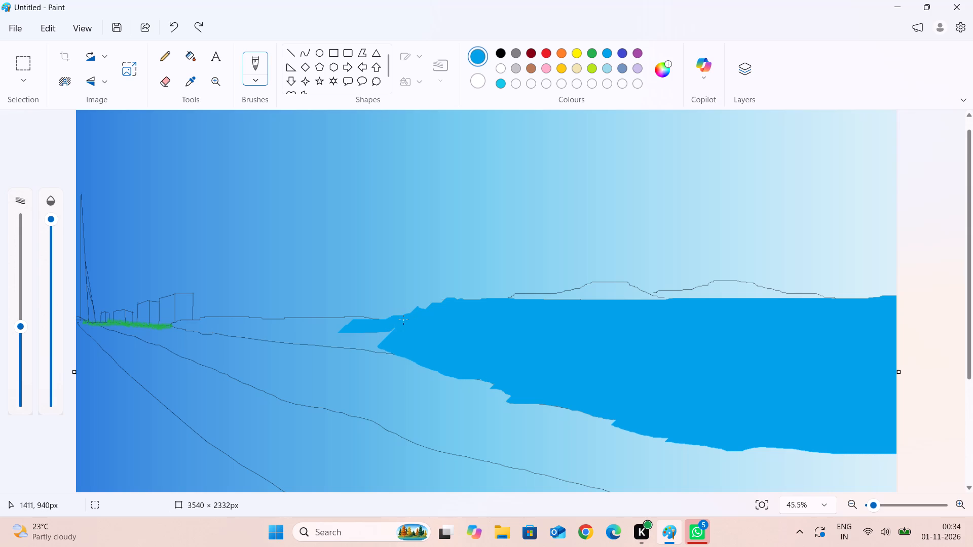
drag(403, 320, 331, 333)
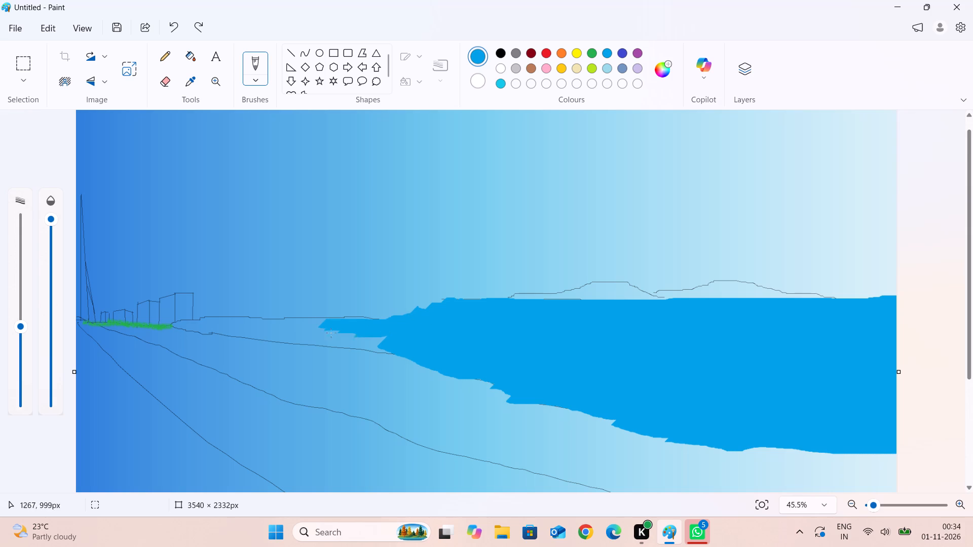
drag(331, 333, 393, 323)
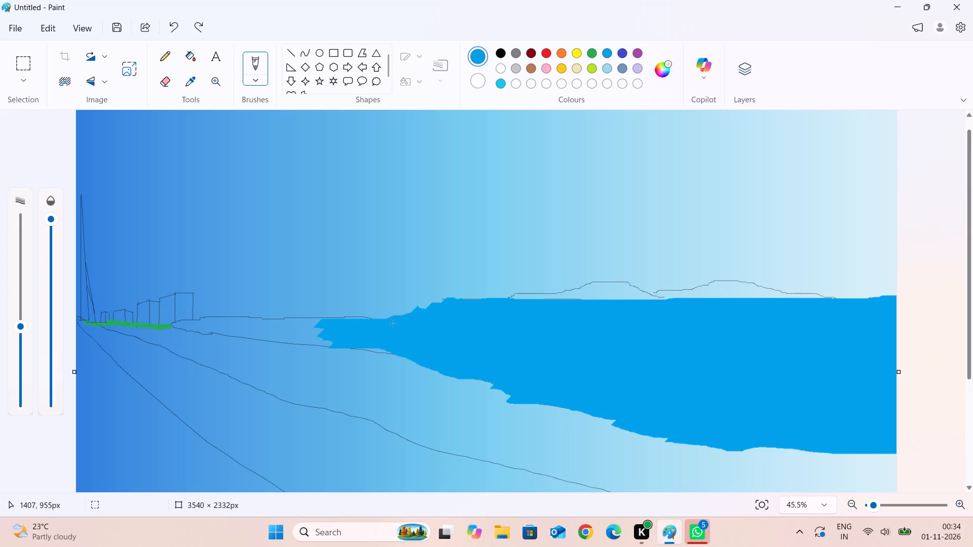
drag(393, 323, 320, 312)
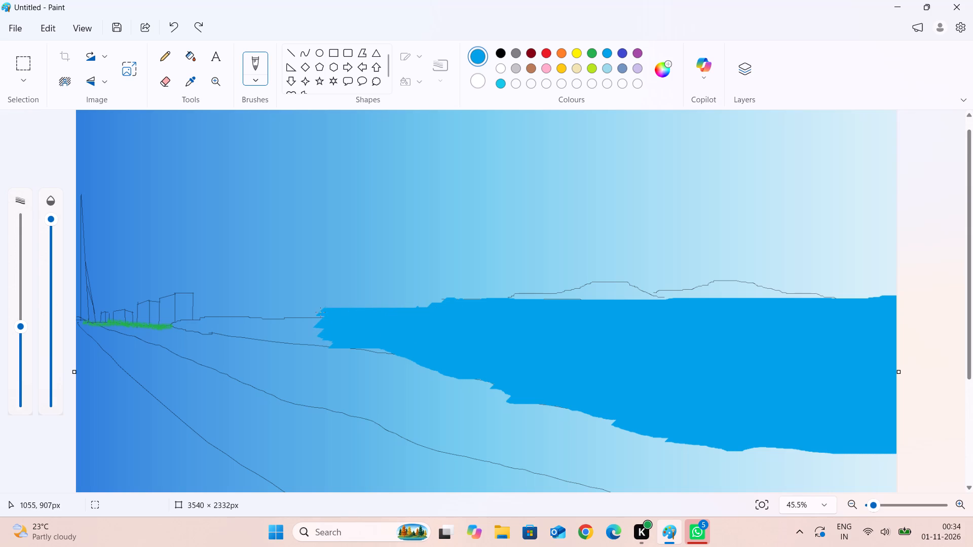
Extend the Turquoise water through the narrow inlet to the green ground by the buildings, filling the gaps down to the lower shoreline.
drag(320, 312, 231, 325)
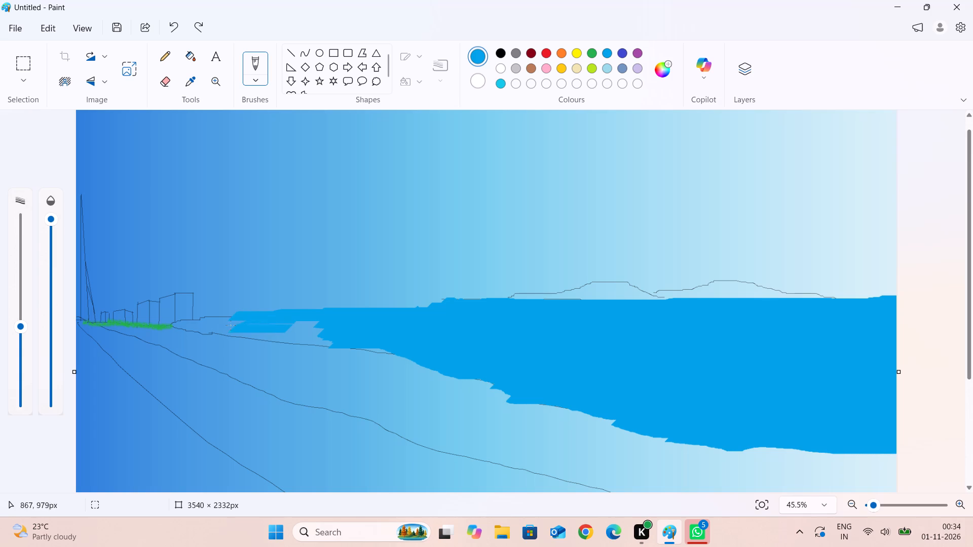
drag(231, 325, 216, 323)
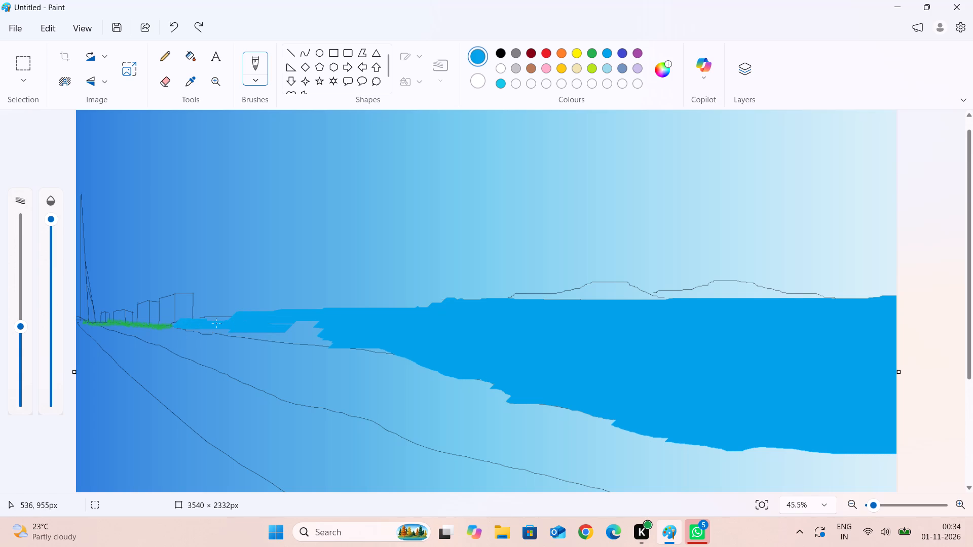
drag(216, 323, 307, 326)
drag(307, 326, 323, 324)
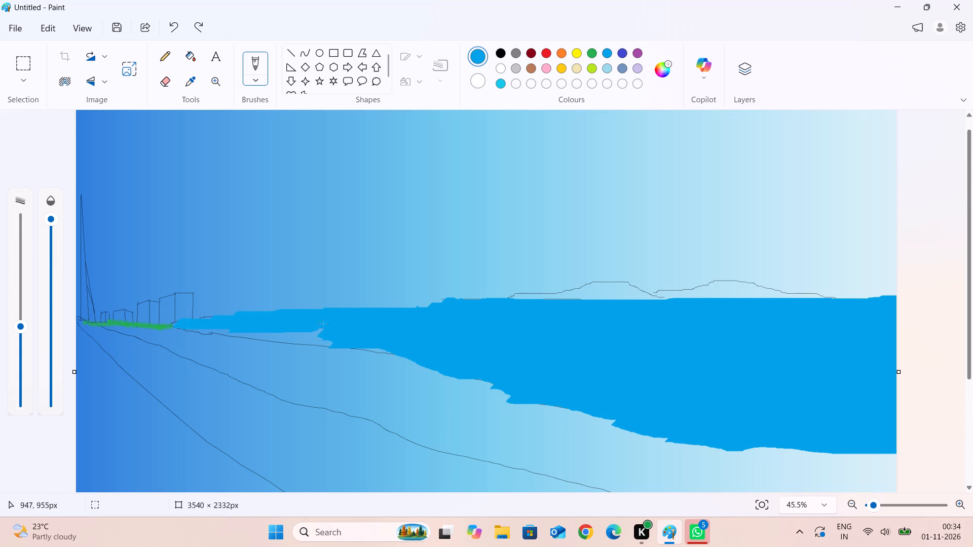
drag(323, 324, 256, 331)
drag(256, 331, 233, 333)
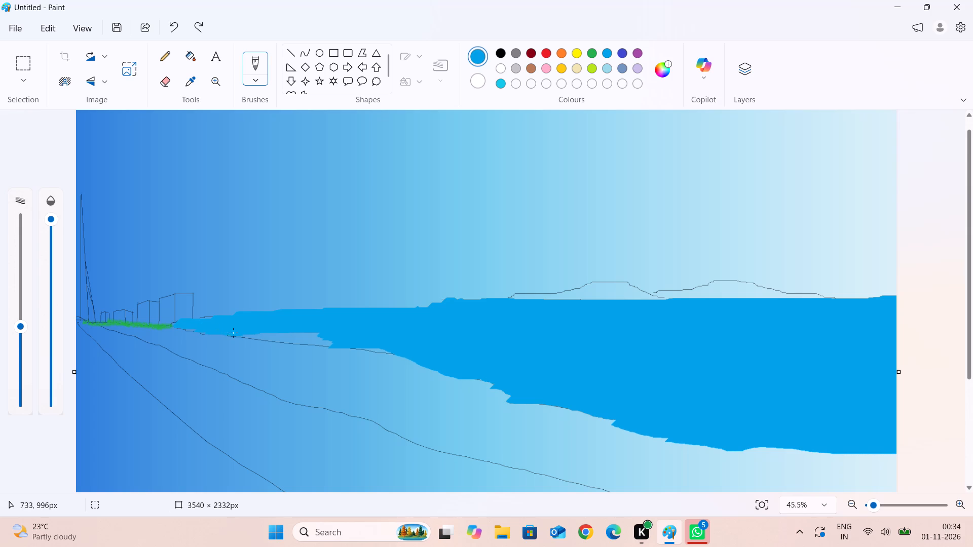
drag(233, 333, 284, 332)
drag(284, 332, 282, 340)
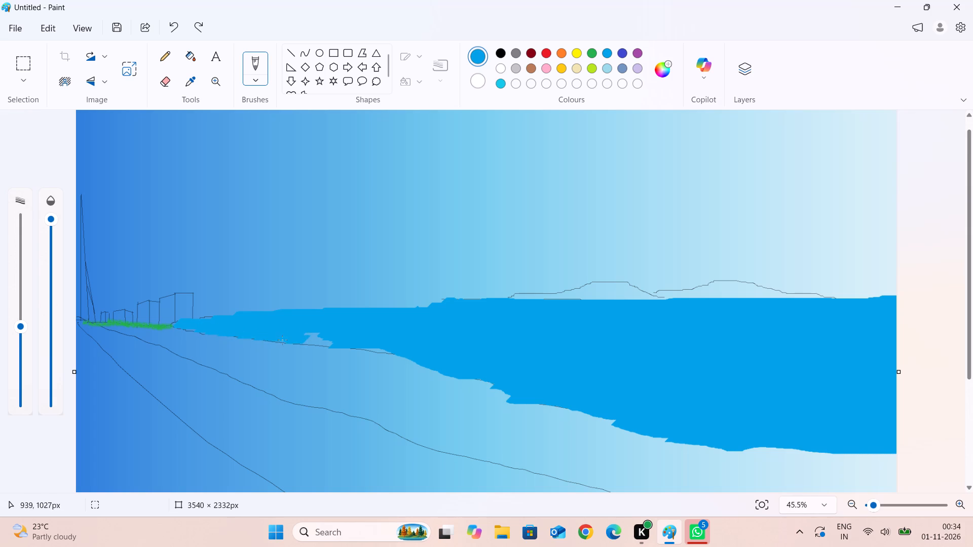
drag(282, 340, 311, 343)
drag(311, 343, 336, 333)
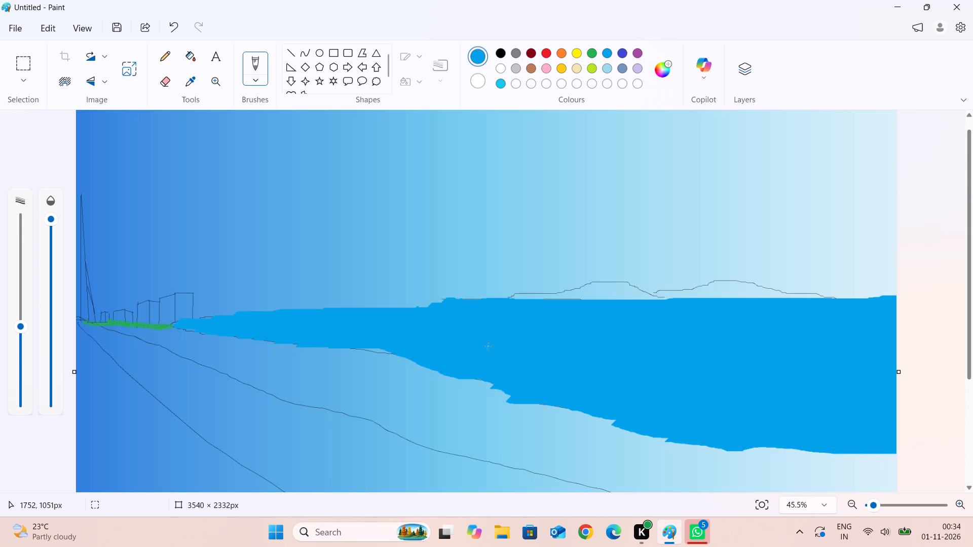
drag(370, 346, 393, 350)
drag(393, 350, 393, 347)
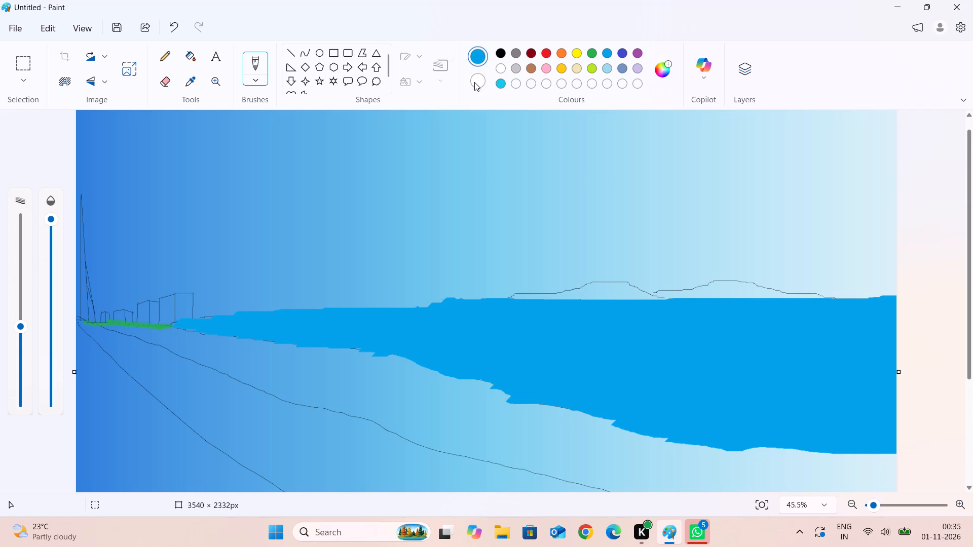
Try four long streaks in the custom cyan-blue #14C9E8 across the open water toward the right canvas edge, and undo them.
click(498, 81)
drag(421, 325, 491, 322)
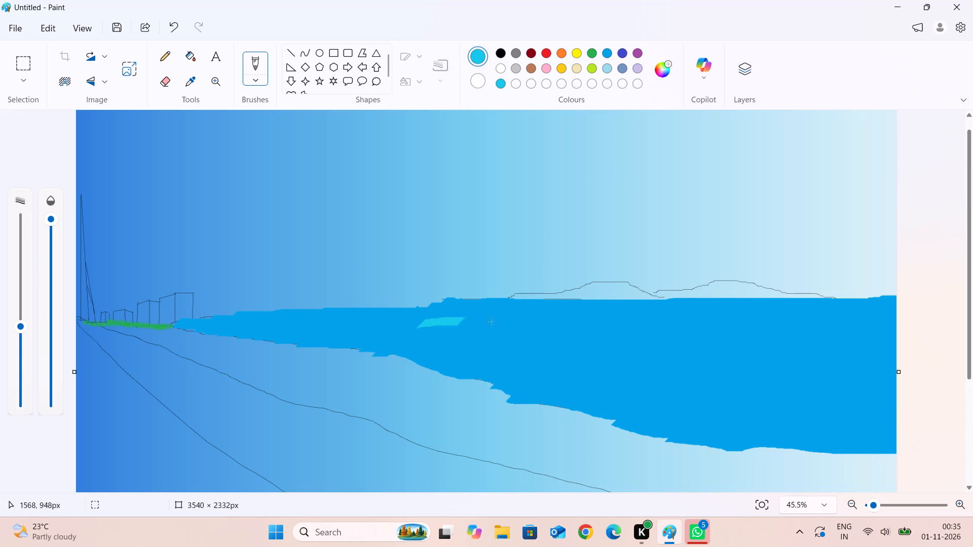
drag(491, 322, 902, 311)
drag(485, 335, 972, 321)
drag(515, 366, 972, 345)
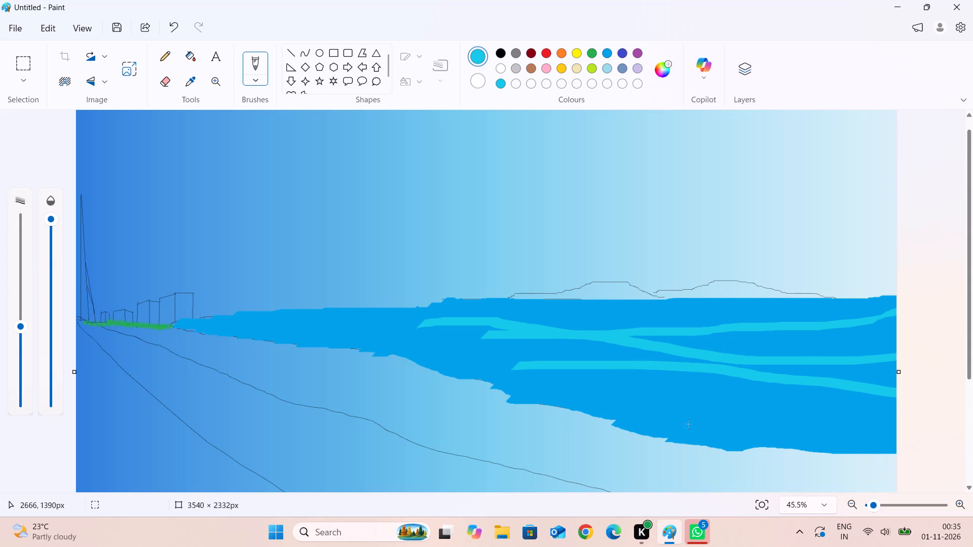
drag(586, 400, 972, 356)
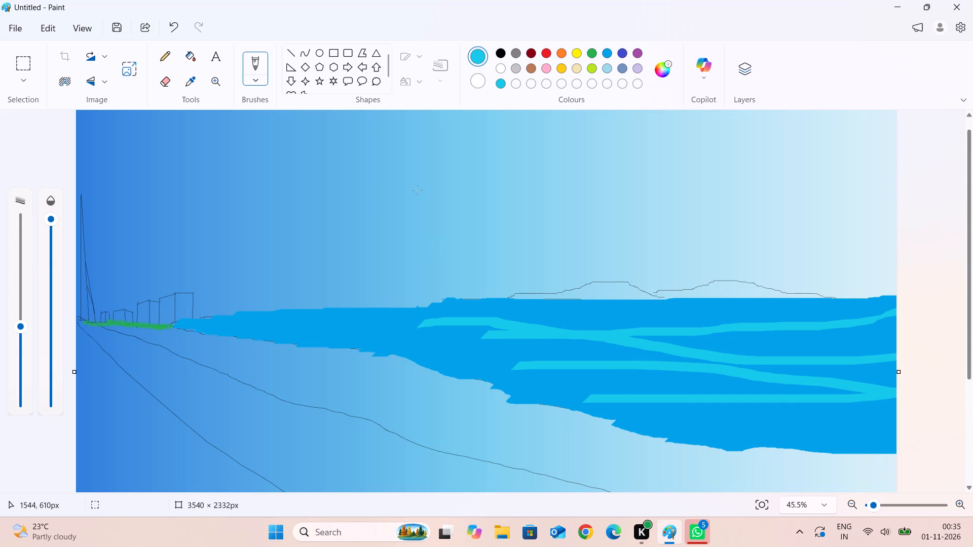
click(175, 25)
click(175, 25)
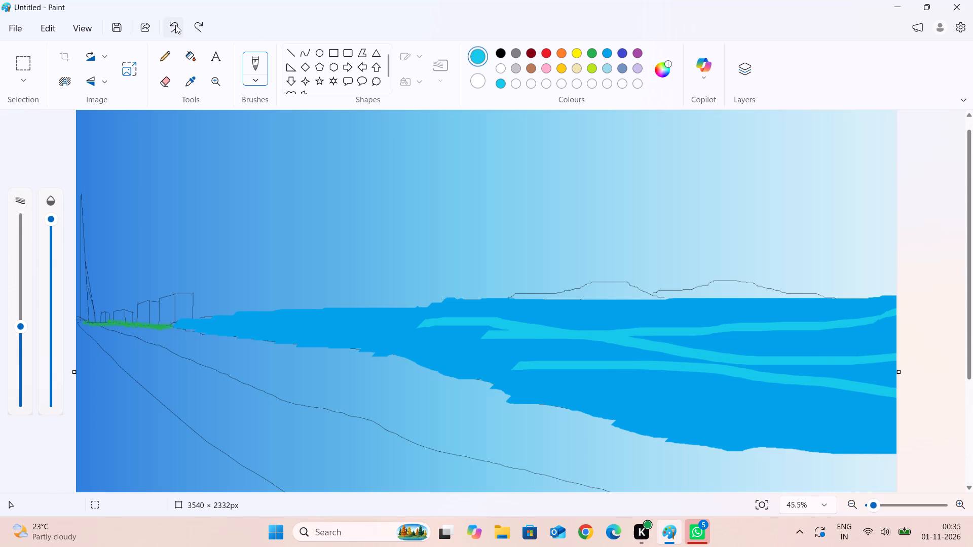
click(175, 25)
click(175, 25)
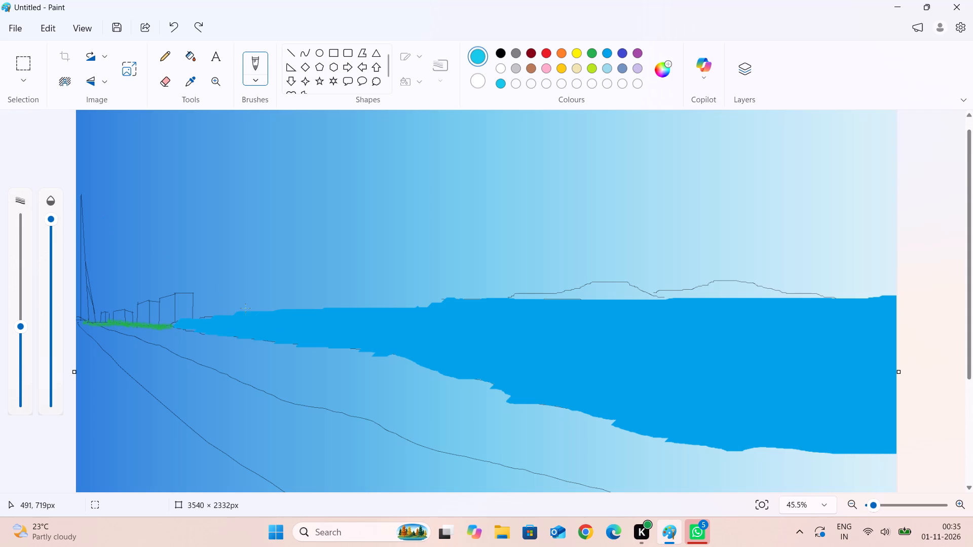
Paint a custom cyan-blue (#14C9E8) highlight patch along the middle of the narrow inlet near the buildings.
drag(213, 323, 224, 328)
drag(224, 328, 290, 320)
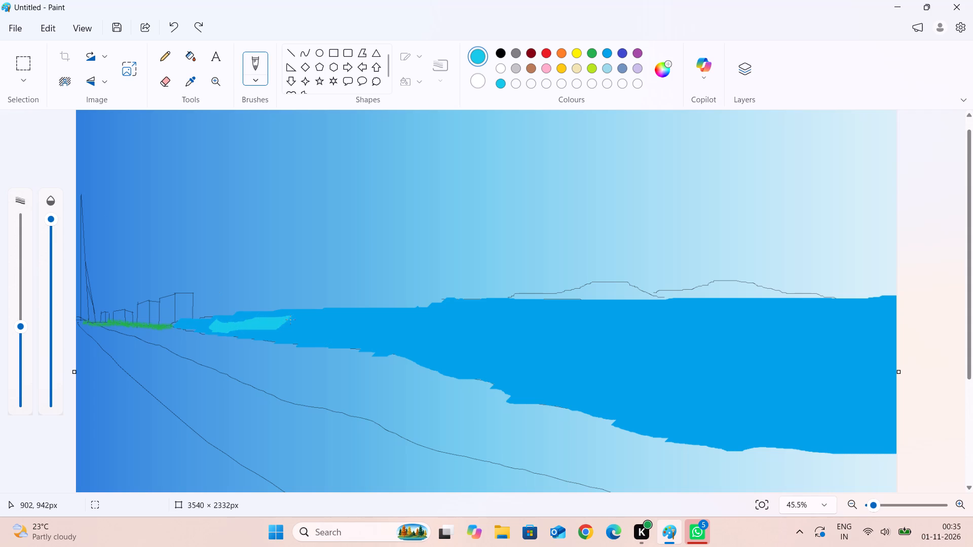
drag(290, 320, 361, 320)
drag(247, 324, 301, 331)
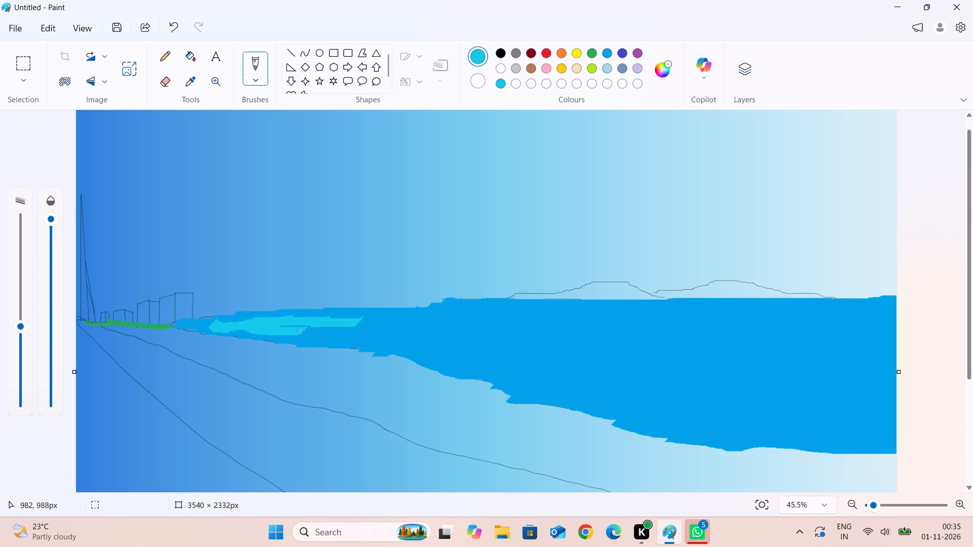
drag(301, 331, 355, 332)
Continue the custom cyan-blue highlight as a jagged band following the lower shoreline diagonally down to the right canvas edge.
drag(446, 347, 370, 343)
drag(350, 334, 349, 334)
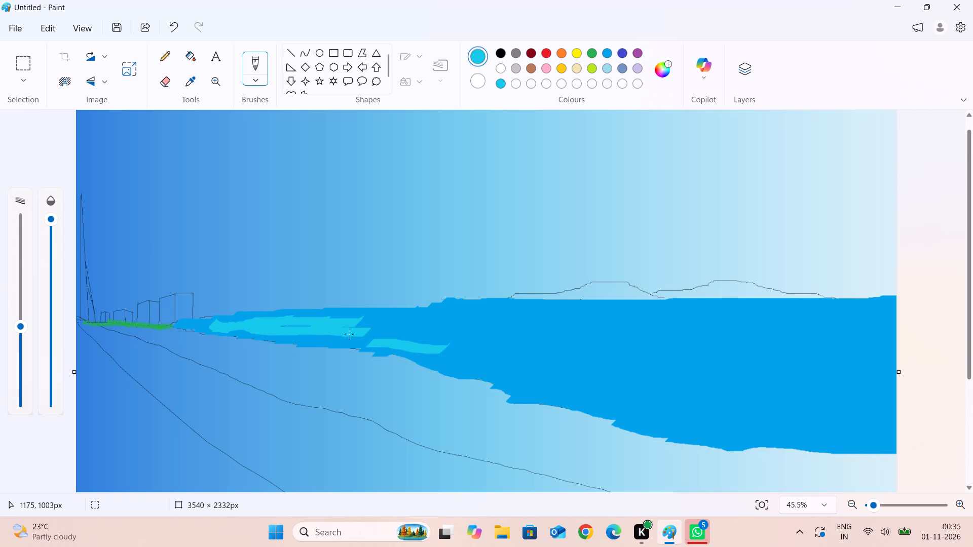
drag(349, 334, 464, 360)
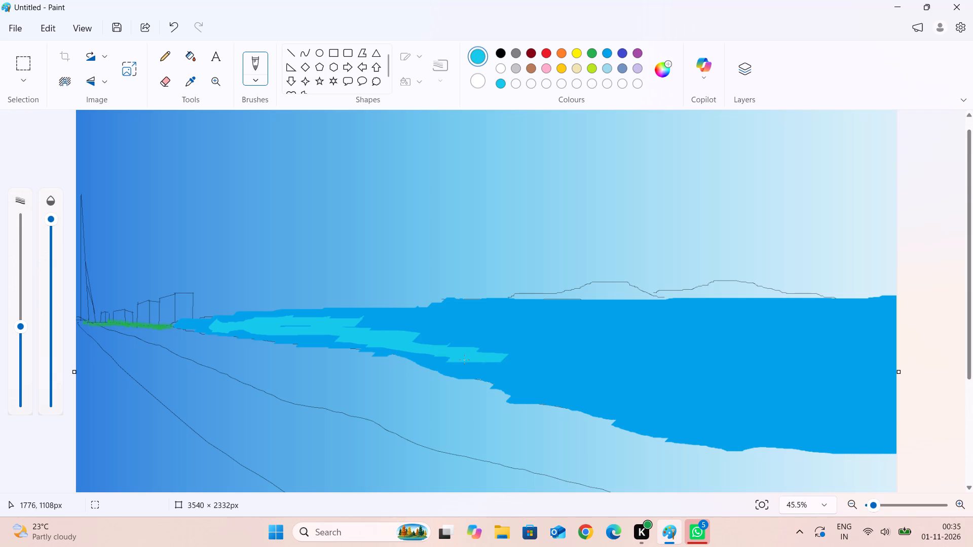
drag(464, 360, 583, 385)
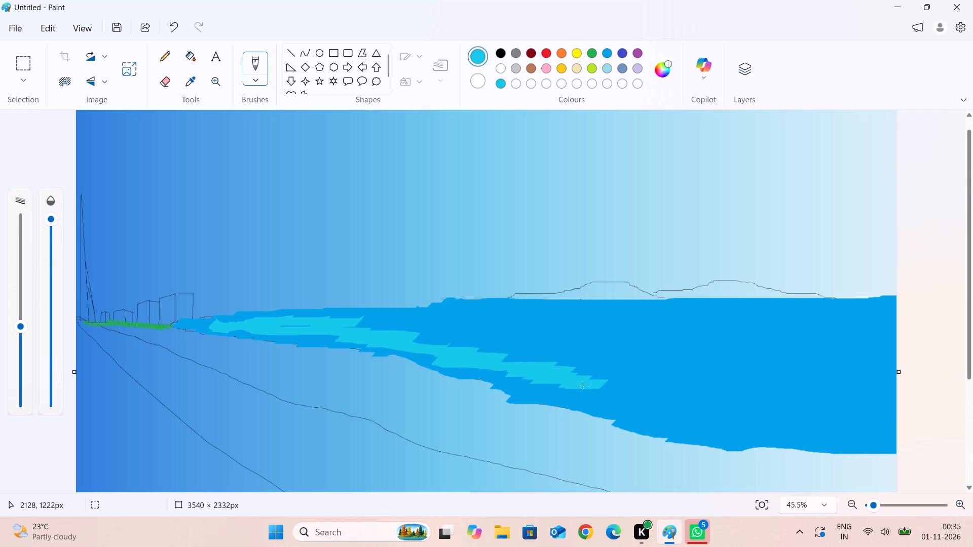
drag(583, 385, 637, 408)
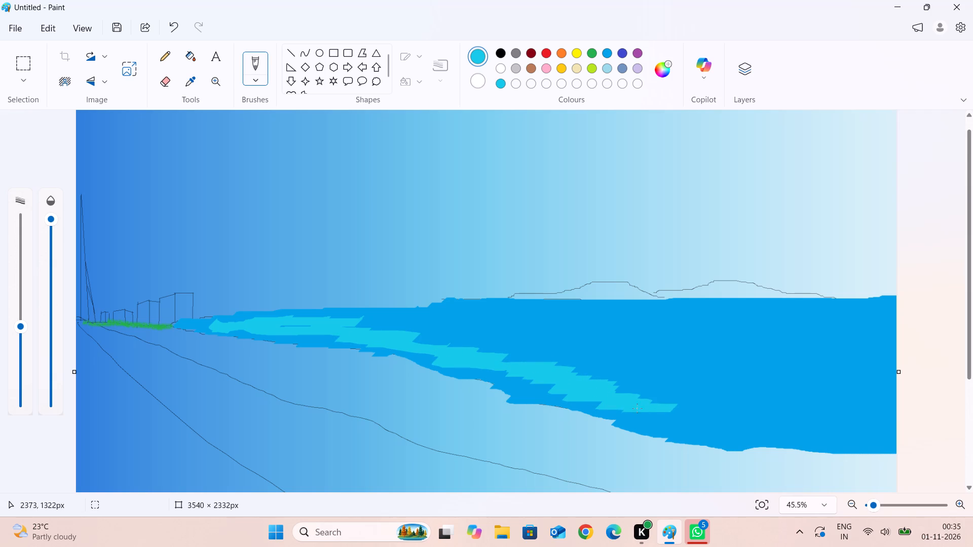
drag(637, 408, 694, 414)
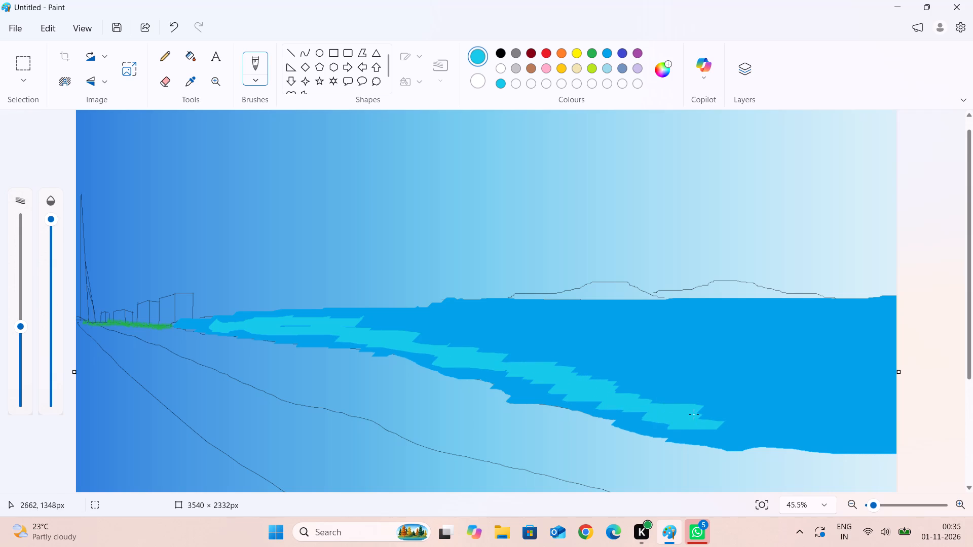
drag(694, 414, 712, 418)
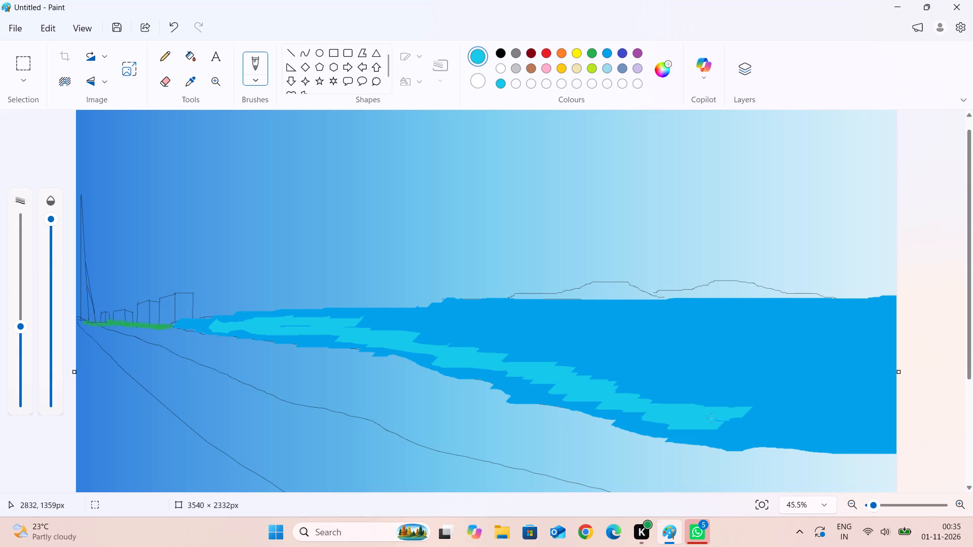
drag(712, 418, 835, 428)
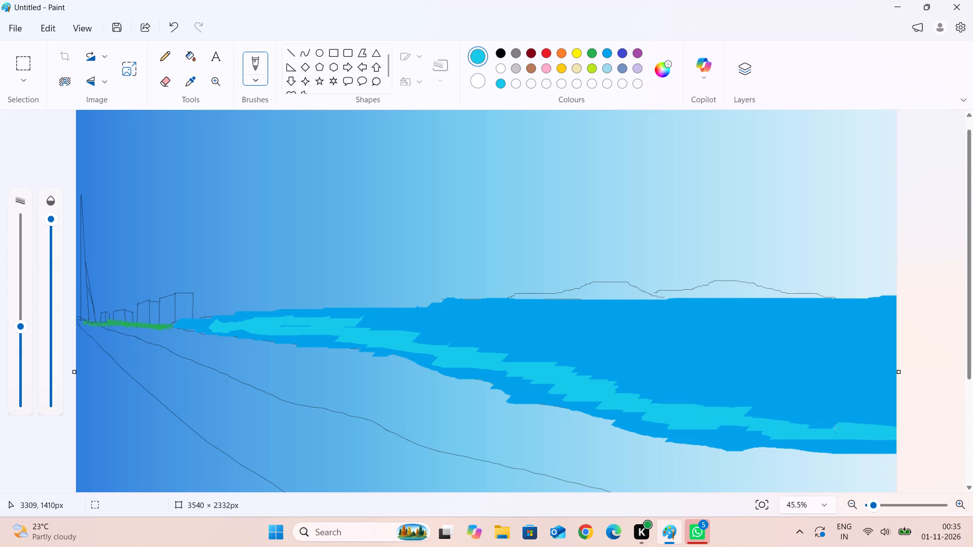
Thicken the upper side of the cyan-blue band near the right canvas edge with overlapping strokes.
drag(835, 428, 739, 419)
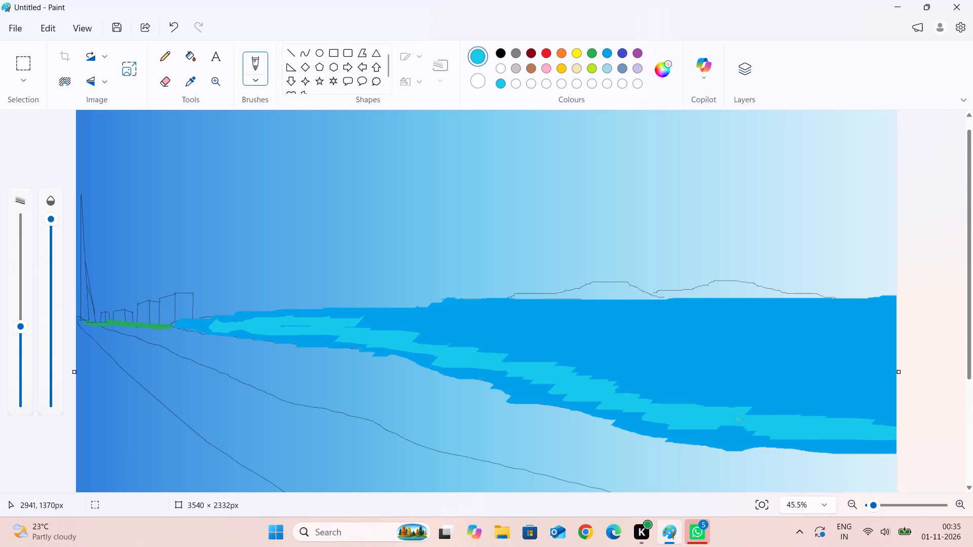
drag(739, 419, 809, 417)
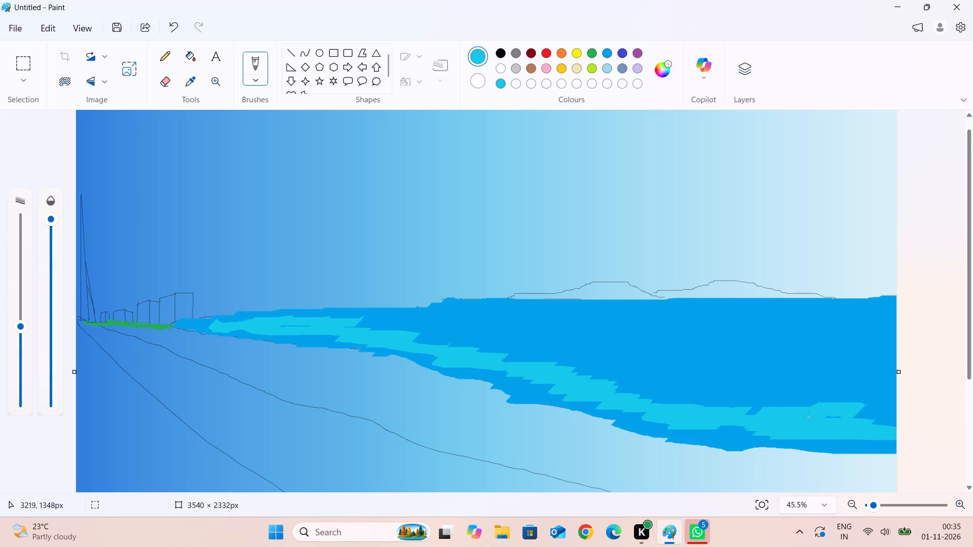
drag(809, 417, 851, 419)
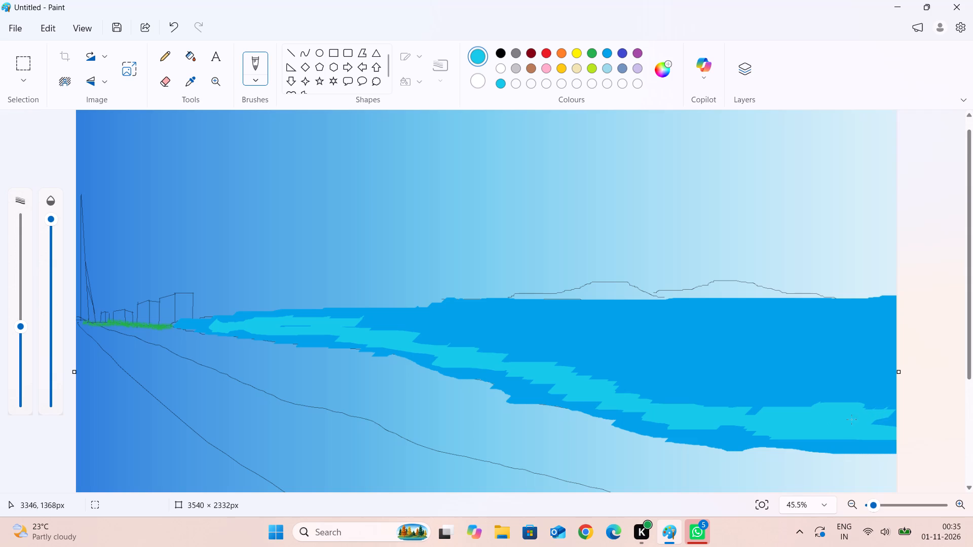
drag(851, 419, 880, 418)
Fill the thin gap in the inlet's cyan-blue highlight and extend its tip left toward the buildings.
drag(264, 323, 344, 325)
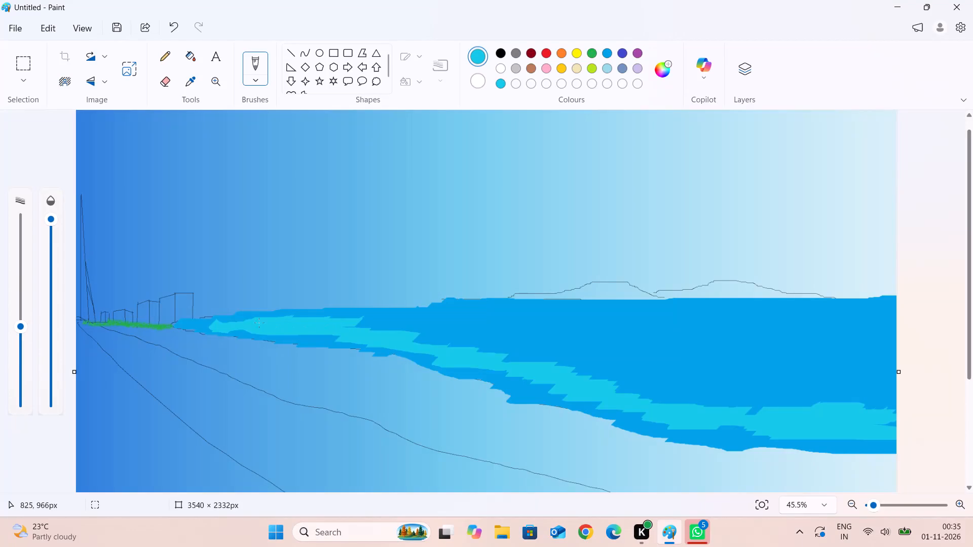
drag(224, 324, 194, 323)
drag(194, 323, 203, 326)
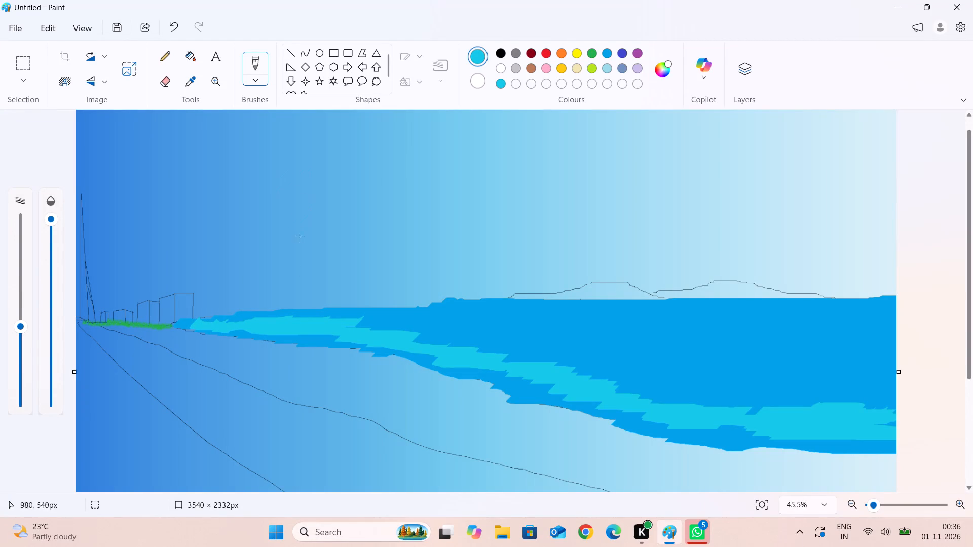
Thicken the upper side of the cyan-blue band with overlapping calligraphy strokes from the narrow inlet to where the water widens.
drag(232, 330, 254, 328)
drag(254, 328, 374, 326)
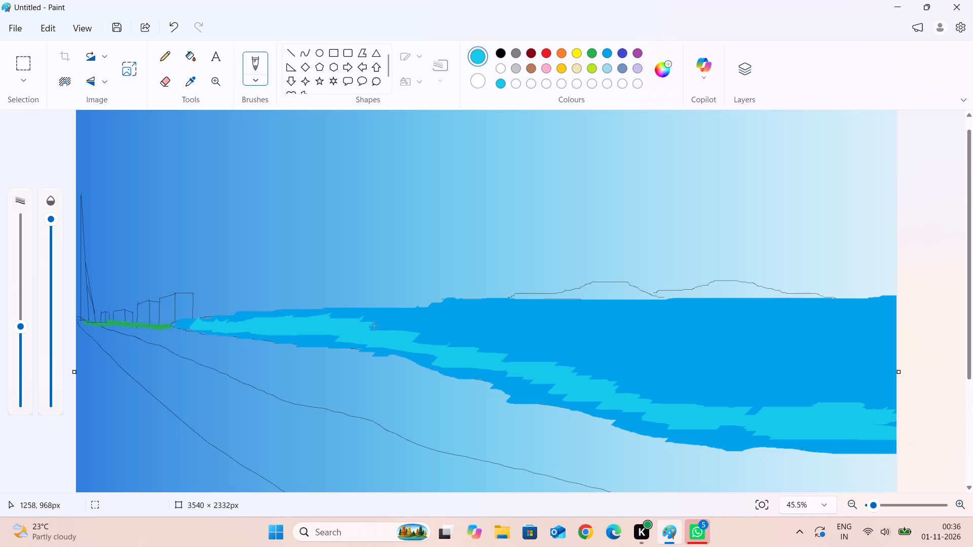
drag(374, 326, 402, 336)
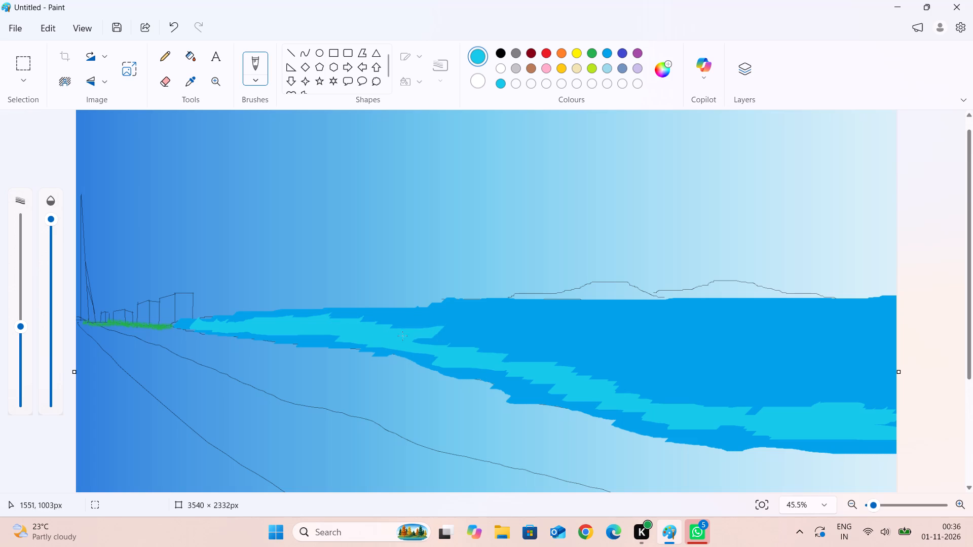
drag(402, 336, 457, 346)
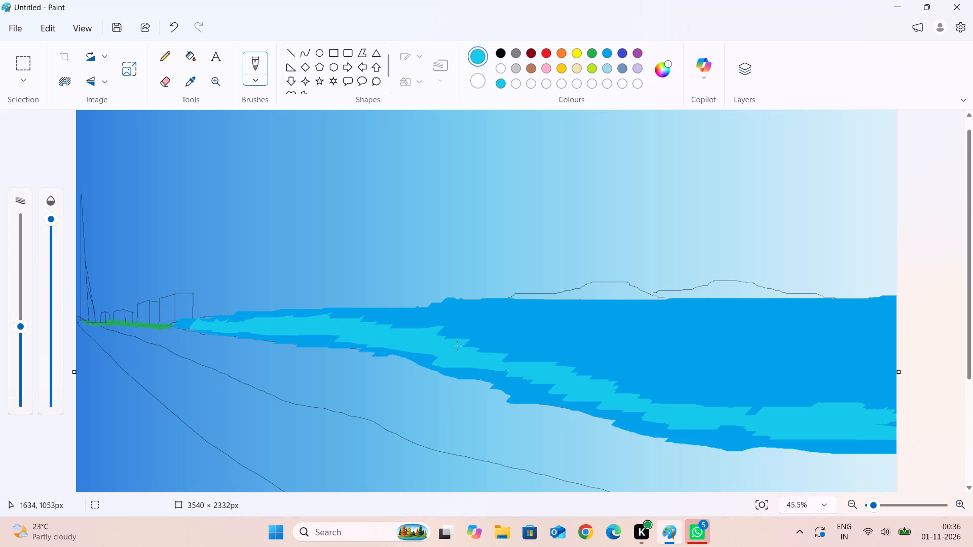
drag(457, 346, 474, 361)
Widen the upper side of the cyan-blue band from mid-water to the right canvas edge, filling the gaps between strokes.
drag(487, 360, 540, 350)
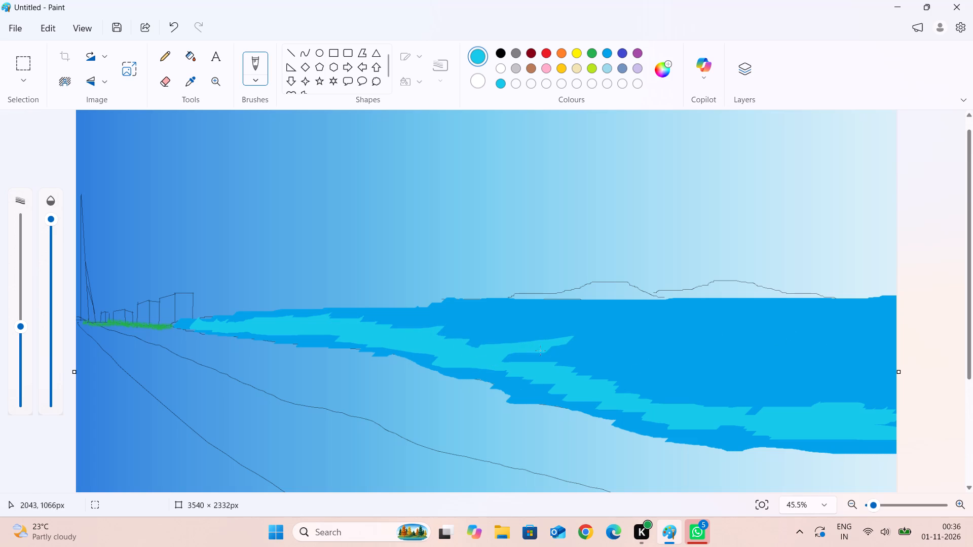
drag(540, 350, 579, 372)
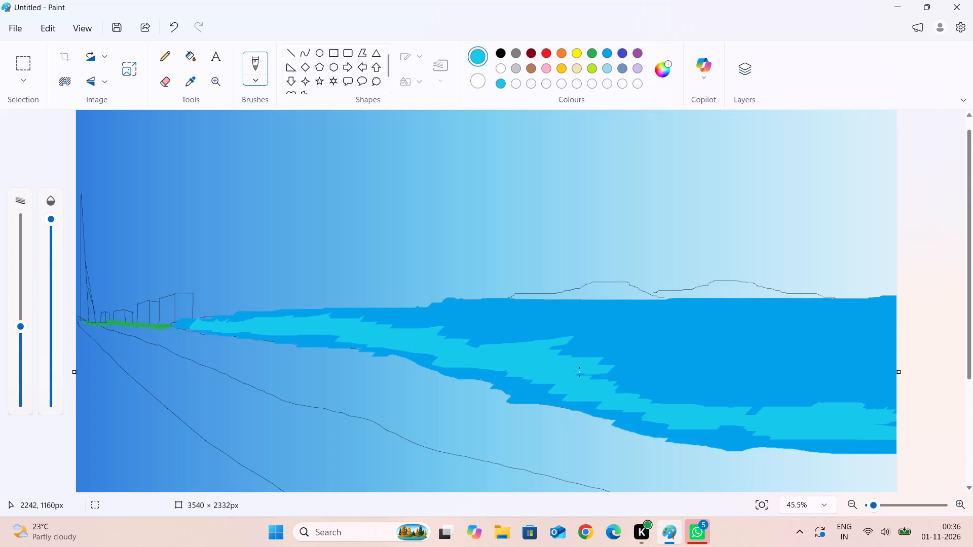
drag(579, 372, 606, 378)
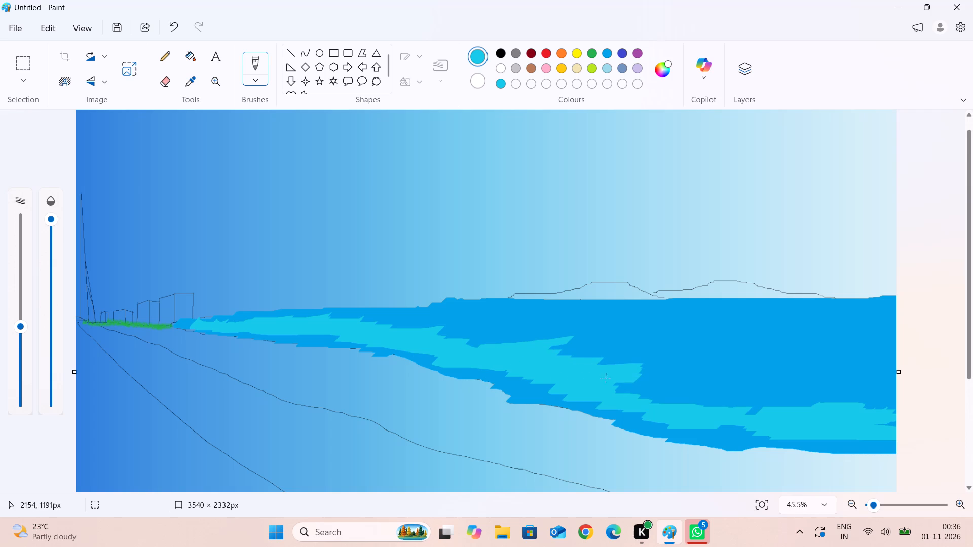
drag(606, 378, 624, 387)
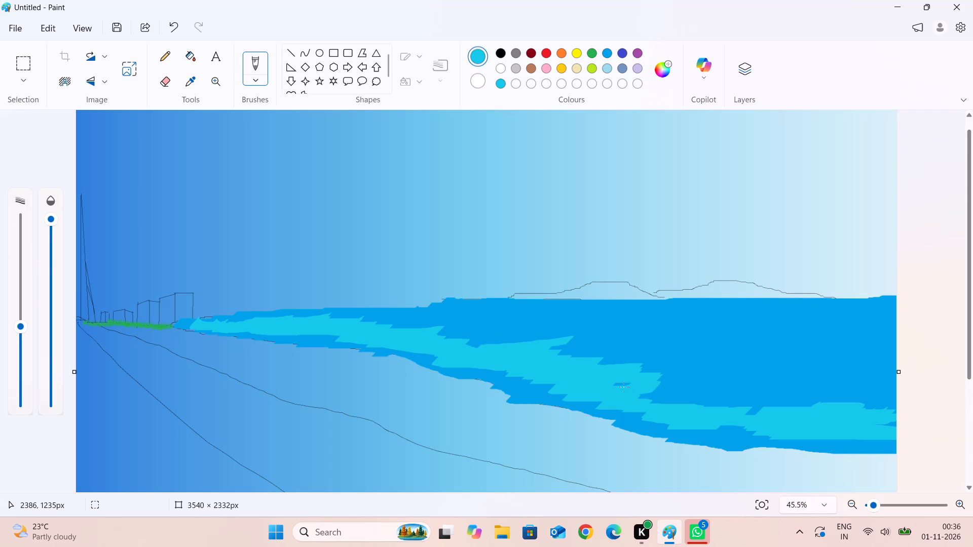
drag(624, 387, 671, 395)
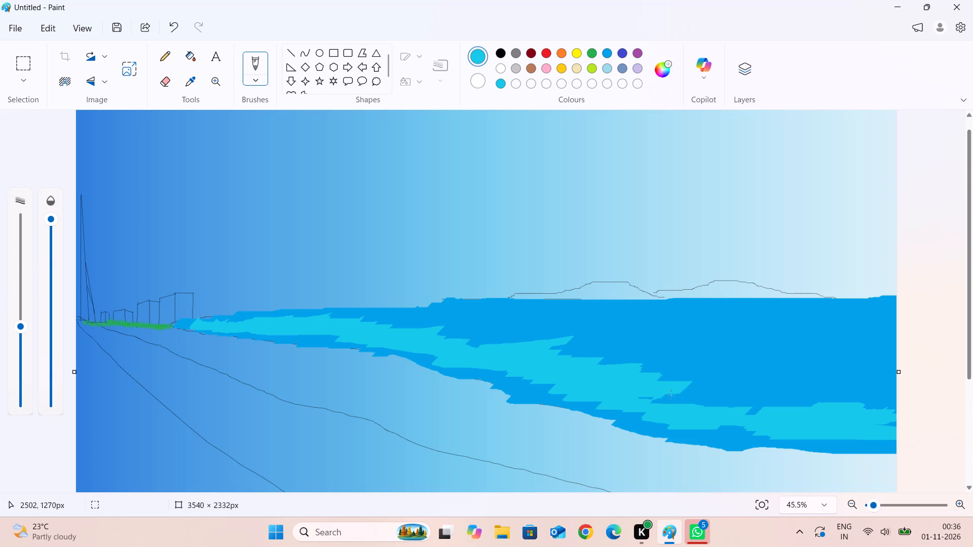
drag(671, 395, 662, 404)
drag(662, 404, 743, 393)
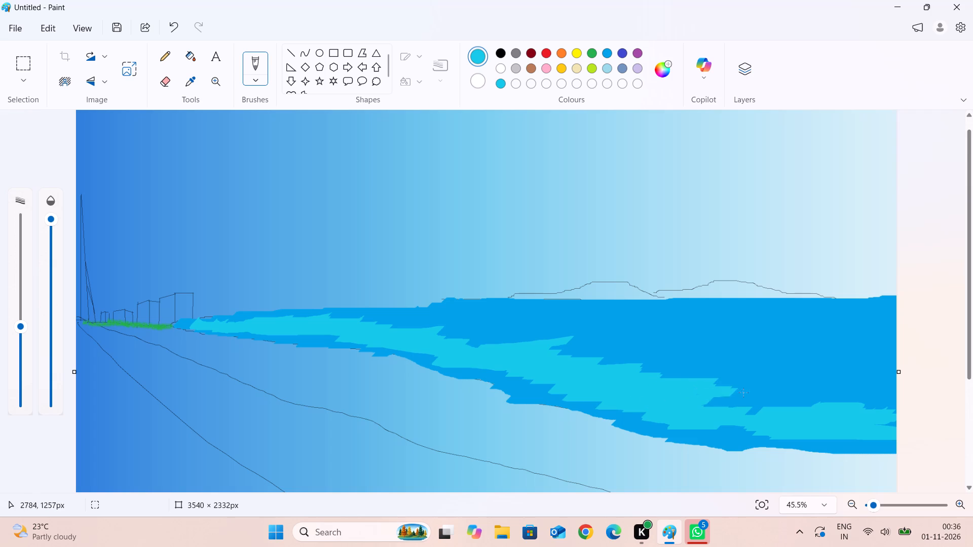
drag(743, 393, 746, 403)
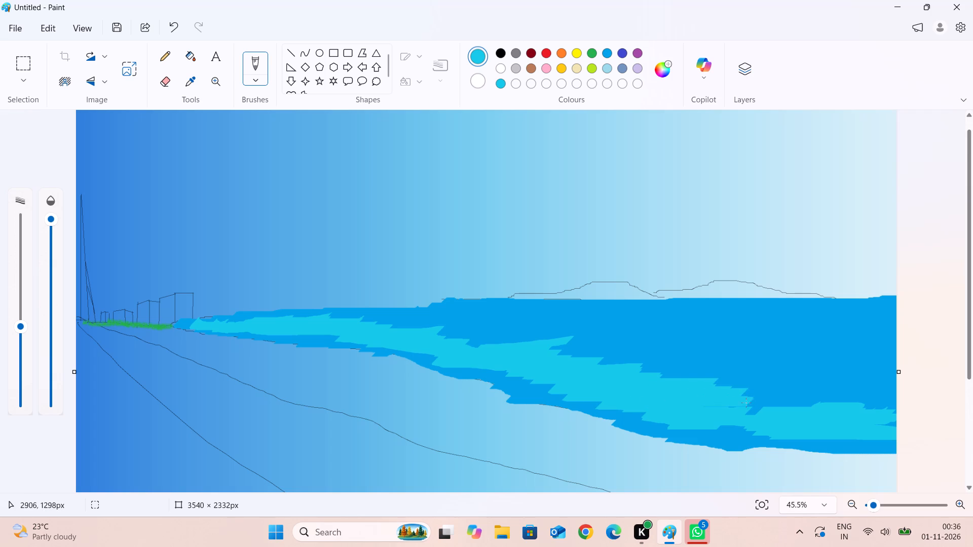
drag(746, 403, 766, 407)
drag(766, 407, 839, 417)
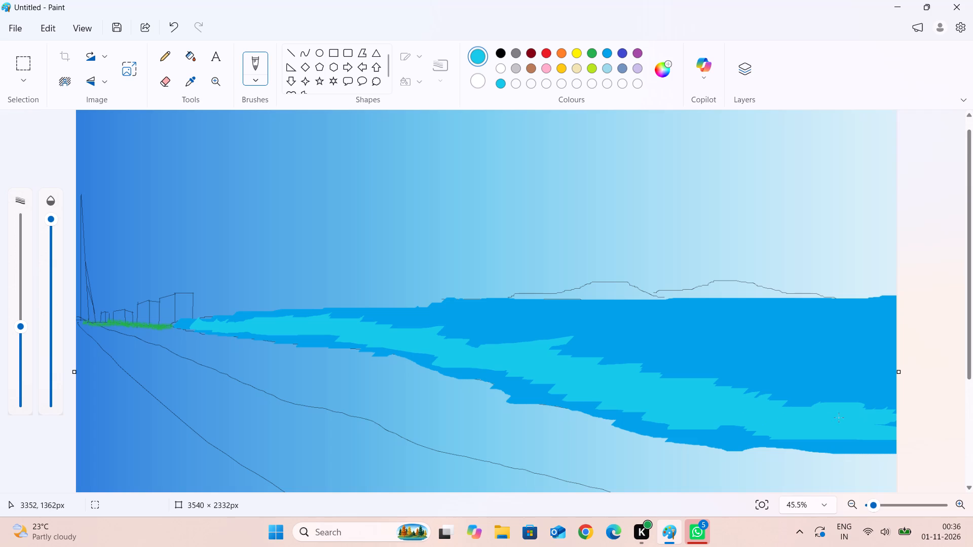
drag(839, 417, 911, 422)
Paint a jagged indigo band along the upper edge of the cyan-blue band, from the inlet's wider end to the right canvas edge.
click(619, 53)
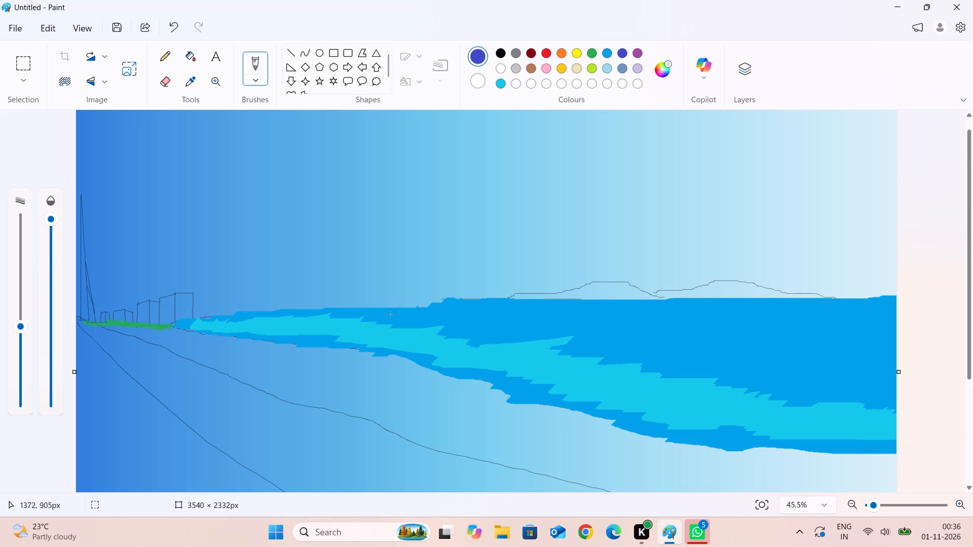
drag(377, 319, 419, 323)
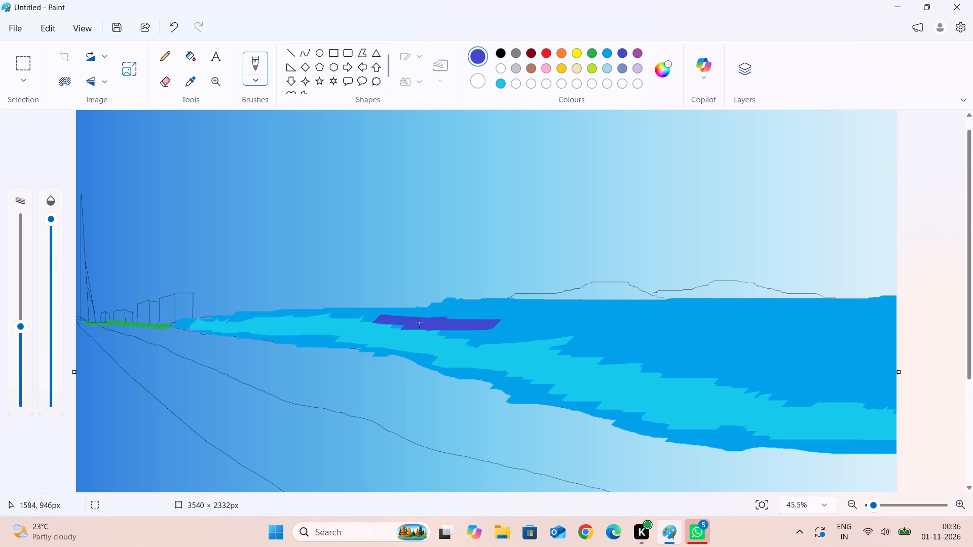
drag(419, 323, 533, 341)
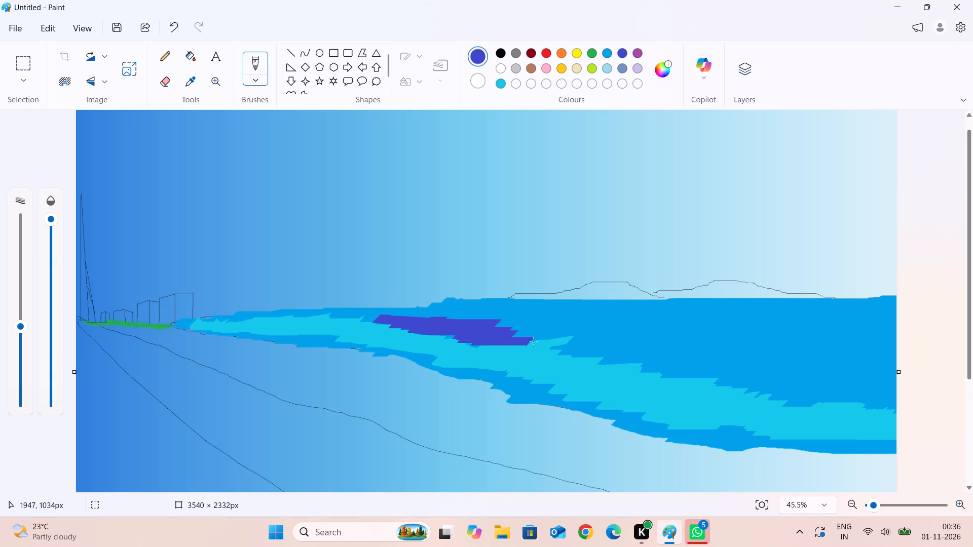
drag(533, 341, 577, 343)
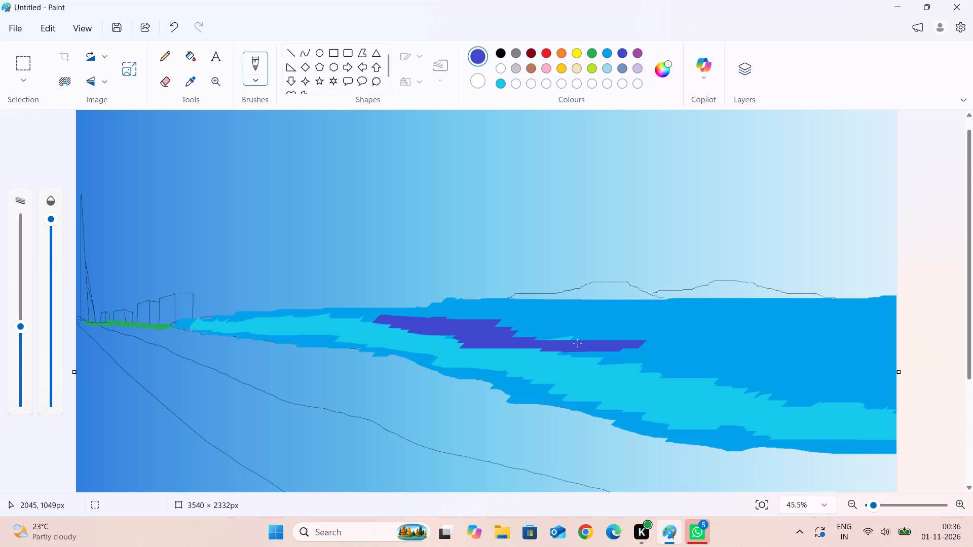
drag(577, 343, 500, 340)
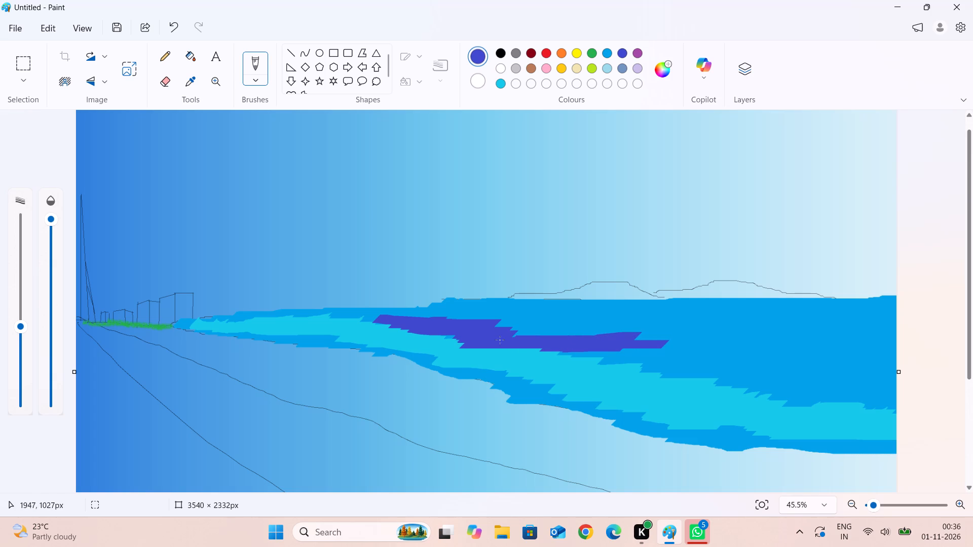
drag(500, 340, 665, 357)
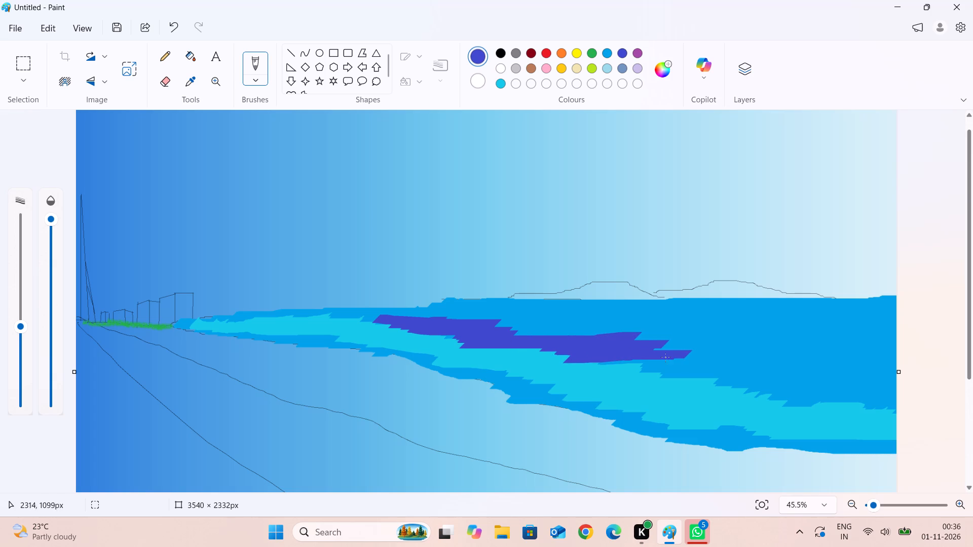
drag(665, 357, 668, 366)
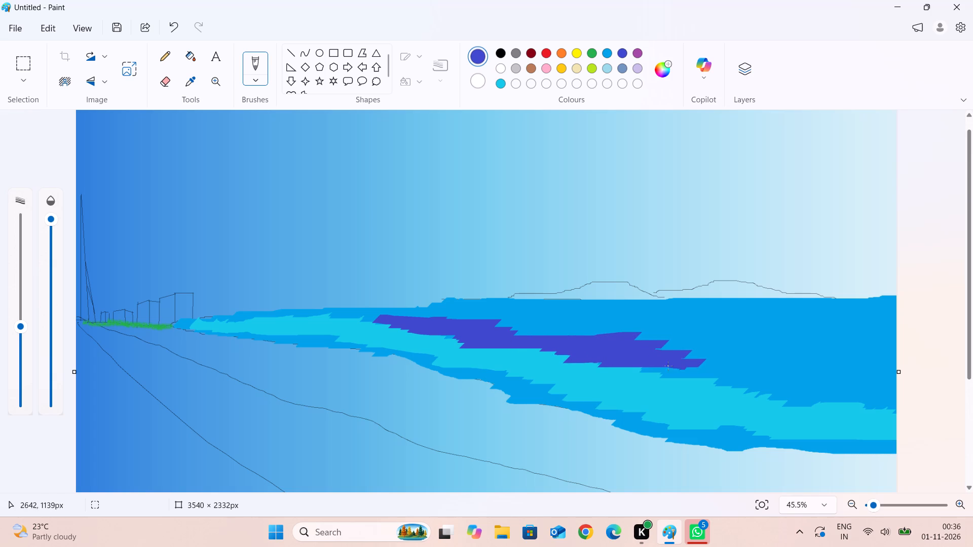
drag(668, 366, 720, 373)
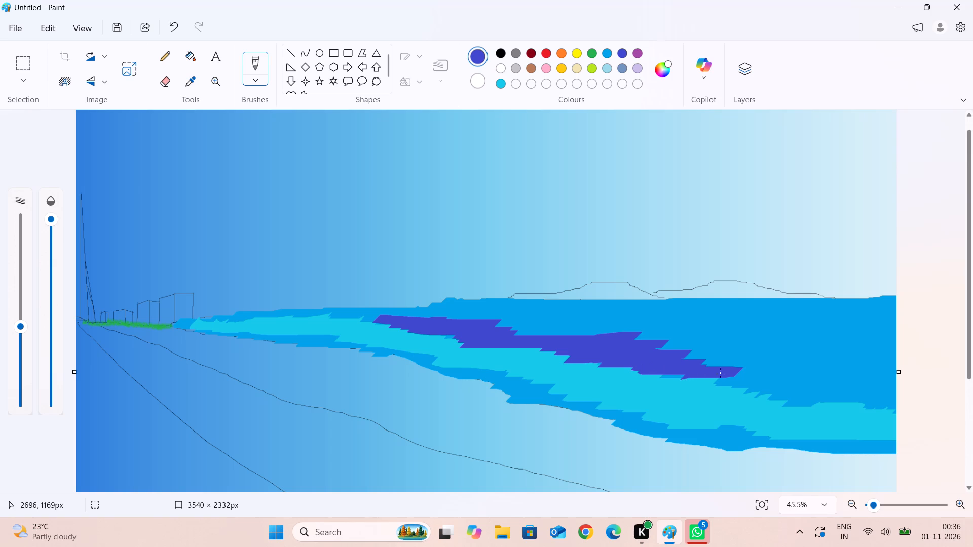
drag(720, 373, 766, 379)
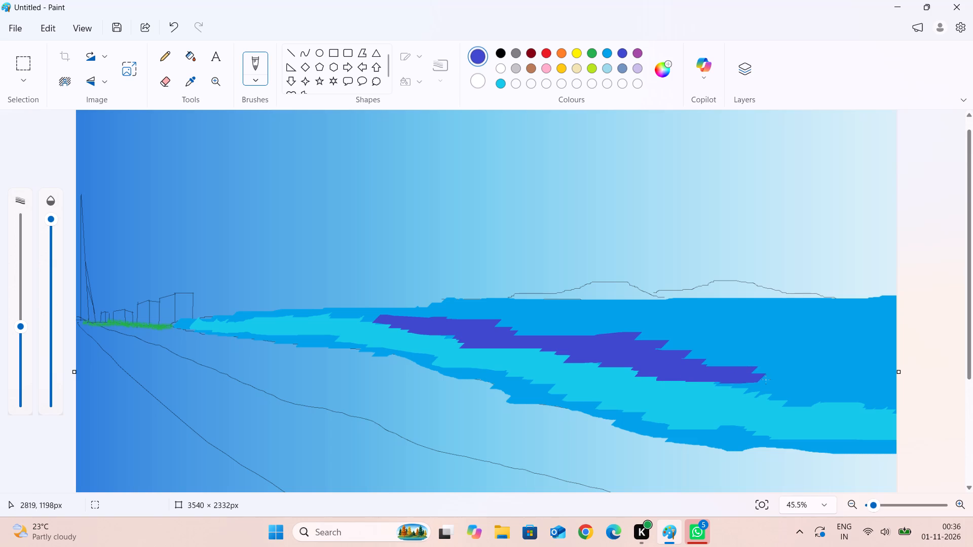
drag(766, 379, 808, 401)
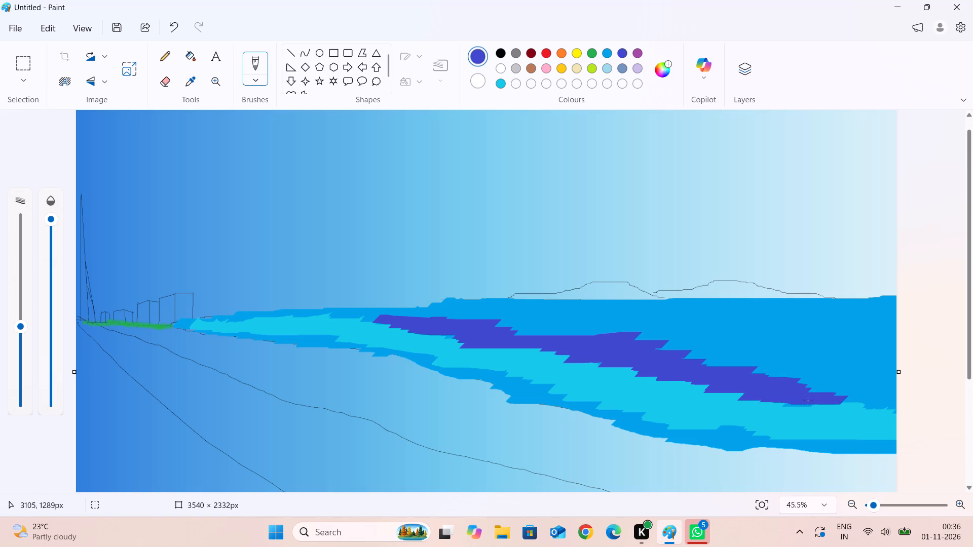
drag(808, 401, 897, 407)
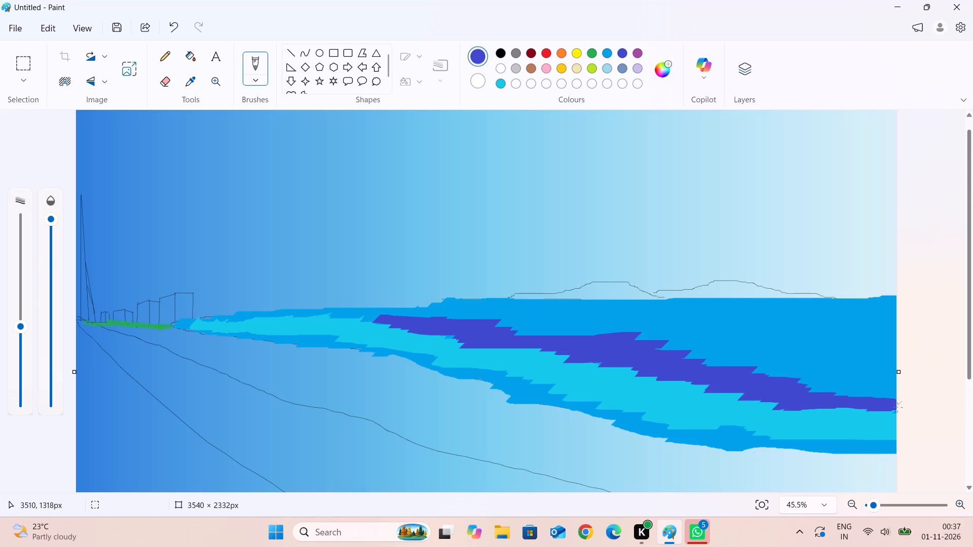
drag(897, 407, 942, 396)
Extend the indigo band left through the narrow inlet above the cyan-blue highlight toward the buildings.
drag(373, 319, 332, 317)
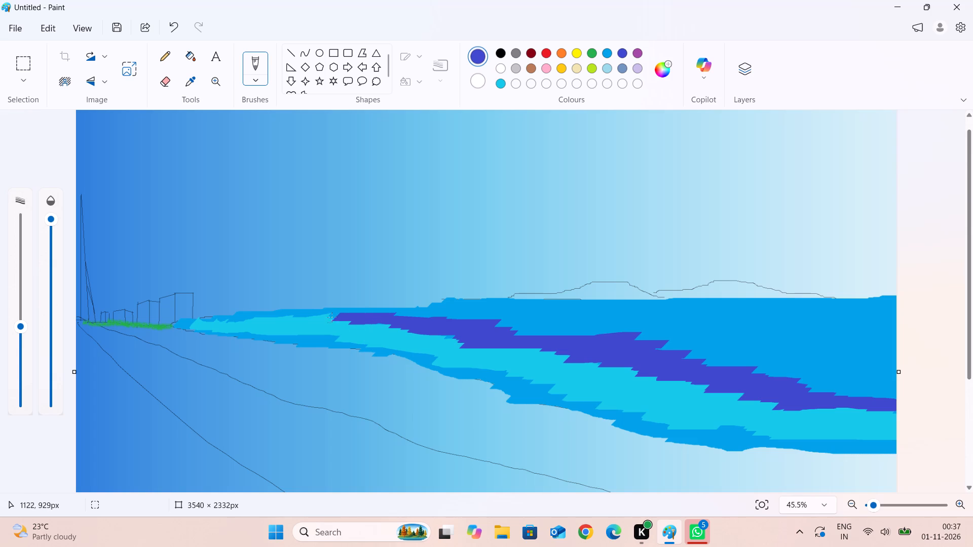
drag(332, 317, 300, 319)
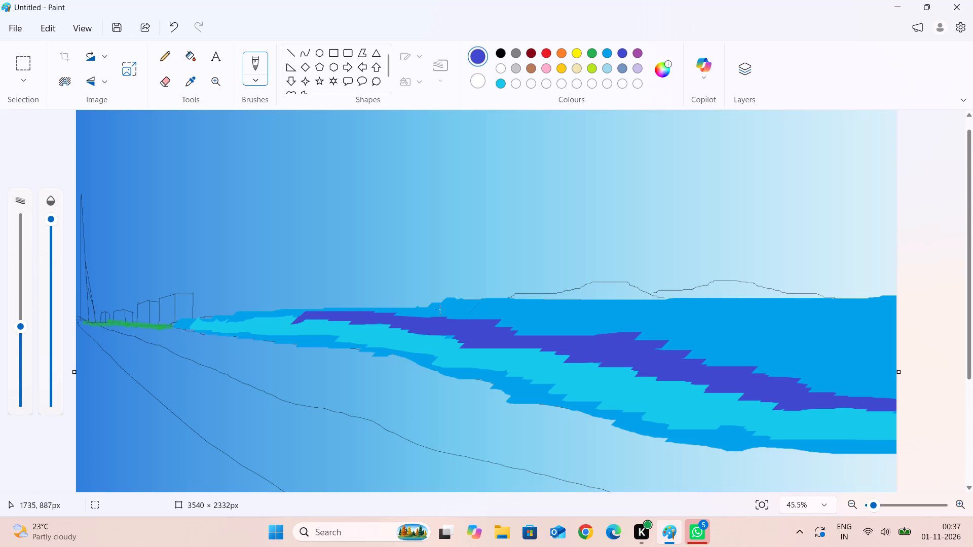
drag(302, 321, 277, 316)
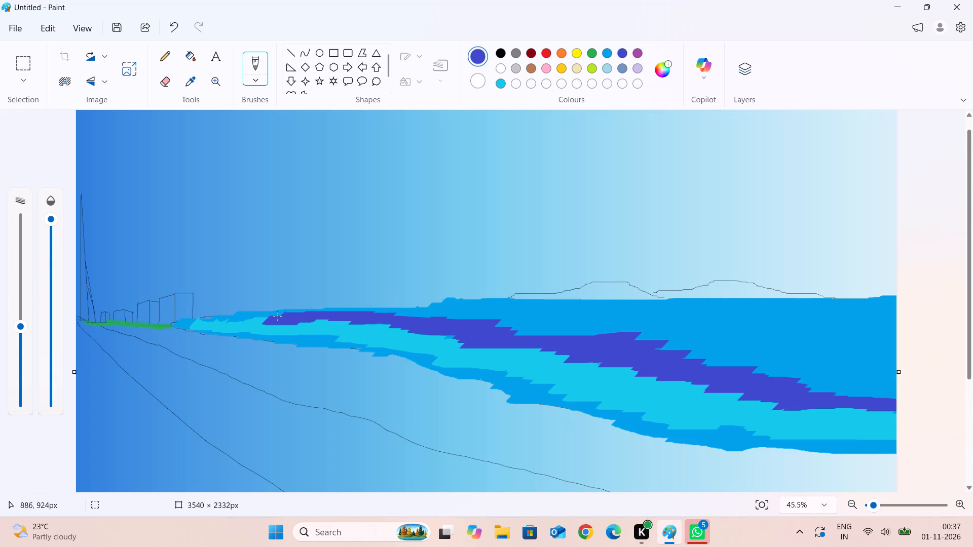
drag(277, 316, 238, 319)
drag(238, 319, 235, 322)
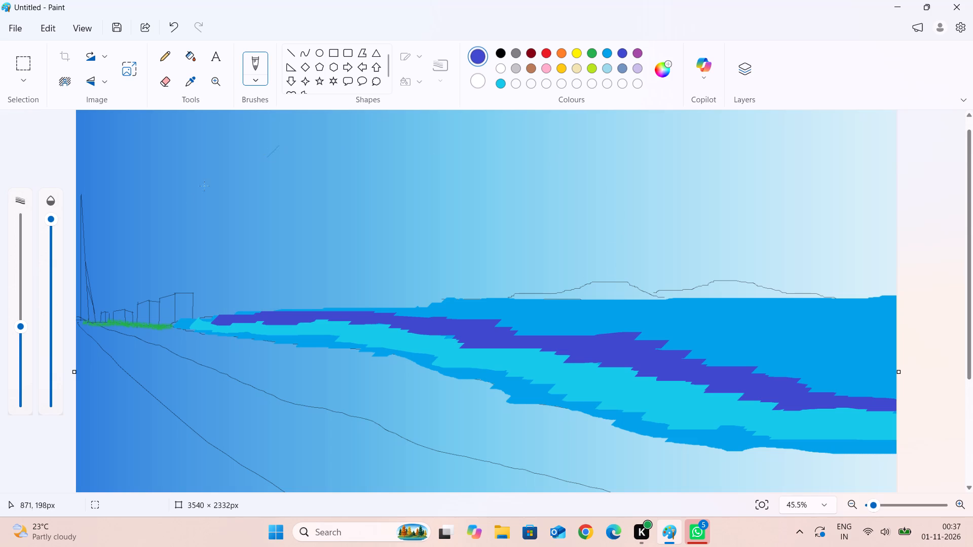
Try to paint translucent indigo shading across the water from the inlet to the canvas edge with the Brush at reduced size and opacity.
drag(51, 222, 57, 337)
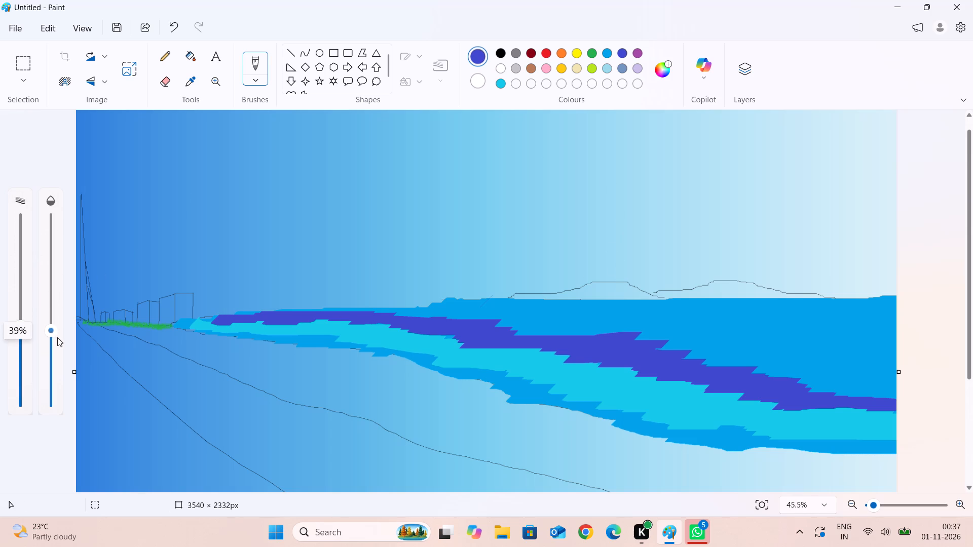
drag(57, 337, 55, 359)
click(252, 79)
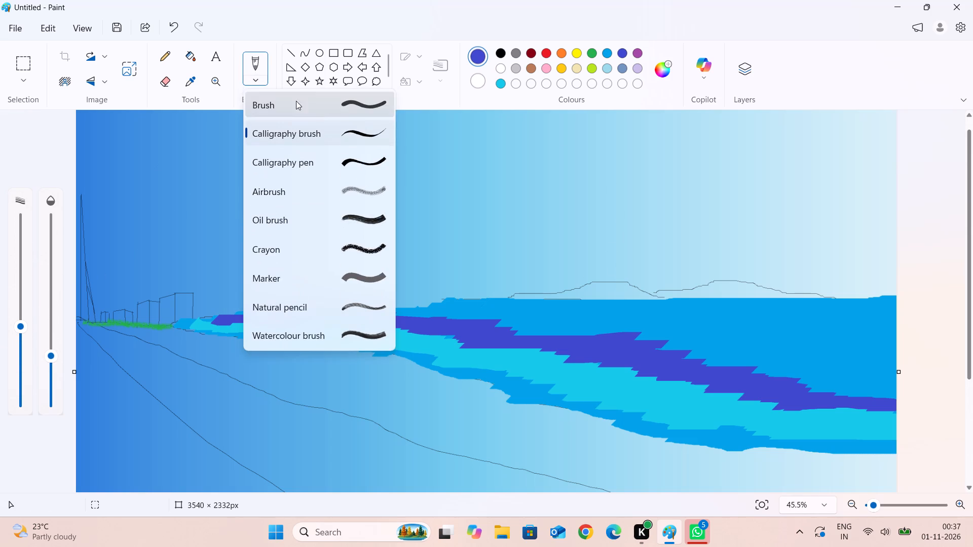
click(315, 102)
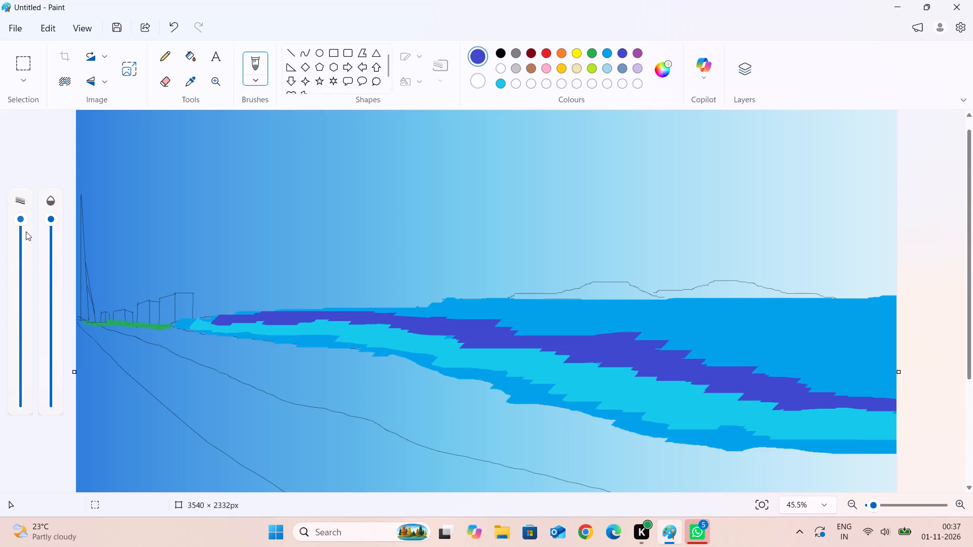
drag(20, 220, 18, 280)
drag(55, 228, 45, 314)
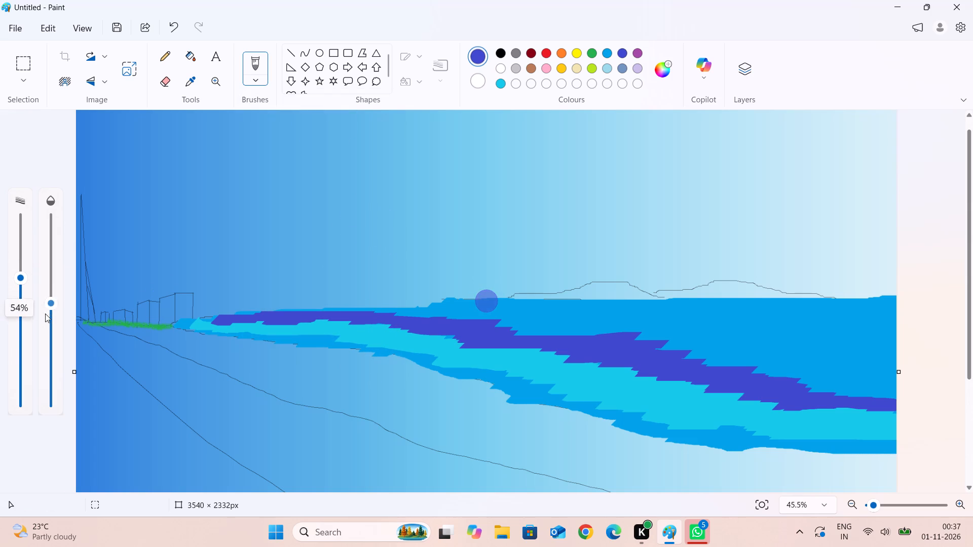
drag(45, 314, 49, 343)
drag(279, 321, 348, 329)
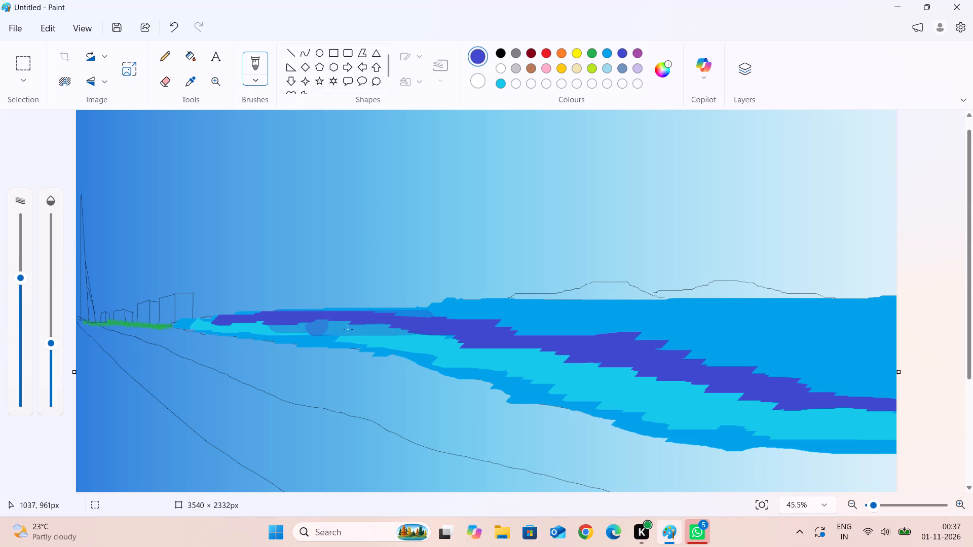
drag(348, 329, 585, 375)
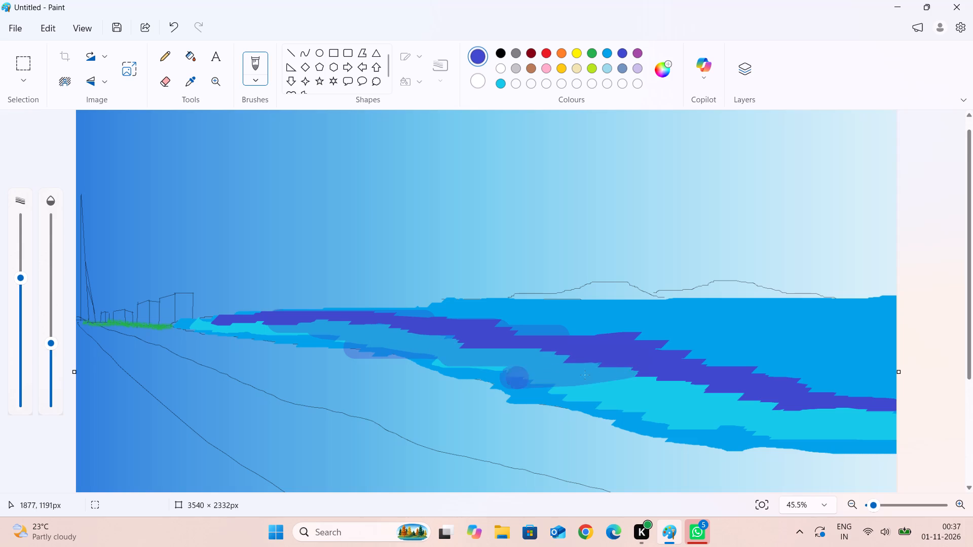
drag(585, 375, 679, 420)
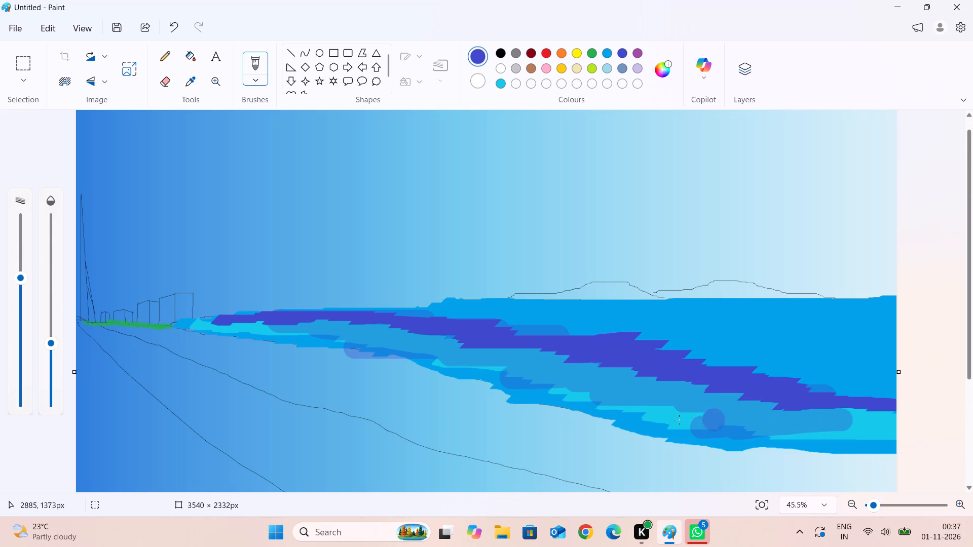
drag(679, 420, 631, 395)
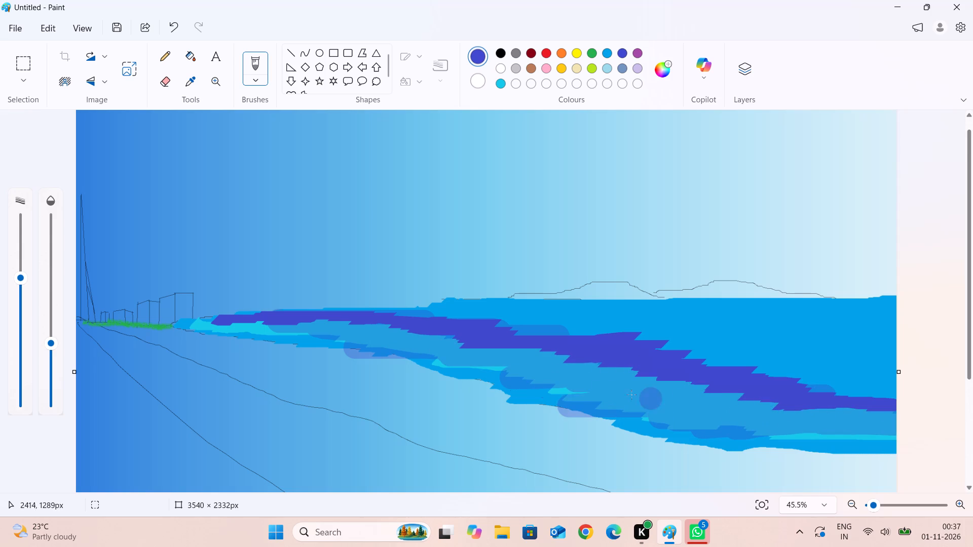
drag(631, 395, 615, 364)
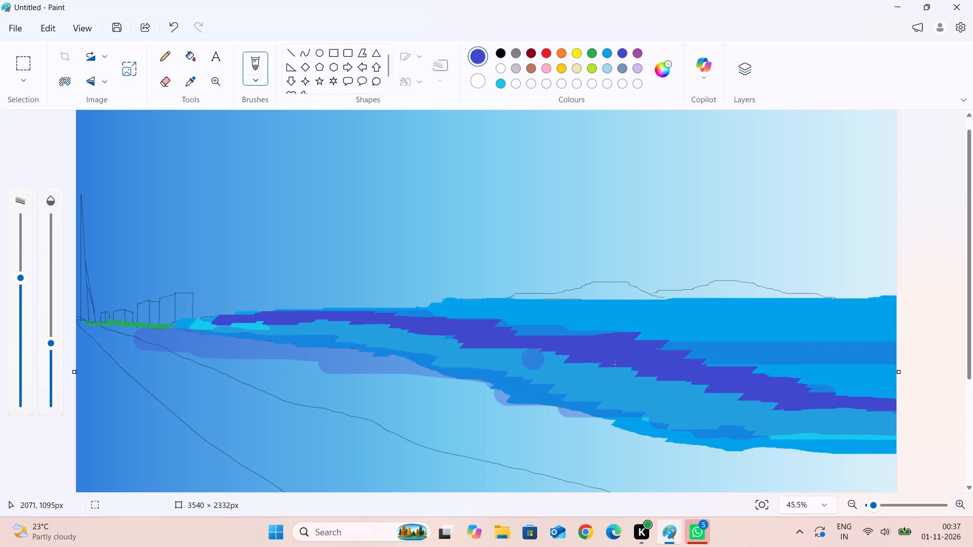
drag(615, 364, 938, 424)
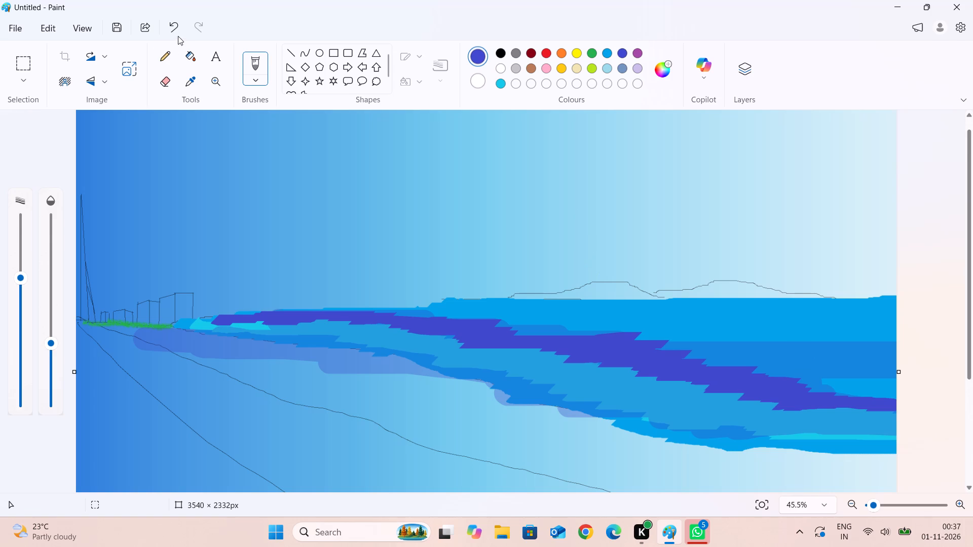
Undo the indigo shading, the indigo band and the cyan-blue band, back to the small cyan-blue patch in the narrow inlet.
click(173, 32)
click(173, 32)
click(173, 32)
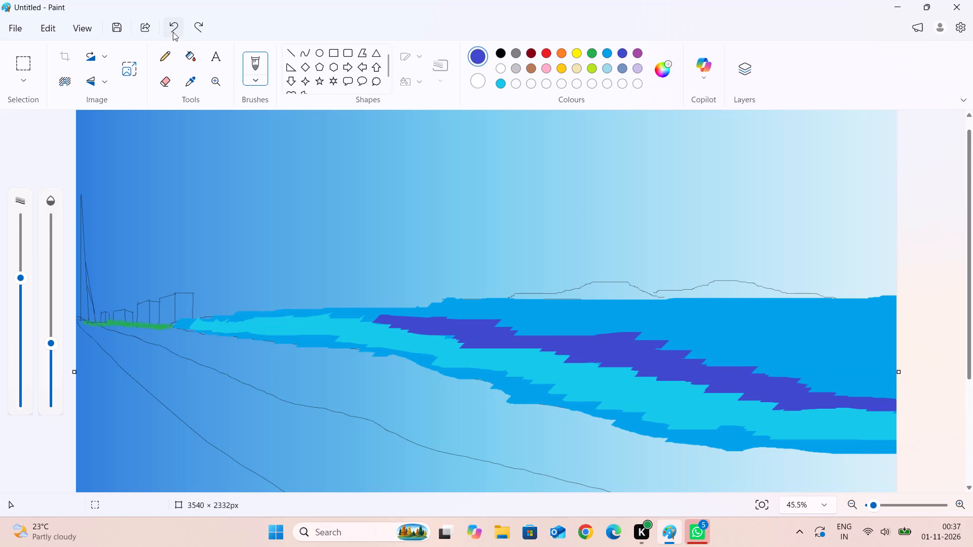
triple_click(173, 32)
triple_click(173, 32)
double_click(173, 32)
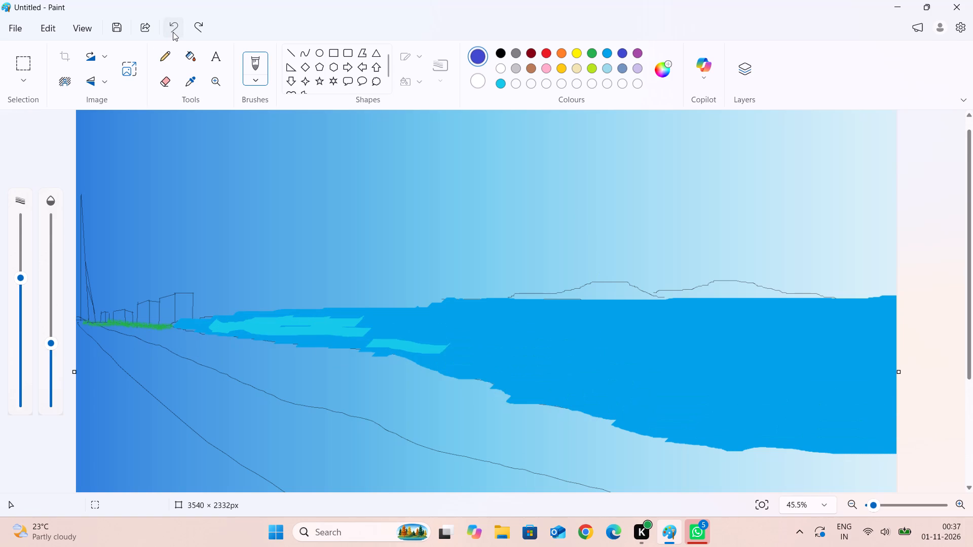
click(173, 32)
triple_click(173, 32)
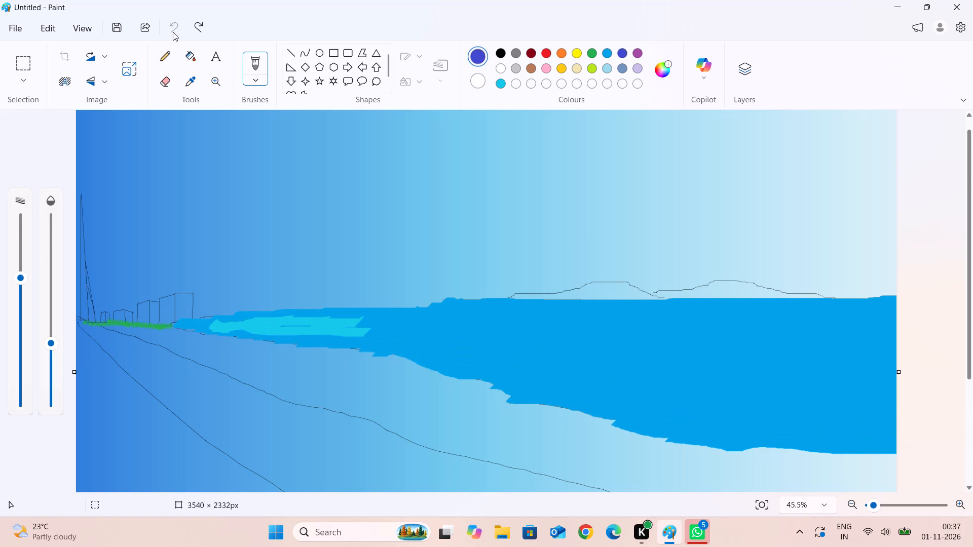
click(173, 32)
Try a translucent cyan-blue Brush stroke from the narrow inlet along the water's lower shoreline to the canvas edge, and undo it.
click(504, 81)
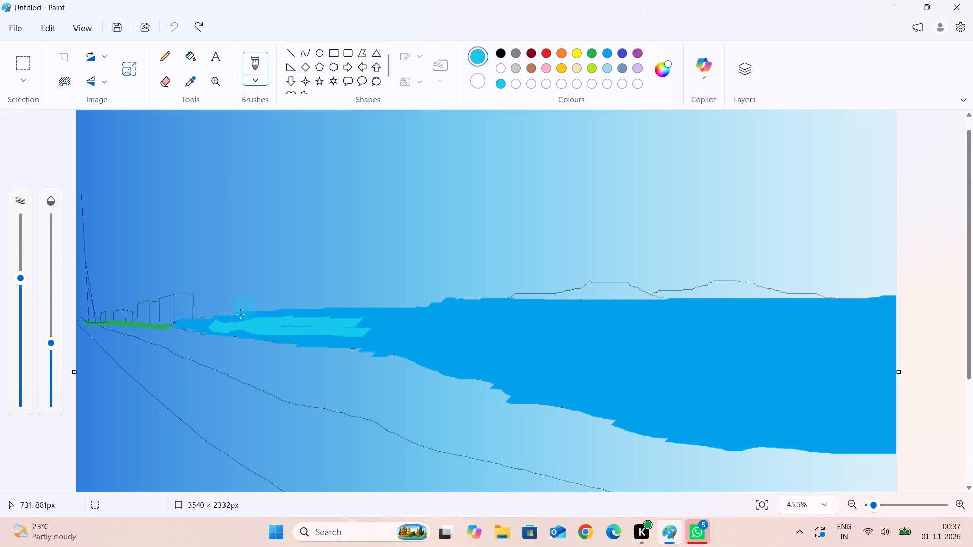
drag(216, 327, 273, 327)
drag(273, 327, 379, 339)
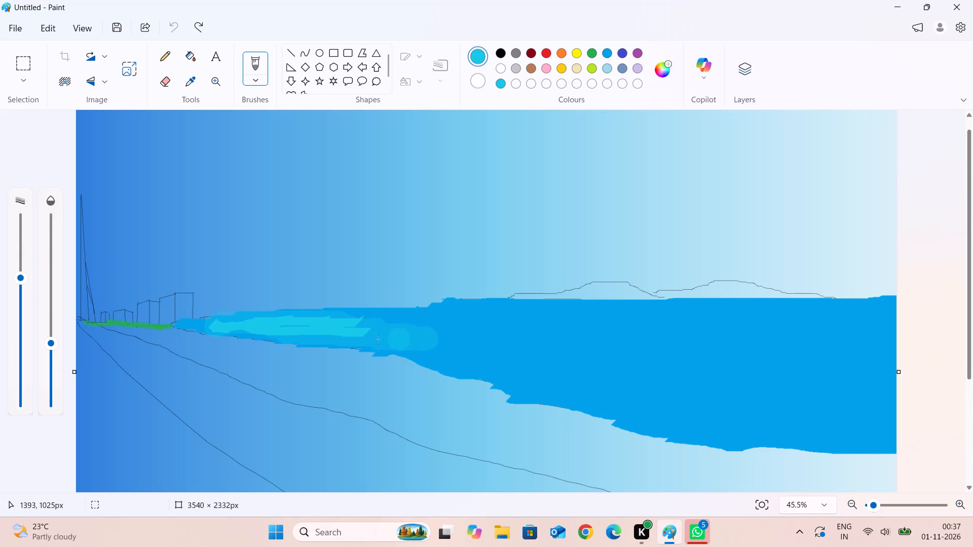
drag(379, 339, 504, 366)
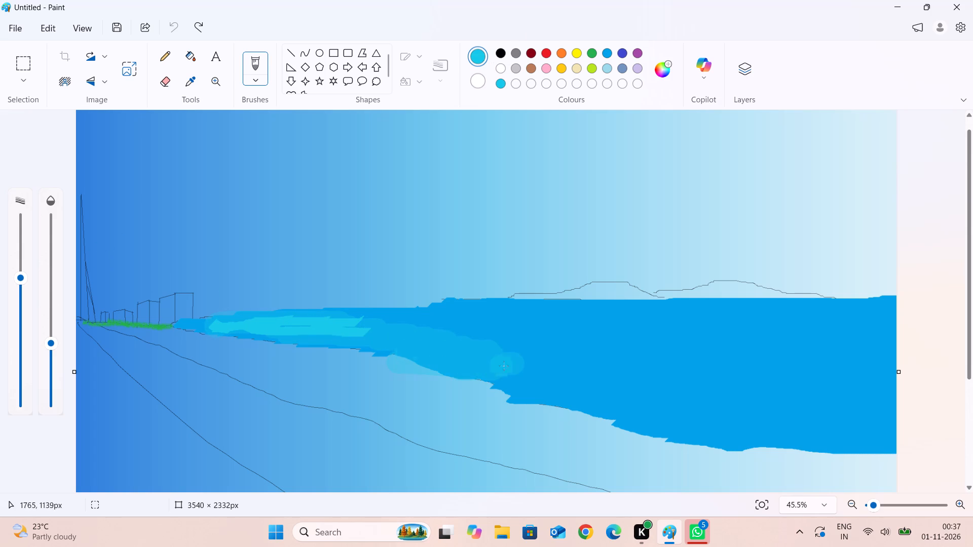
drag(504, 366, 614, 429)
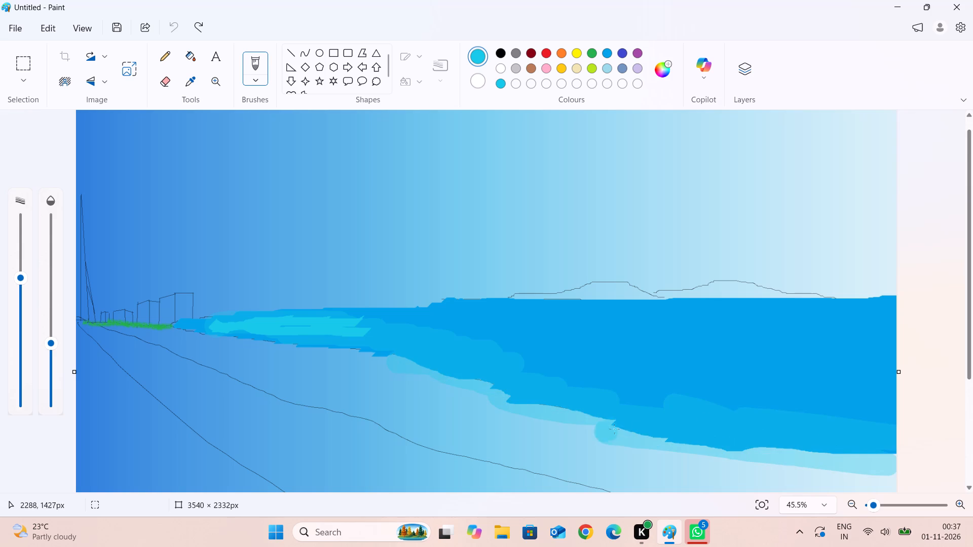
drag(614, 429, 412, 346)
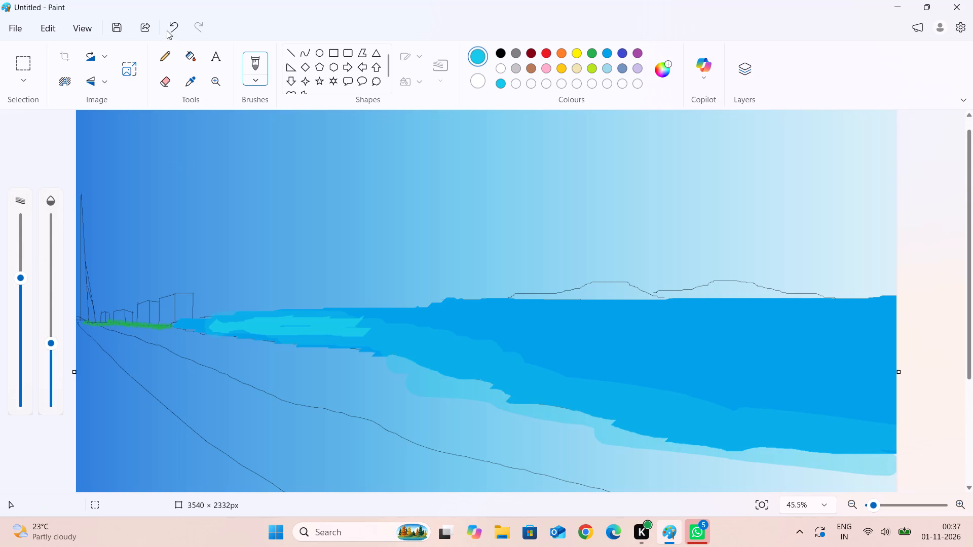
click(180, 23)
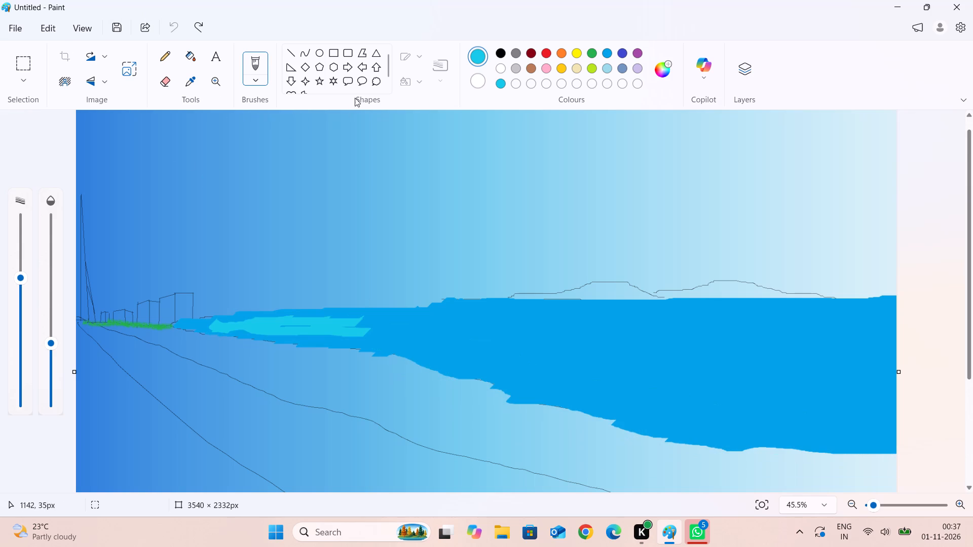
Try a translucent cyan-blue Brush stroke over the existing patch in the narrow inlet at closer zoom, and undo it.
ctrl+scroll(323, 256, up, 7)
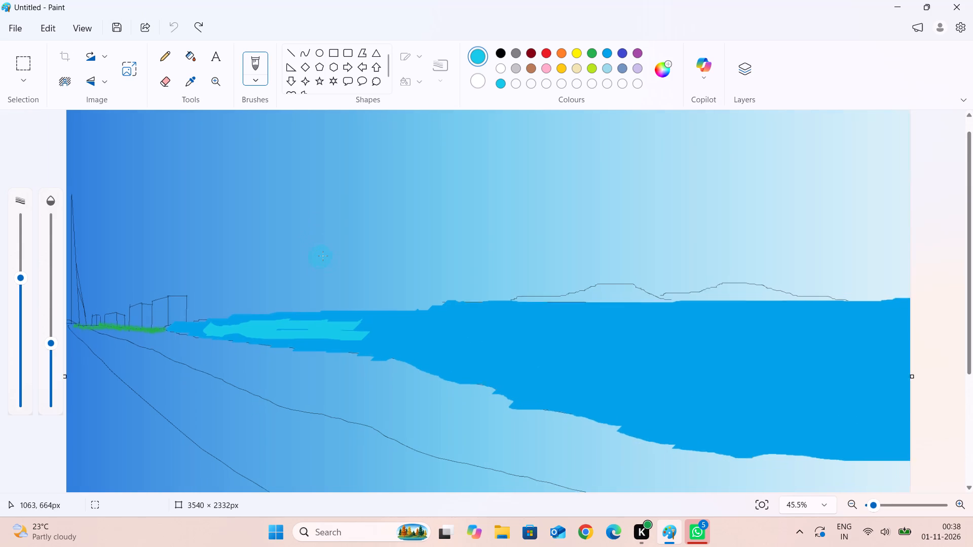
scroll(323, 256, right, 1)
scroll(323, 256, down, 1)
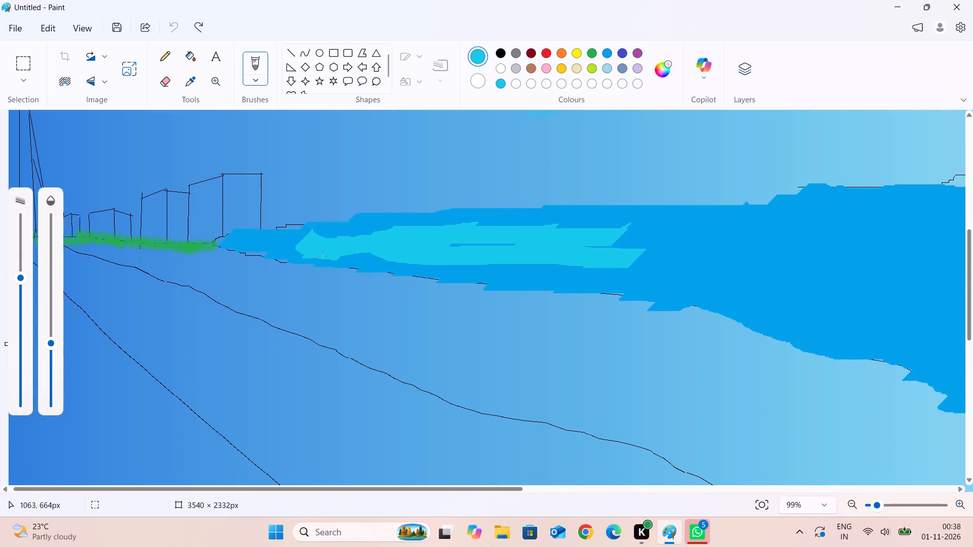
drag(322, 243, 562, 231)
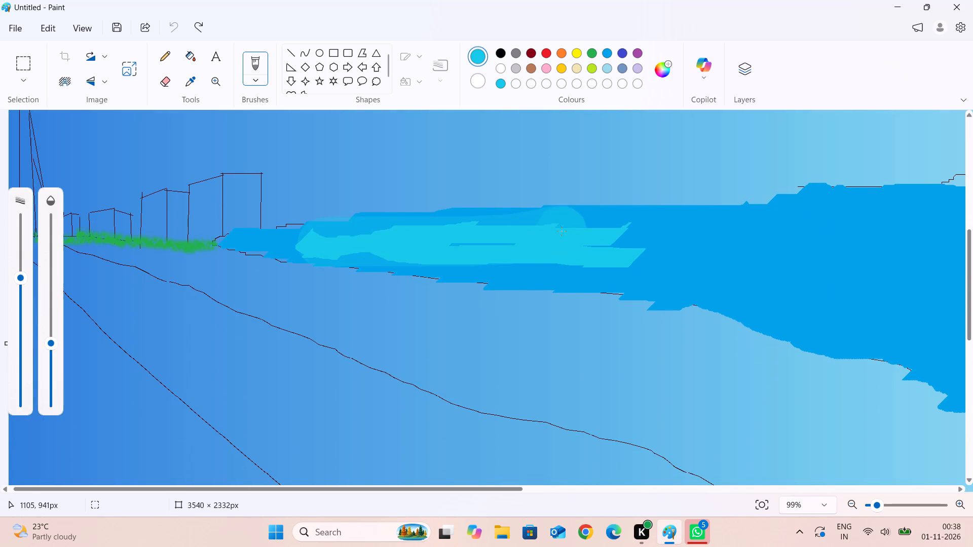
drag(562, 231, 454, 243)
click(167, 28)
Paint over the cyan-blue patch in the narrow inlet with Turquoise, using the Calligraphy brush at full opacity.
click(600, 57)
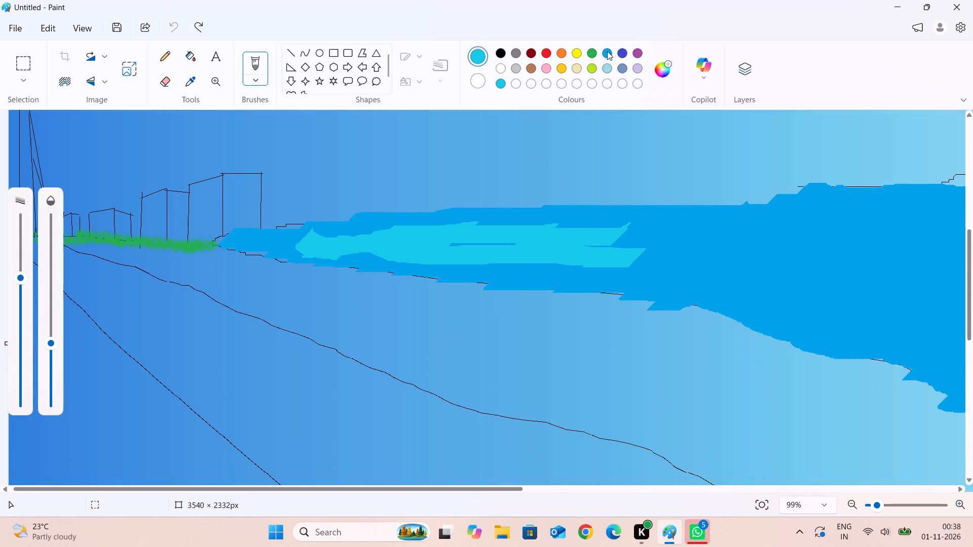
click(607, 51)
click(247, 73)
click(252, 78)
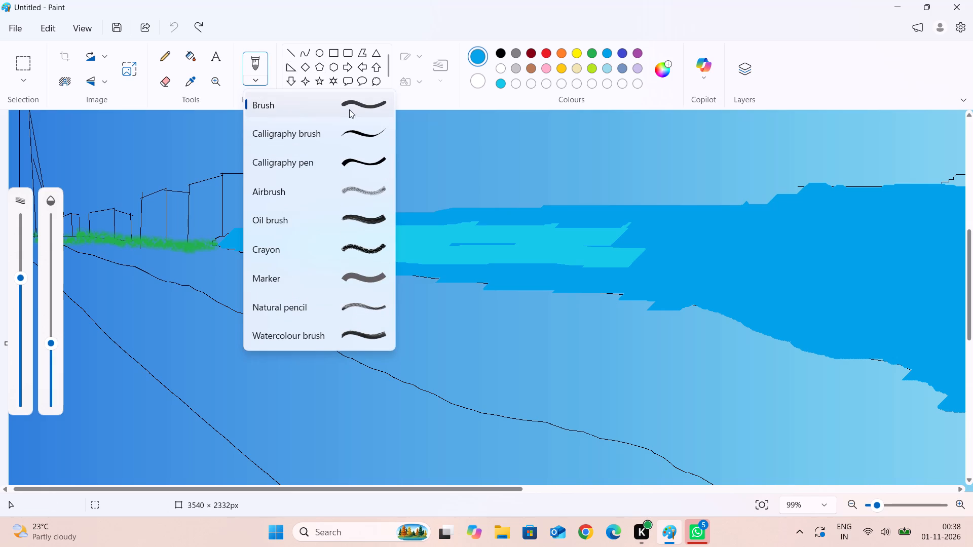
click(346, 131)
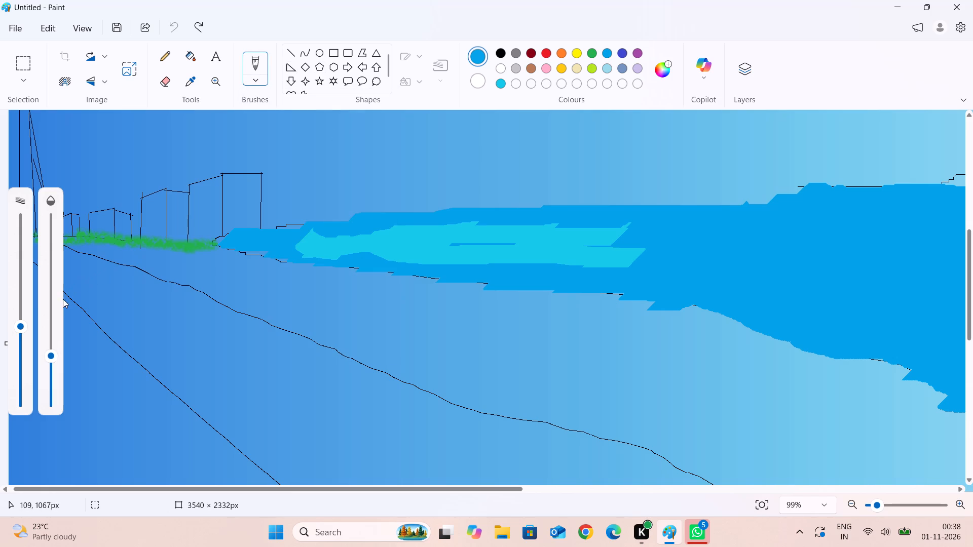
drag(46, 354, 62, 186)
drag(348, 236, 333, 242)
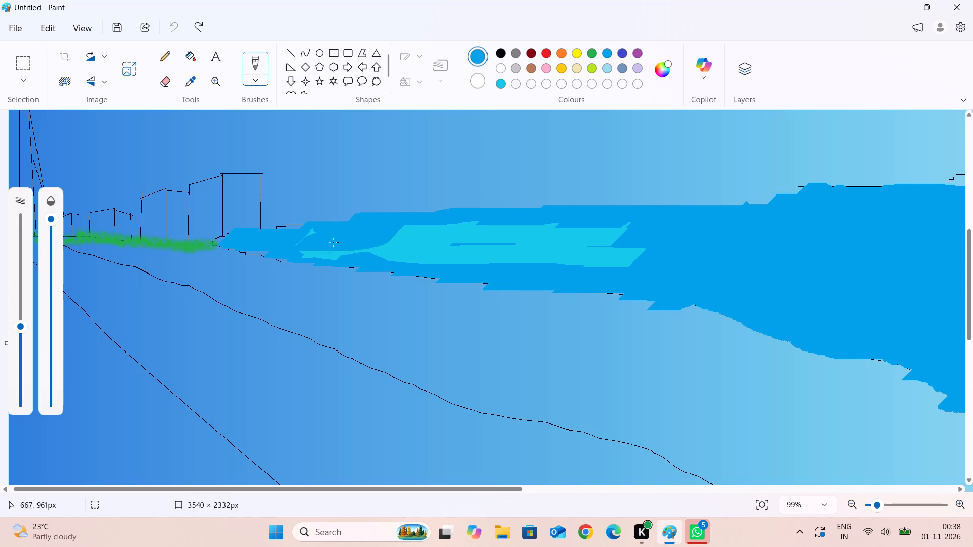
drag(333, 242, 327, 247)
drag(327, 247, 383, 256)
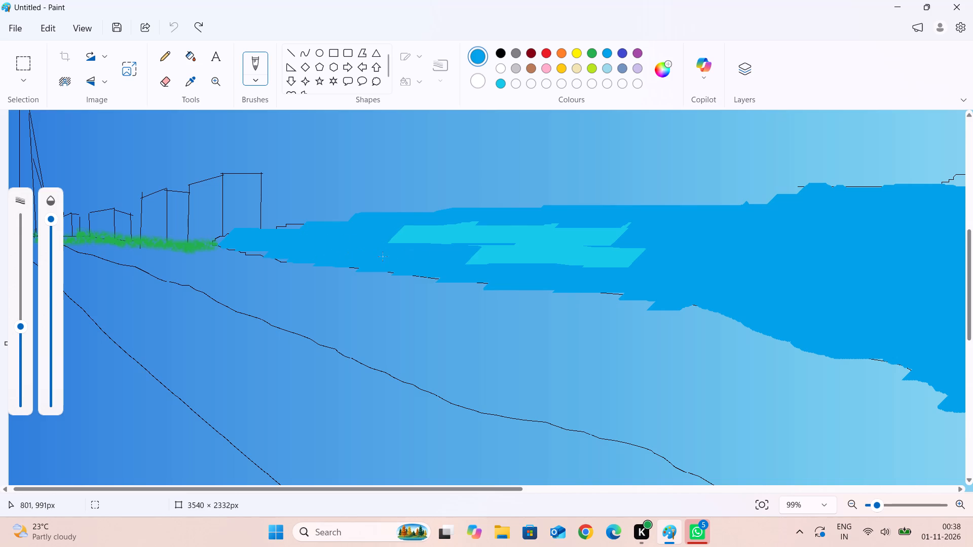
drag(383, 256, 470, 256)
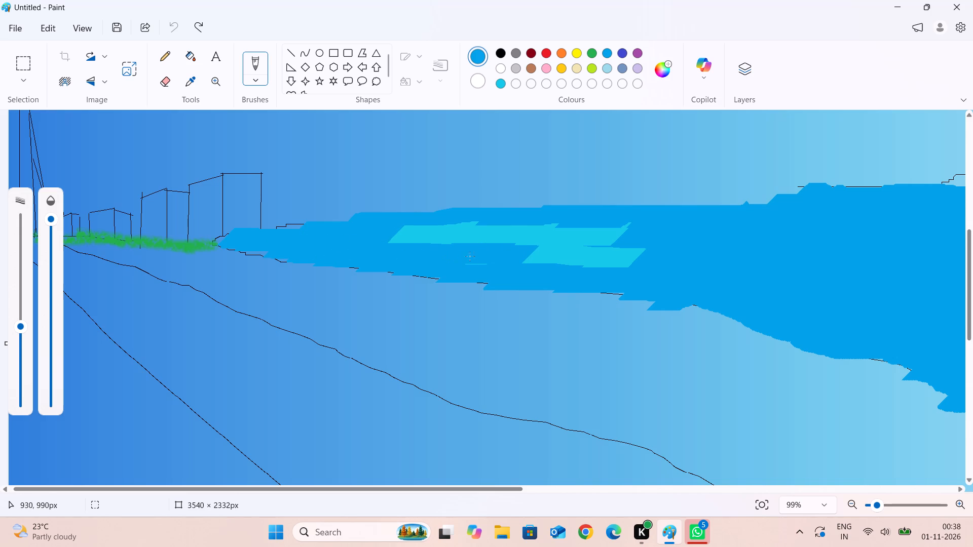
drag(470, 256, 455, 251)
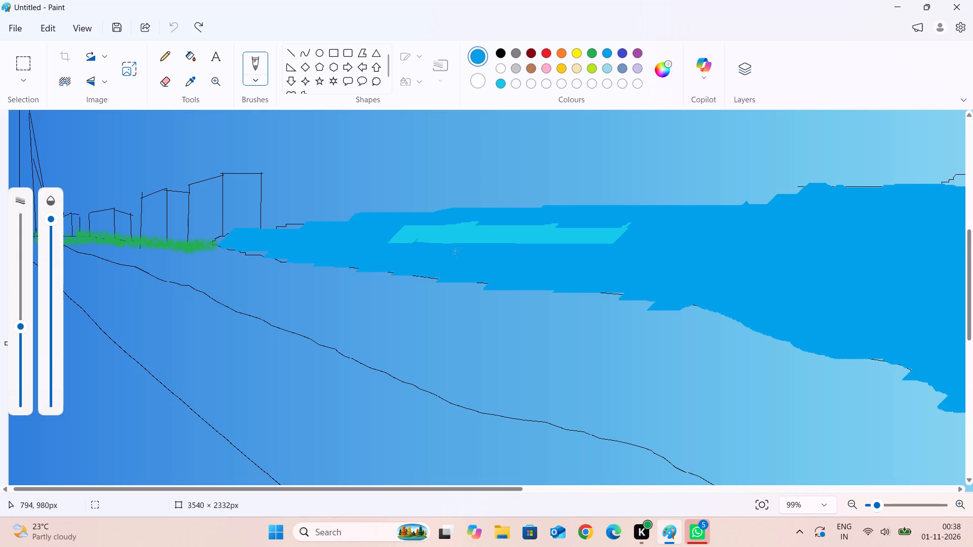
drag(455, 251, 352, 238)
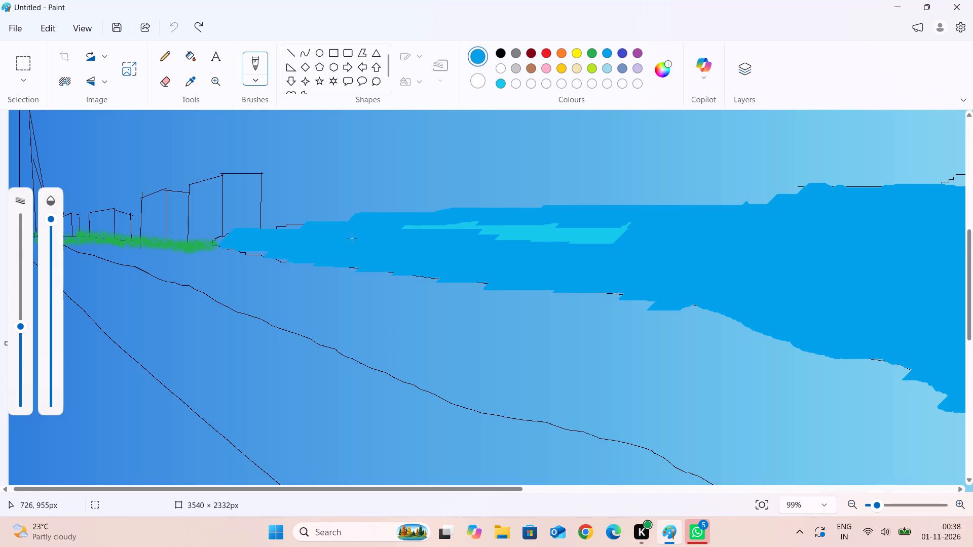
drag(352, 238, 406, 230)
drag(406, 230, 607, 239)
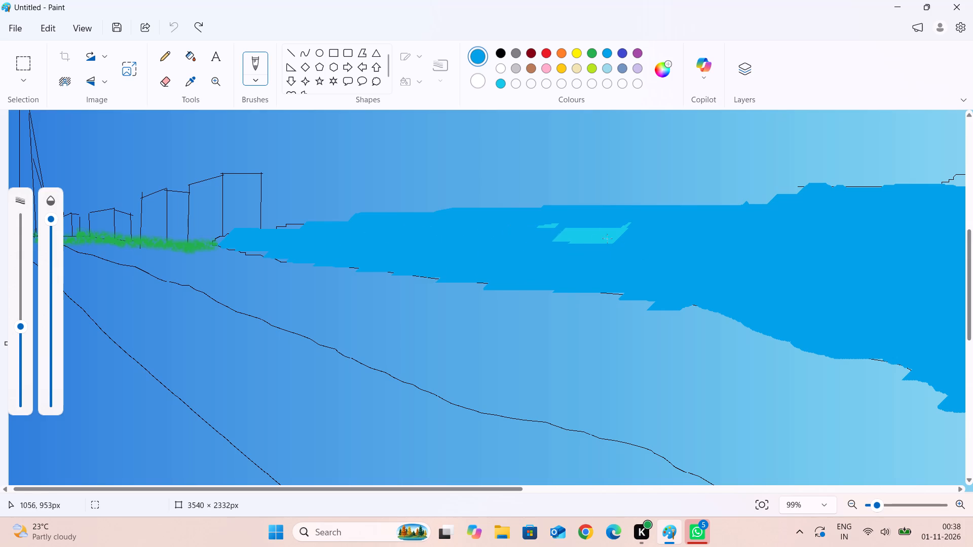
drag(607, 239, 579, 229)
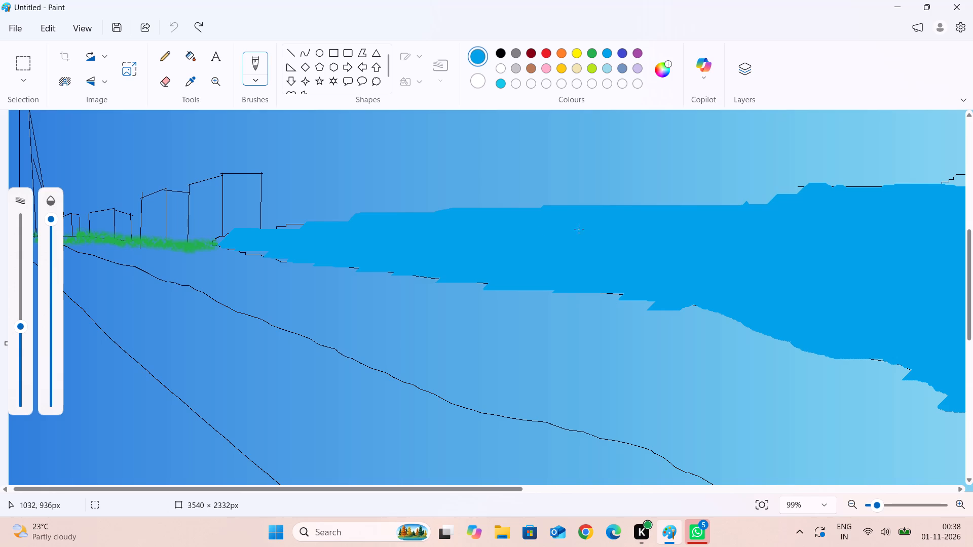
drag(579, 229, 431, 236)
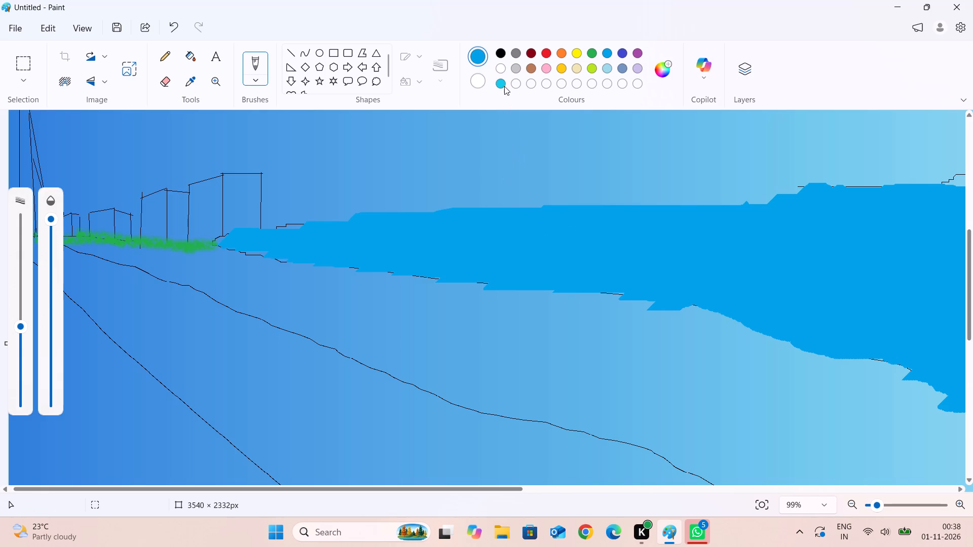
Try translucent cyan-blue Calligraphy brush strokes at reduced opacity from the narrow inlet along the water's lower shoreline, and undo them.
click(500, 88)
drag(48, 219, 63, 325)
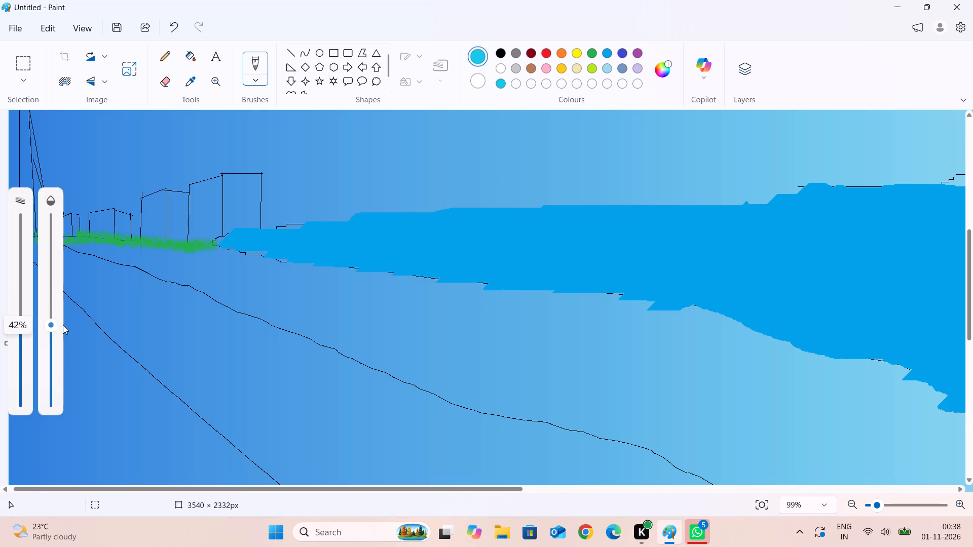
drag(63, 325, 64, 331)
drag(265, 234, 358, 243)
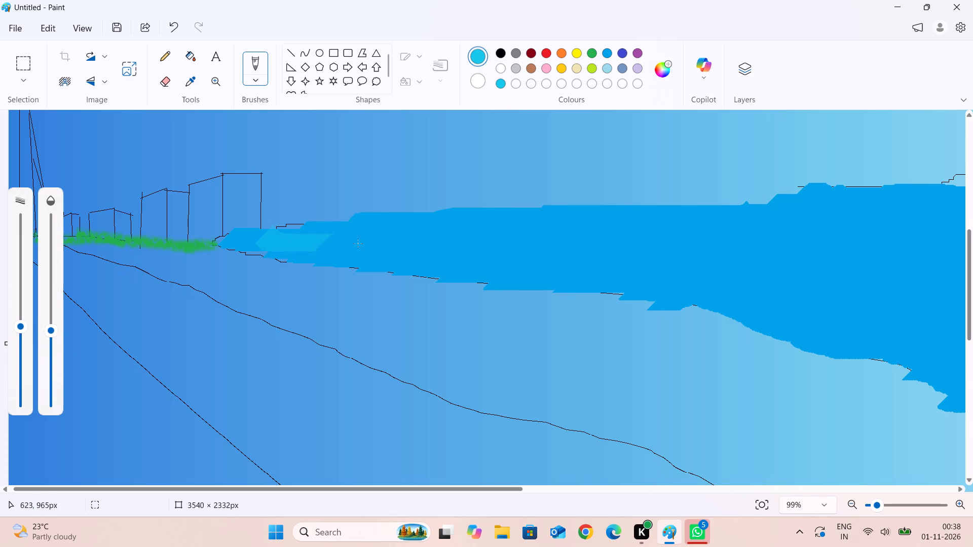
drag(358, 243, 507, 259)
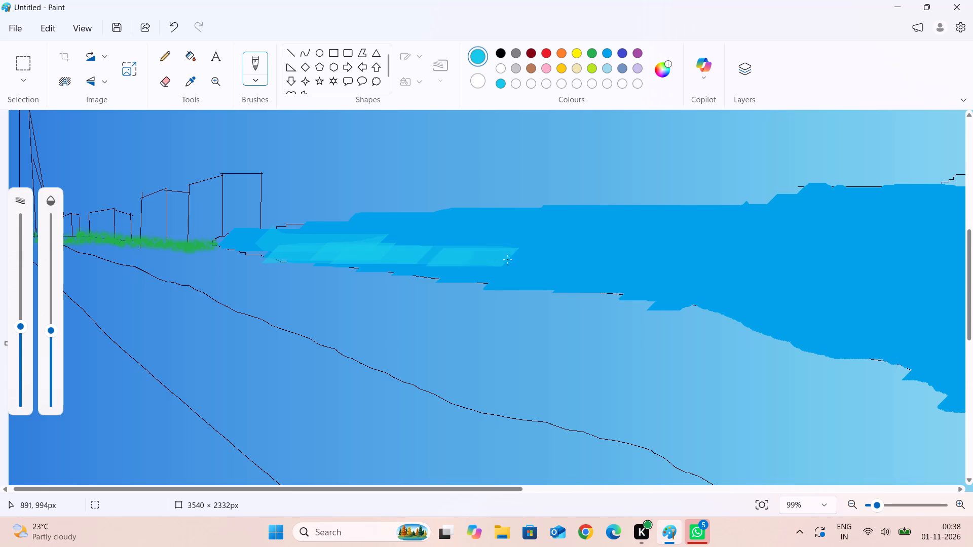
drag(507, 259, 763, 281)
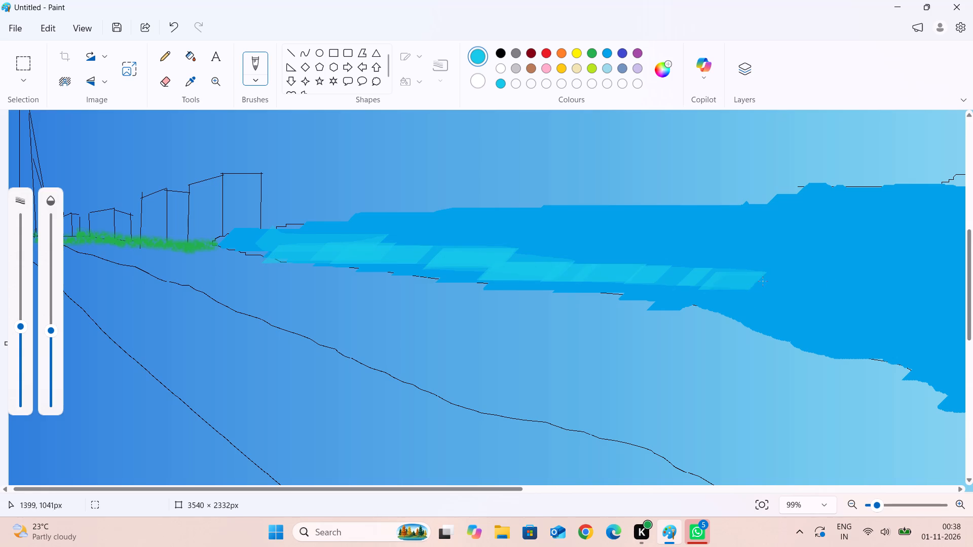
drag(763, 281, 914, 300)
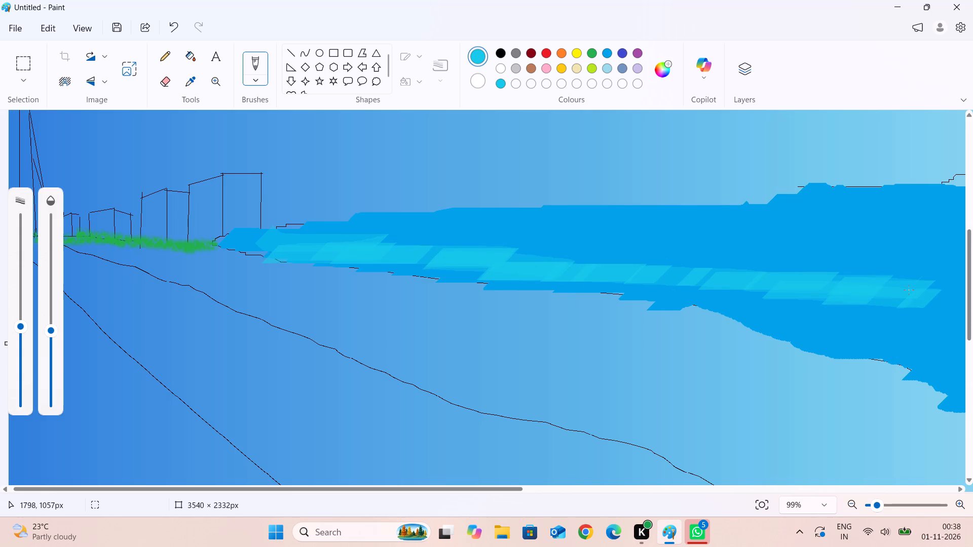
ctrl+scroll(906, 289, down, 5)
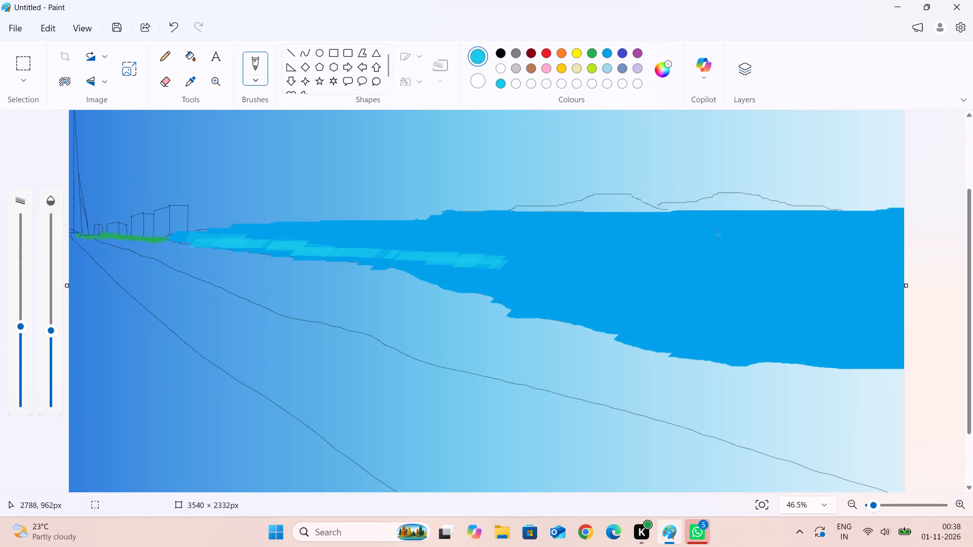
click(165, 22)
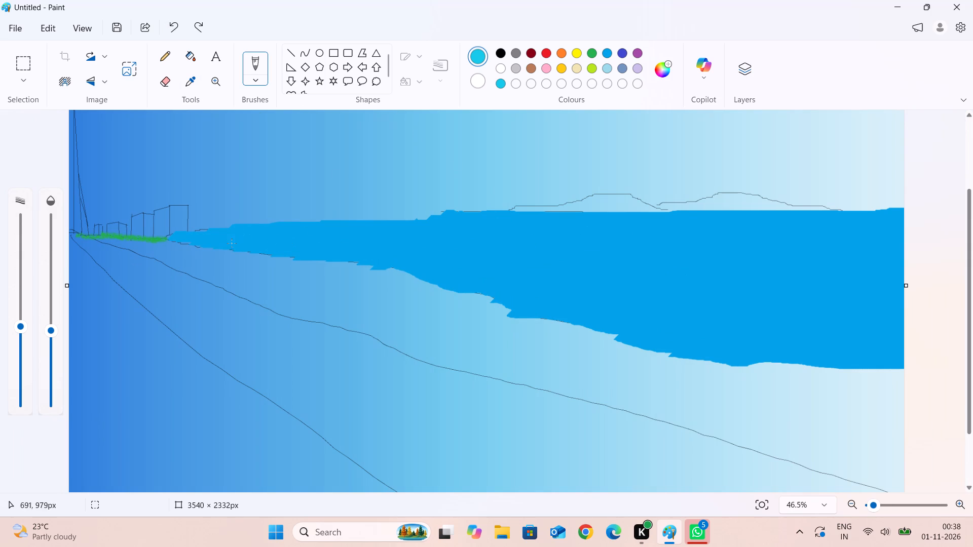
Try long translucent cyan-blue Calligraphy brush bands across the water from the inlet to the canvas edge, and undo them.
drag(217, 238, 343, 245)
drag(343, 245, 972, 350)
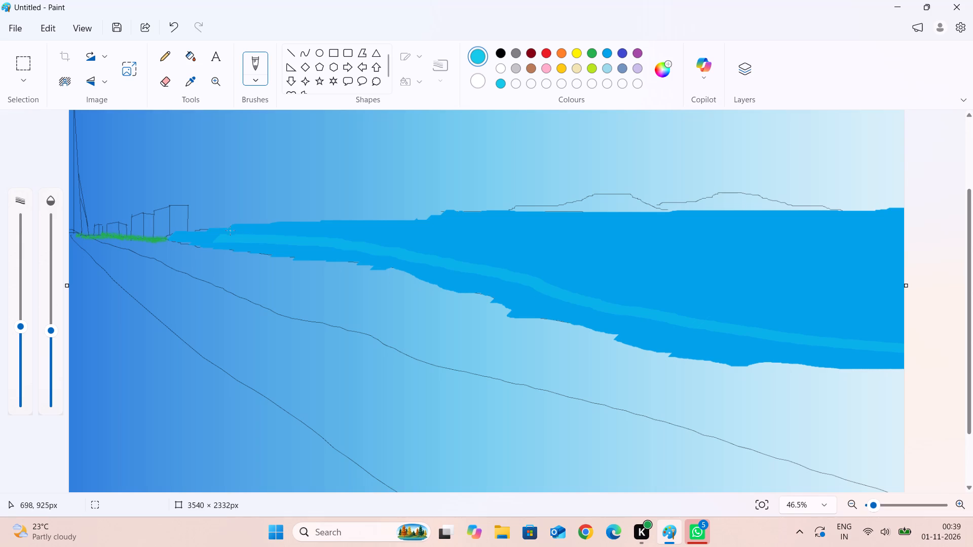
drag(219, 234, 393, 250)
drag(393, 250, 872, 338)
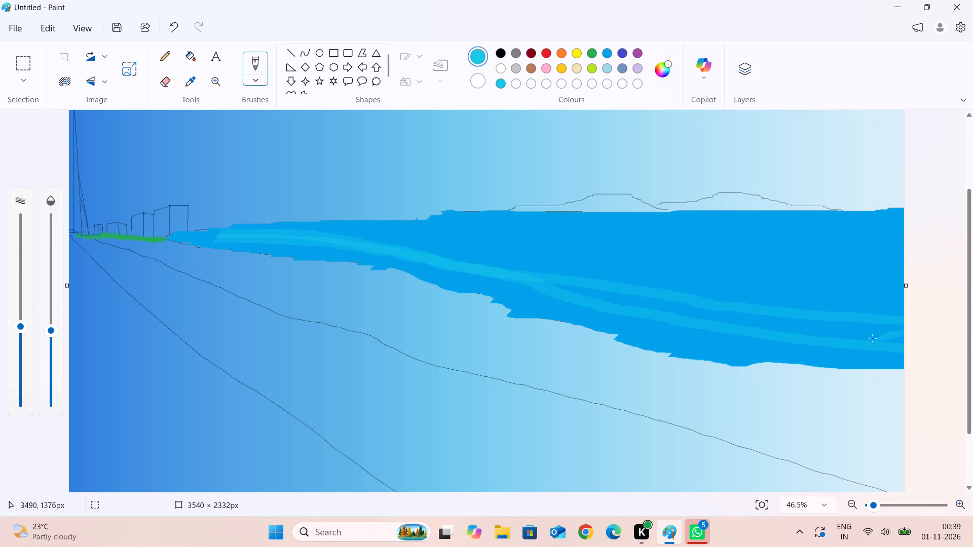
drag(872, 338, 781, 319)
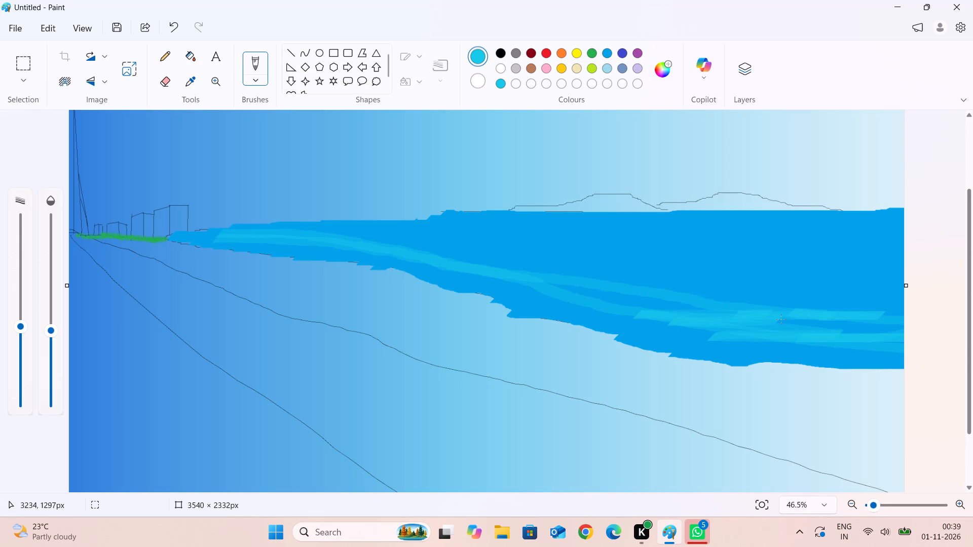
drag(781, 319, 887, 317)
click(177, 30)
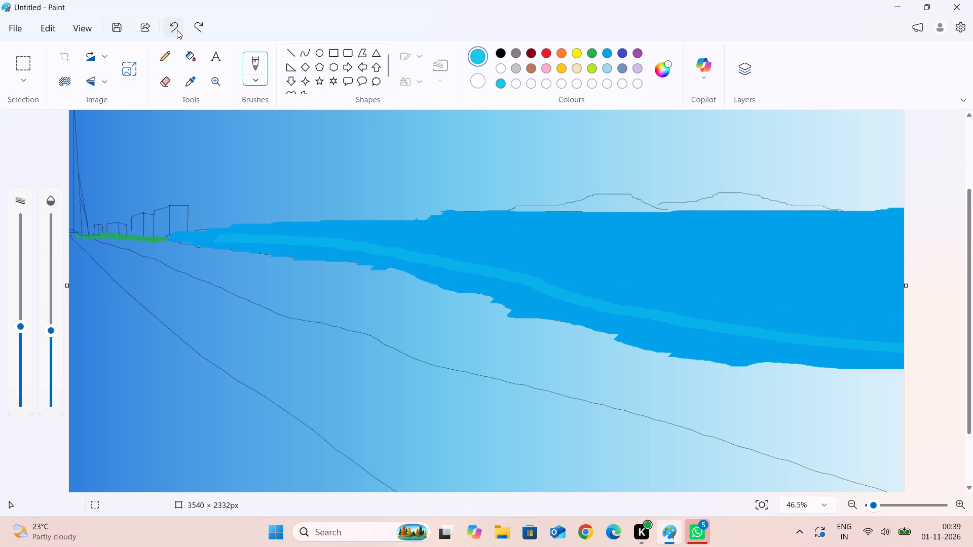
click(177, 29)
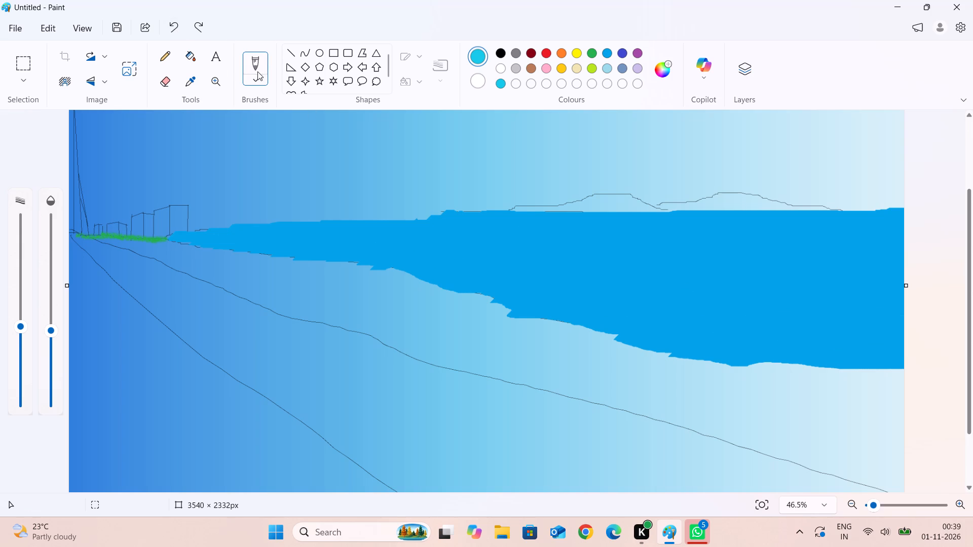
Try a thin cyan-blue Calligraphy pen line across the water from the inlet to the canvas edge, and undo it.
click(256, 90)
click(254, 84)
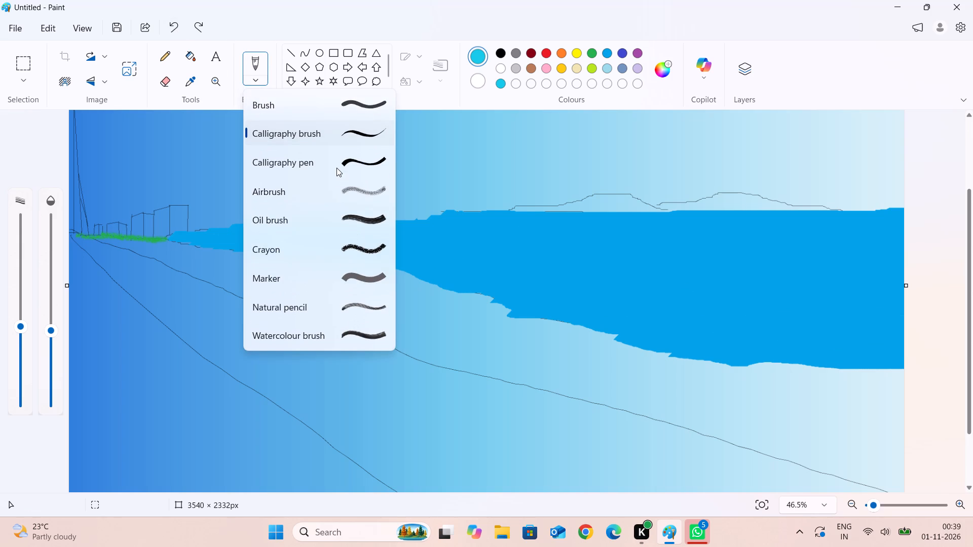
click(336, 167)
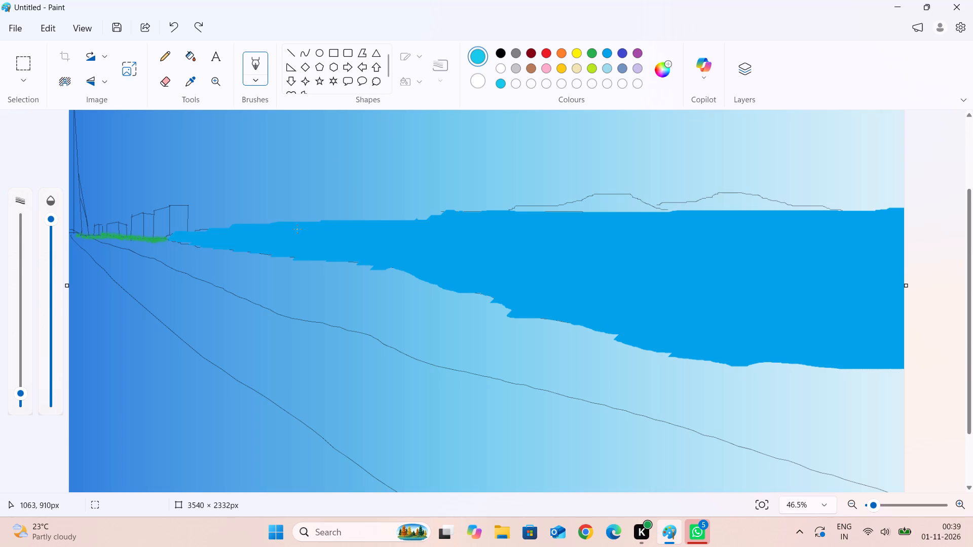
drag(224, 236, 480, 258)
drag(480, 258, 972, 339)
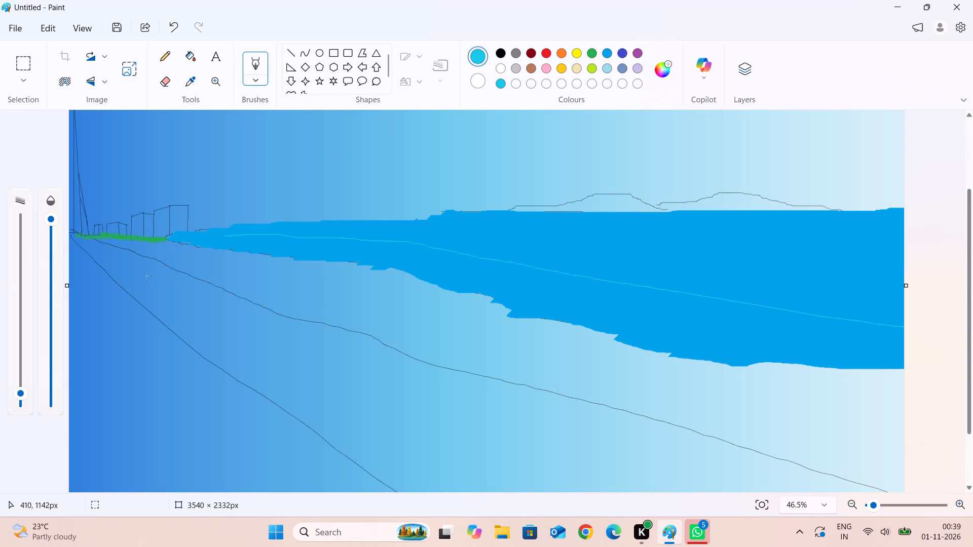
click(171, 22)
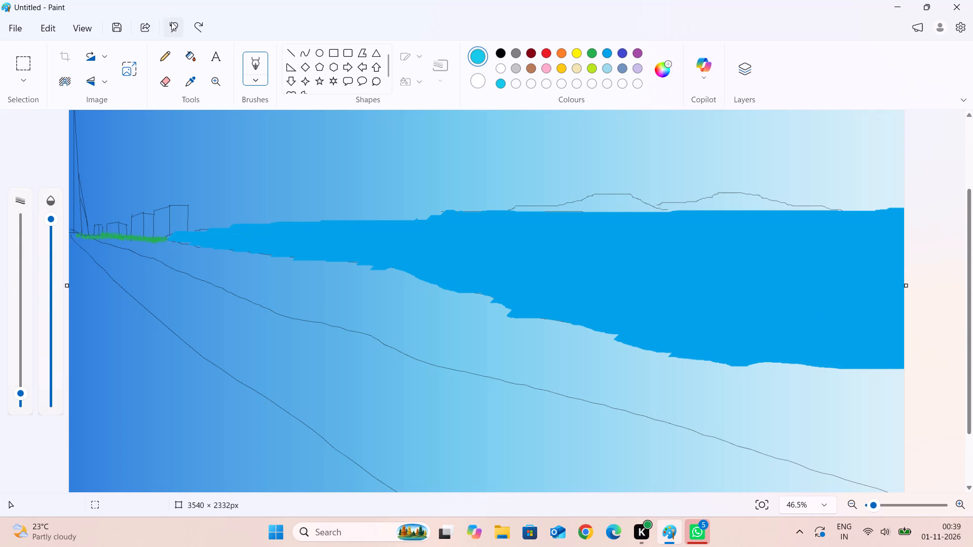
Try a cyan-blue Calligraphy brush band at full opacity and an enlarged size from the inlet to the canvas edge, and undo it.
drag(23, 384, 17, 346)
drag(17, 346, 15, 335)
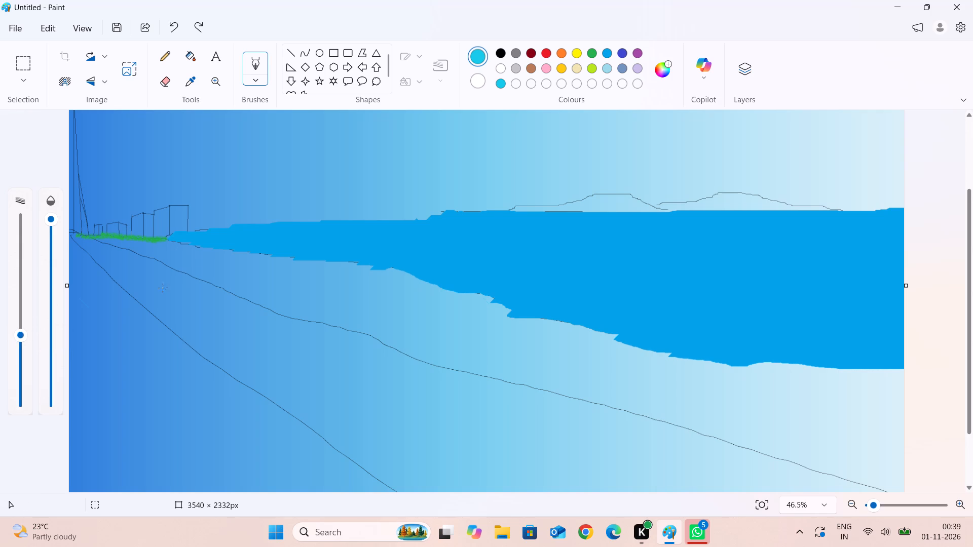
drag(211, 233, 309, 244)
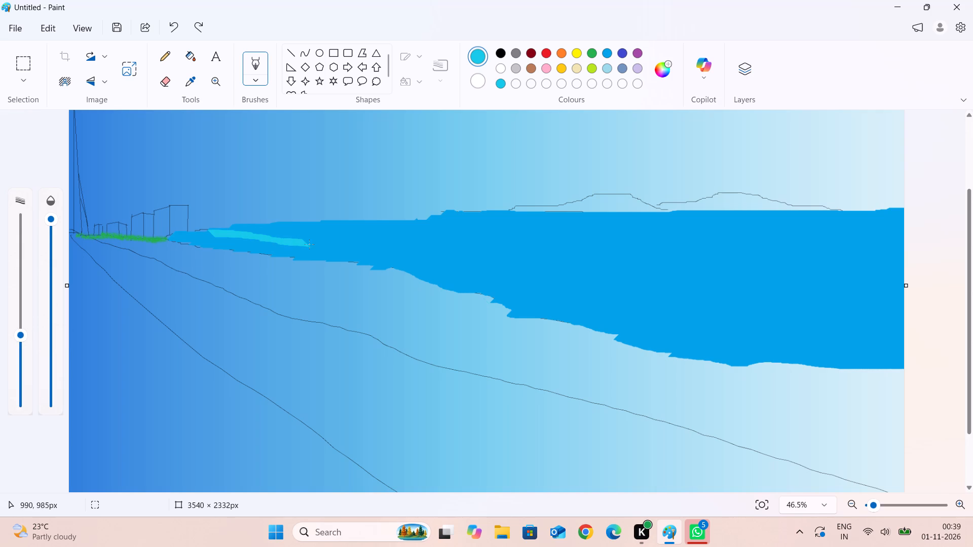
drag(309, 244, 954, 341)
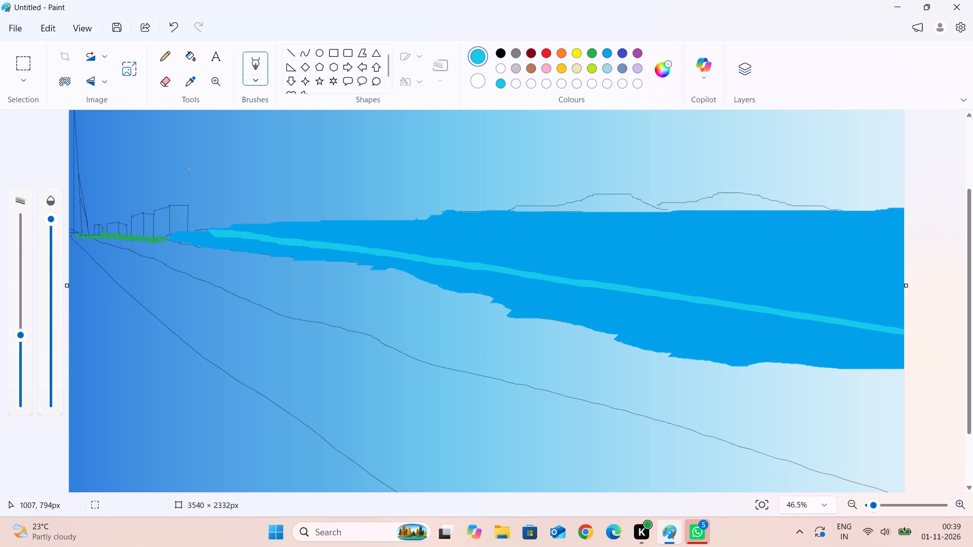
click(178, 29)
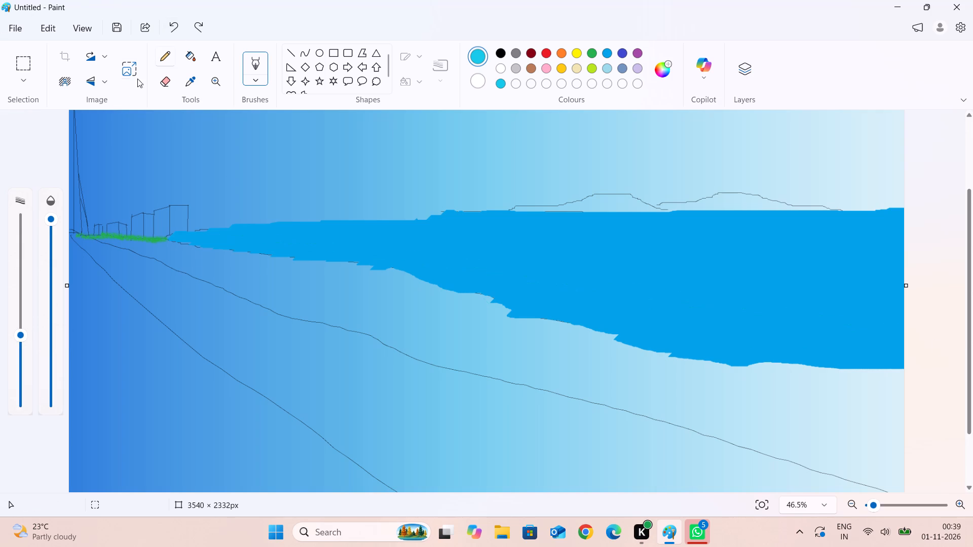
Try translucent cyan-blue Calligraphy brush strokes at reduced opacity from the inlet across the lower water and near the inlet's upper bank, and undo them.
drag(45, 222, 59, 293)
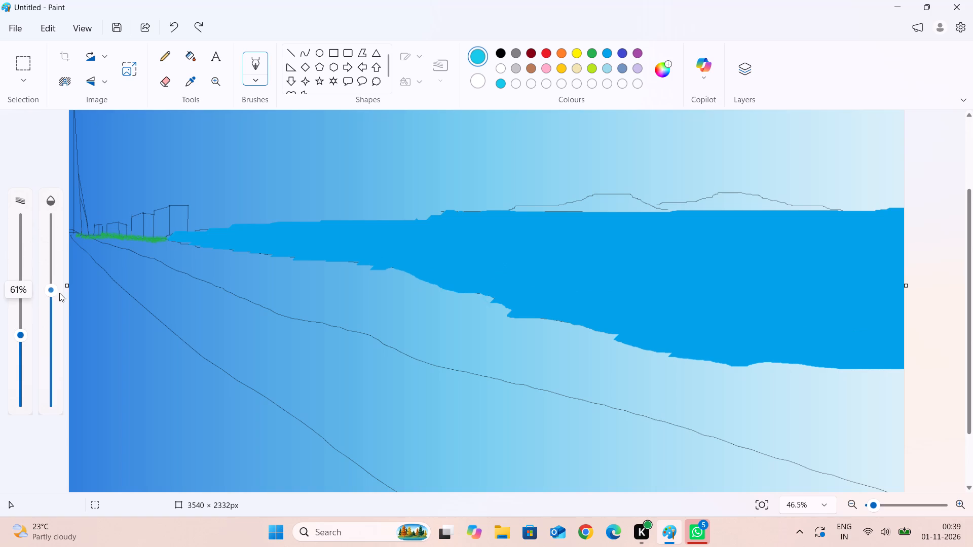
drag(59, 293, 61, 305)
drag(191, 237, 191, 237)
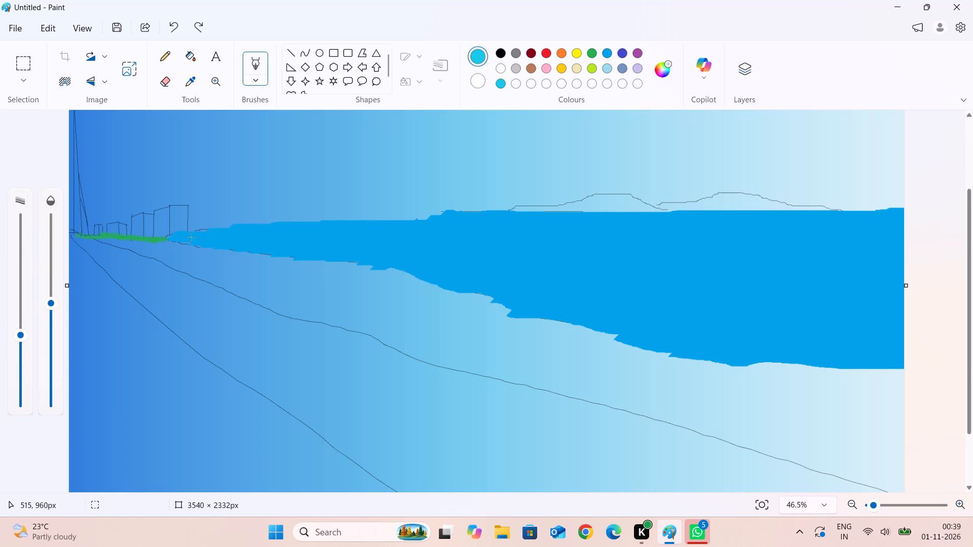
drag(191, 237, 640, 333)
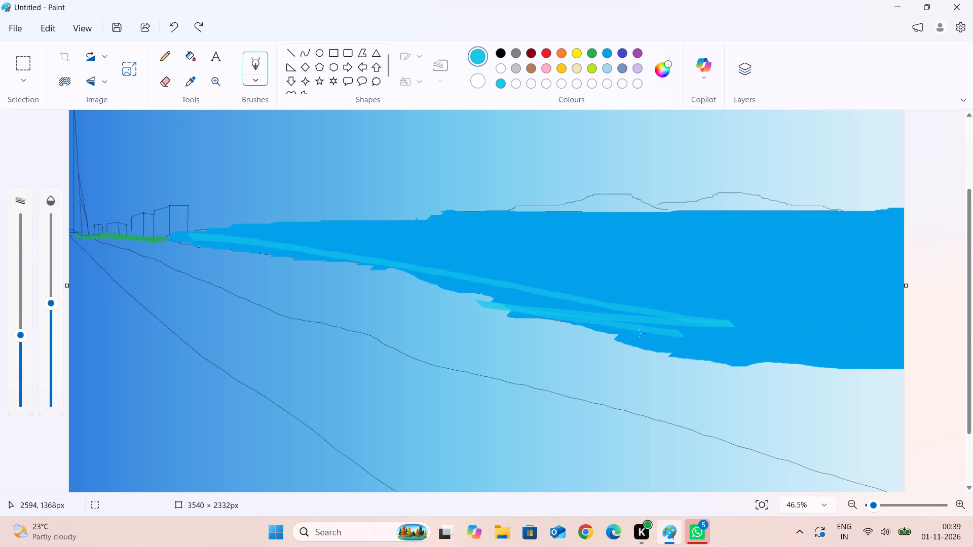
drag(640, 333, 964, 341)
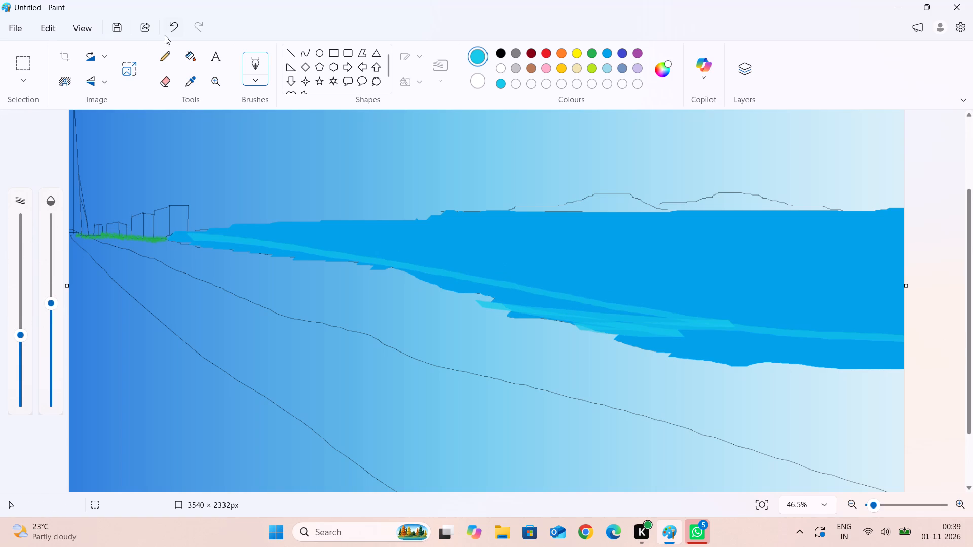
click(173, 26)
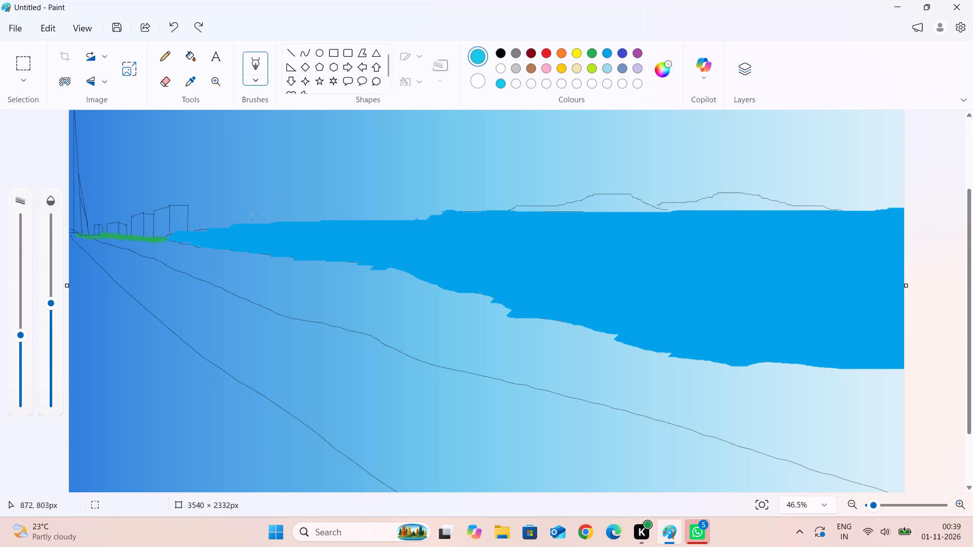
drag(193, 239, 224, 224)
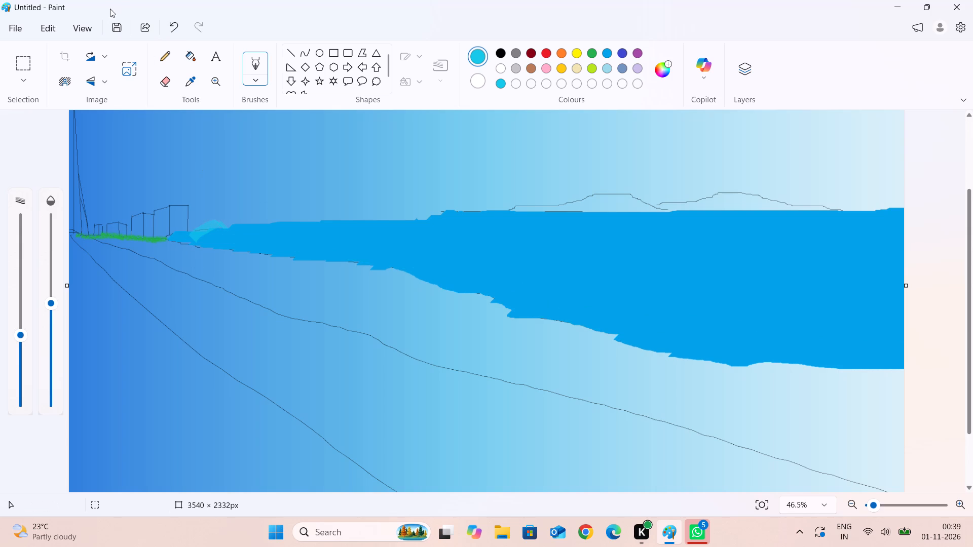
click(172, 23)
Paint two long translucent cyan-blue bands from the inlet to the canvas edge, one near the far shoreline and one diagonally across the water.
drag(220, 236, 220, 236)
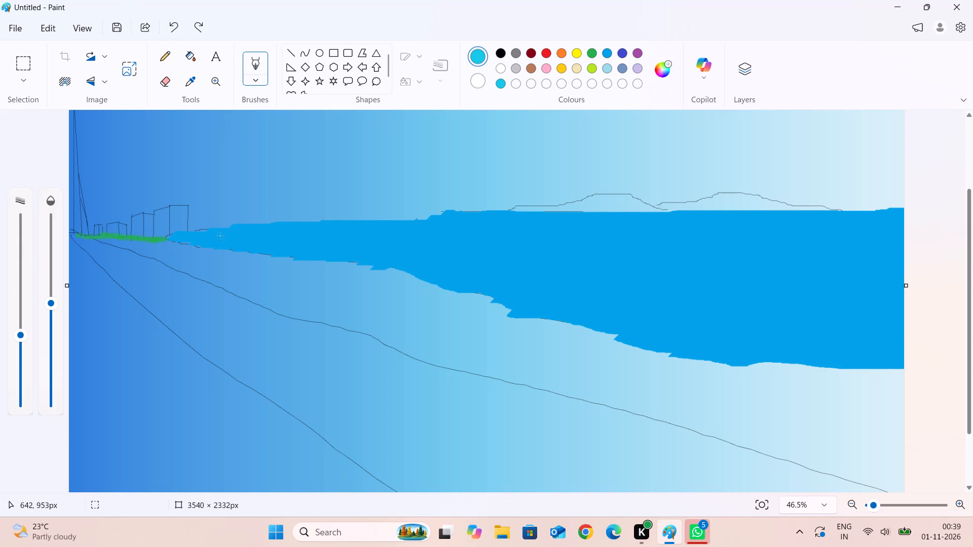
drag(220, 236, 712, 230)
drag(712, 230, 972, 251)
drag(227, 239, 236, 239)
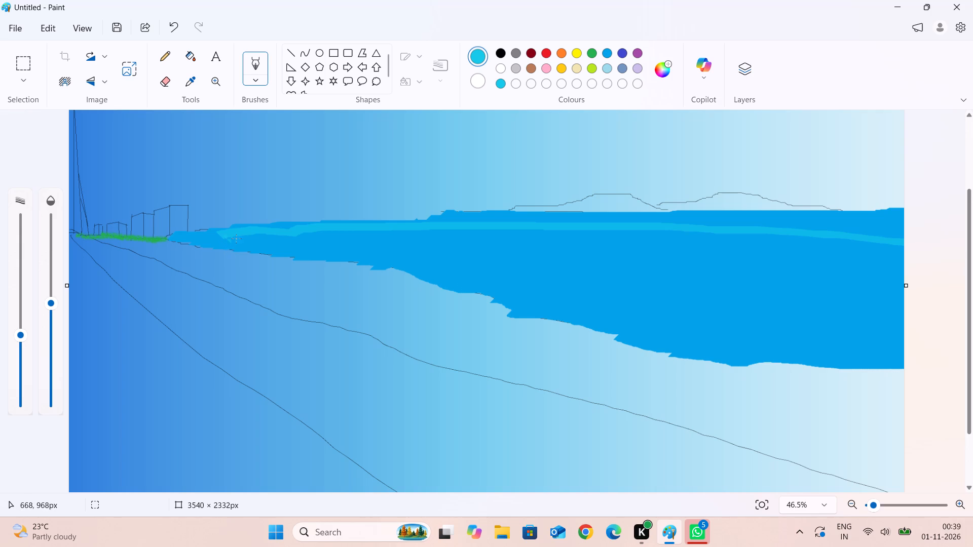
drag(236, 239, 972, 343)
Add three shorter translucent cyan-blue strokes from the lower shoreline beside the inlet out into the middle of the water.
drag(379, 267, 488, 271)
drag(401, 269, 577, 280)
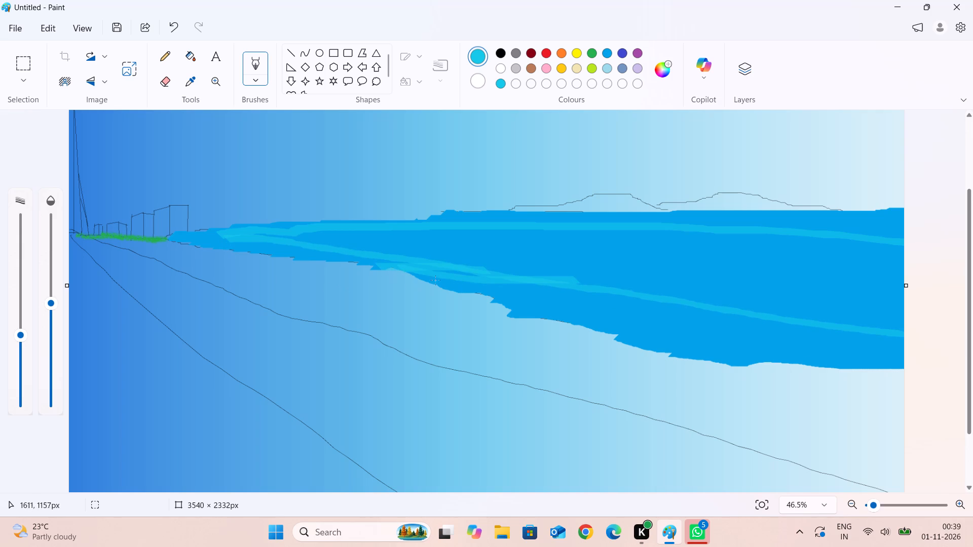
drag(417, 277, 697, 295)
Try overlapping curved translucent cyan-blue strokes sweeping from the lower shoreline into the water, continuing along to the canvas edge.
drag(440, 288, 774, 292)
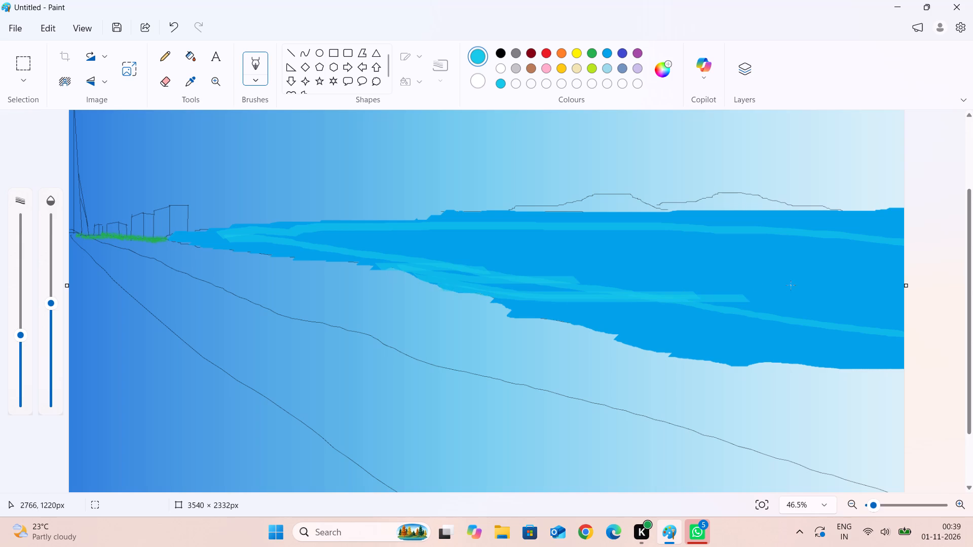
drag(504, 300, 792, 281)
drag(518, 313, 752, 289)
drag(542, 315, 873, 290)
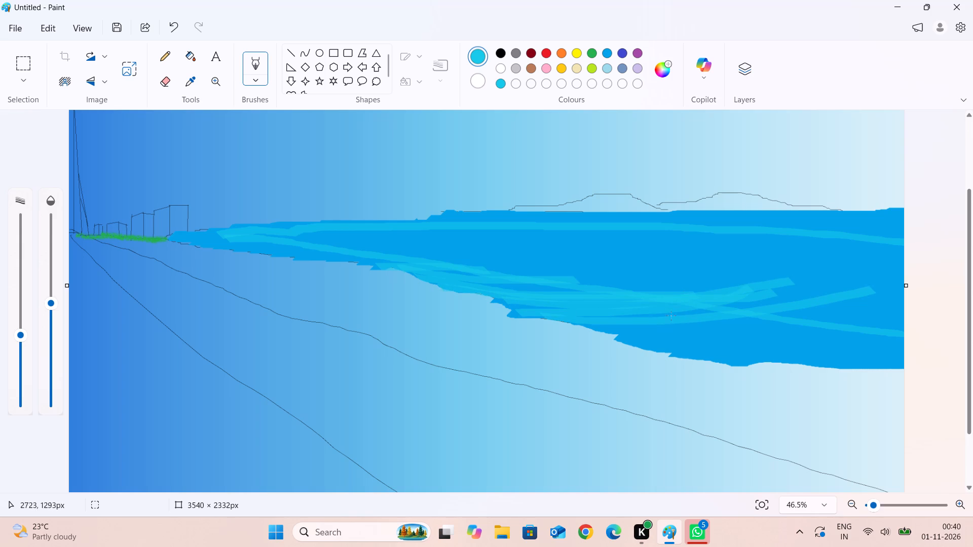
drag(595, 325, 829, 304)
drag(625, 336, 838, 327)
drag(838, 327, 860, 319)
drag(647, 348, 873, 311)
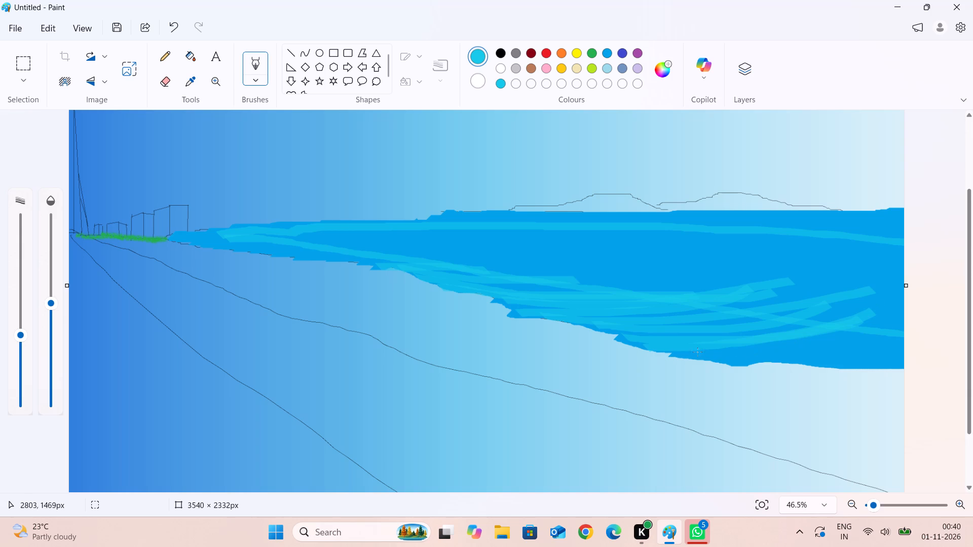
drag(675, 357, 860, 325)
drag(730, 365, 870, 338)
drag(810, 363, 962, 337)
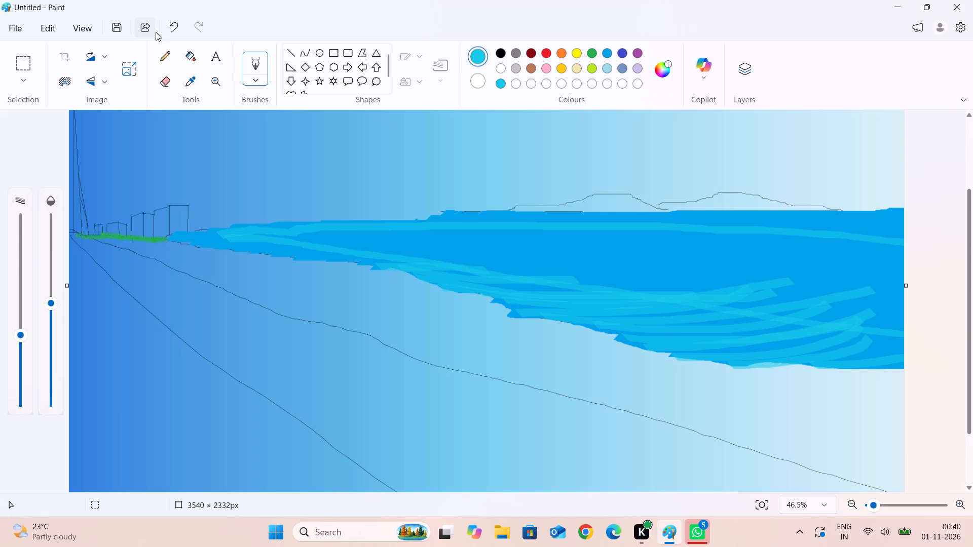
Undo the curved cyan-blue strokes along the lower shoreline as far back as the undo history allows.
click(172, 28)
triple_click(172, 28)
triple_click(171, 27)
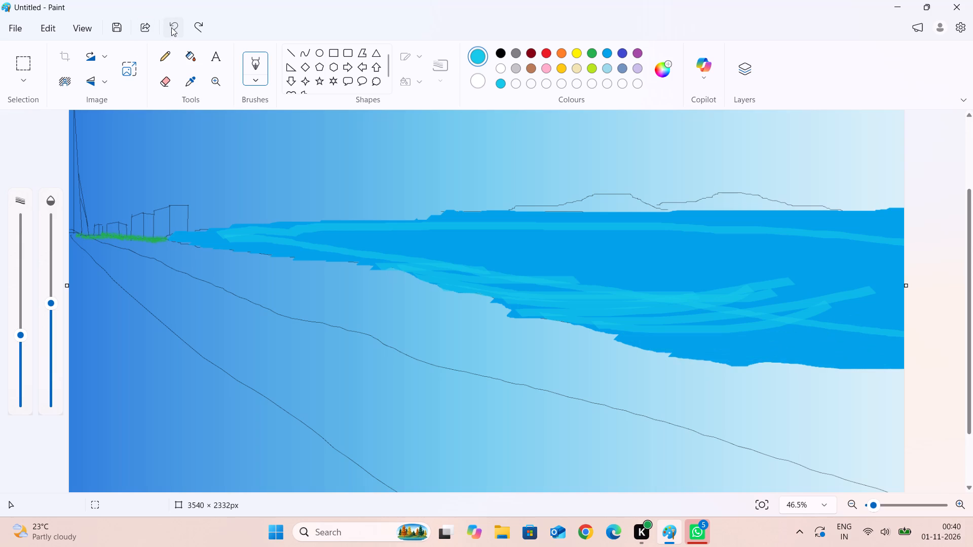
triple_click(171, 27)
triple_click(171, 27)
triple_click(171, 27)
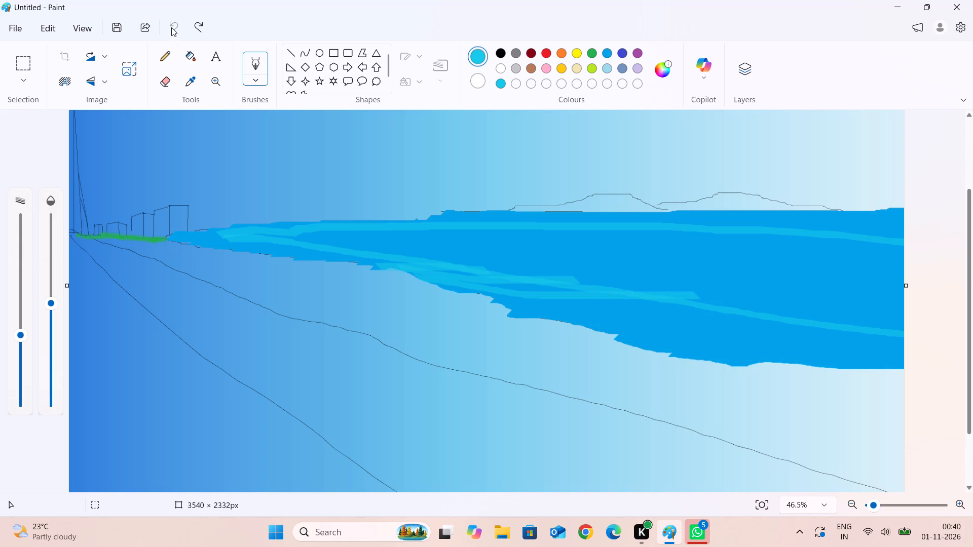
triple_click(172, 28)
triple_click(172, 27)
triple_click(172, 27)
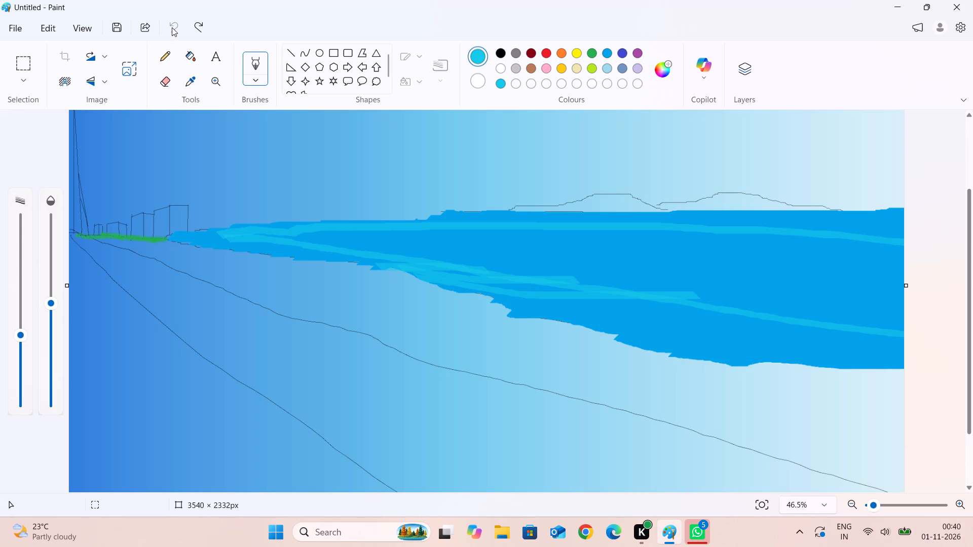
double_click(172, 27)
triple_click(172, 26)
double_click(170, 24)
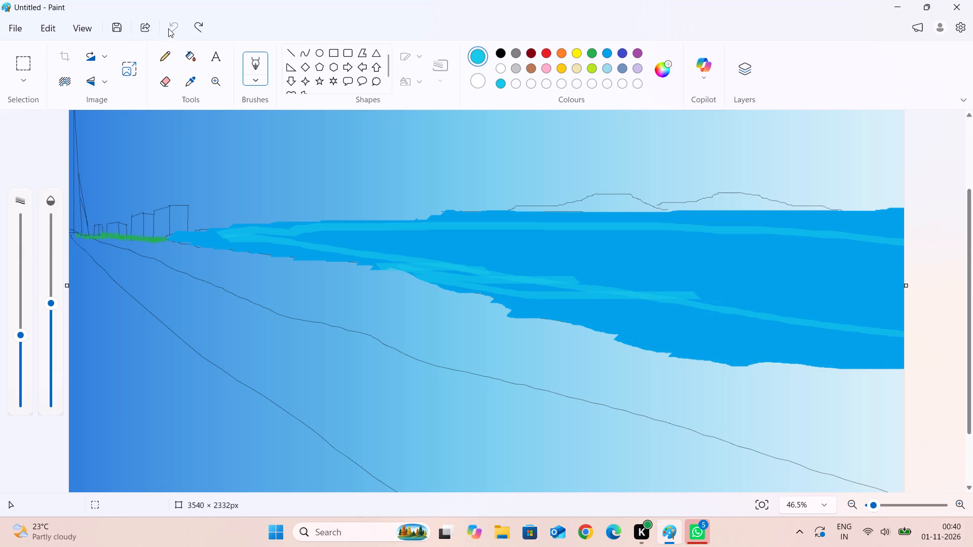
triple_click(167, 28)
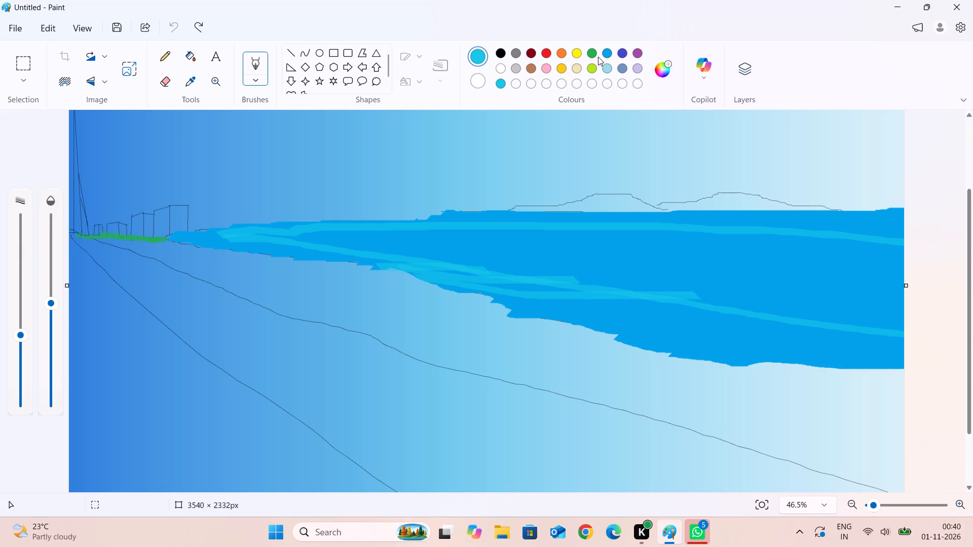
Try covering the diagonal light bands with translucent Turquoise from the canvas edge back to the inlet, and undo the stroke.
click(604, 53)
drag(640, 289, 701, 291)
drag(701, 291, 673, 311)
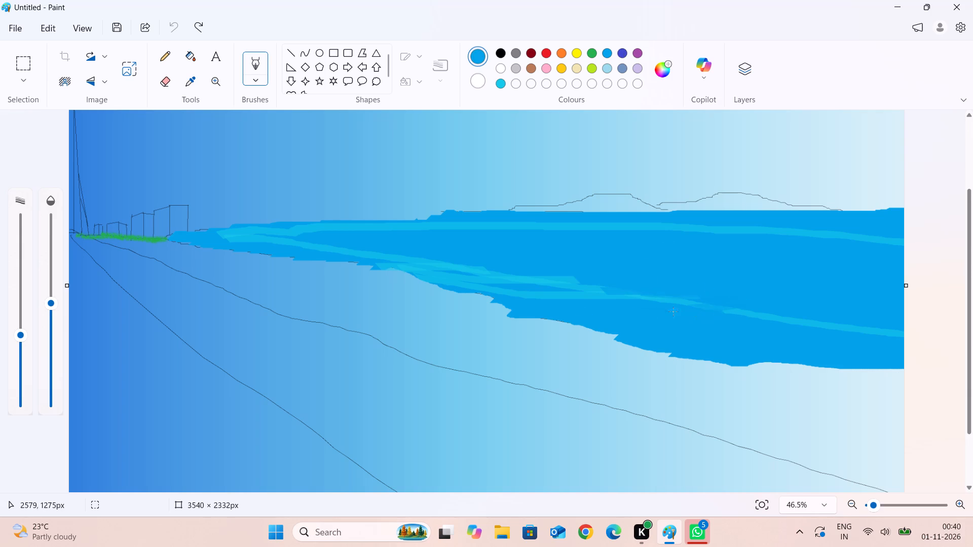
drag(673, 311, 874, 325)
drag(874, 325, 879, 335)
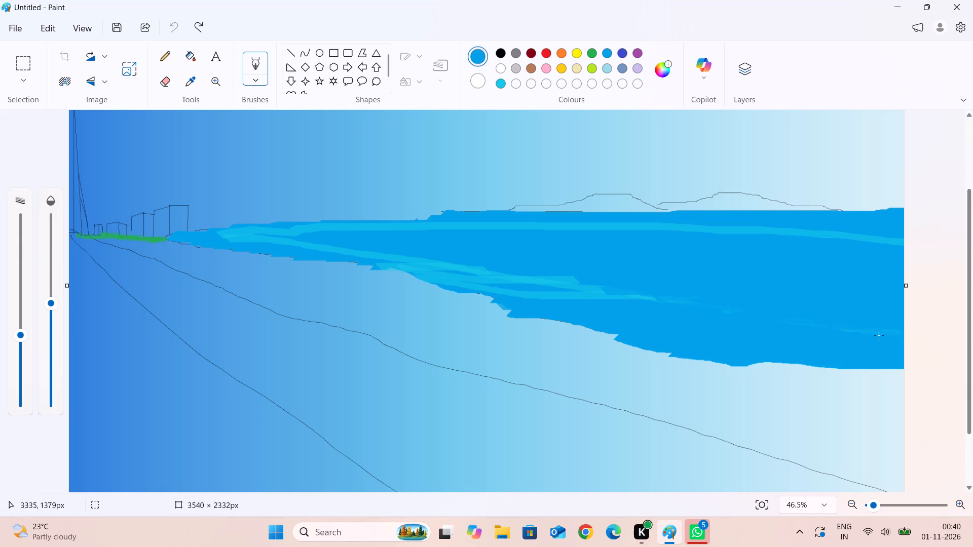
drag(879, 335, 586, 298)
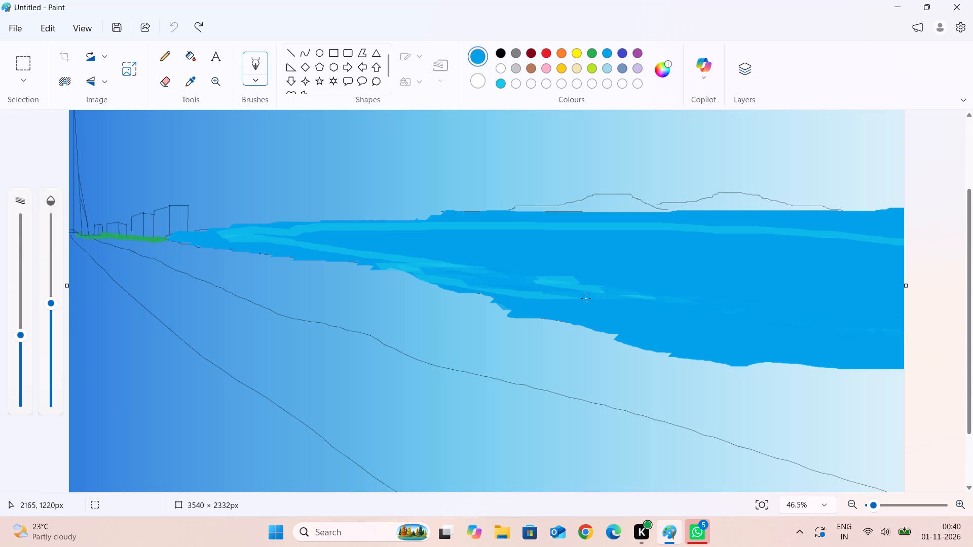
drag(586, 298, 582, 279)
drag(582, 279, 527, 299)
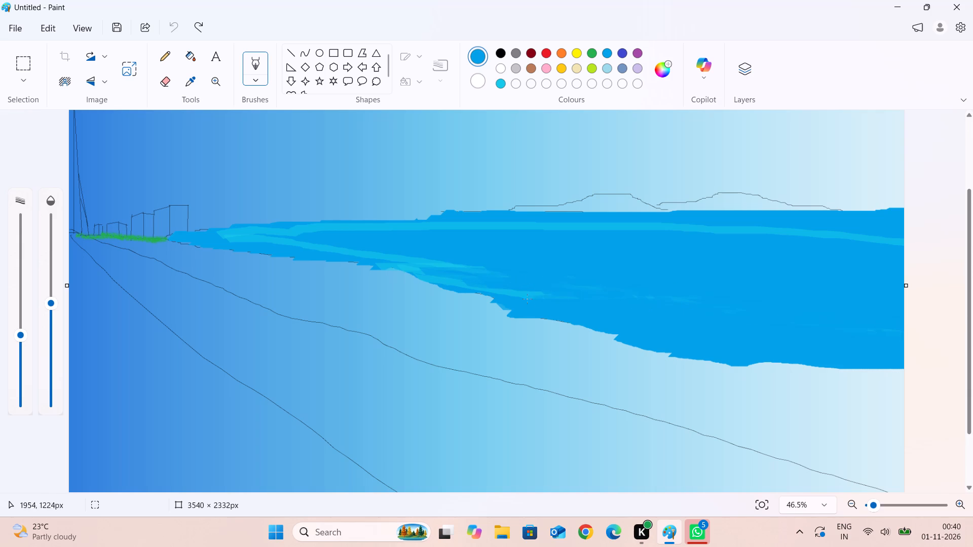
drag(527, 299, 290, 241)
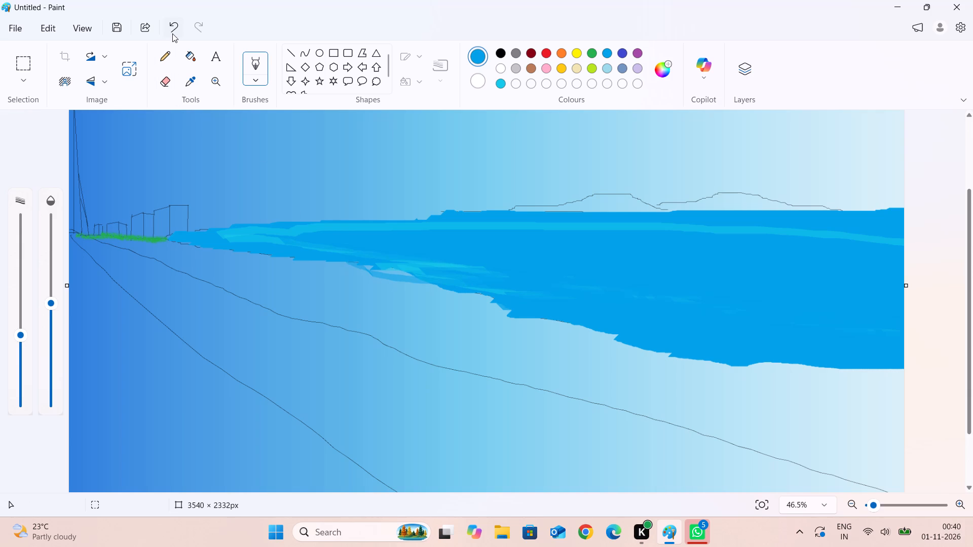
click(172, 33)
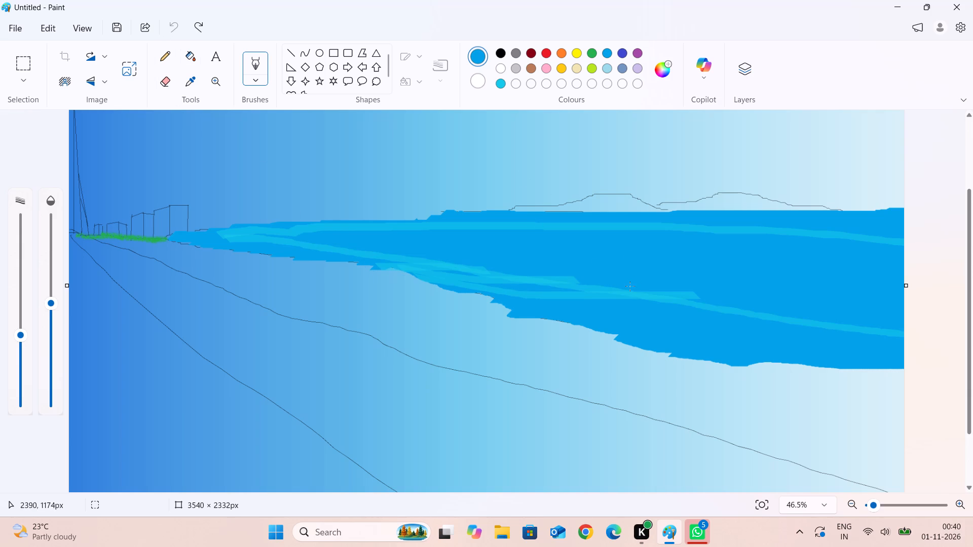
Blend the middle of the long diagonal light band into the water with translucent Turquoise.
drag(629, 286, 654, 311)
drag(654, 311, 654, 296)
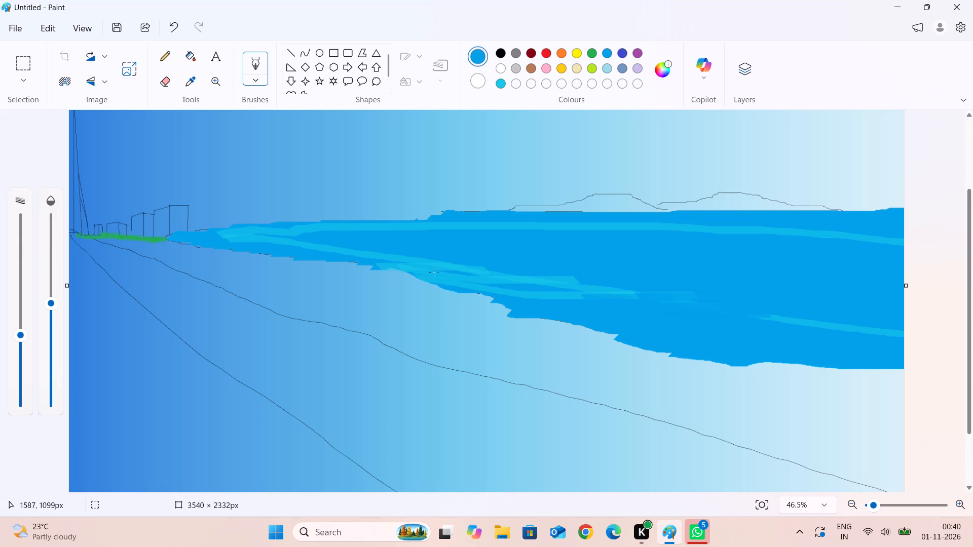
Soften the overlapping light strokes from the lower shoreline out to mid-water by brushing translucent Turquoise back and forth over them.
drag(426, 265, 409, 266)
drag(409, 266, 396, 265)
drag(396, 265, 441, 279)
drag(441, 279, 426, 277)
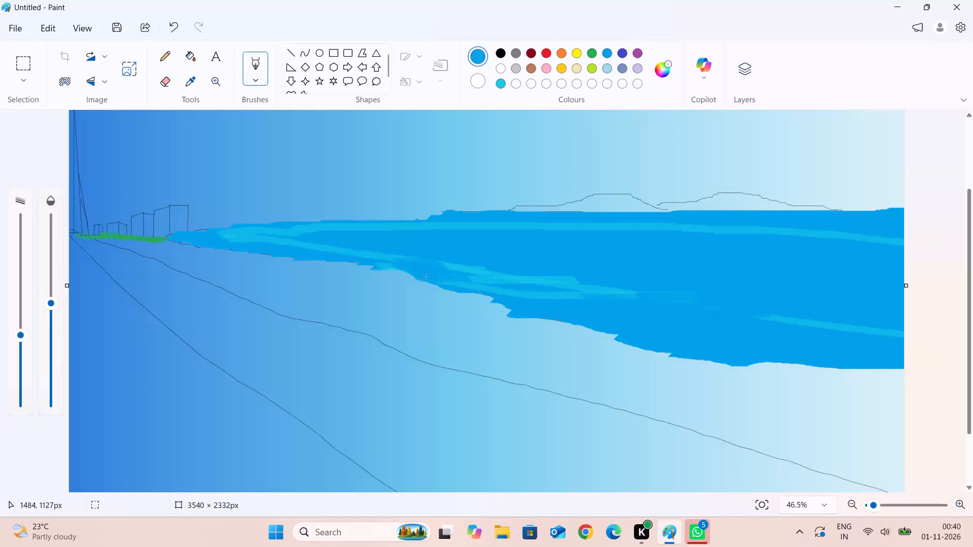
drag(426, 277, 390, 263)
drag(390, 263, 411, 260)
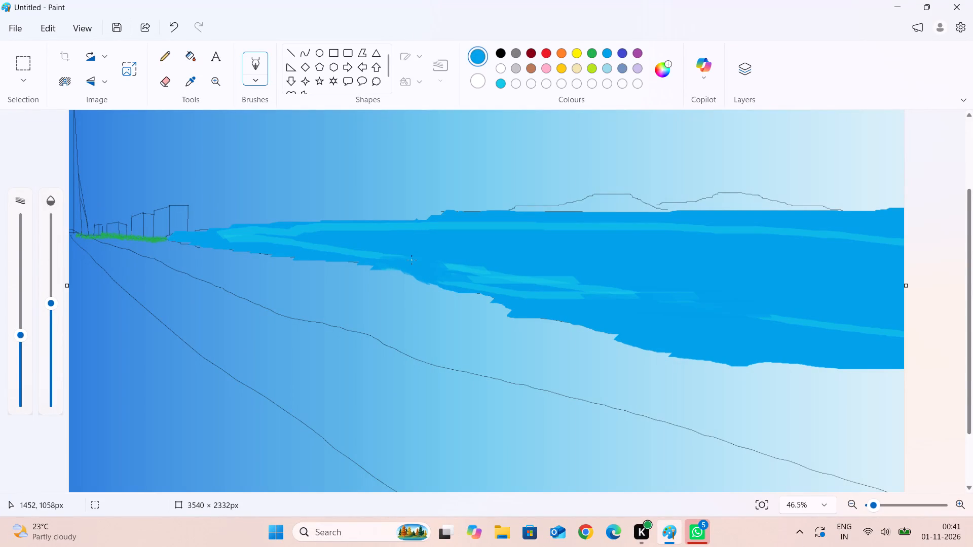
drag(411, 260, 534, 269)
drag(534, 269, 450, 267)
drag(450, 267, 543, 253)
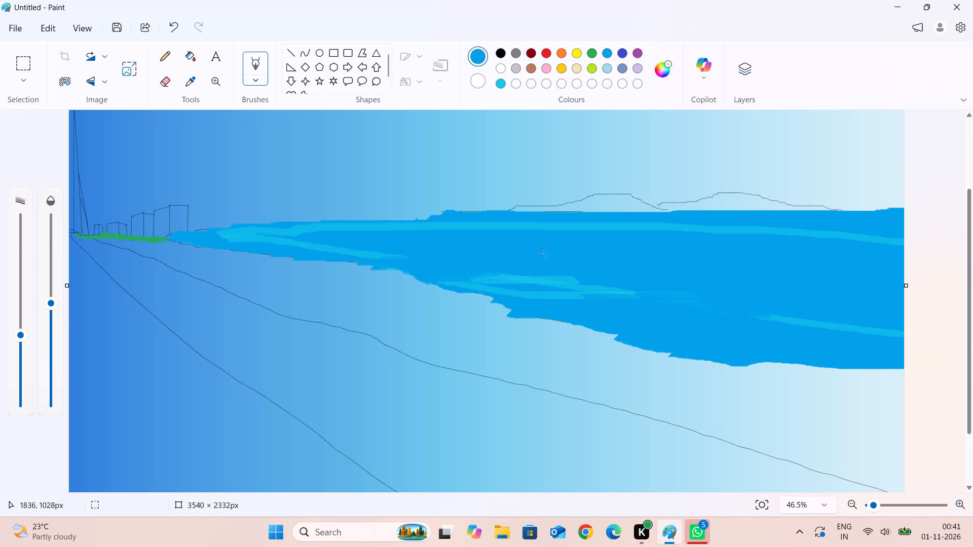
drag(543, 253, 558, 277)
drag(558, 277, 650, 289)
drag(650, 289, 513, 275)
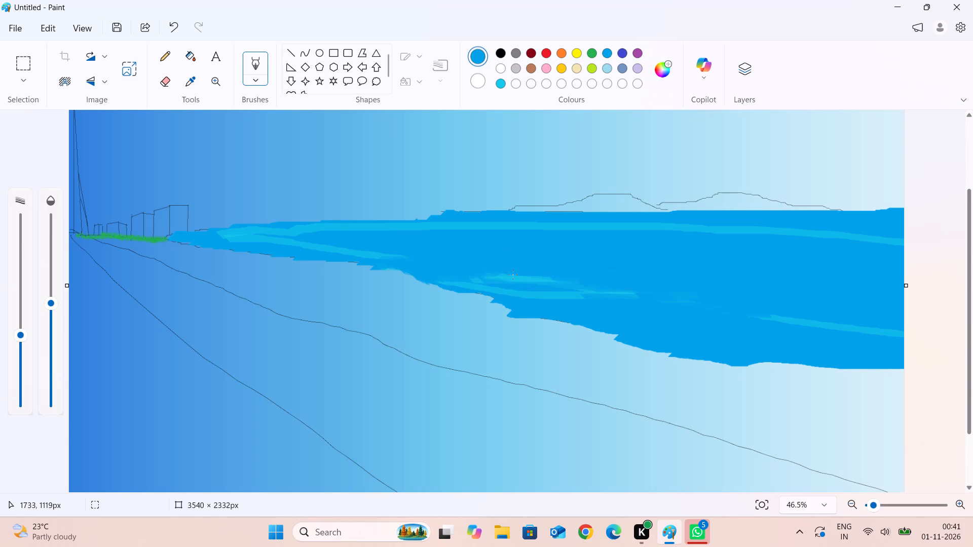
drag(513, 275, 602, 280)
drag(602, 280, 602, 279)
Blend the light bands at the inlet and along the far shoreline to the canvas edge with translucent Turquoise.
drag(224, 239, 252, 238)
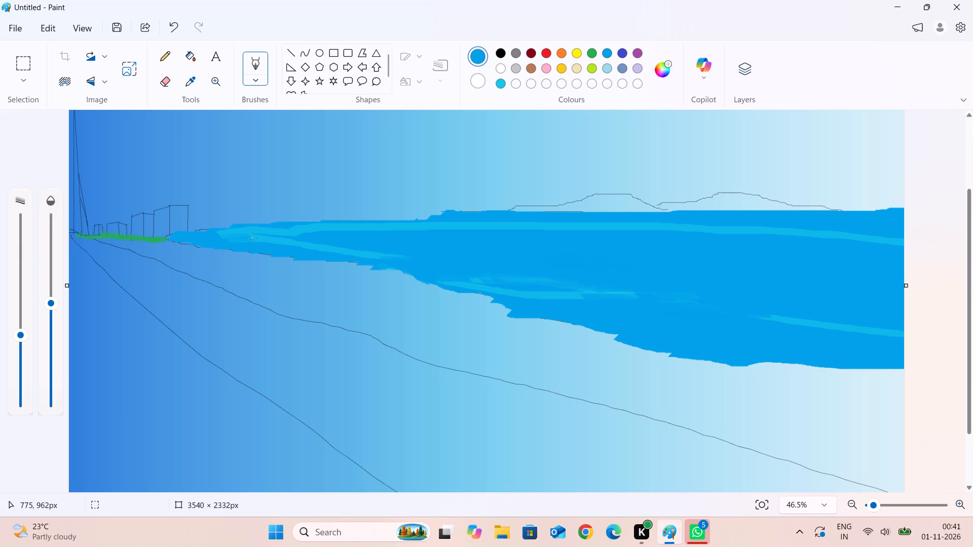
drag(252, 238, 224, 237)
drag(224, 237, 323, 236)
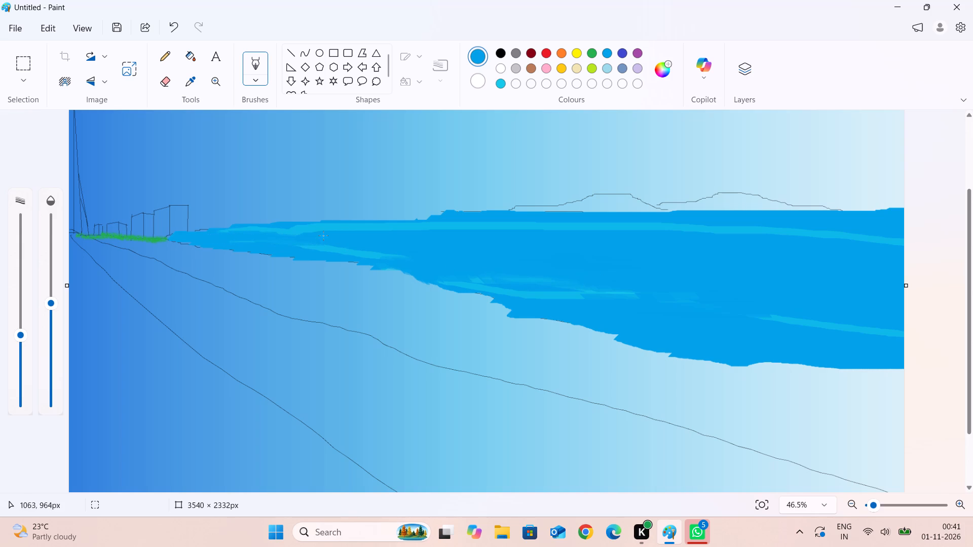
drag(323, 236, 351, 230)
drag(351, 230, 411, 227)
drag(411, 227, 944, 244)
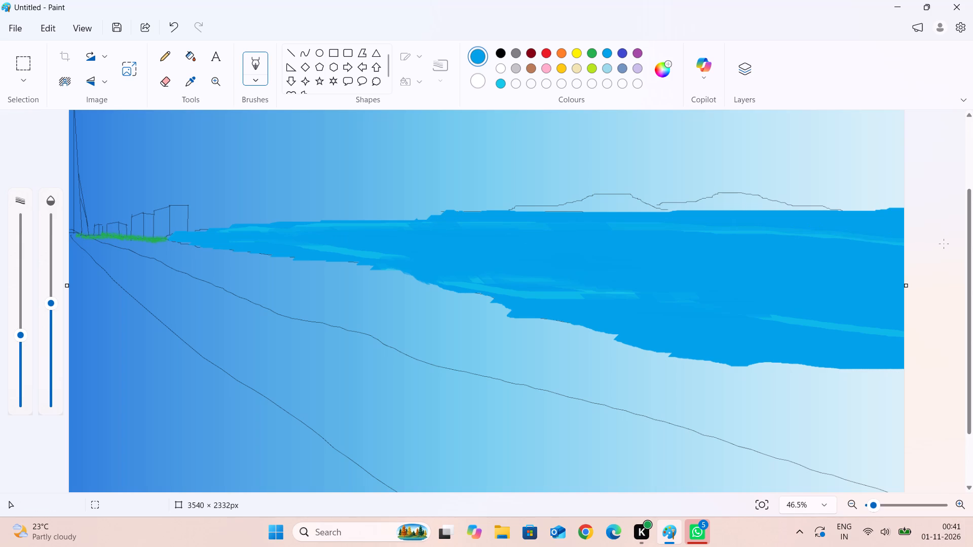
drag(944, 244, 946, 244)
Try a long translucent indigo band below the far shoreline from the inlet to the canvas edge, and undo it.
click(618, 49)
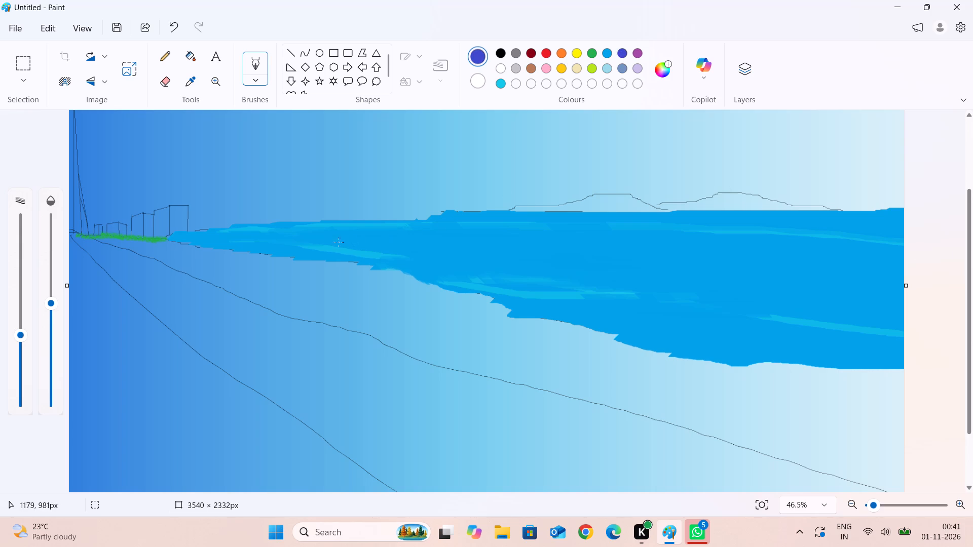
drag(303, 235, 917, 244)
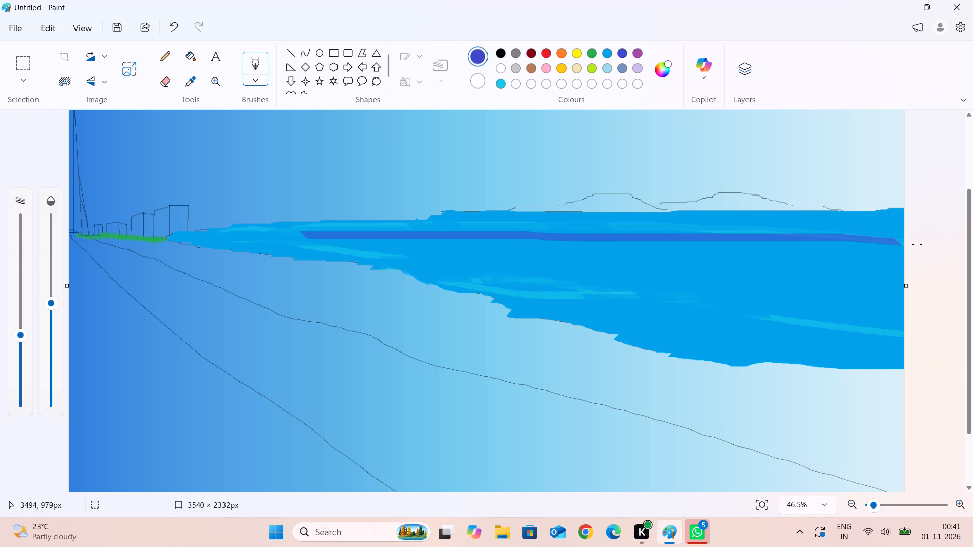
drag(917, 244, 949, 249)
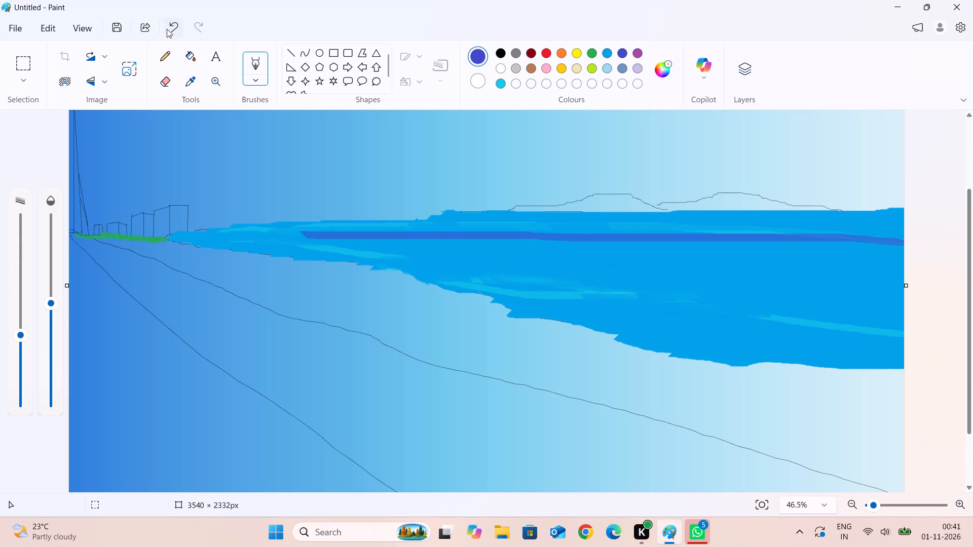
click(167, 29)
Paint two long translucent indigo bands from near the inlet diagonally across the water to the canvas edge.
drag(331, 232, 540, 242)
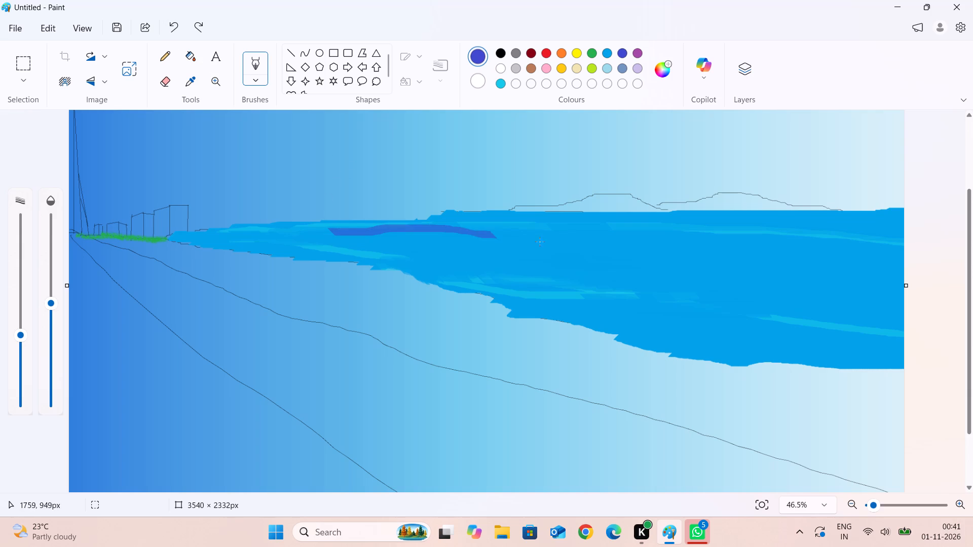
drag(540, 242, 972, 321)
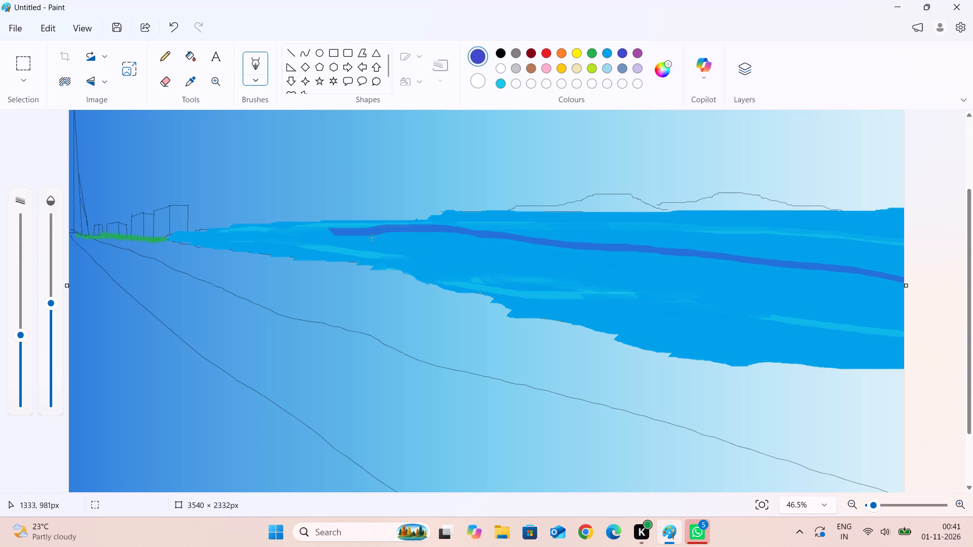
drag(333, 237, 677, 277)
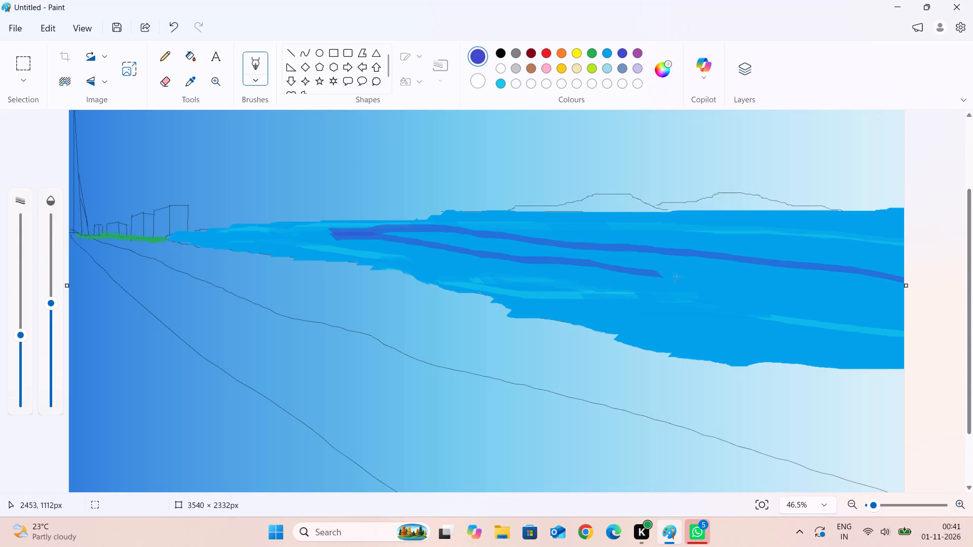
drag(677, 277, 972, 315)
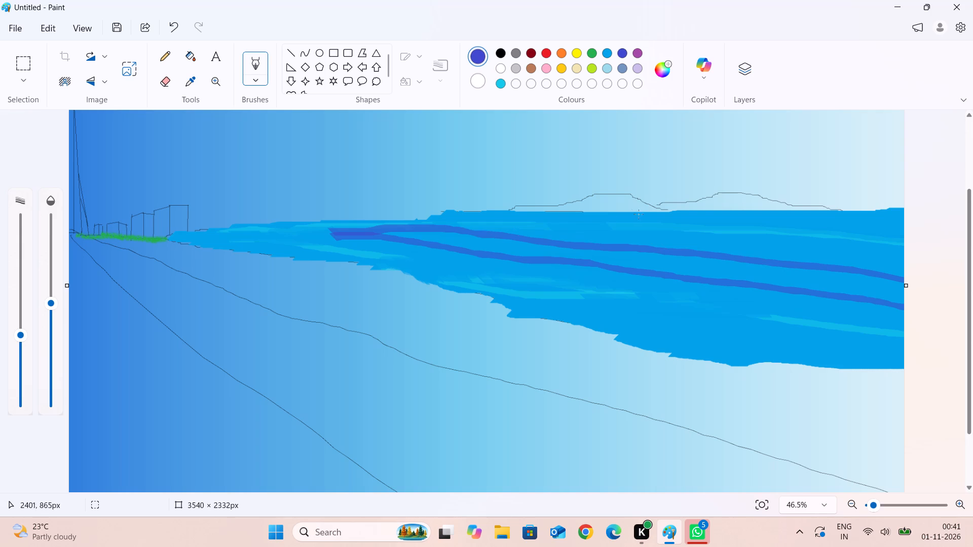
Paint a translucent indigo band just inside the water's far shoreline, from below the hills to the canvas edge, undoing any stroke that spills over the shoreline.
drag(652, 218, 765, 211)
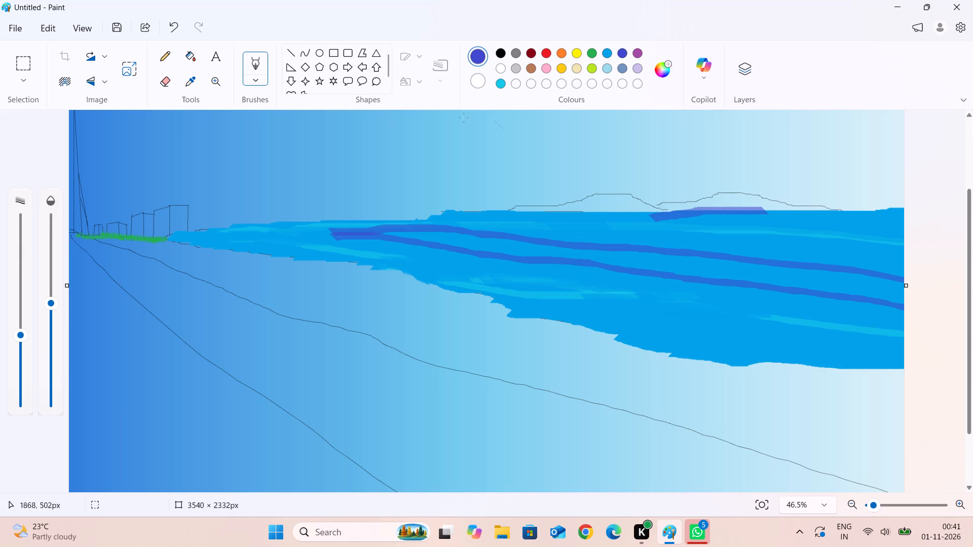
click(173, 31)
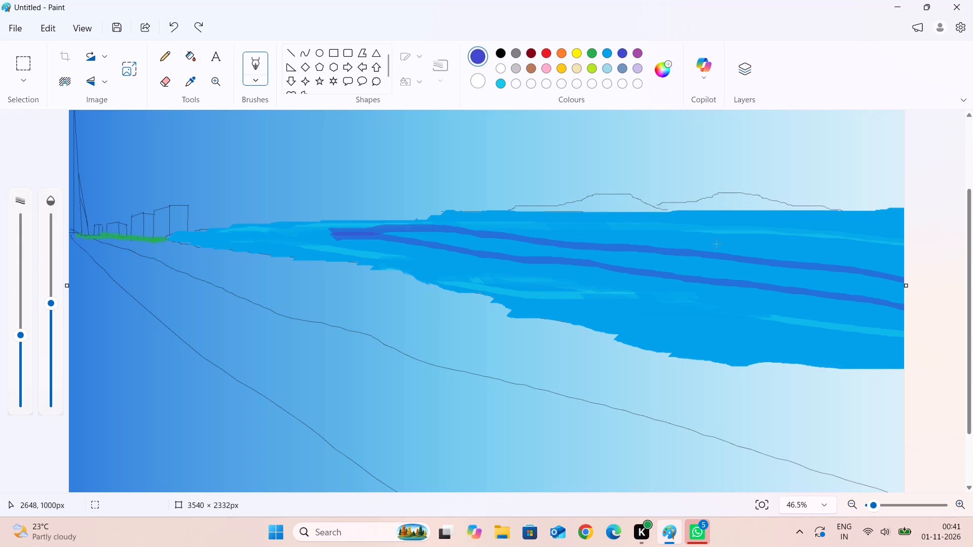
drag(679, 216, 758, 220)
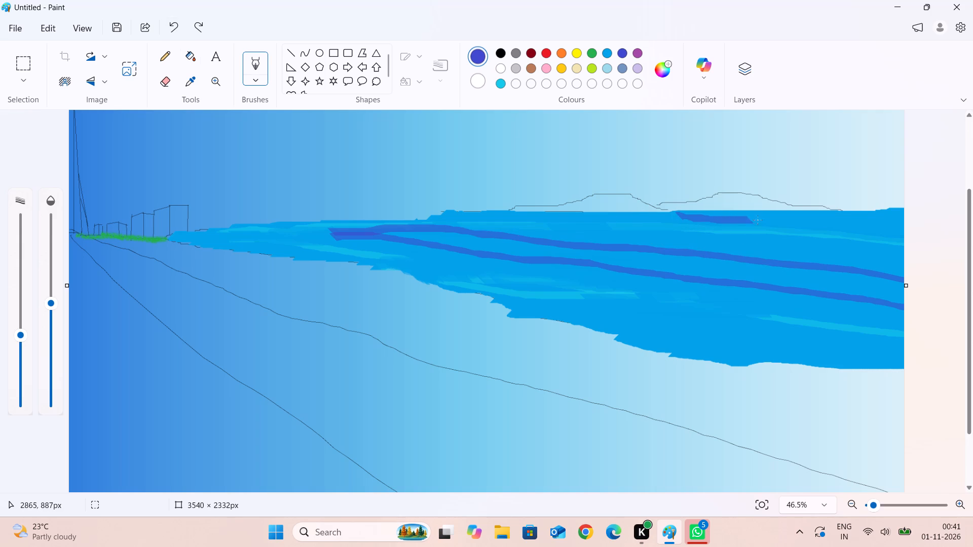
drag(758, 220, 914, 220)
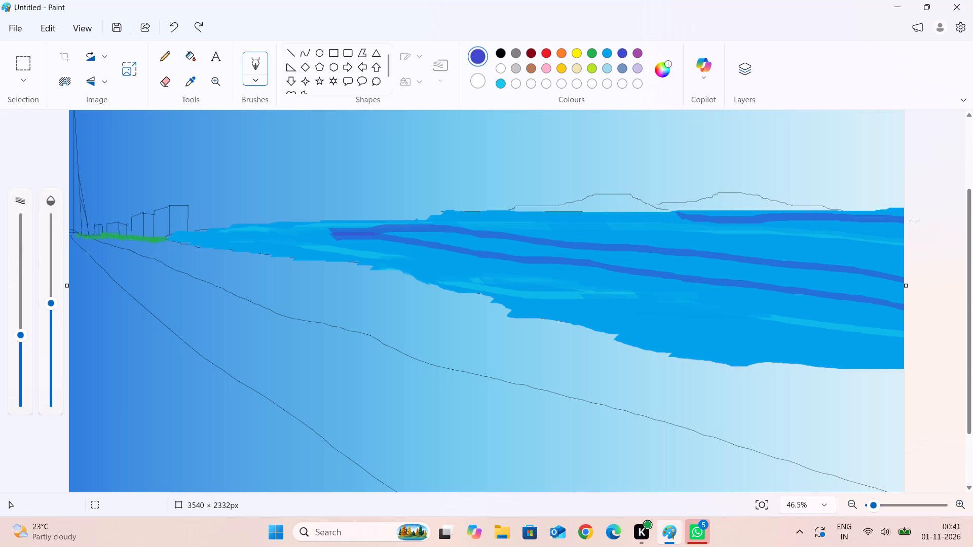
drag(914, 220, 915, 223)
Blend the inlet ends of the two diagonal indigo bands into the water with translucent Turquoise, breaking them into short patches.
click(610, 55)
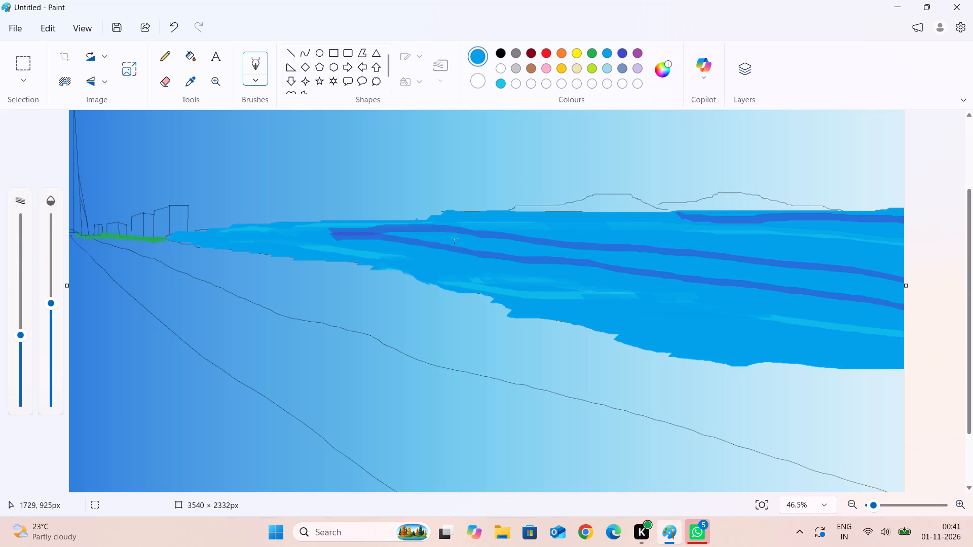
drag(330, 236, 371, 230)
drag(371, 230, 344, 234)
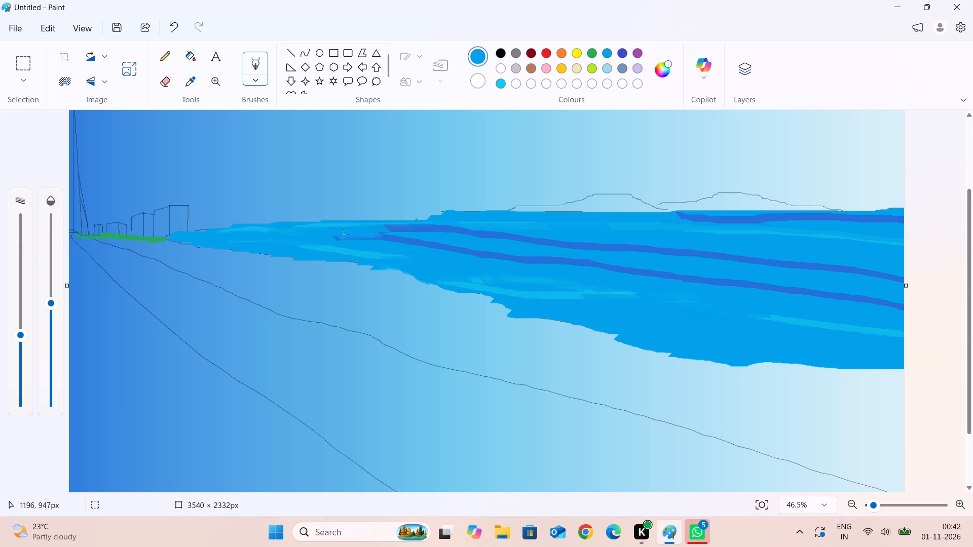
drag(344, 234, 397, 243)
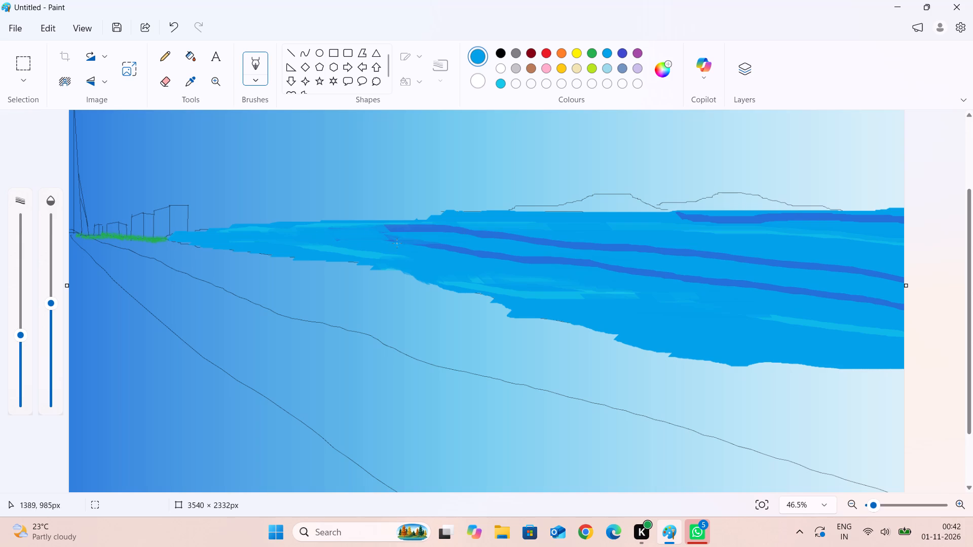
drag(397, 243, 438, 252)
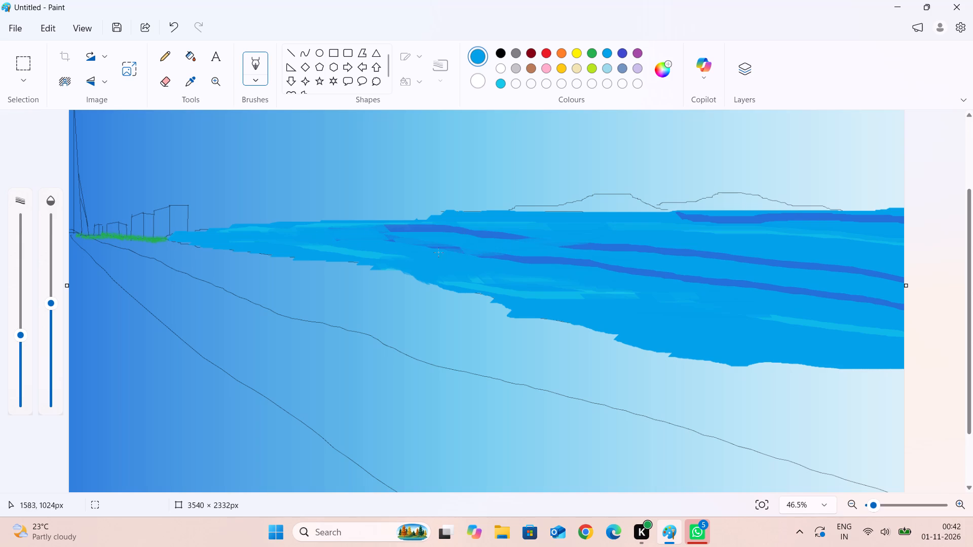
drag(438, 252, 595, 231)
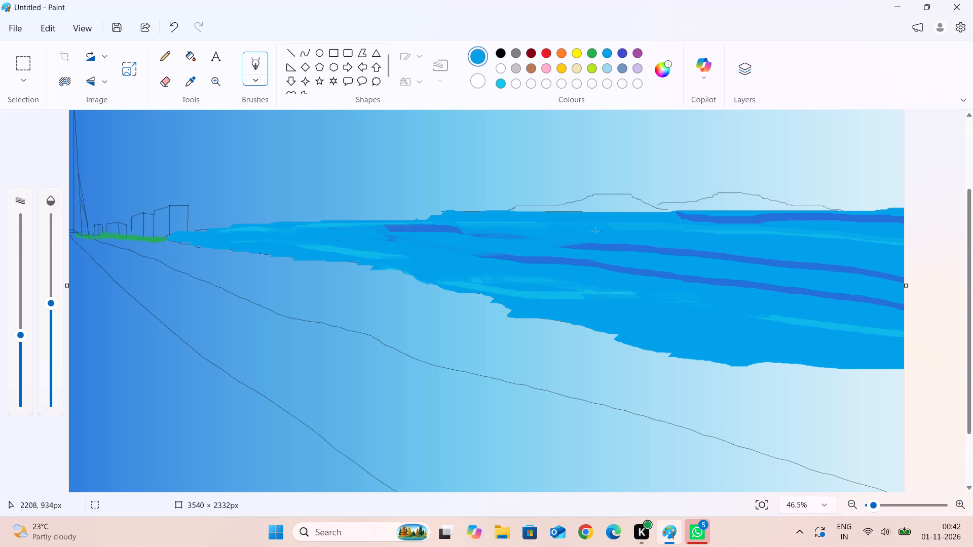
Break up the two indigo bands from mid-water to the canvas edge by brushing translucent Turquoise over them, leaving scattered ripples.
drag(595, 231, 777, 261)
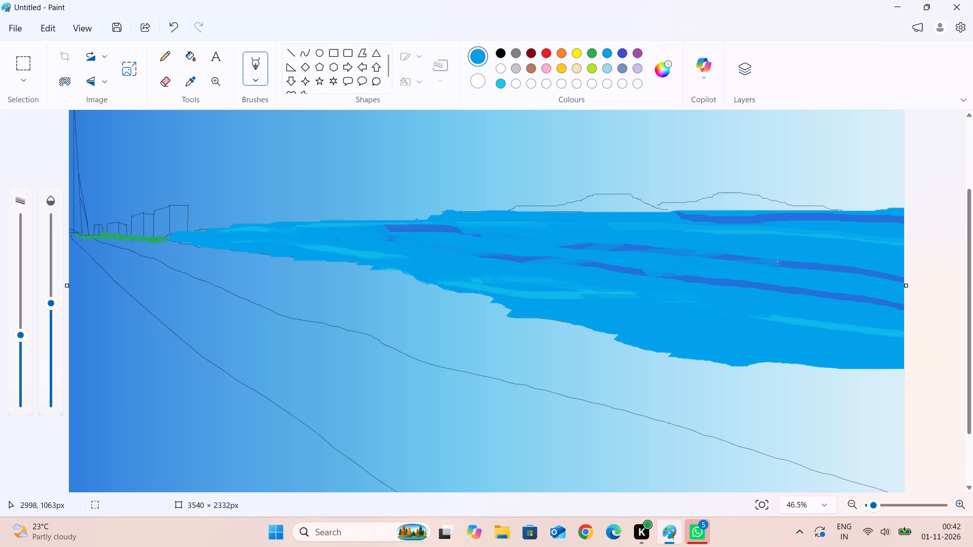
drag(777, 261, 604, 277)
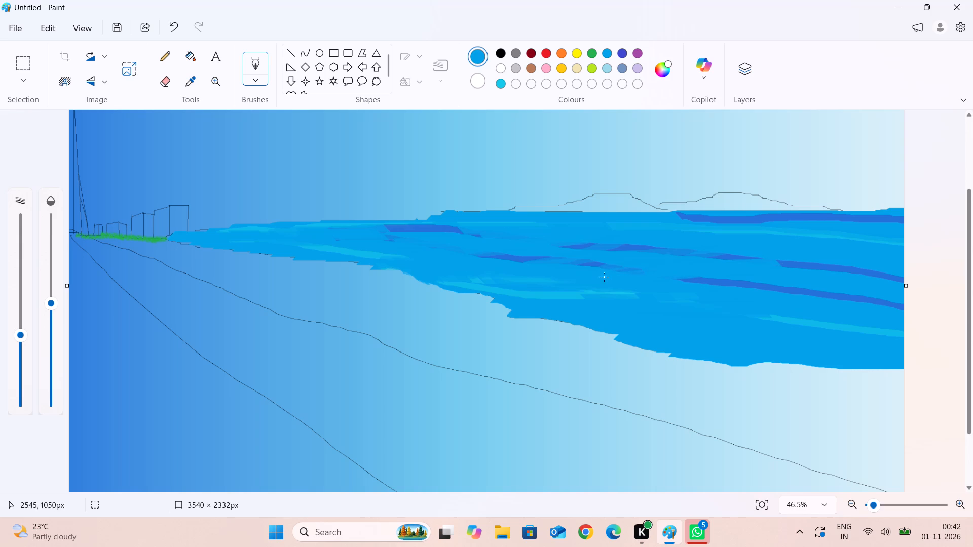
drag(604, 277, 648, 255)
drag(648, 255, 625, 268)
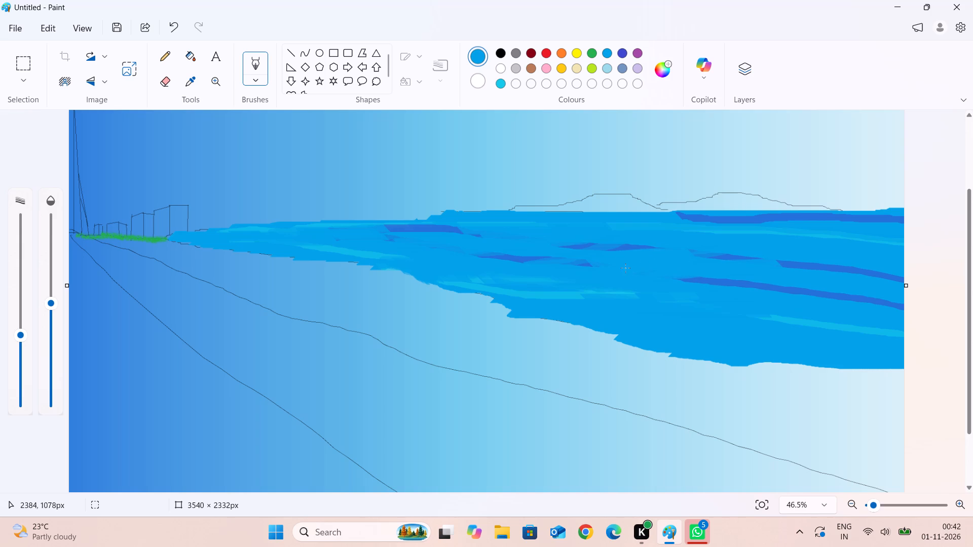
drag(625, 268, 804, 294)
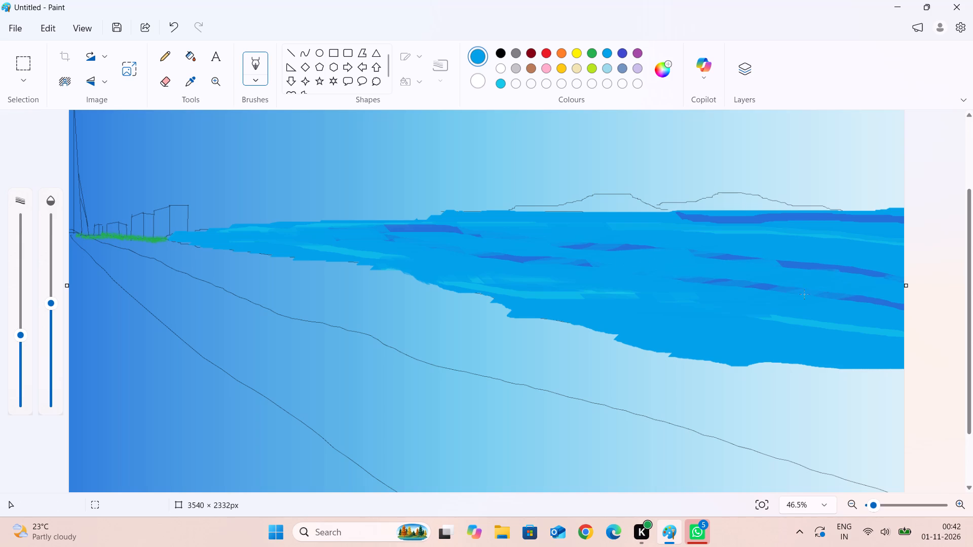
drag(804, 294, 766, 295)
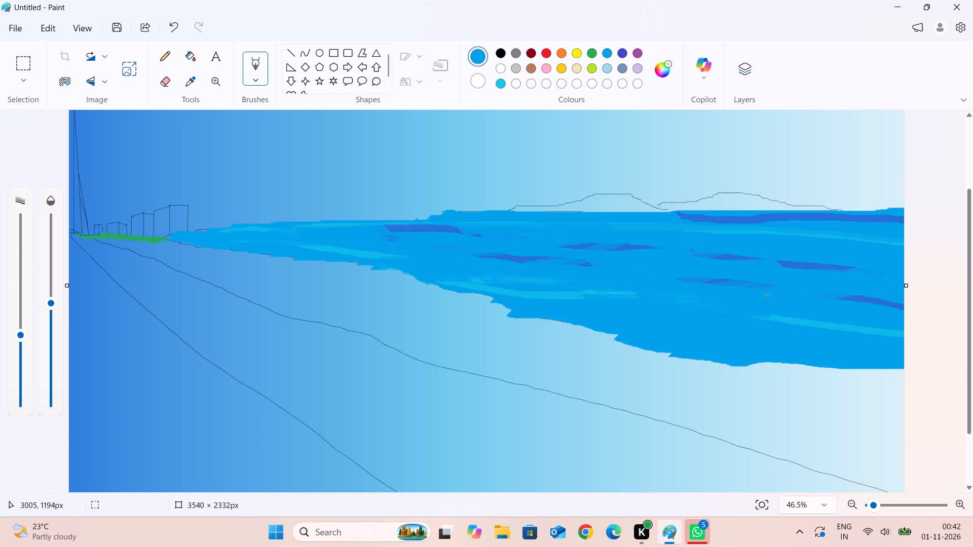
drag(766, 295, 895, 280)
drag(895, 280, 897, 280)
Blend the indigo band along the far shoreline below the hills with translucent Turquoise out to the canvas edge.
drag(732, 221, 714, 222)
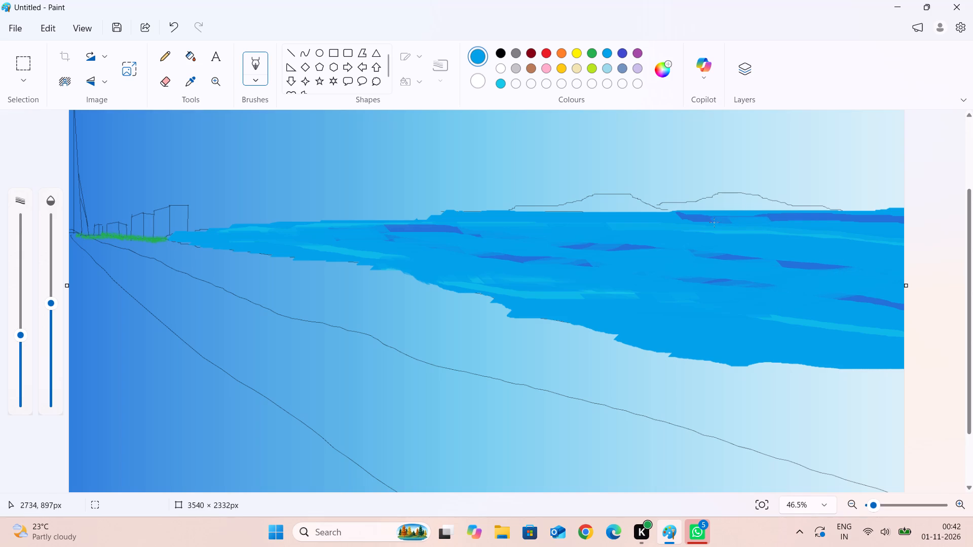
drag(714, 222, 763, 218)
drag(763, 218, 919, 225)
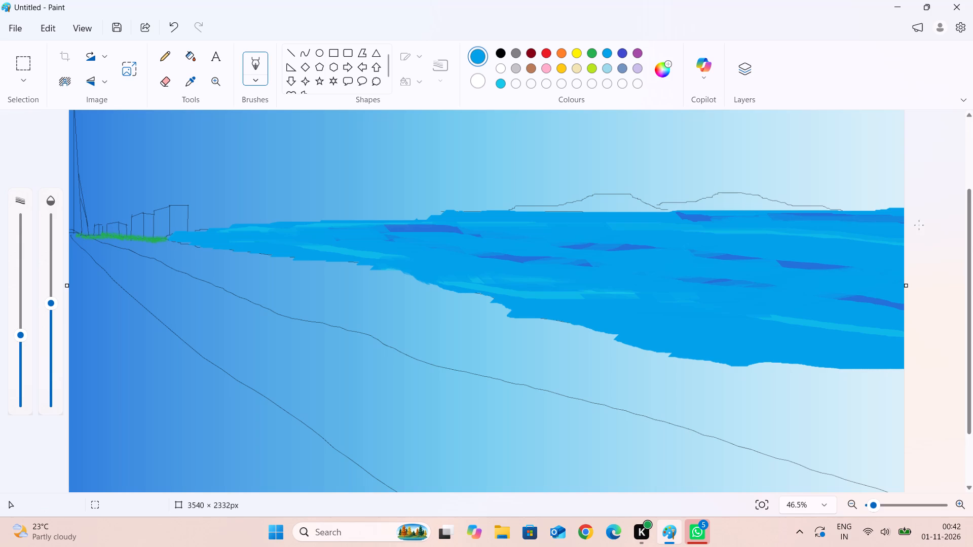
drag(919, 225, 919, 226)
Fade the remaining indigo patches across the middle of the water to the canvas edge with more translucent Turquoise strokes.
drag(595, 244, 581, 245)
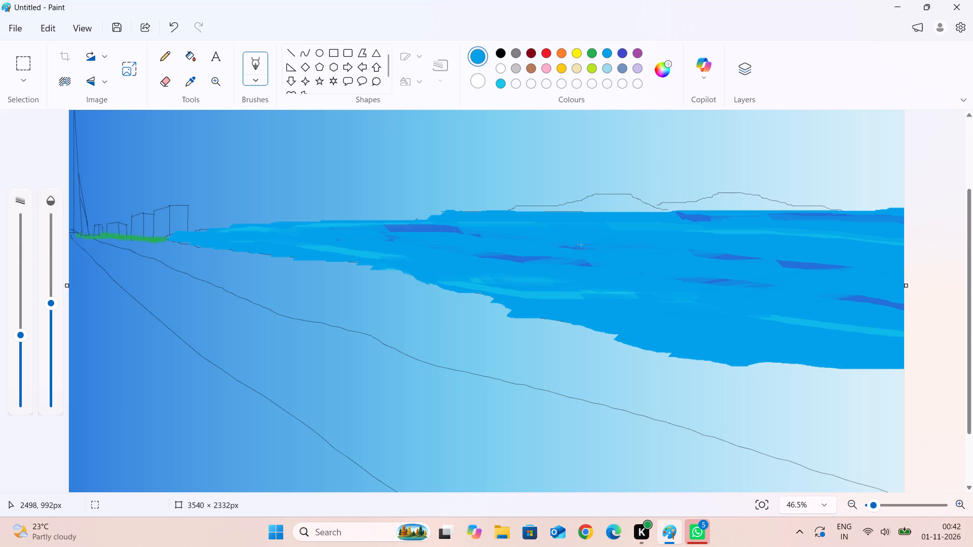
drag(581, 245, 611, 273)
drag(611, 273, 513, 255)
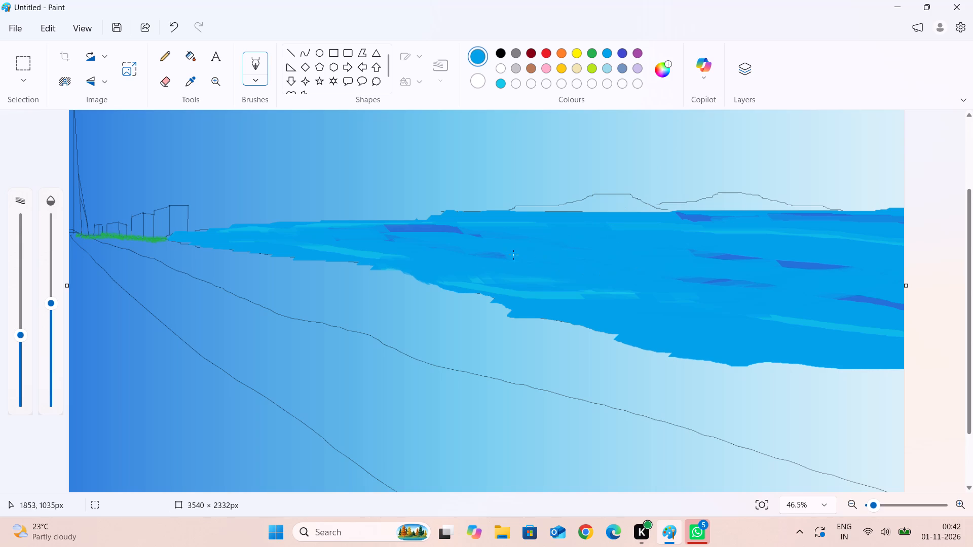
drag(513, 255, 832, 258)
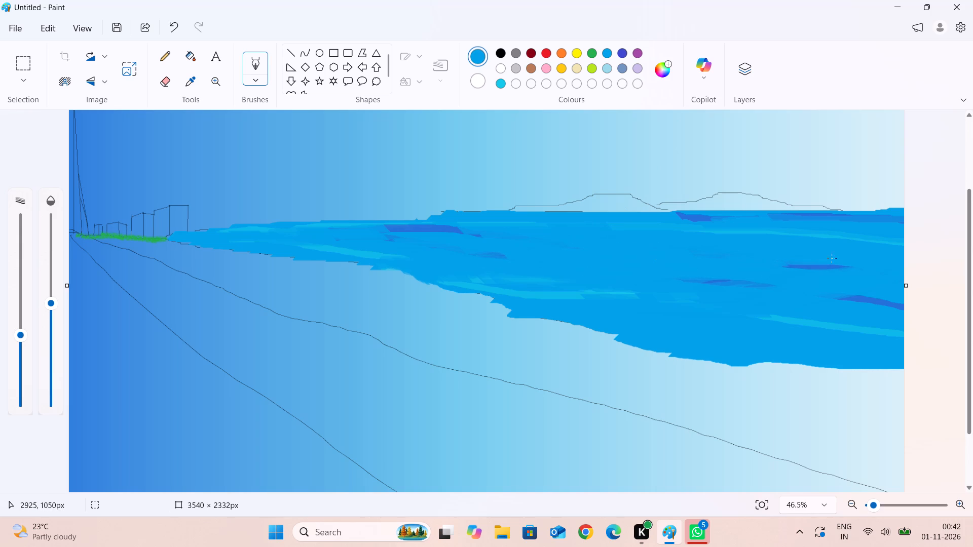
drag(832, 258, 905, 299)
drag(905, 299, 764, 271)
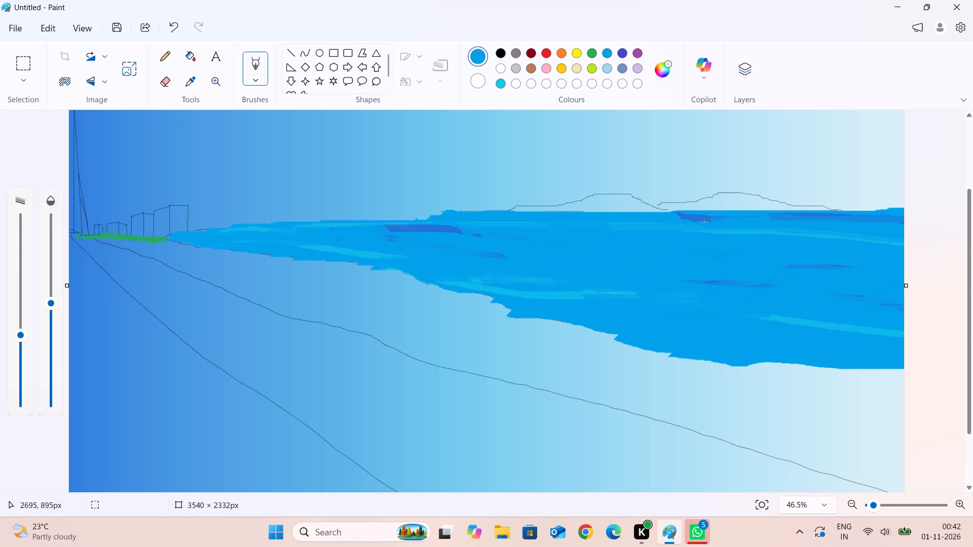
Soften the leftover indigo along the far shoreline below the hills with another pass of translucent Turquoise to the canvas edge.
drag(704, 222, 689, 216)
drag(689, 216, 913, 219)
Brush translucent Turquoise over the leftover indigo along the far shoreline and the dark patches in the narrower stretch of water.
drag(913, 219, 772, 213)
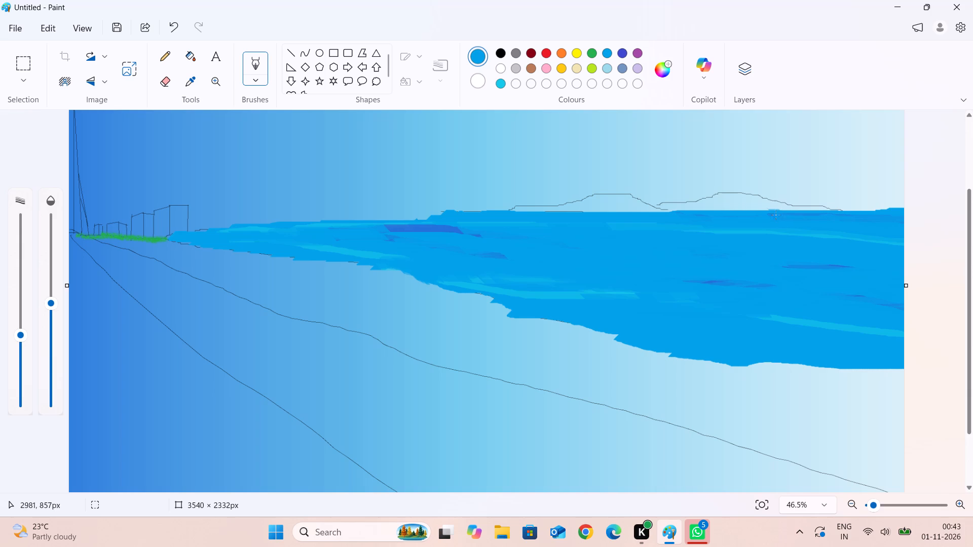
drag(379, 228, 446, 230)
drag(446, 230, 559, 248)
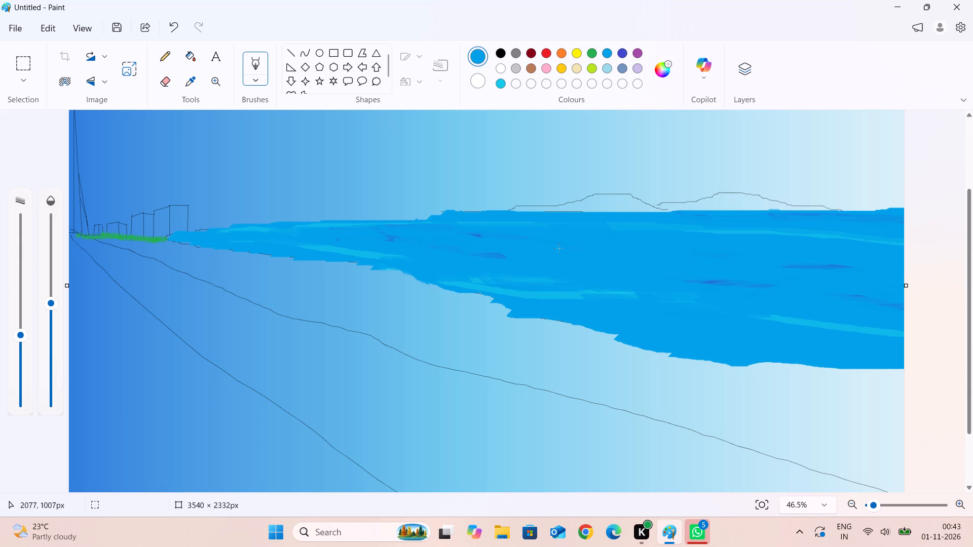
drag(559, 248, 405, 249)
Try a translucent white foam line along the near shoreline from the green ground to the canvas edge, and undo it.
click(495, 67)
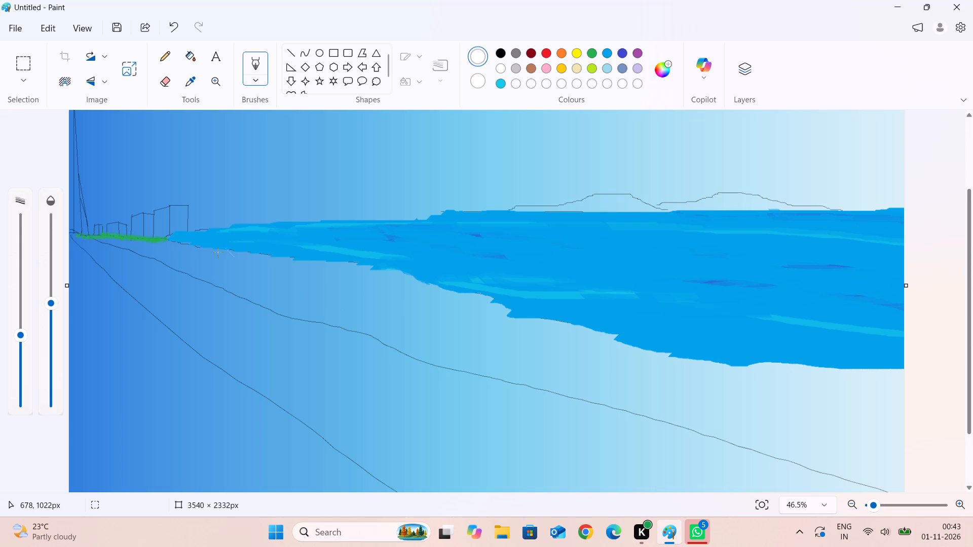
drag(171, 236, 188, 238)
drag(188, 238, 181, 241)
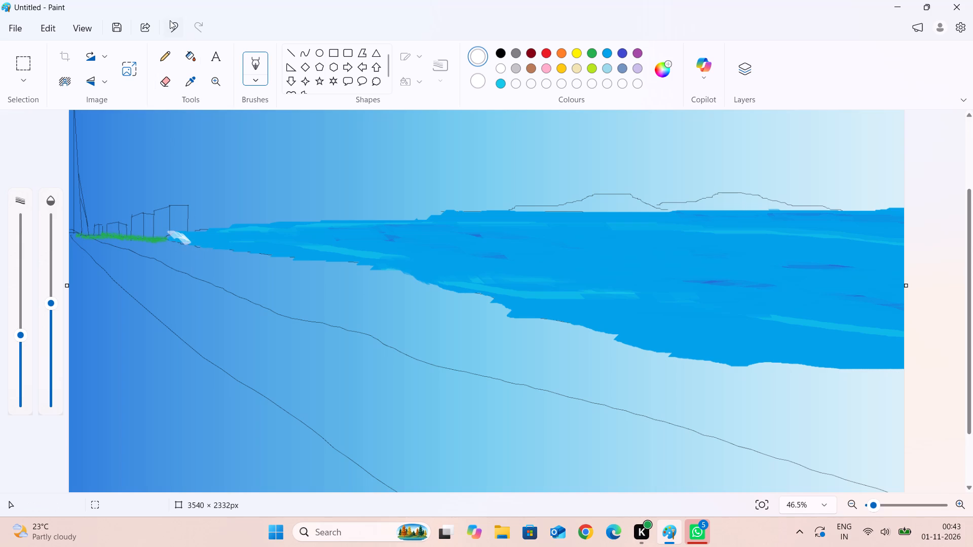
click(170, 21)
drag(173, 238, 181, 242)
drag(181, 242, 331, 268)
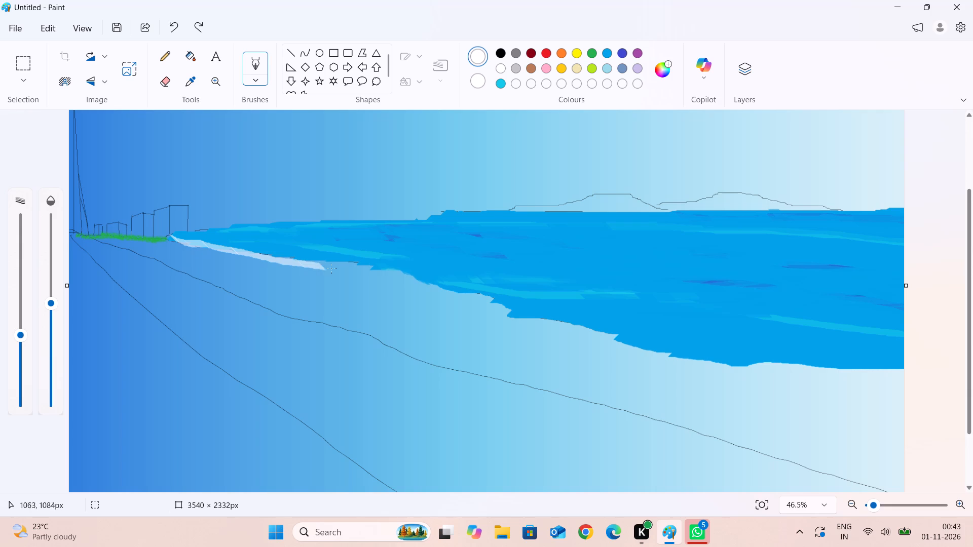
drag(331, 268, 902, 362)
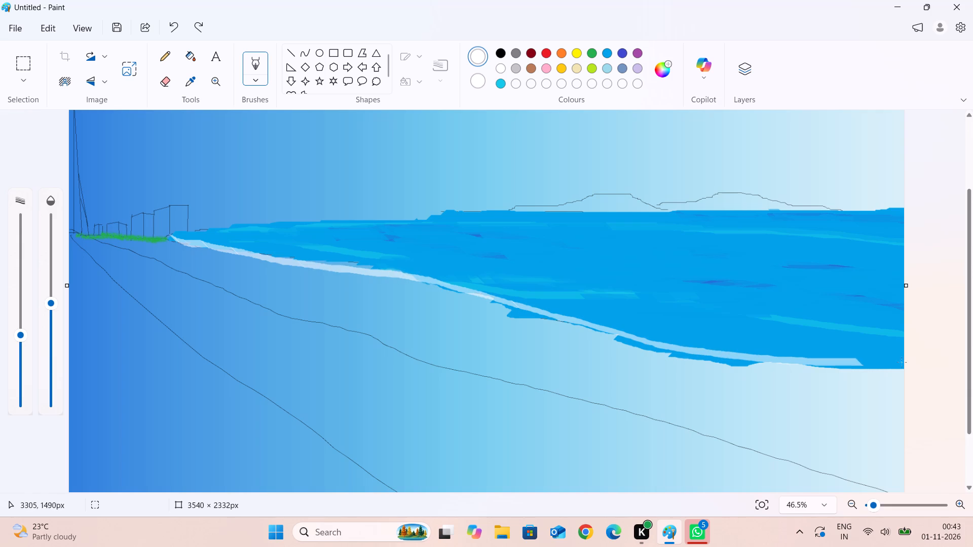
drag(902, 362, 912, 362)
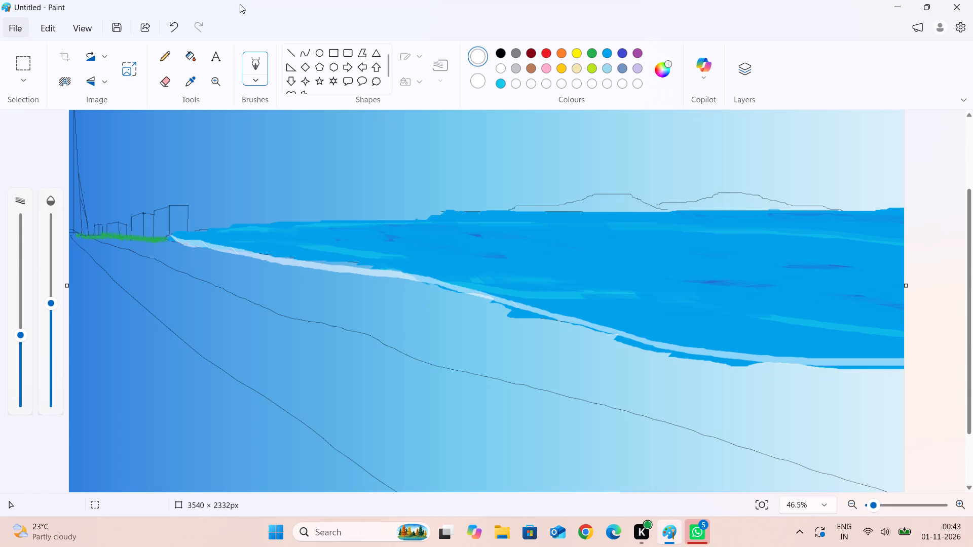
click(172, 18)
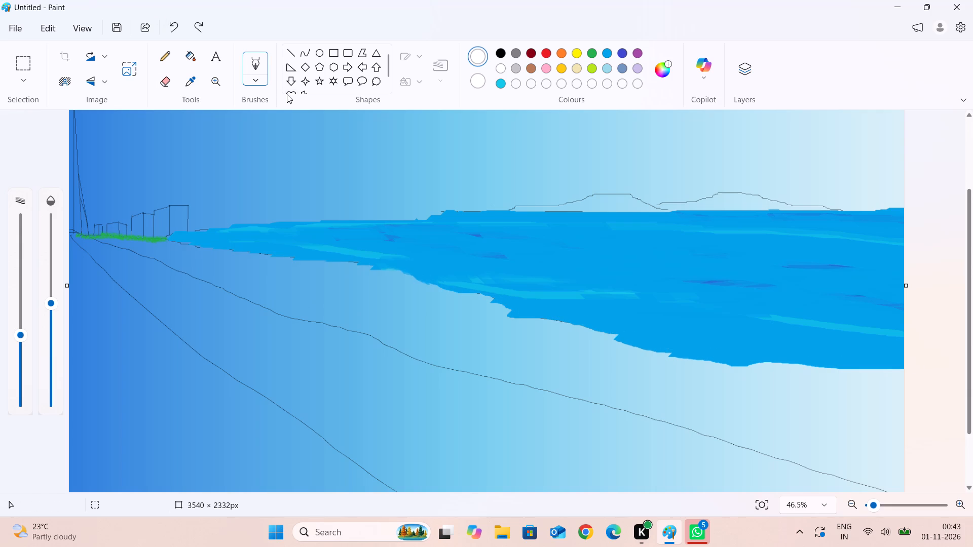
Switch to a different brush style and start a white foam edge at the water's tip beside the green ground.
click(251, 81)
click(305, 122)
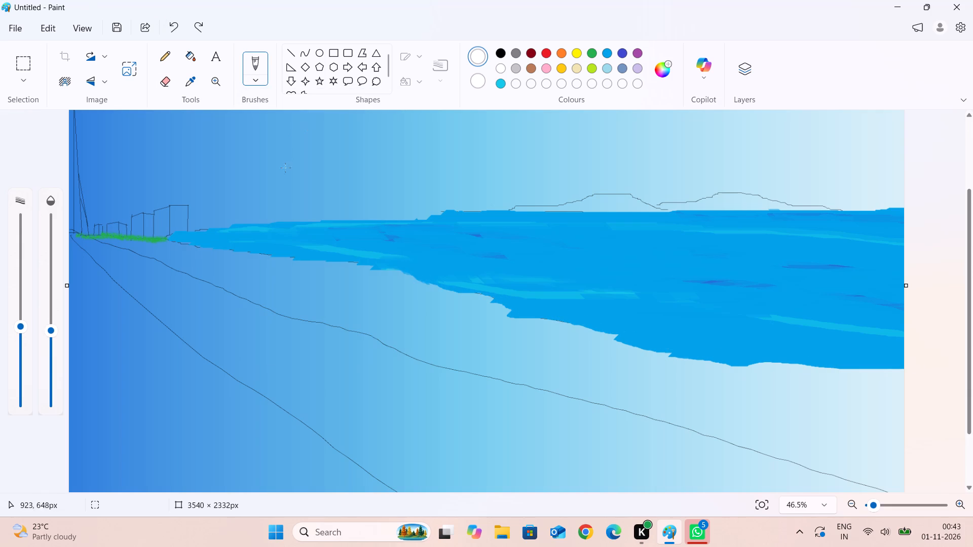
drag(173, 235, 176, 238)
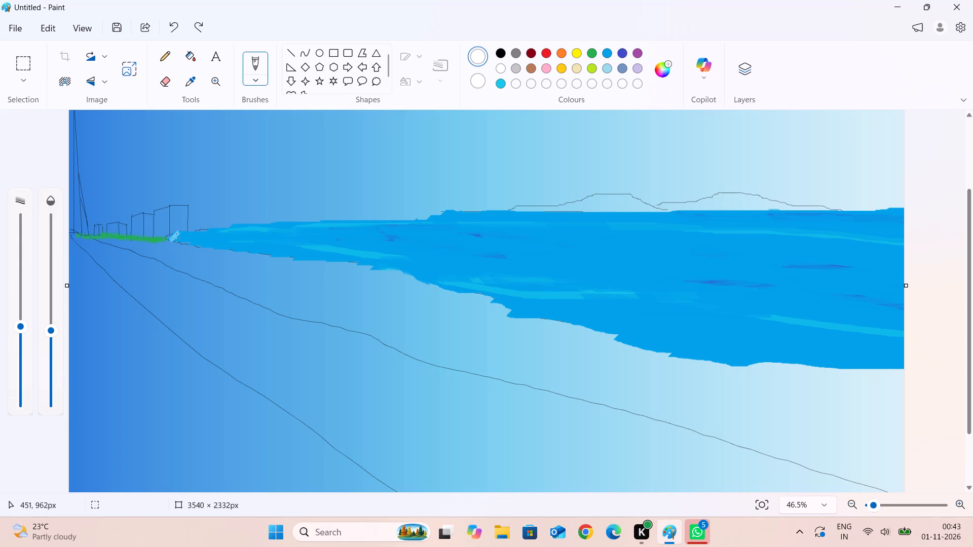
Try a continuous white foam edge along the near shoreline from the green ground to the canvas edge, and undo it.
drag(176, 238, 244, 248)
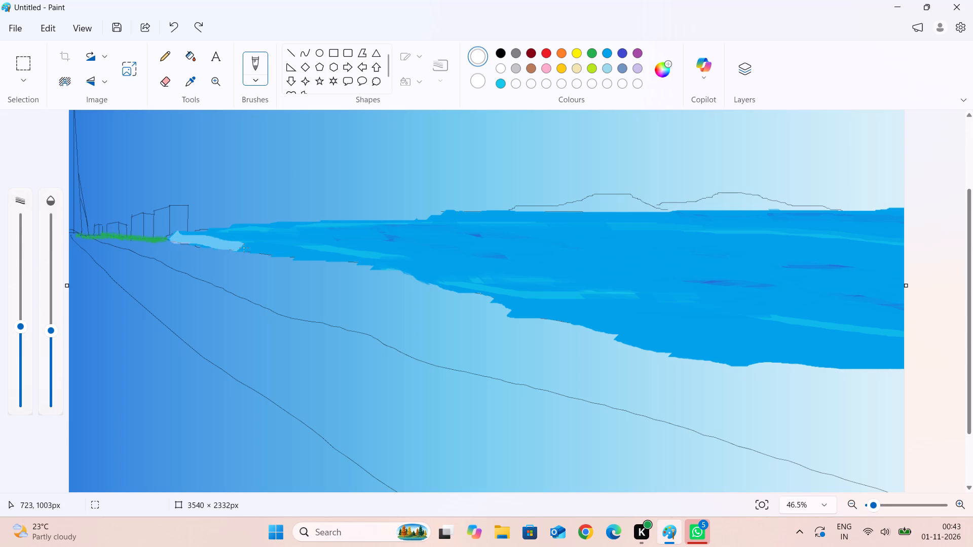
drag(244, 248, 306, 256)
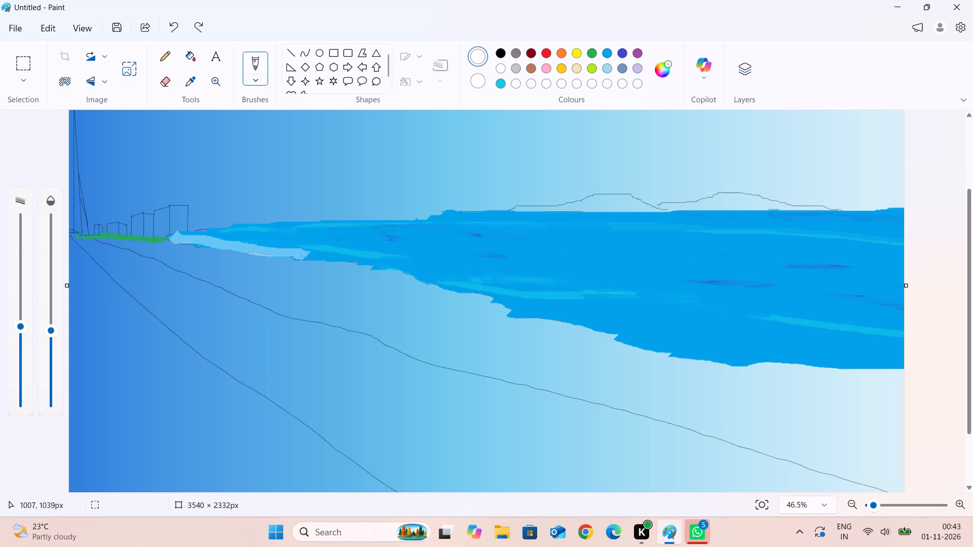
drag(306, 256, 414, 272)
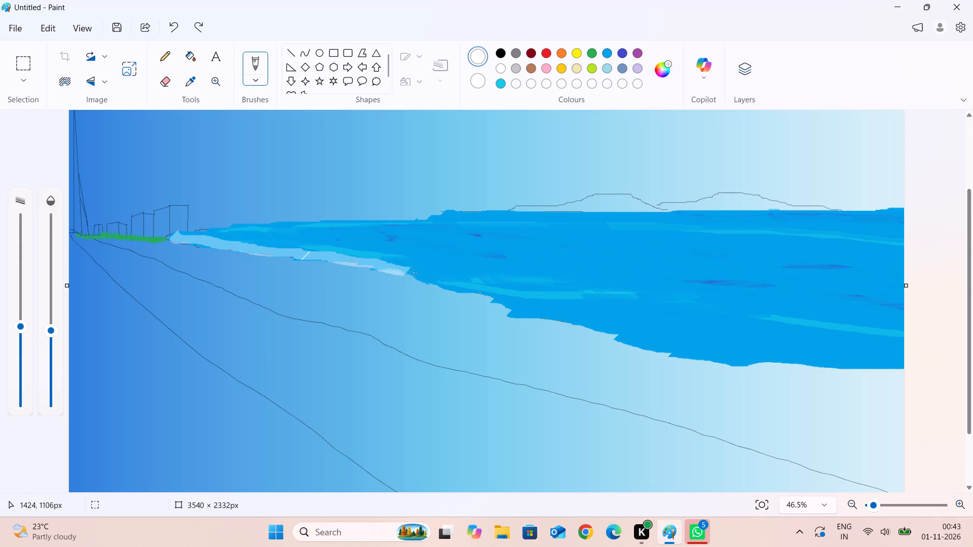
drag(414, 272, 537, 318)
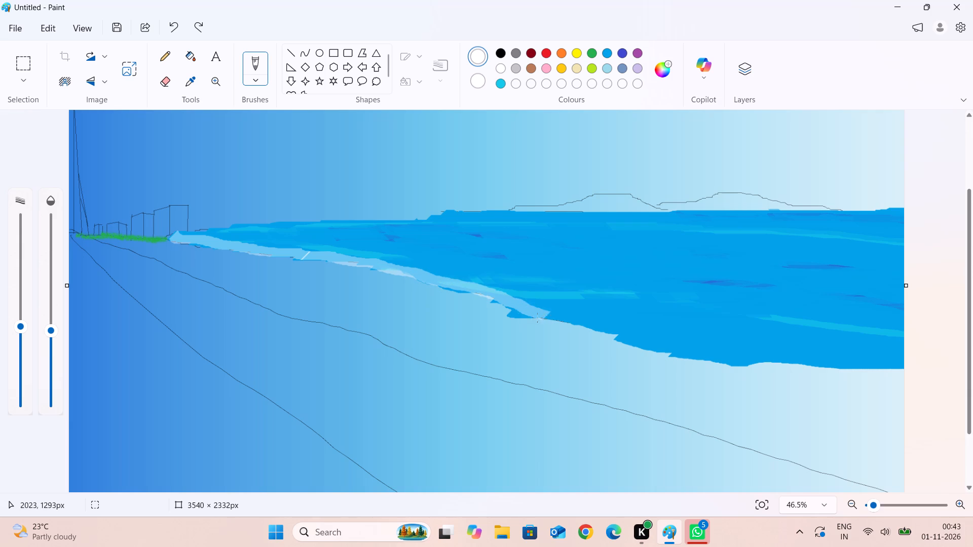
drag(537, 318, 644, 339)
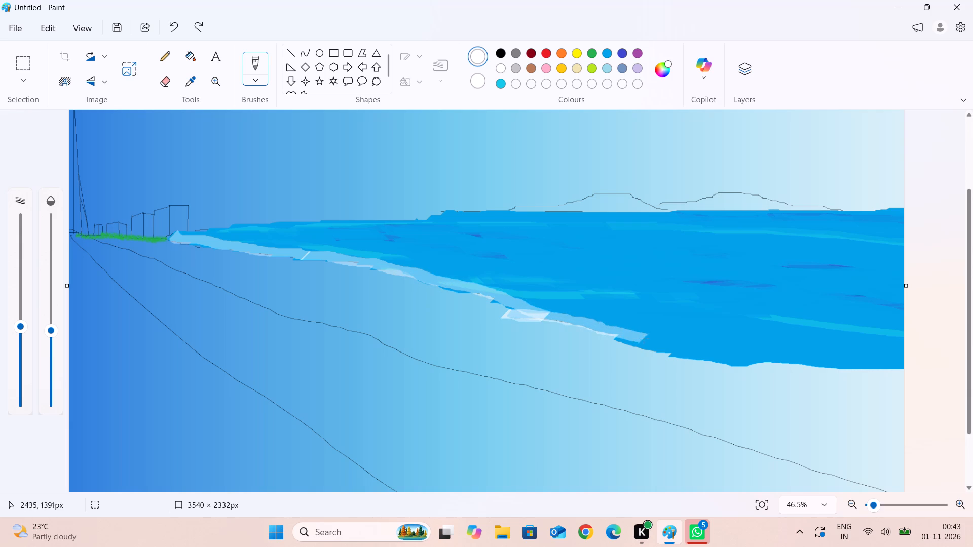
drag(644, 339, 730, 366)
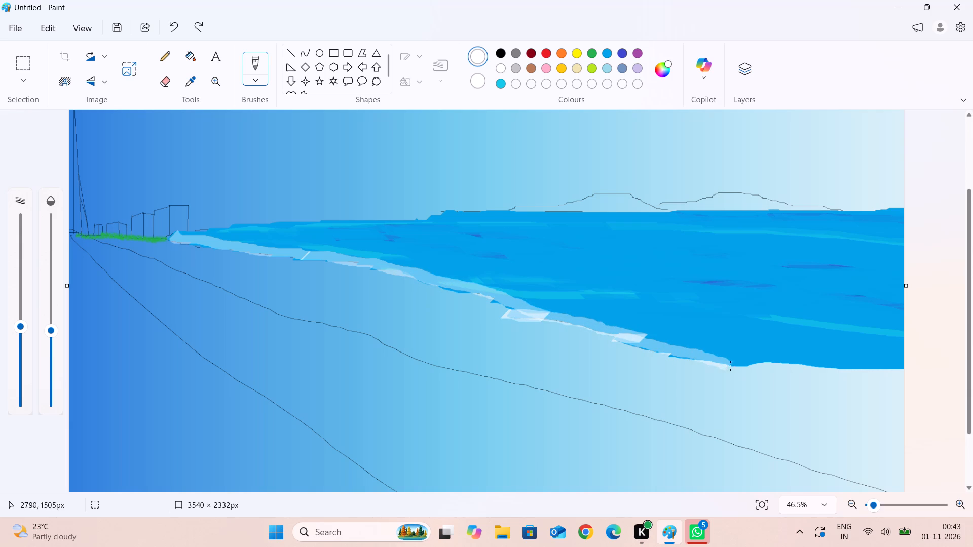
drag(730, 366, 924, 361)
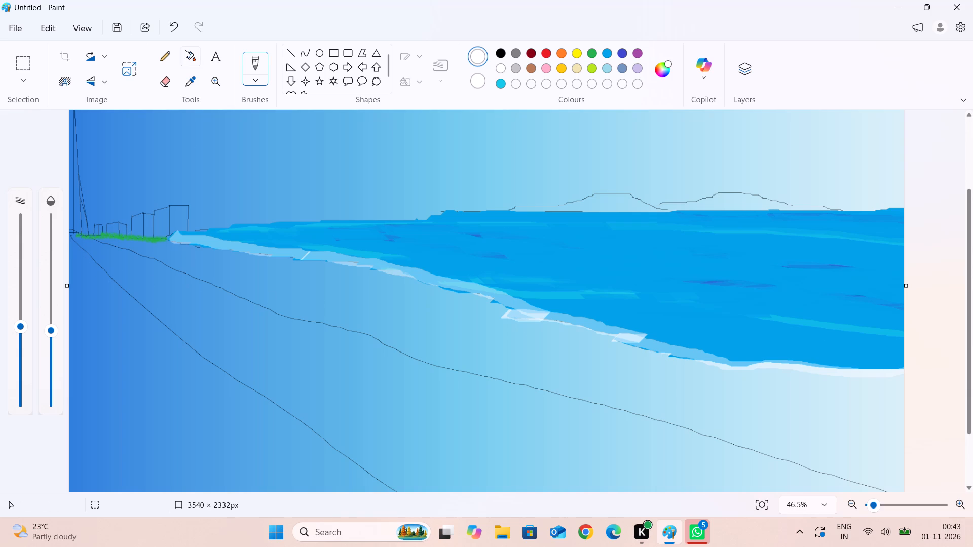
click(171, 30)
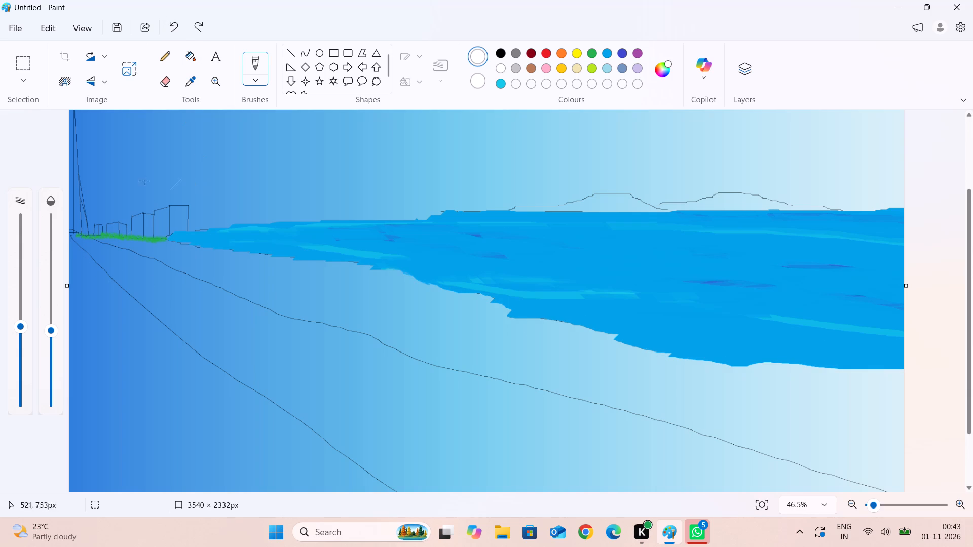
Brush a broken, translucent white foam edge along the near shoreline from beside the green ground to the canvas edge.
drag(196, 243, 217, 243)
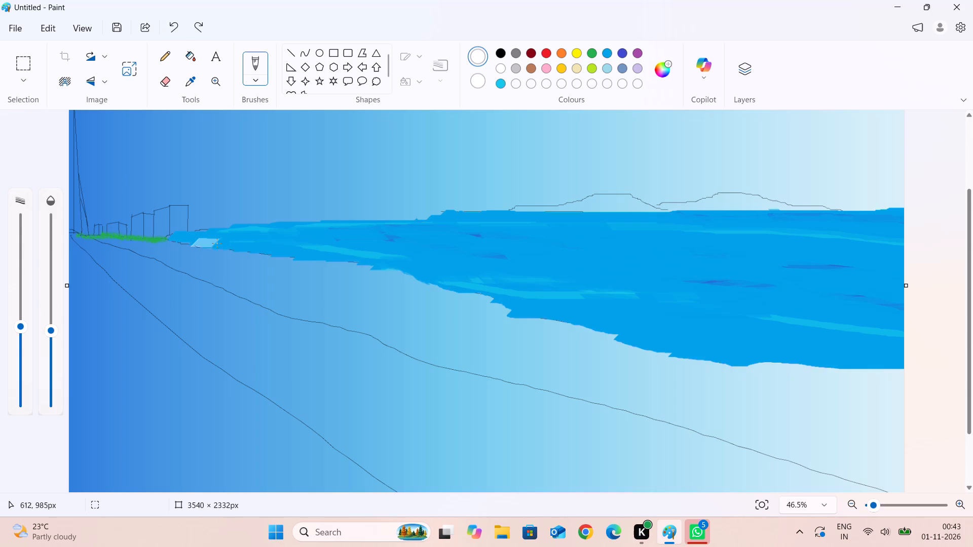
drag(217, 243, 235, 247)
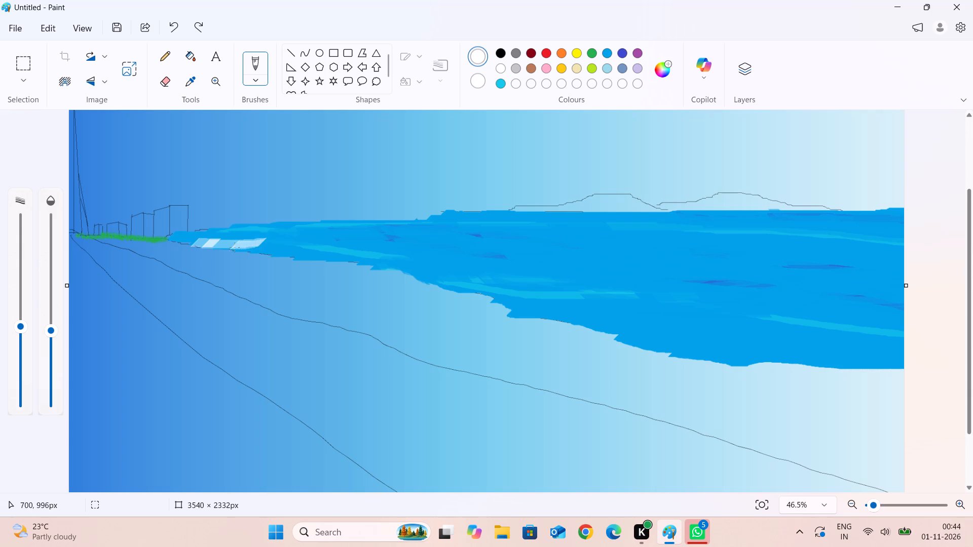
drag(235, 247, 382, 258)
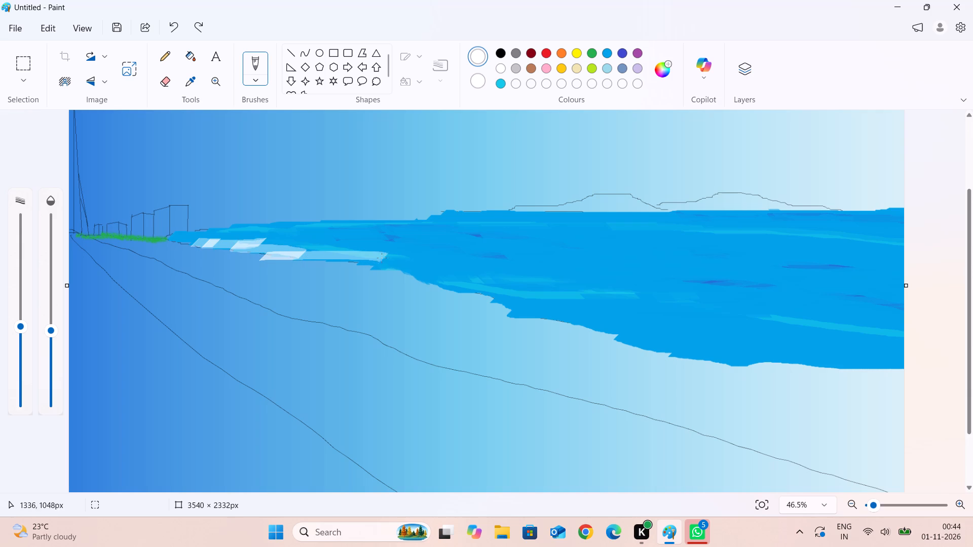
drag(382, 258, 394, 265)
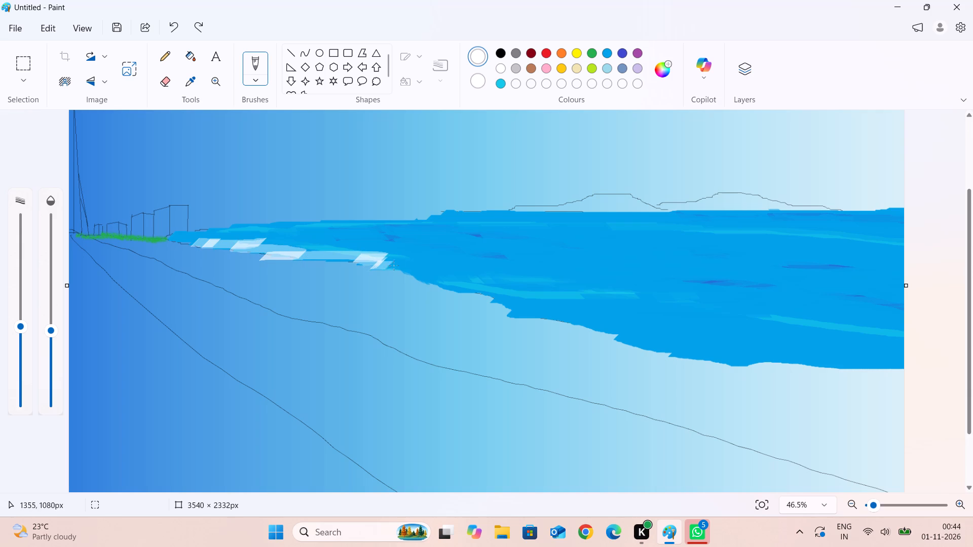
drag(394, 265, 433, 278)
drag(433, 278, 497, 296)
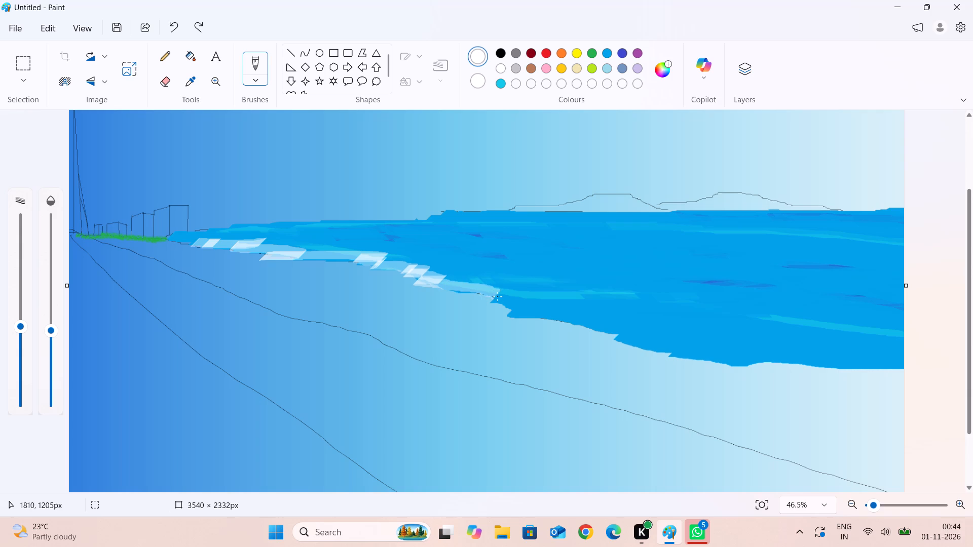
drag(497, 296, 513, 309)
drag(513, 309, 598, 324)
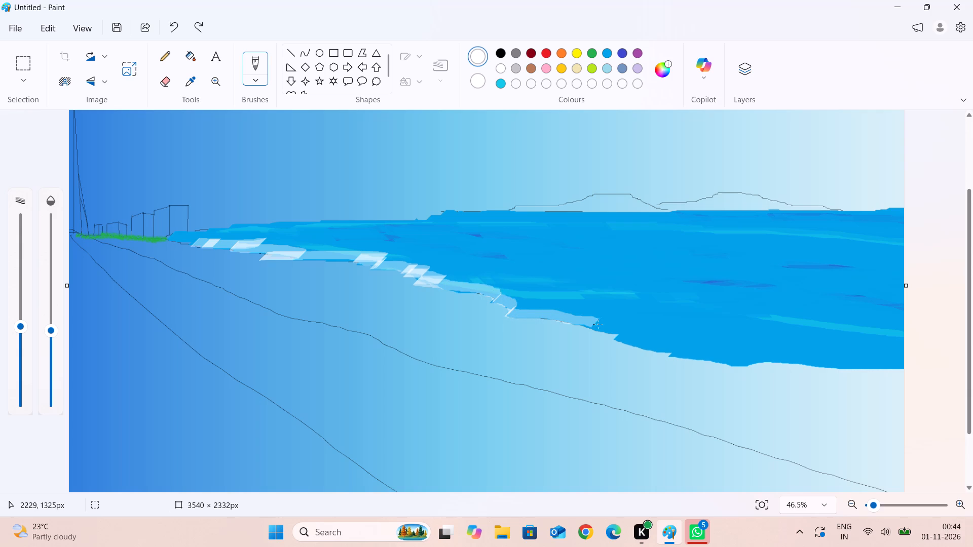
drag(598, 324, 651, 340)
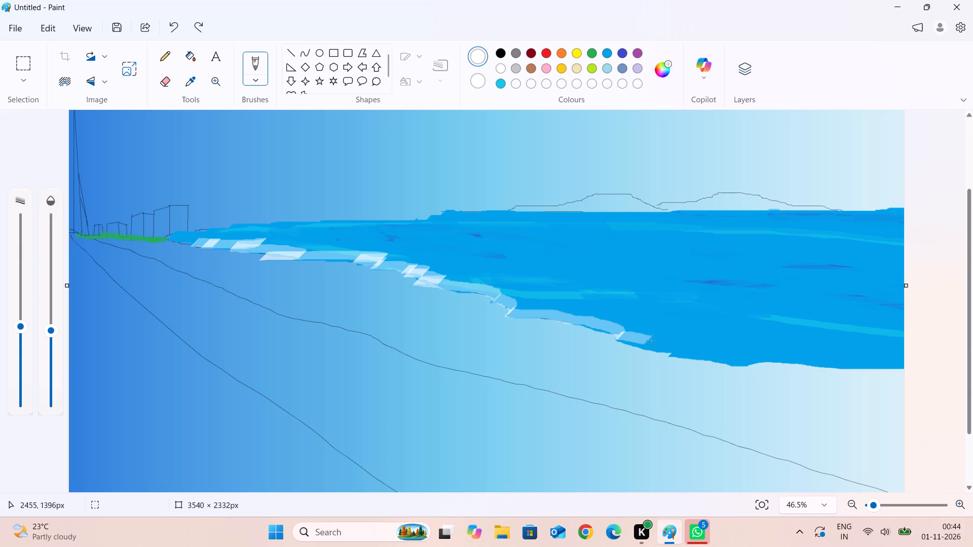
drag(651, 340, 697, 352)
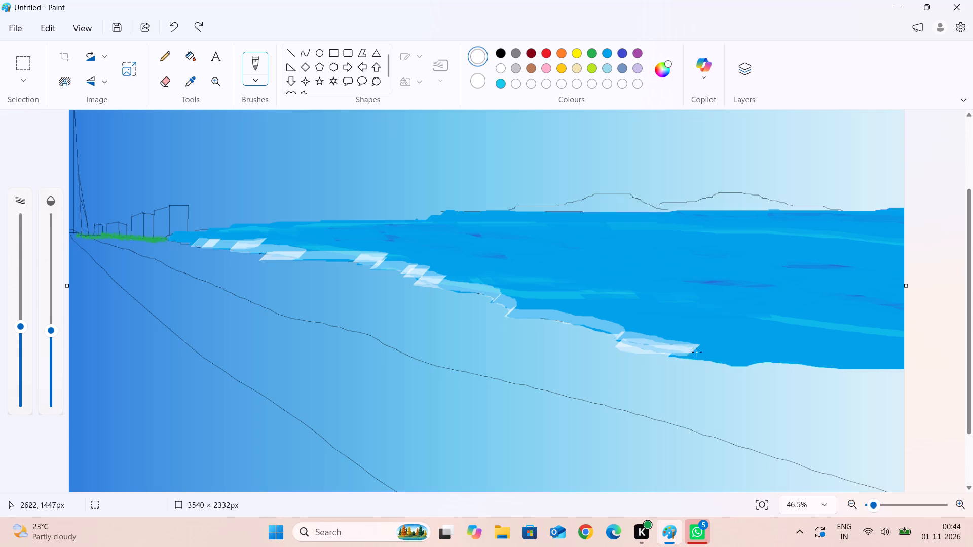
drag(697, 352, 780, 360)
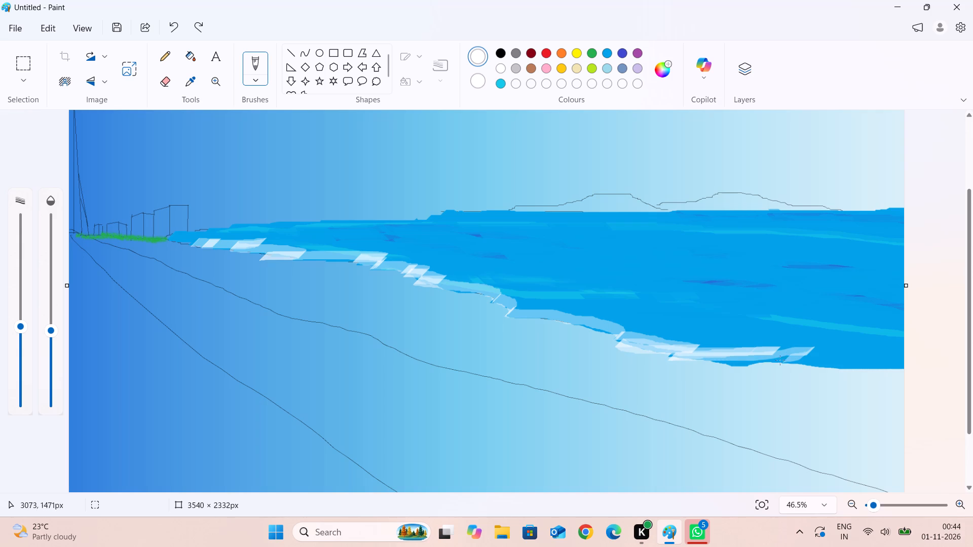
drag(780, 360, 854, 363)
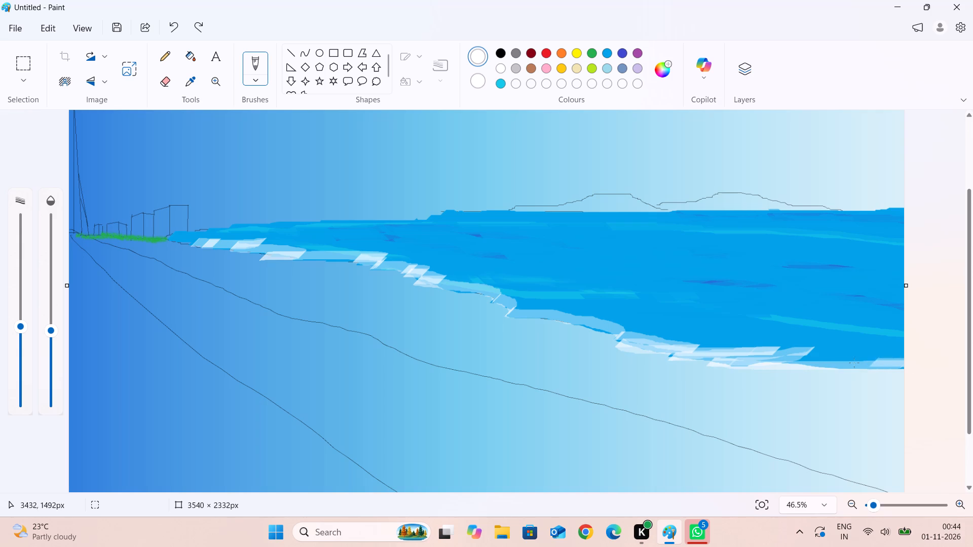
drag(854, 363, 747, 357)
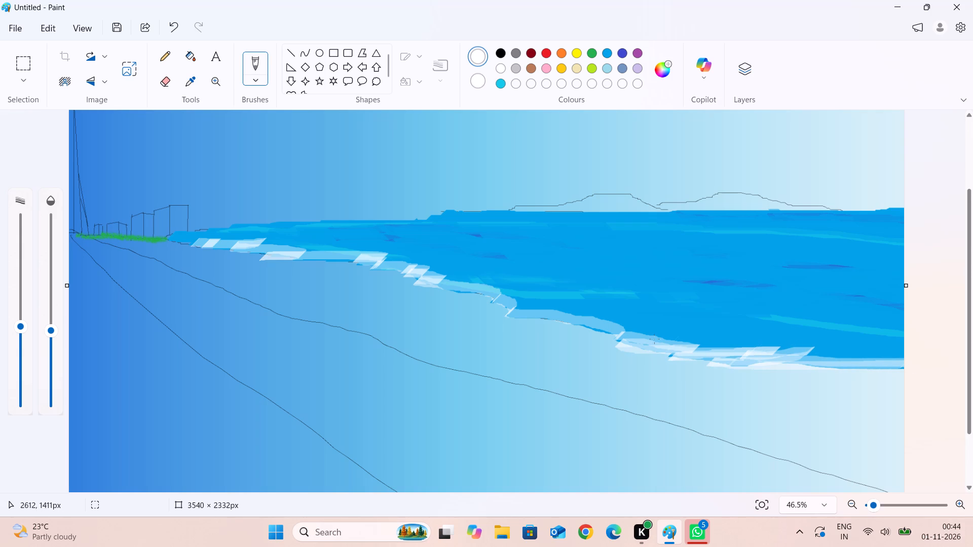
Thicken the white foam with a second translucent pass from the middle of the near shoreline to the canvas edge.
drag(437, 283, 515, 309)
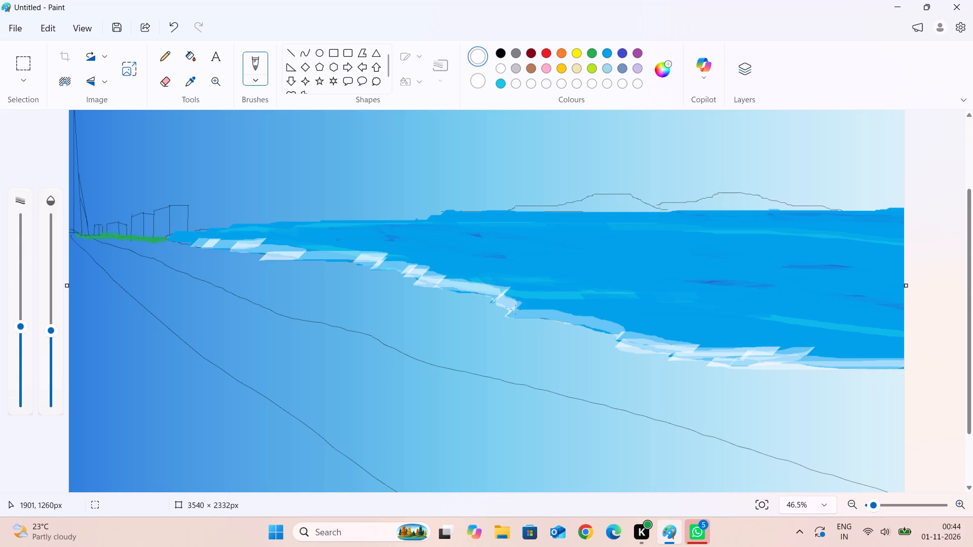
drag(515, 309, 577, 323)
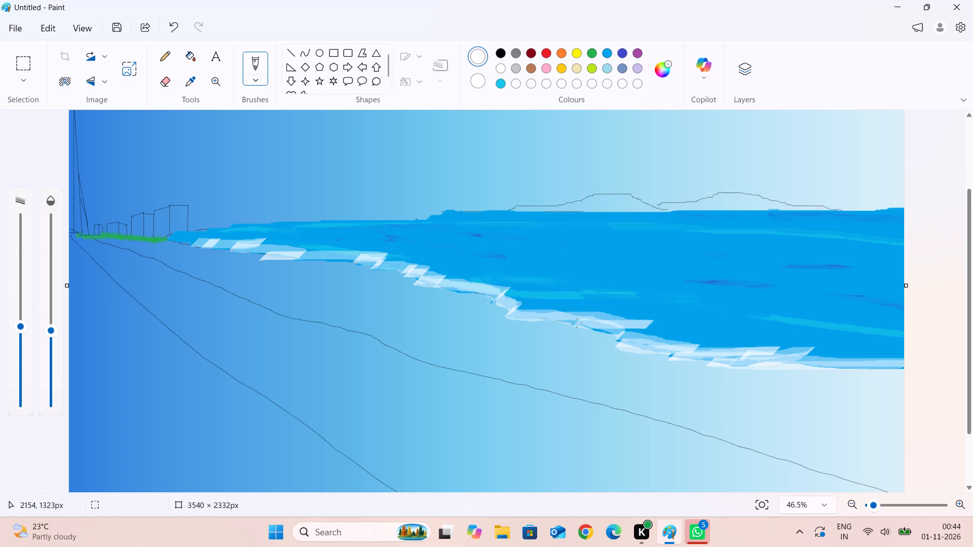
drag(577, 323, 743, 345)
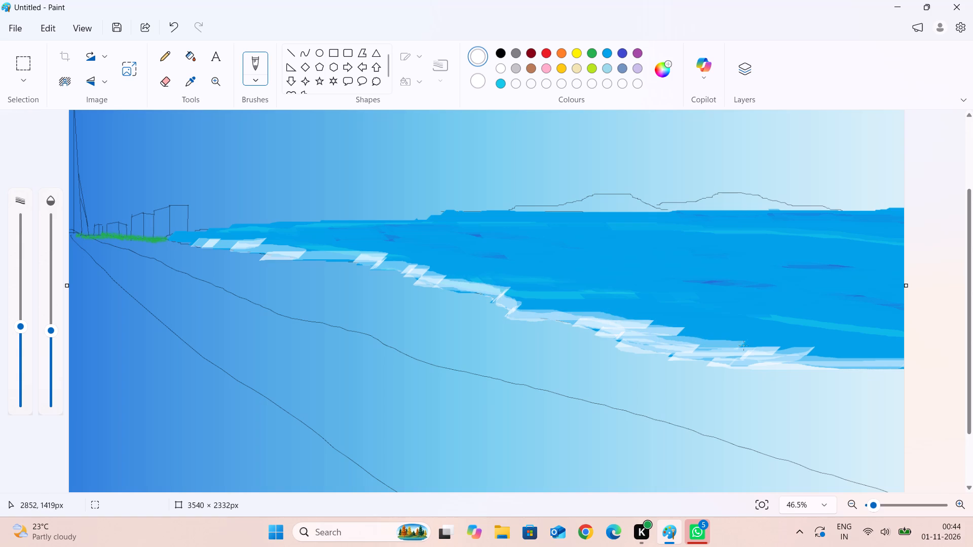
drag(743, 345, 780, 356)
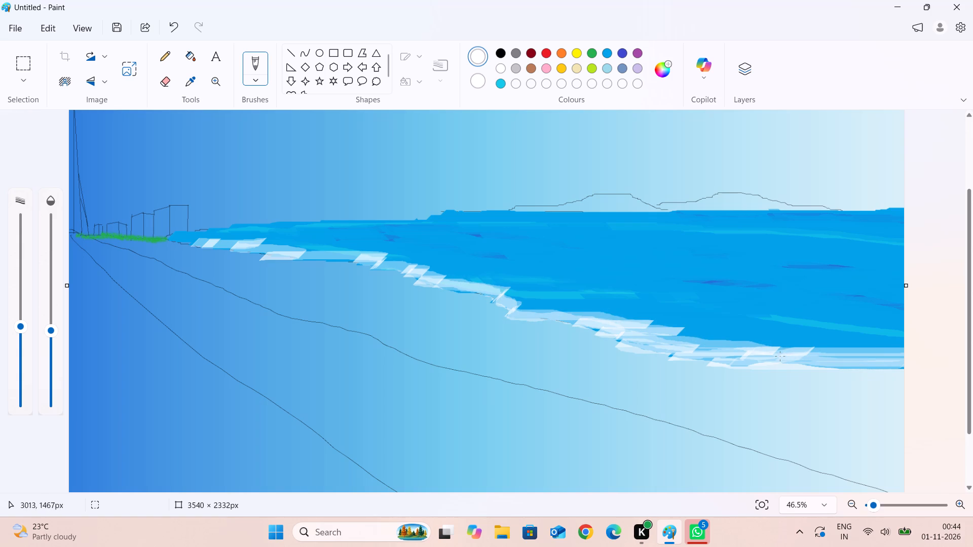
drag(780, 356, 929, 348)
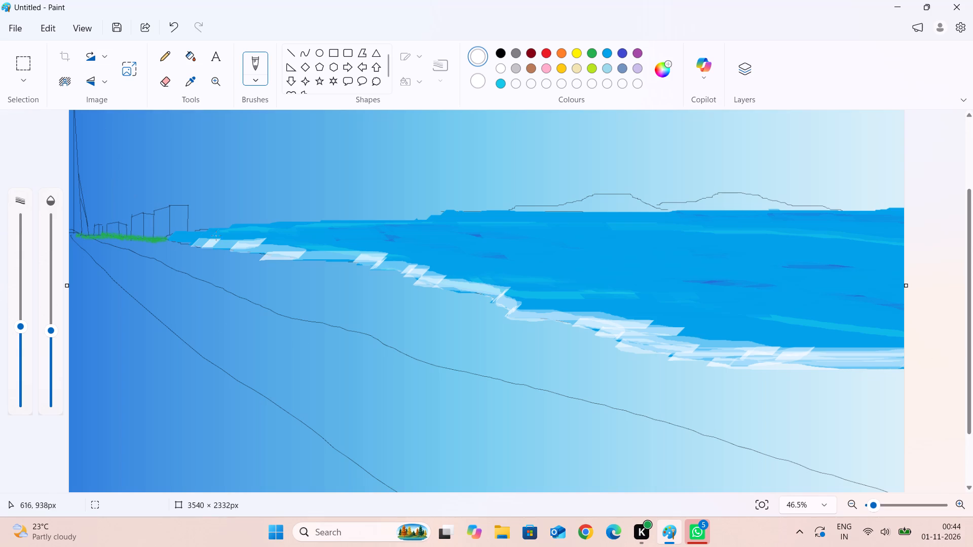
Extend the white foam around the water's tip and along the far shoreline below the hills to the canvas edge.
drag(195, 243, 188, 236)
drag(188, 236, 343, 221)
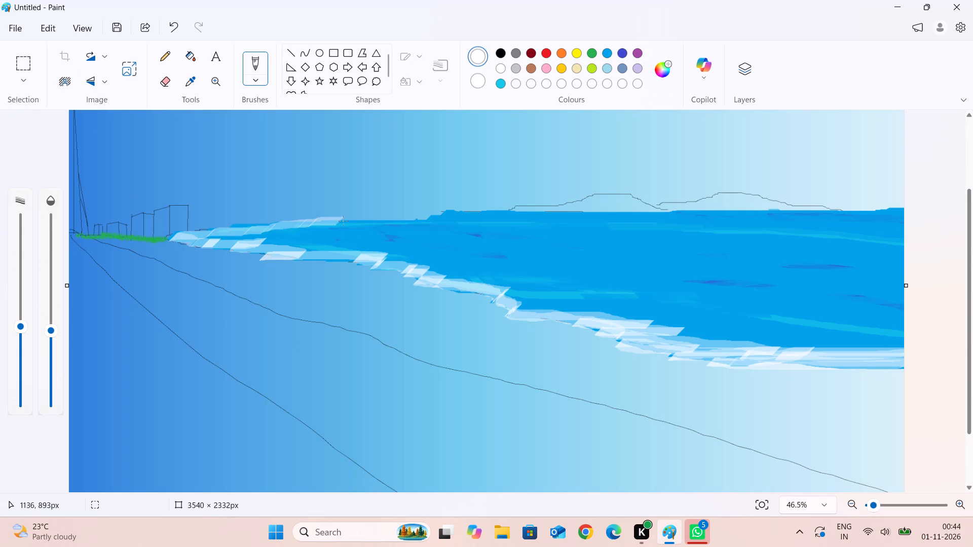
drag(343, 221, 972, 217)
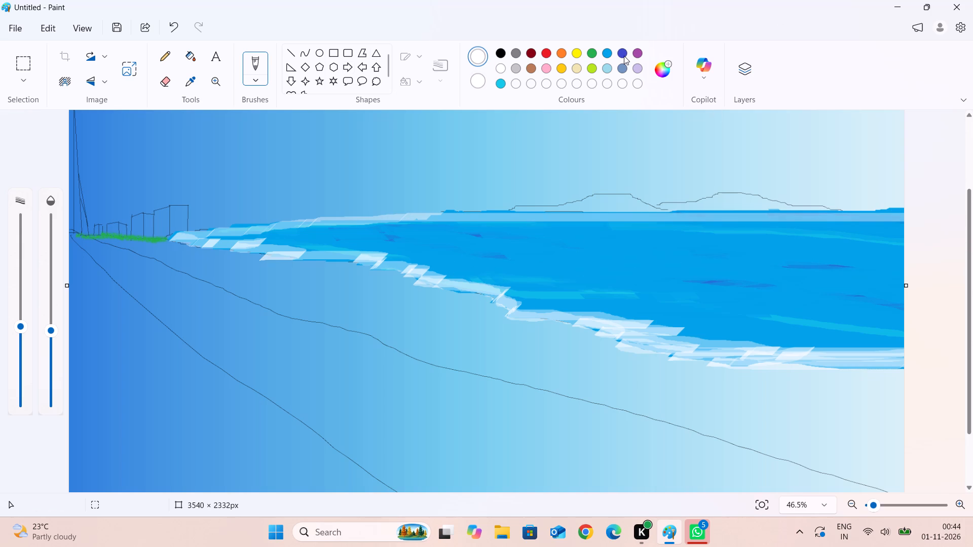
Switch the colour to Turquoise and brush over the water just above the middle of the near shoreline's foam.
click(607, 51)
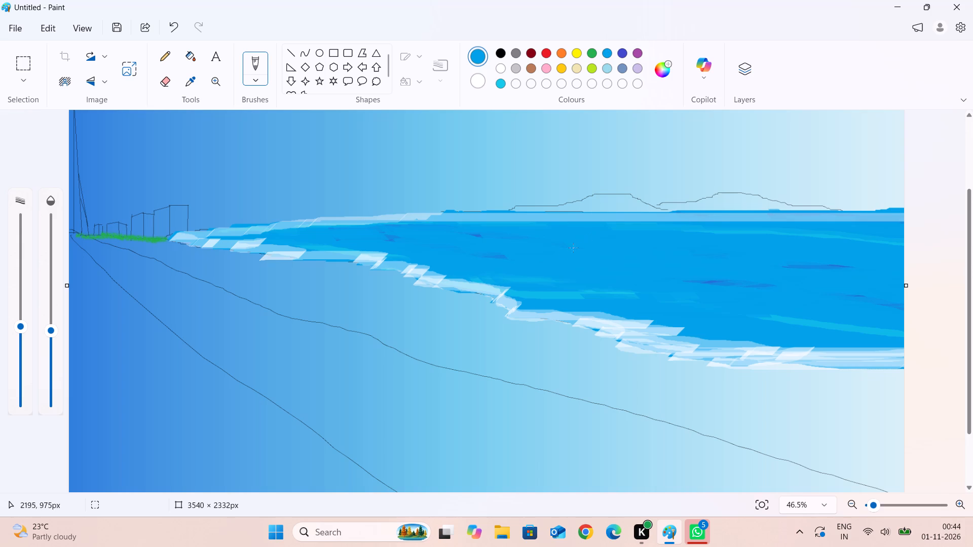
drag(442, 287, 613, 287)
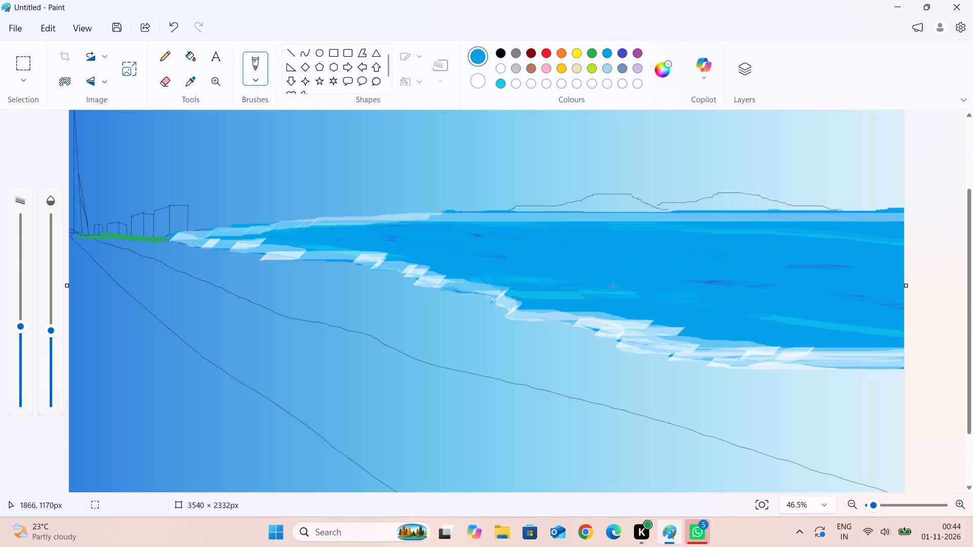
drag(613, 287, 659, 283)
Brush translucent Turquoise over the bright white foam patches near the water's tip to blend them into the water.
drag(170, 237, 284, 243)
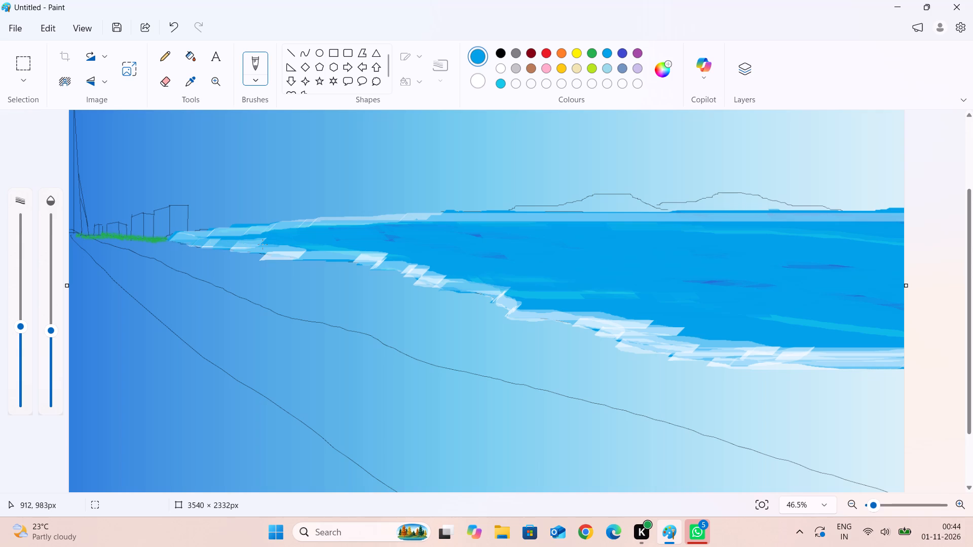
drag(199, 243, 394, 258)
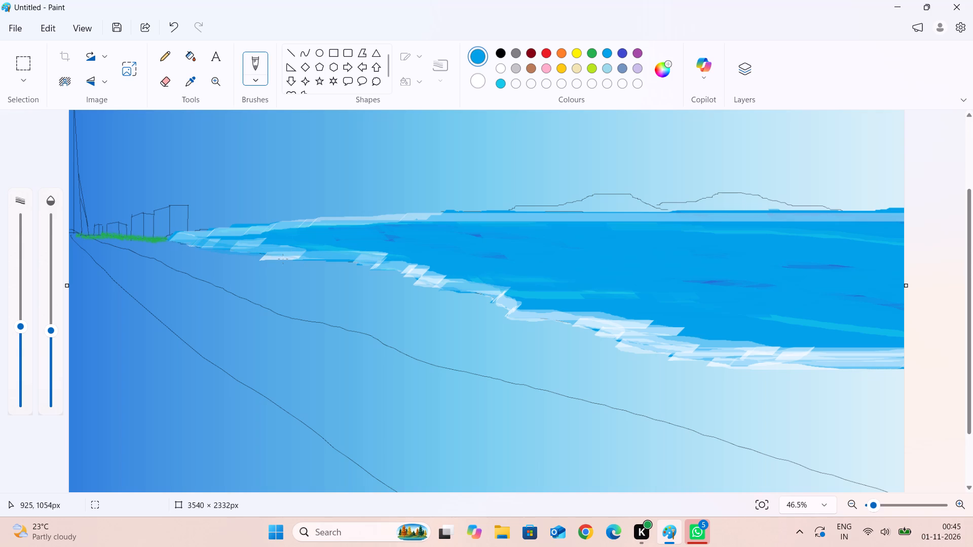
drag(266, 257, 397, 257)
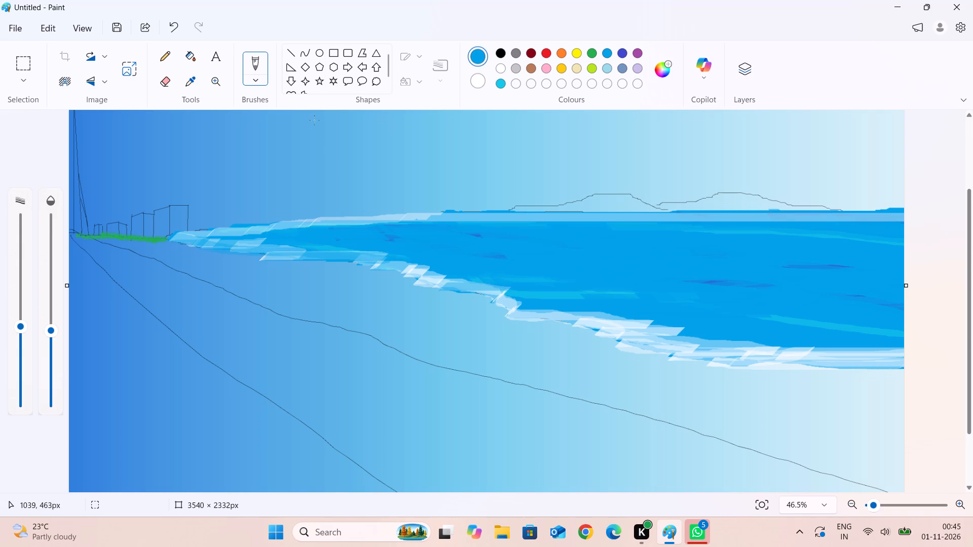
Undo the white foam along both shorelines and its Turquoise blending, stepping back to the blended water without foam.
triple_click(172, 28)
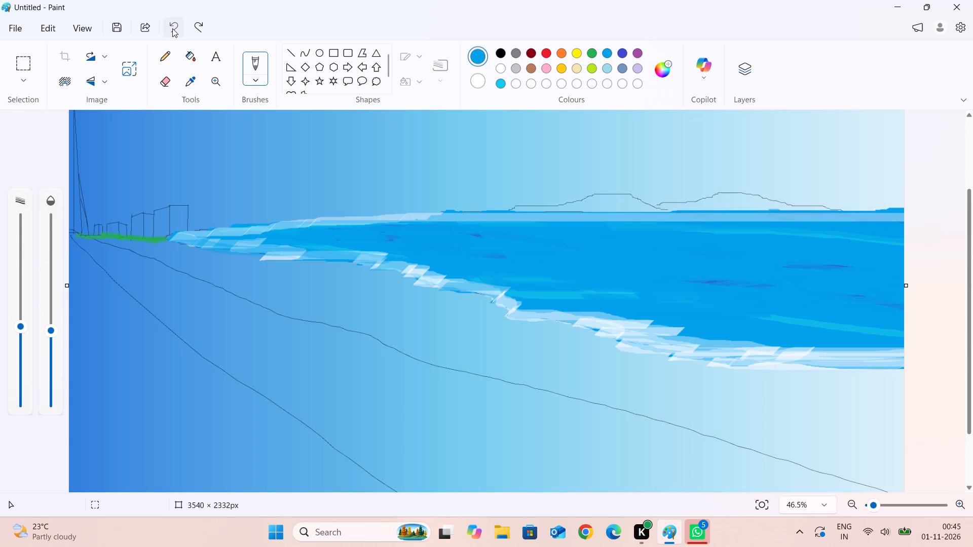
triple_click(172, 28)
triple_click(172, 28)
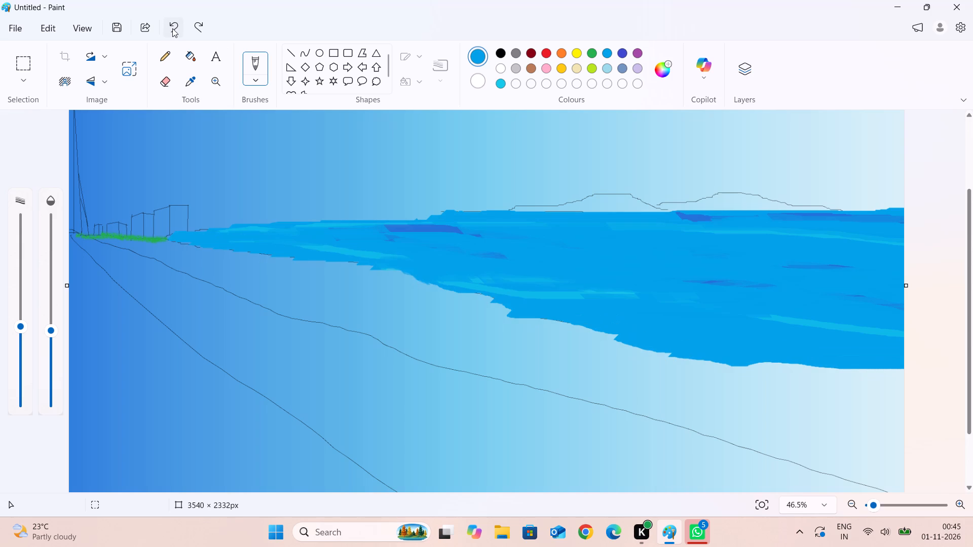
click(172, 28)
click(205, 25)
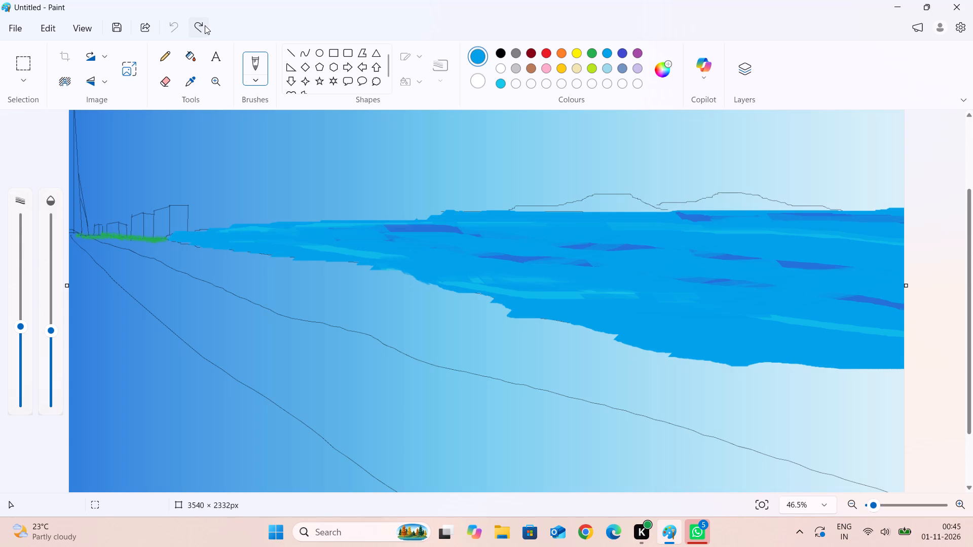
click(205, 25)
click(205, 25)
click(205, 25)
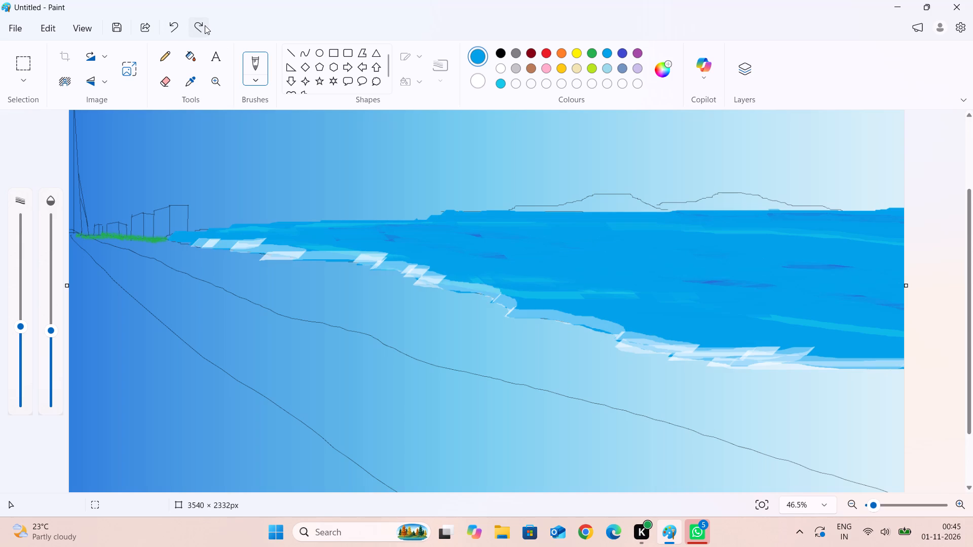
click(170, 26)
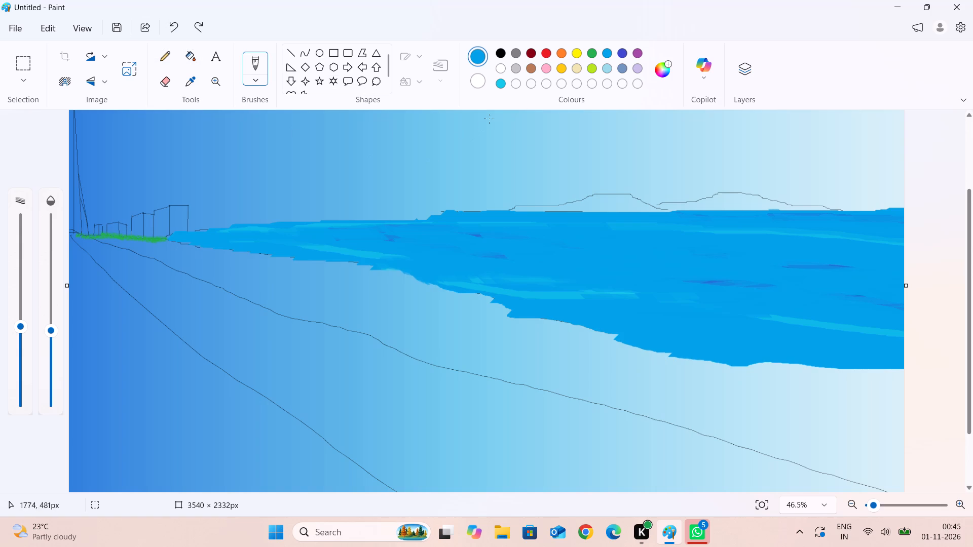
Switch the brush colour to white.
click(498, 67)
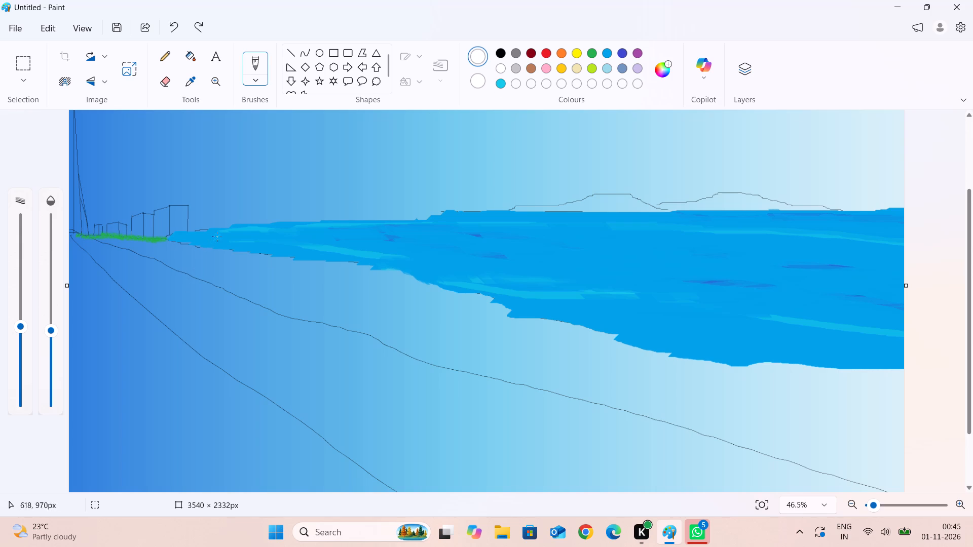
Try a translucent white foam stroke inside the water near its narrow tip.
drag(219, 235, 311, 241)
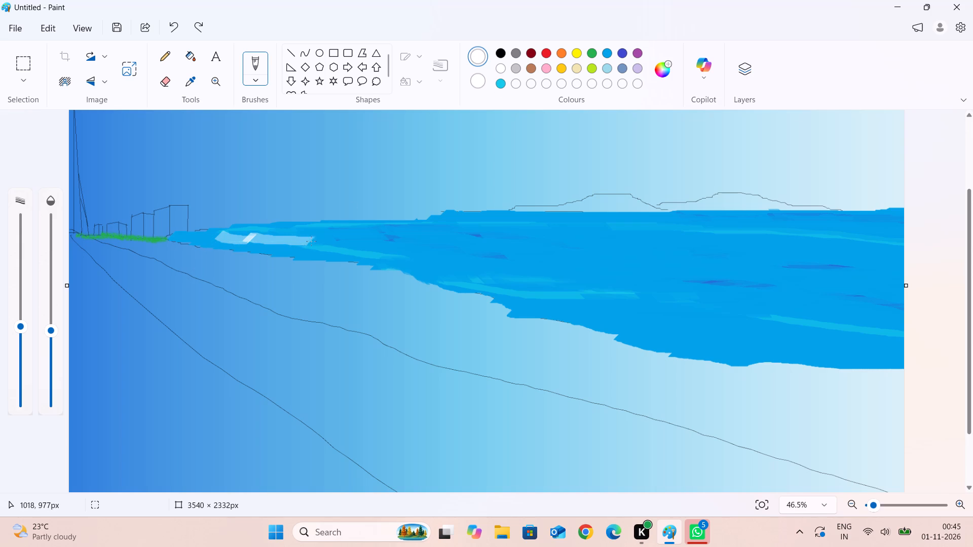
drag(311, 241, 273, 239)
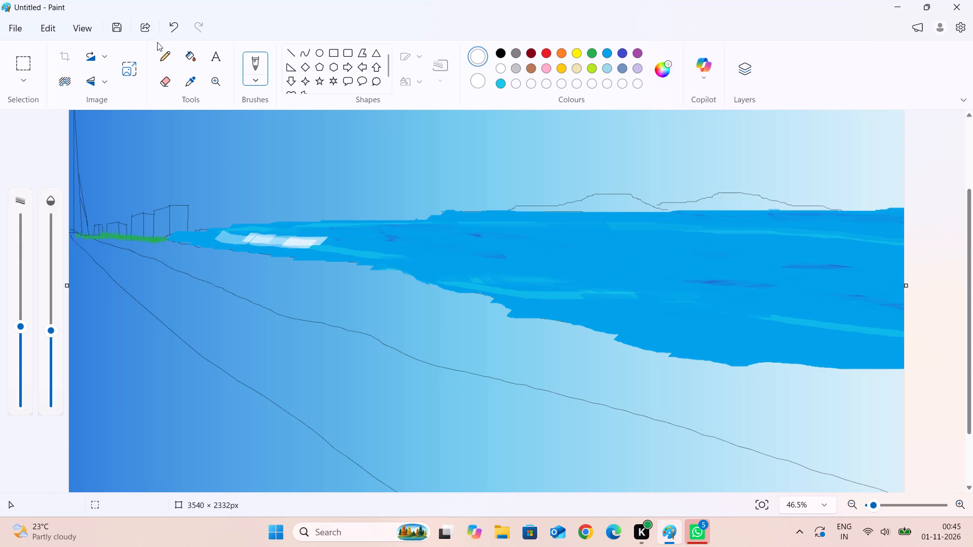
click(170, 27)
Raise the brush opacity to nearly full and paint a solid white foam band inside the near shoreline, from the water's tip to the canvas edge.
drag(44, 327, 44, 211)
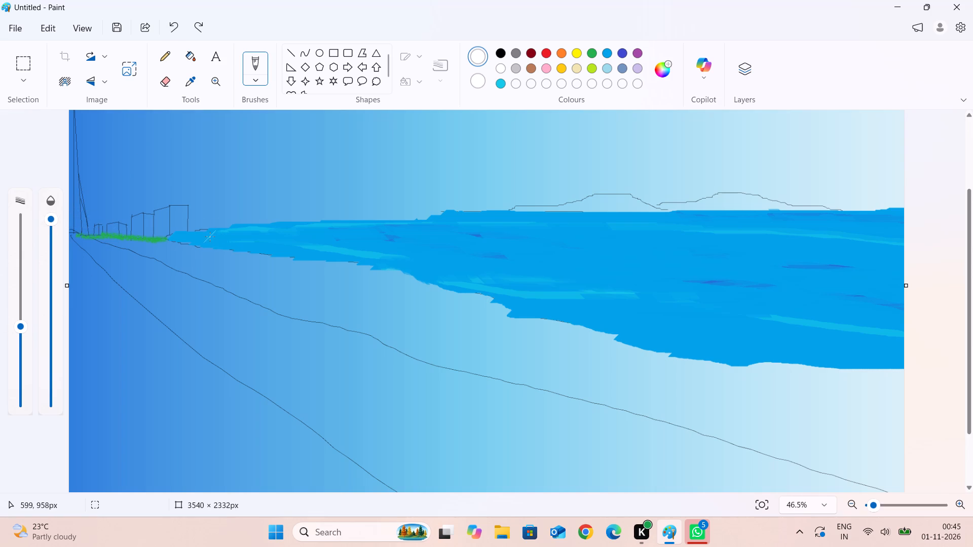
drag(210, 237, 248, 240)
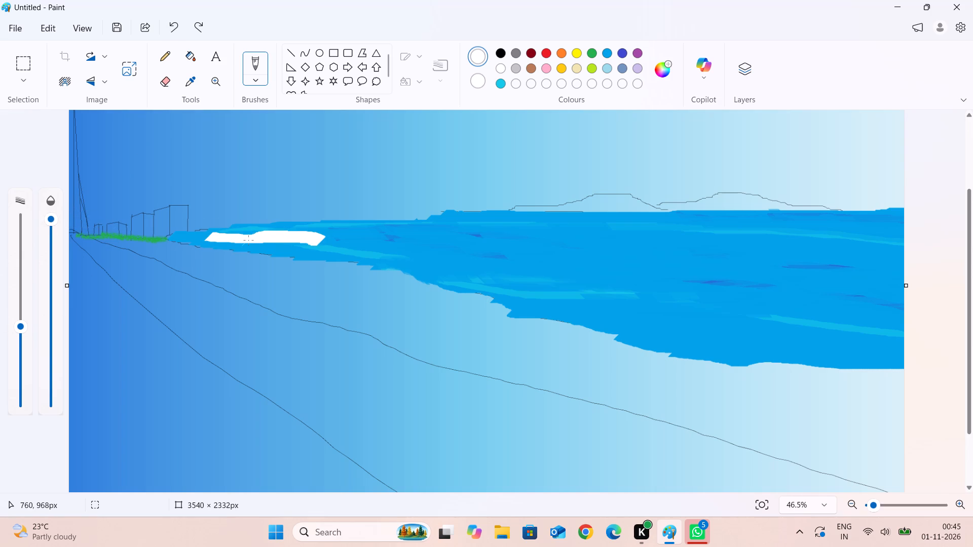
drag(248, 240, 384, 253)
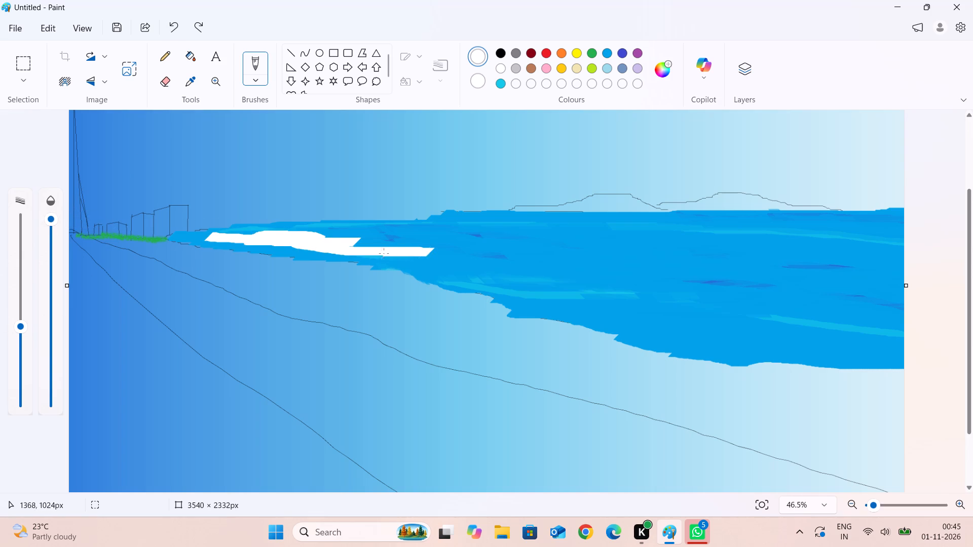
drag(384, 253, 457, 268)
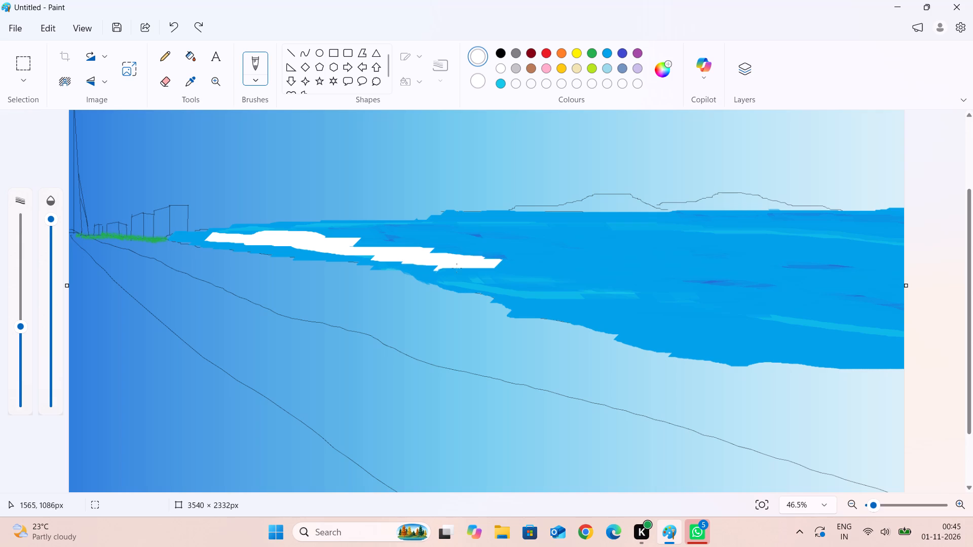
drag(457, 268, 568, 283)
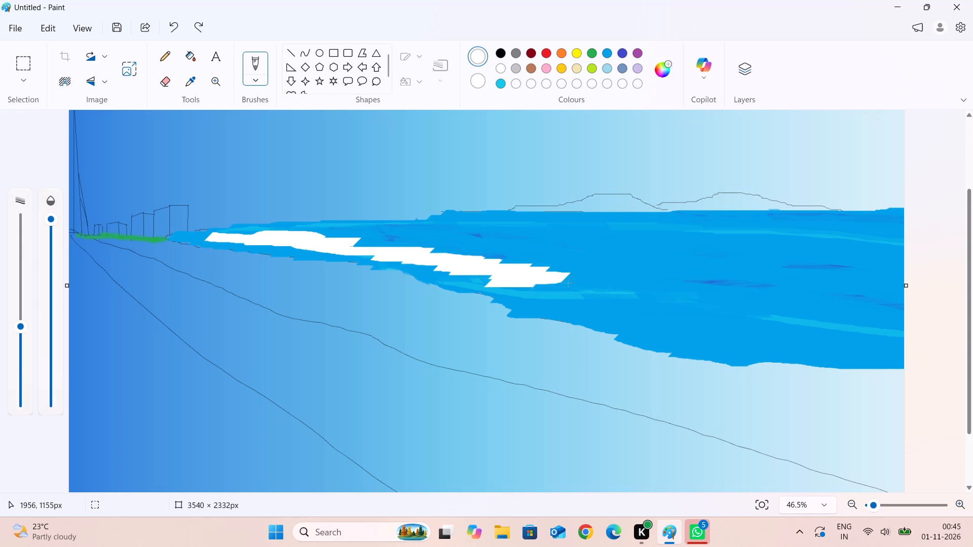
drag(568, 283, 671, 306)
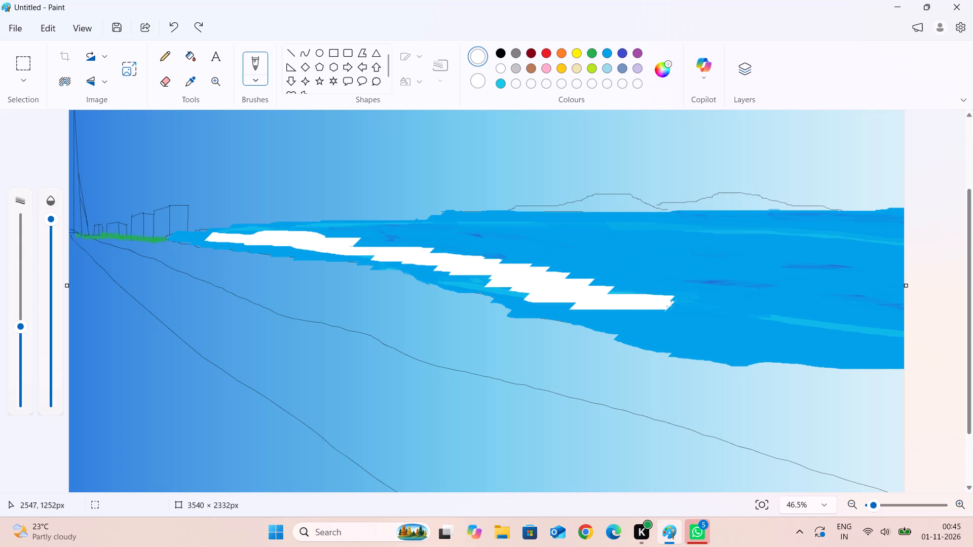
drag(671, 306, 633, 323)
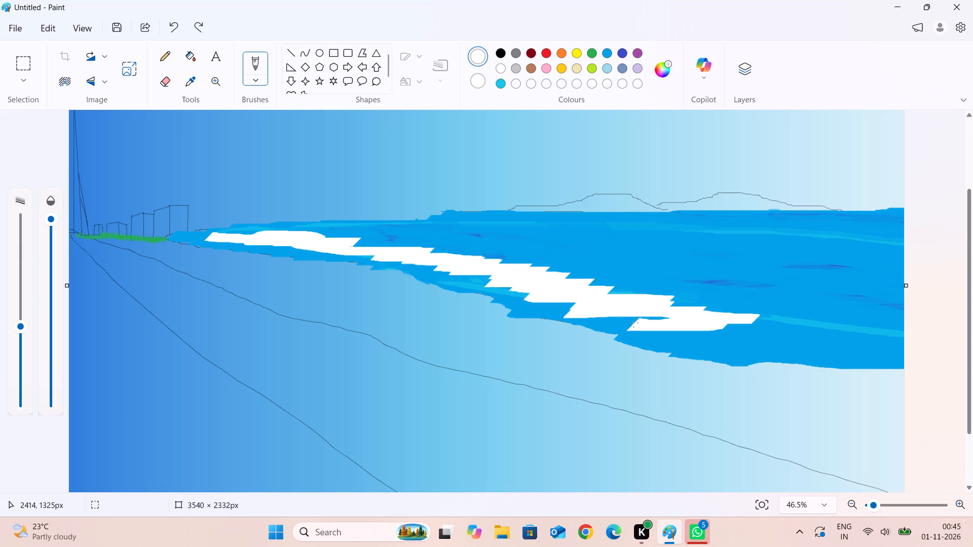
drag(633, 323, 708, 331)
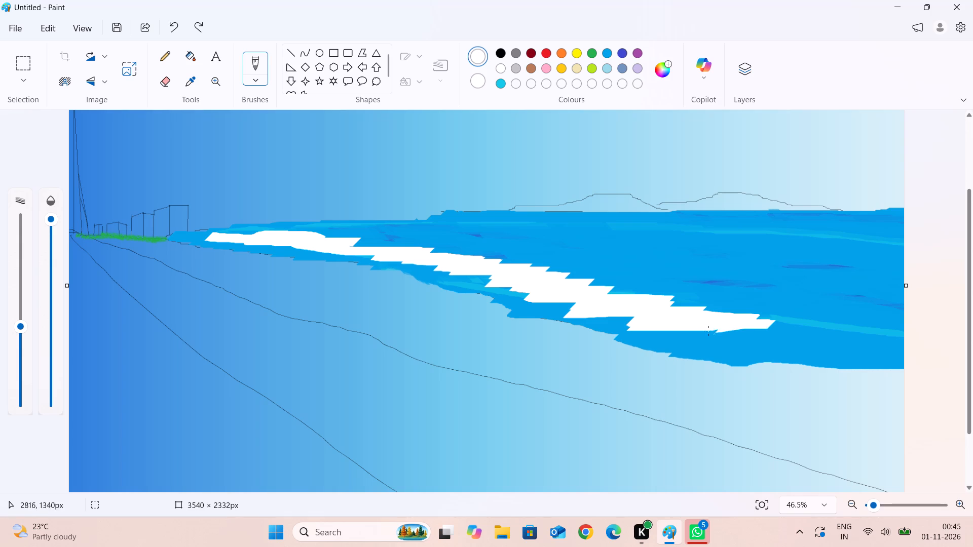
drag(708, 331, 741, 332)
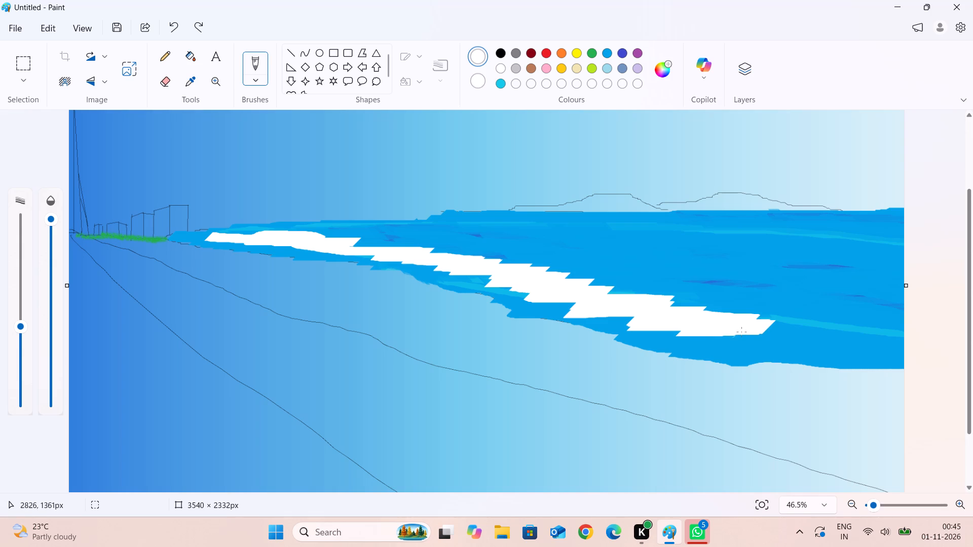
drag(741, 332, 783, 333)
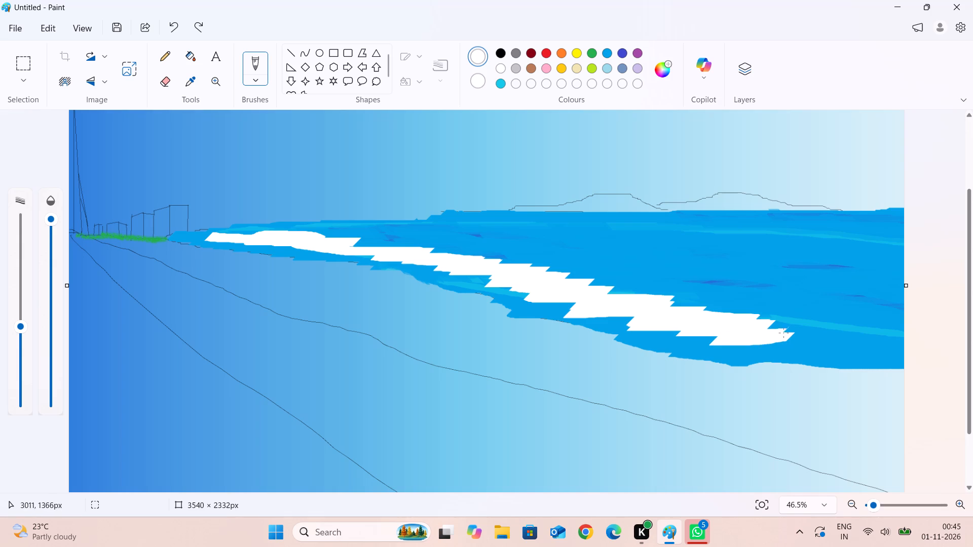
drag(783, 333, 808, 336)
drag(808, 336, 777, 338)
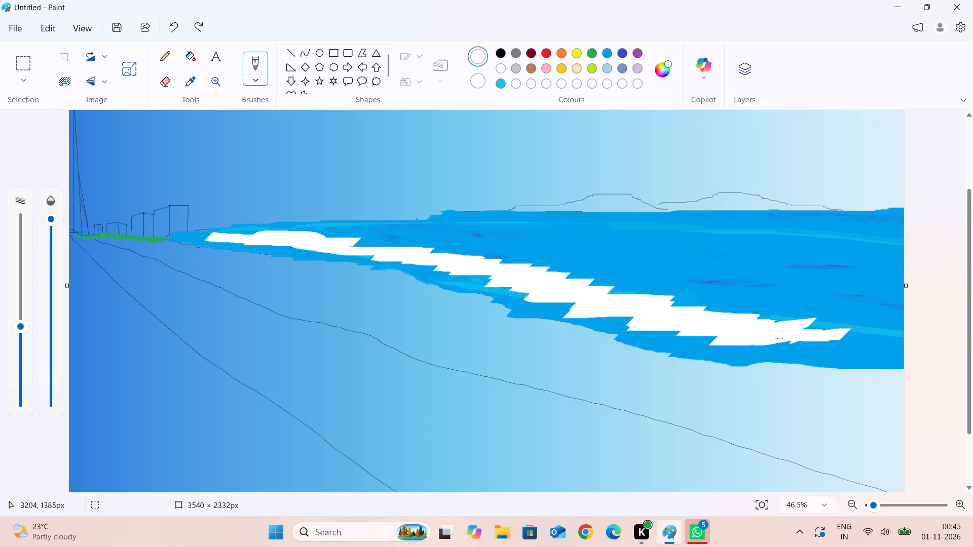
drag(777, 338, 902, 350)
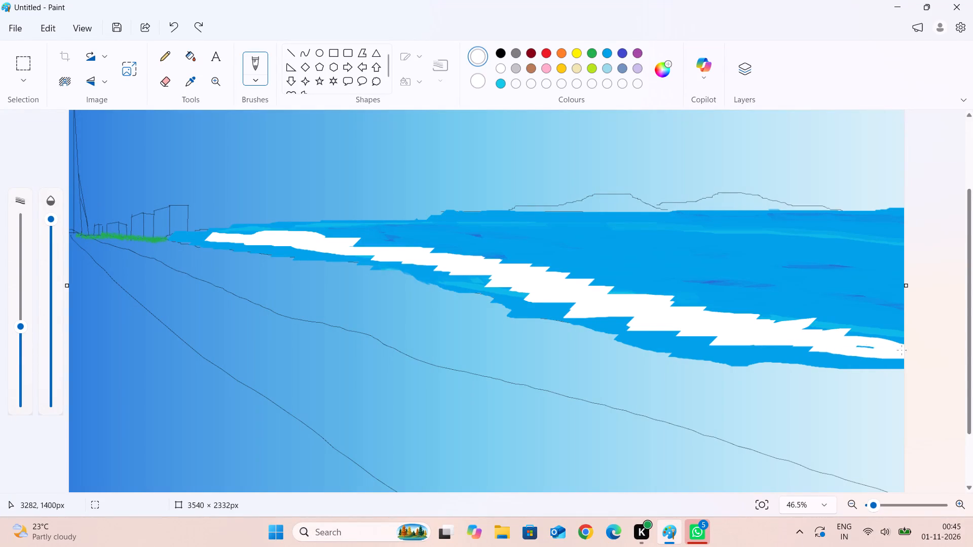
drag(902, 350, 898, 348)
Switch the colour to Turquoise and lower the brush opacity to about 40%.
click(608, 54)
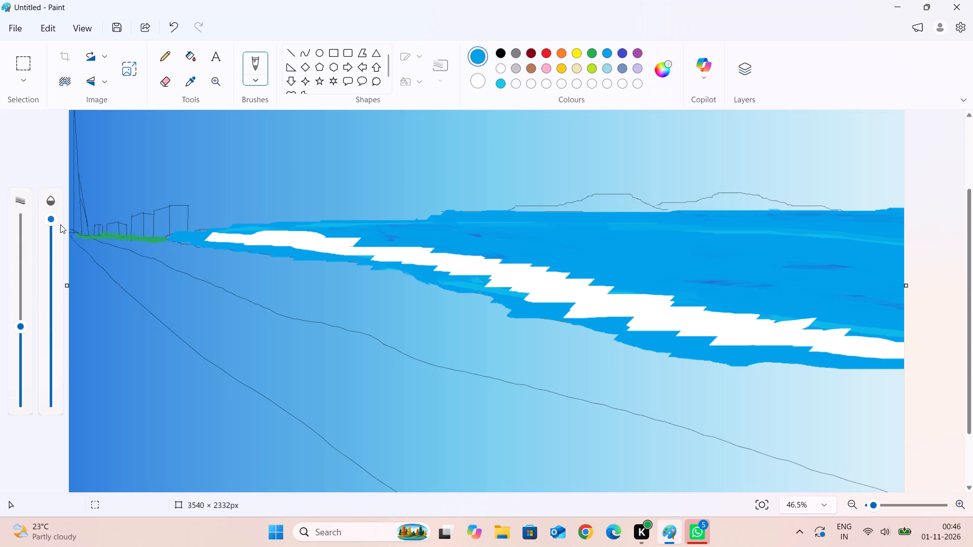
drag(58, 222, 68, 335)
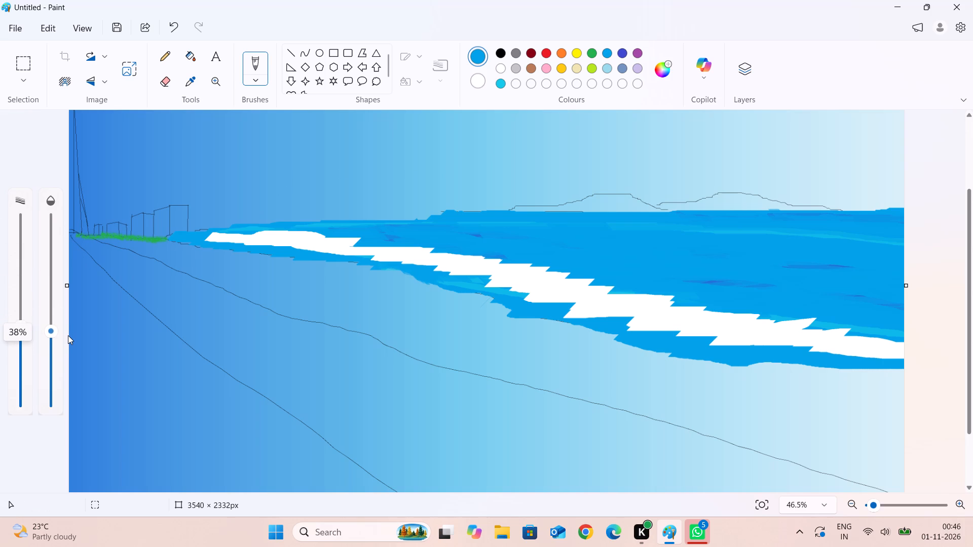
drag(68, 335, 65, 328)
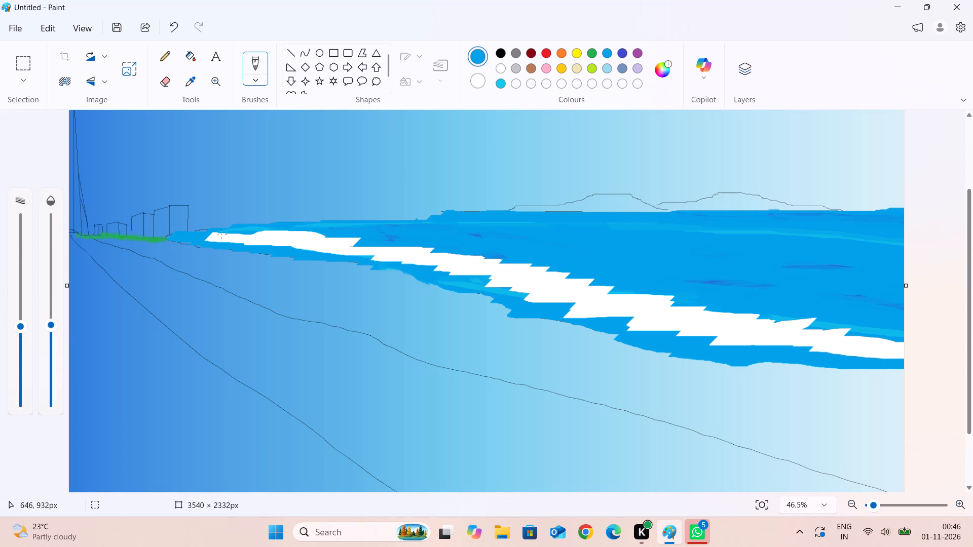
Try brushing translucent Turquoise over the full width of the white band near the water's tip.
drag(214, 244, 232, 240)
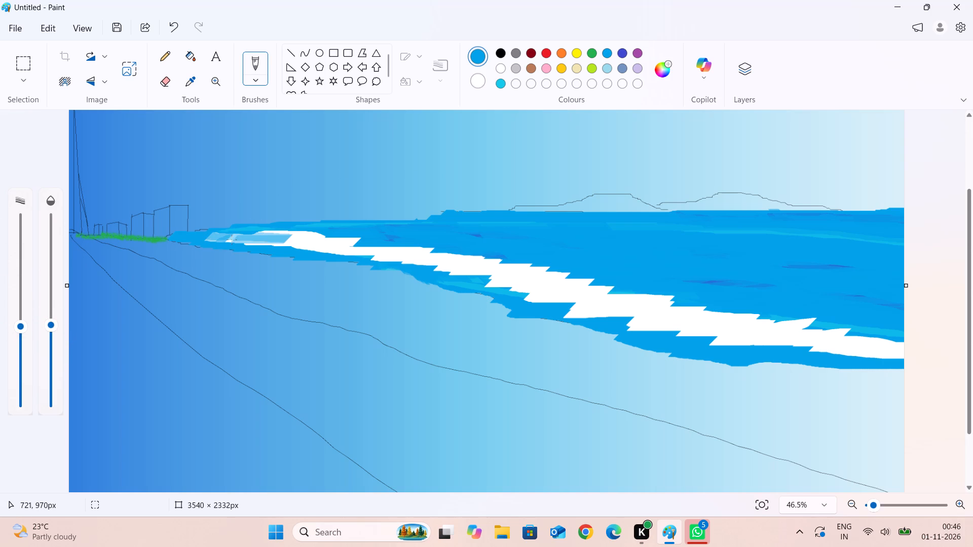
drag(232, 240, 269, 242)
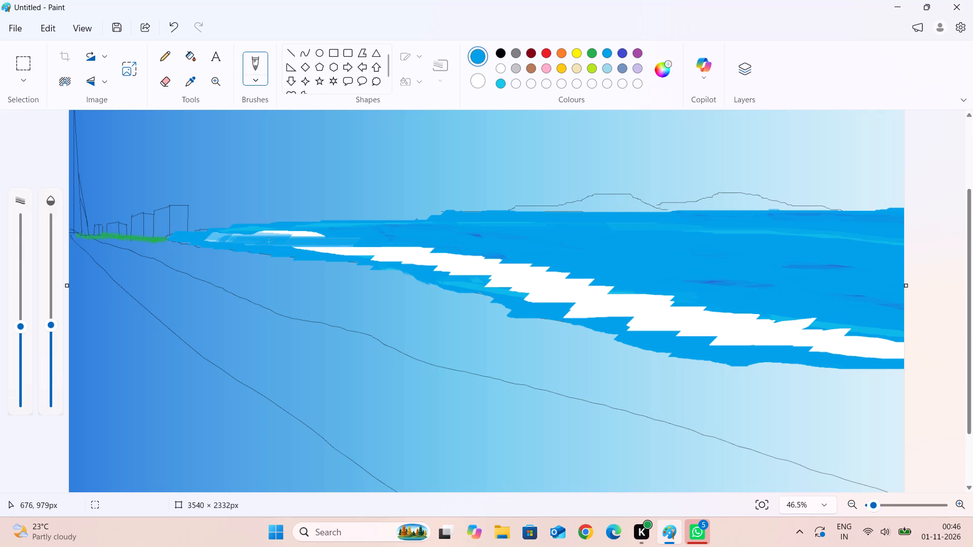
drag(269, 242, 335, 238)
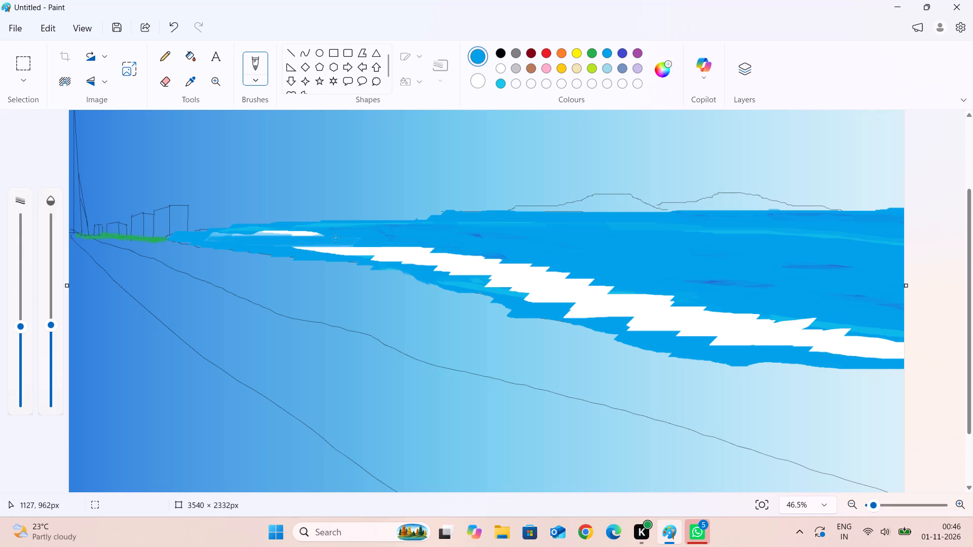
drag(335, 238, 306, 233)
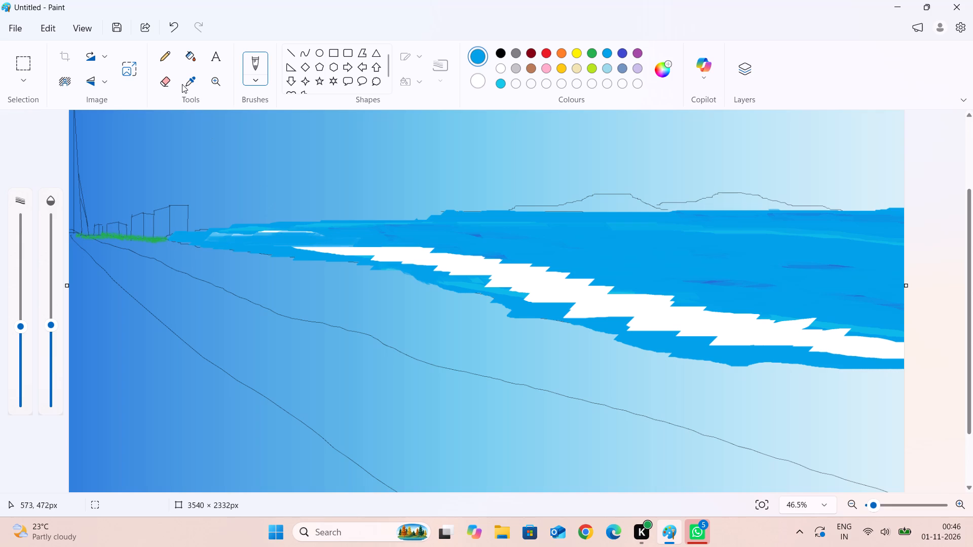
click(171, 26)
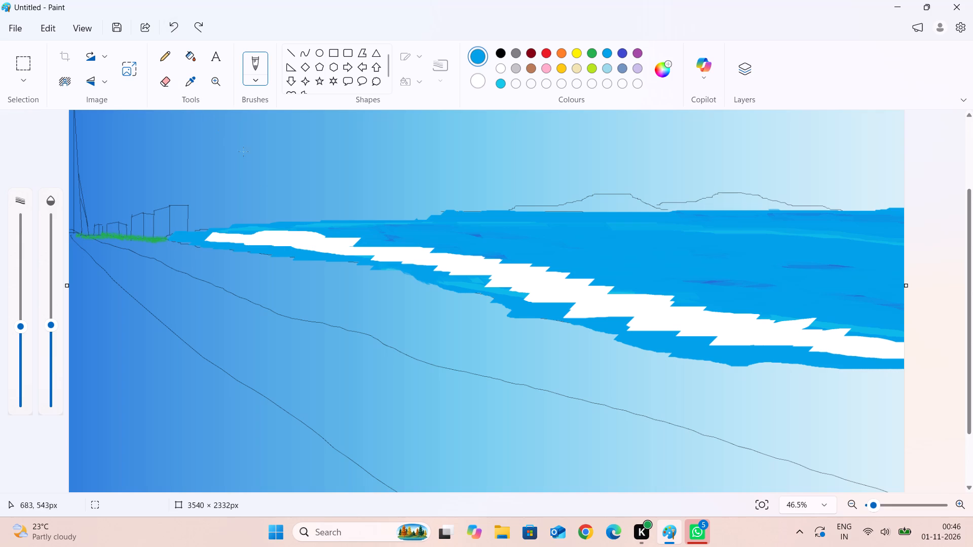
Brush translucent Turquoise along the upper part of the white foam band, from the water's narrow tip to the canvas edge.
drag(205, 234, 215, 233)
drag(215, 233, 291, 240)
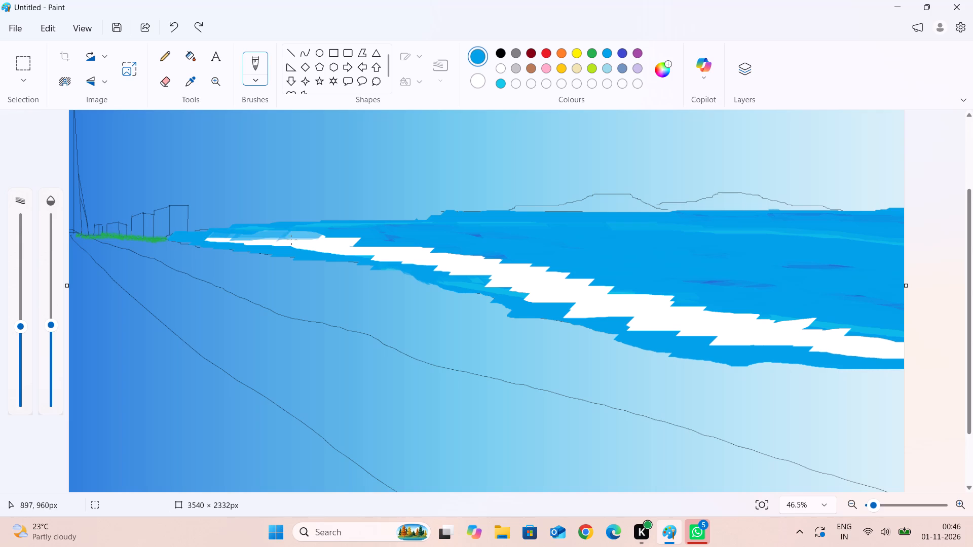
drag(291, 240, 423, 245)
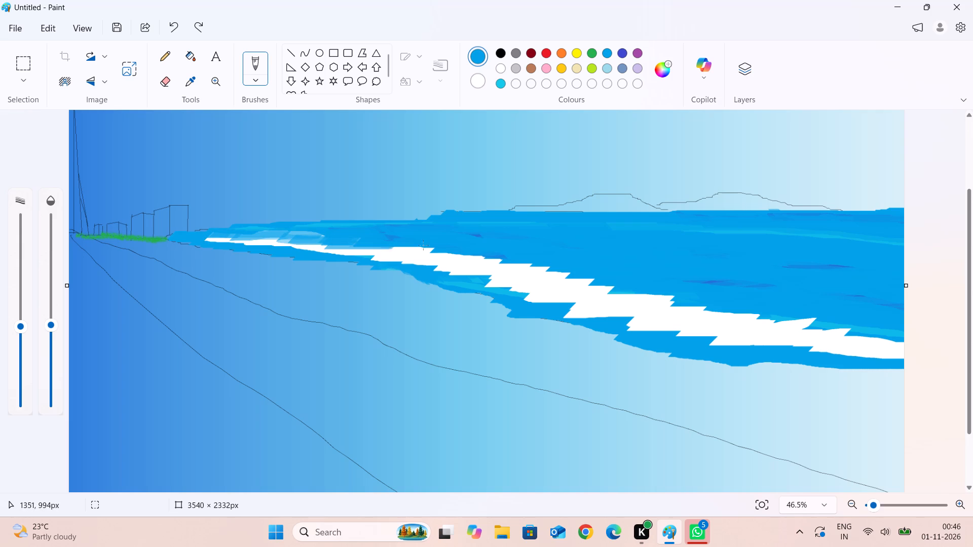
drag(423, 245, 485, 260)
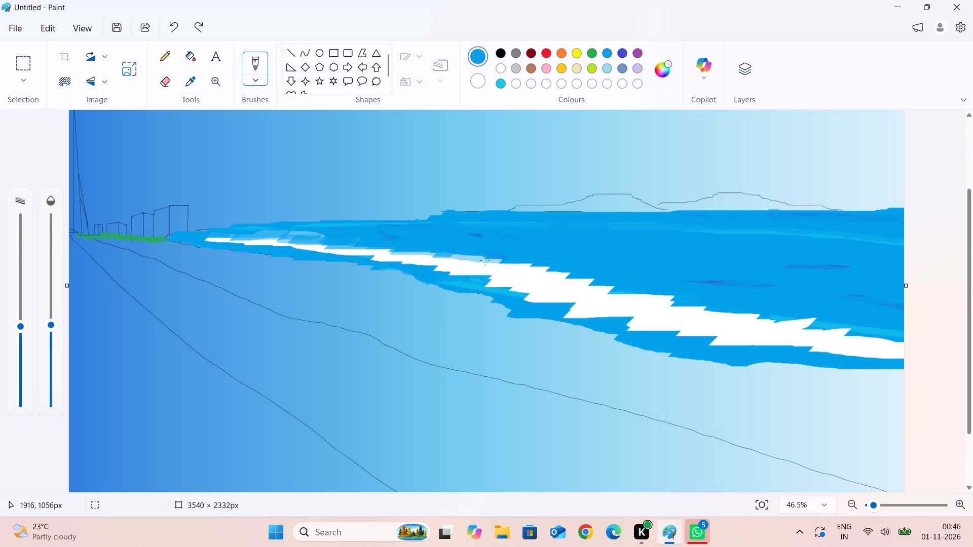
drag(485, 260, 427, 253)
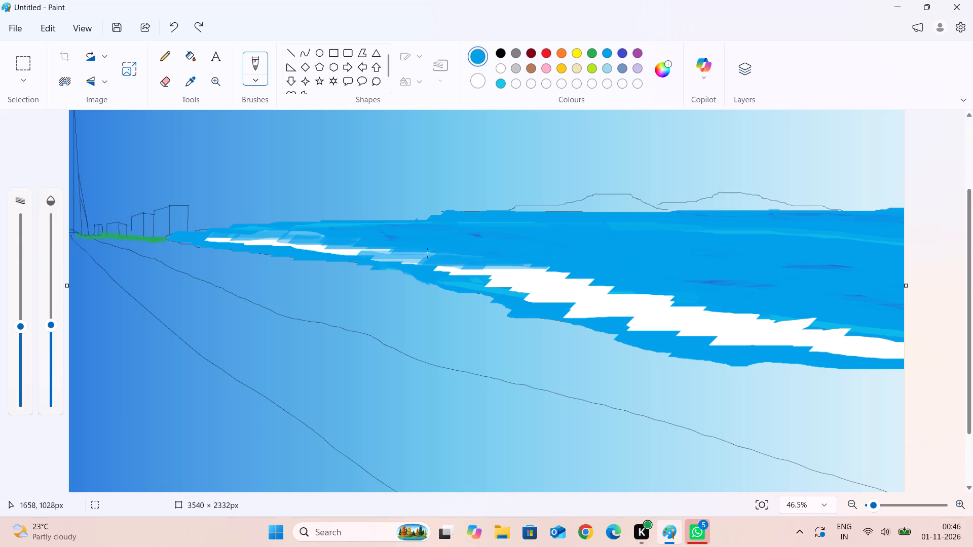
drag(427, 253, 297, 241)
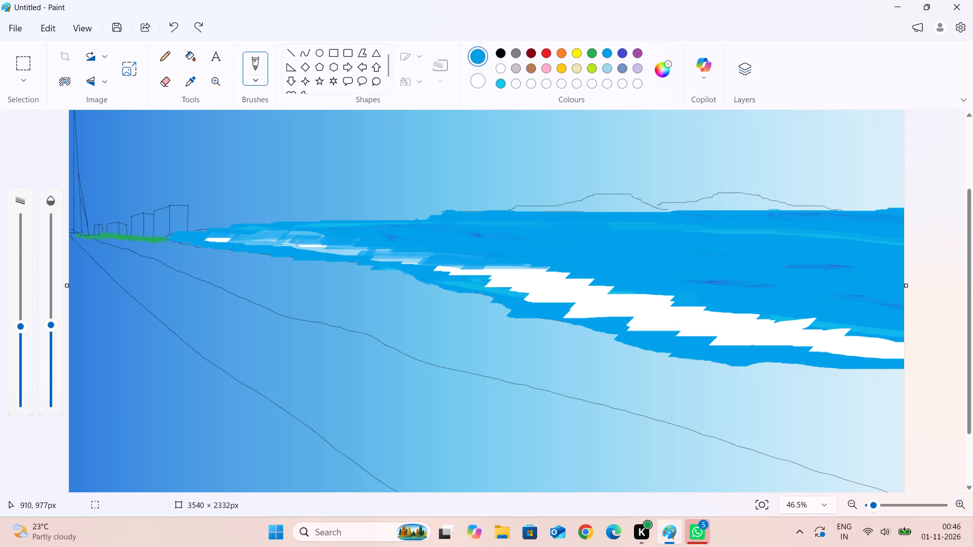
drag(297, 241, 822, 315)
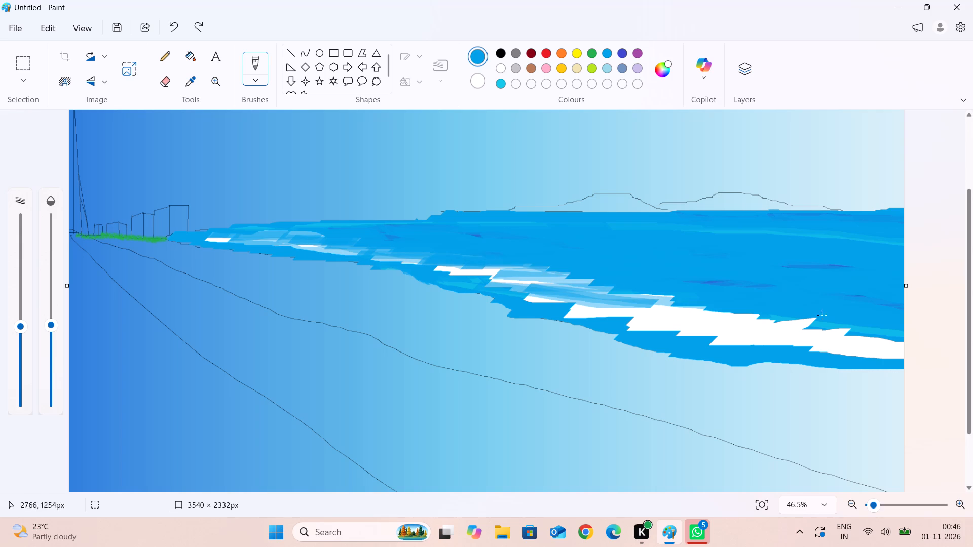
drag(822, 315, 908, 337)
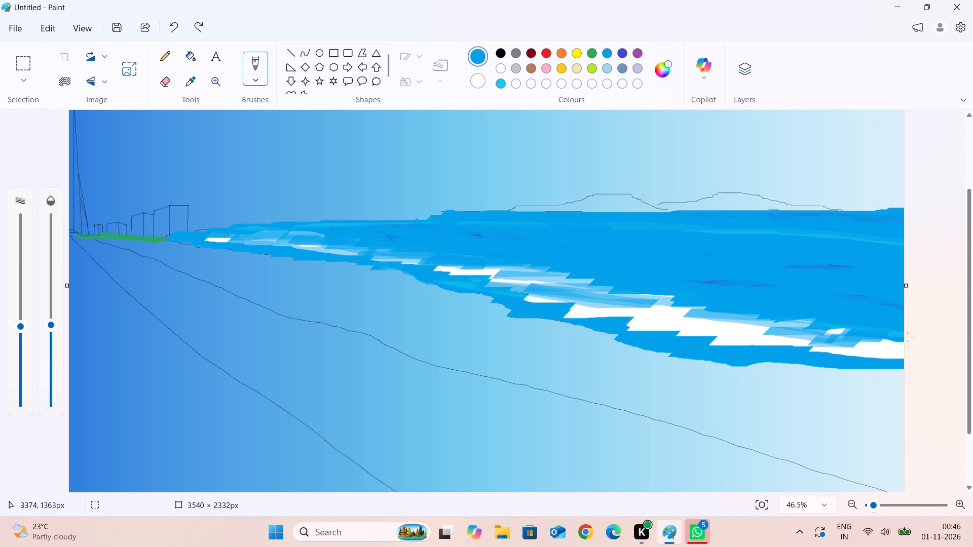
drag(908, 337, 704, 321)
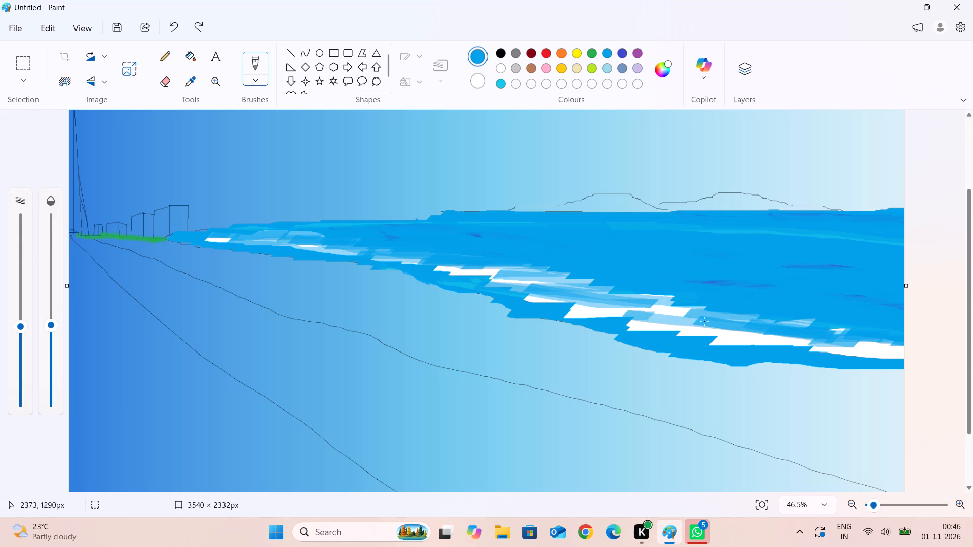
drag(704, 321, 654, 309)
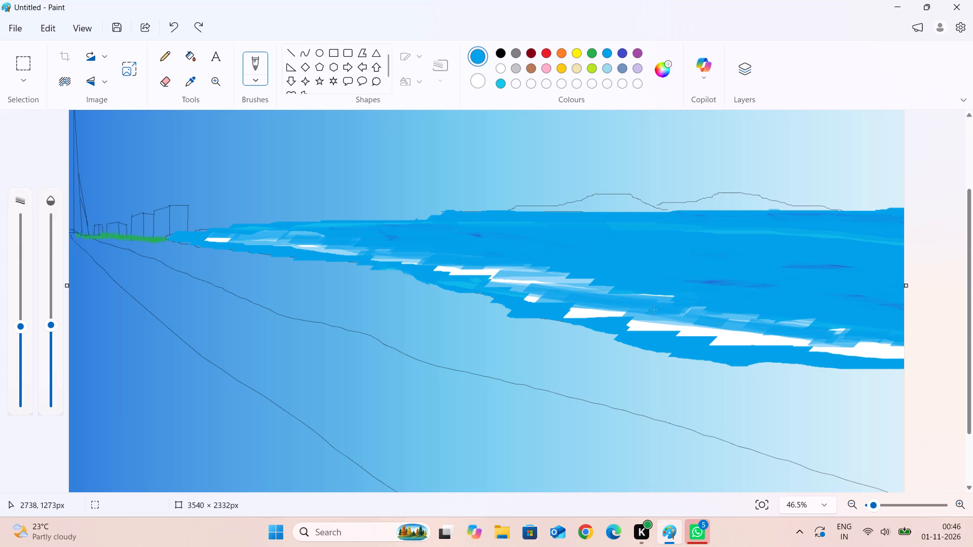
drag(654, 309, 809, 325)
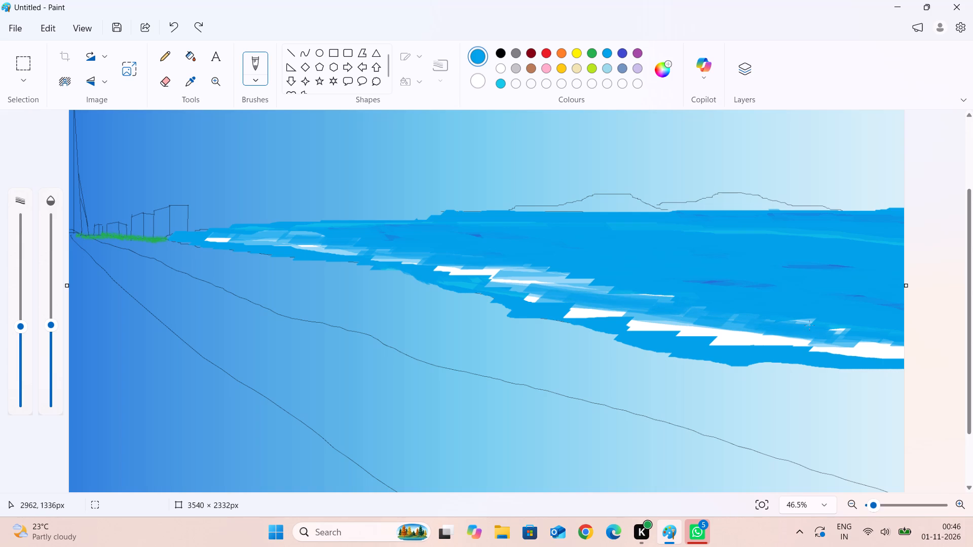
drag(809, 325, 758, 318)
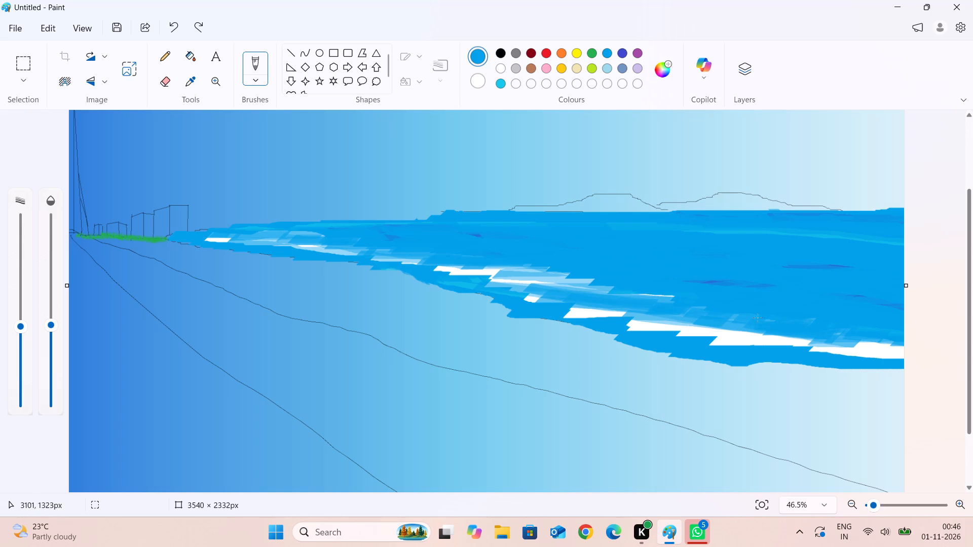
Blend translucent Turquoise over the foam band's remaining solid white, along its shoreward side and near the tip, leaving only scattered white flecks.
drag(758, 318, 455, 265)
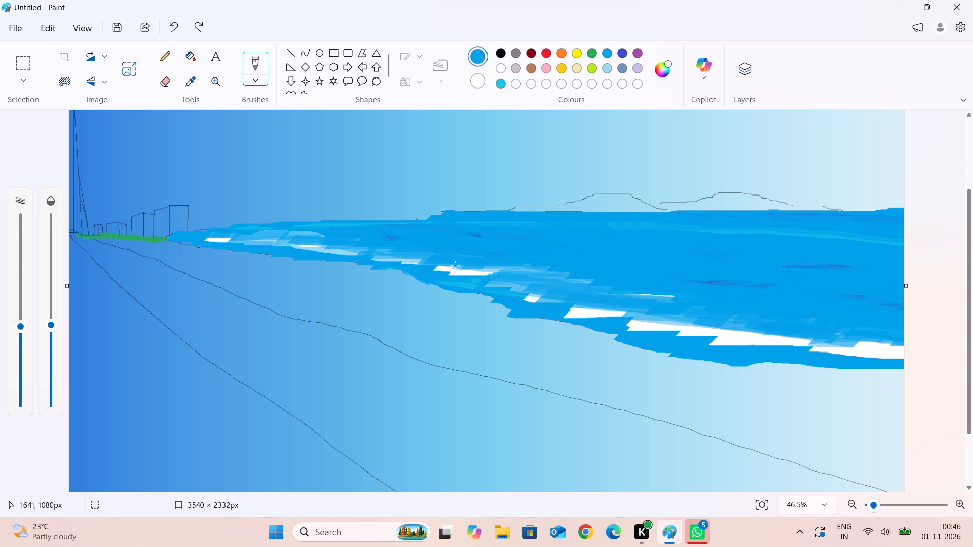
drag(455, 265, 739, 317)
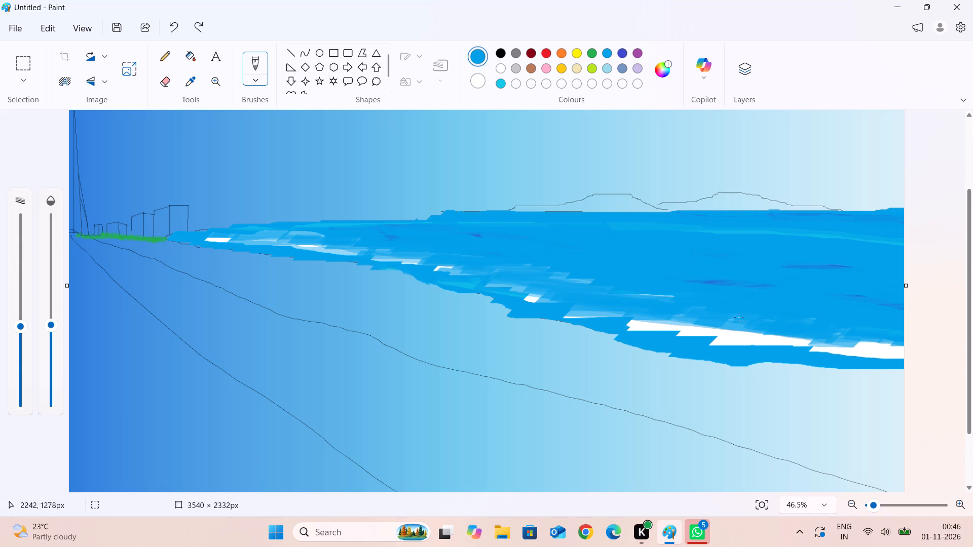
drag(739, 317, 892, 354)
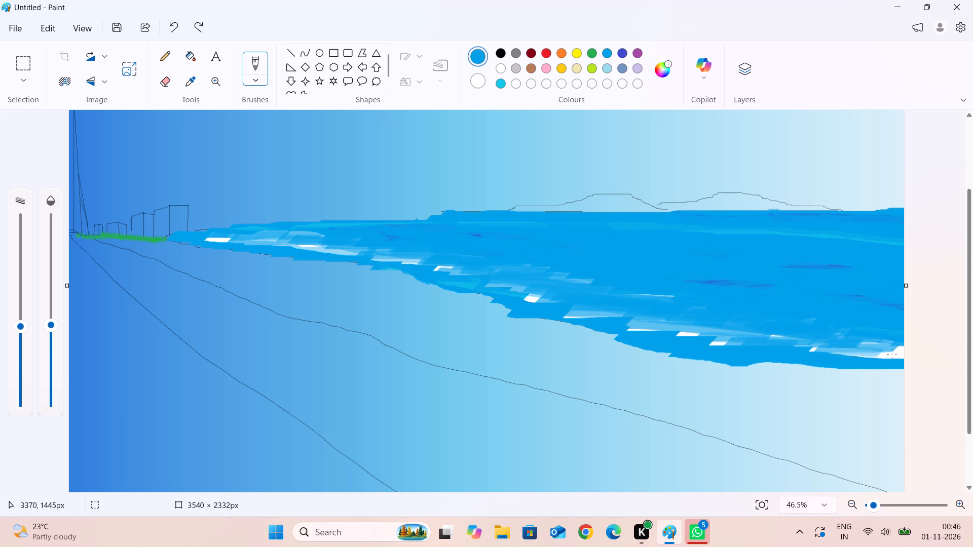
drag(892, 354, 701, 328)
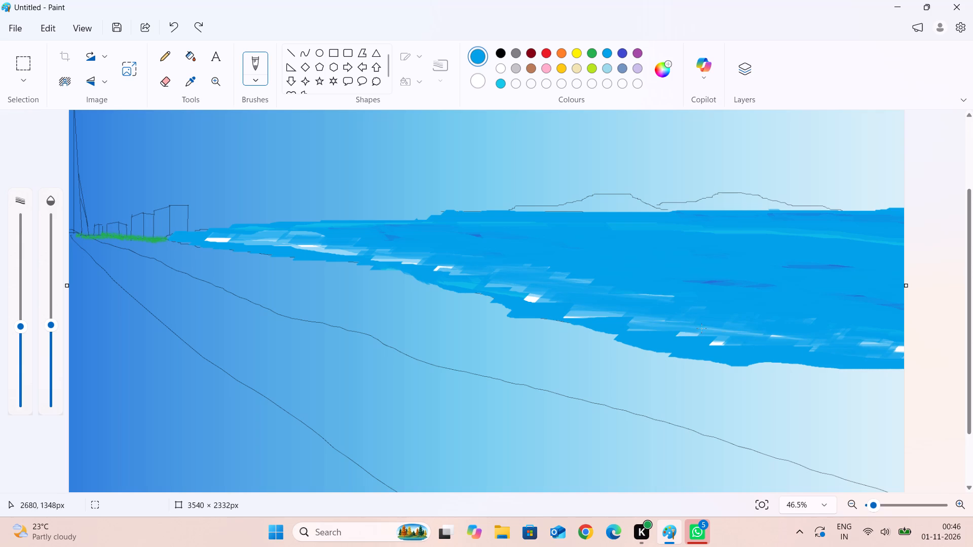
drag(701, 328, 549, 316)
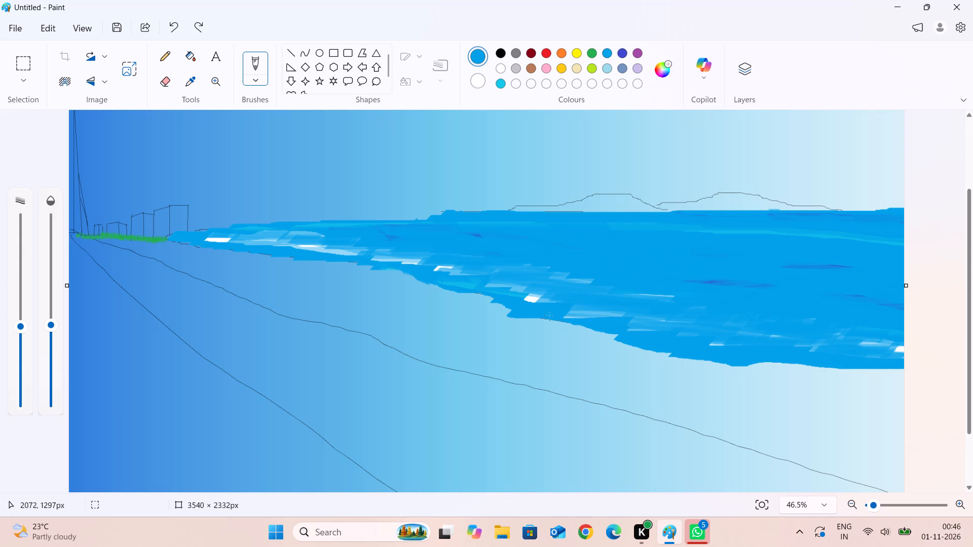
drag(549, 316, 399, 269)
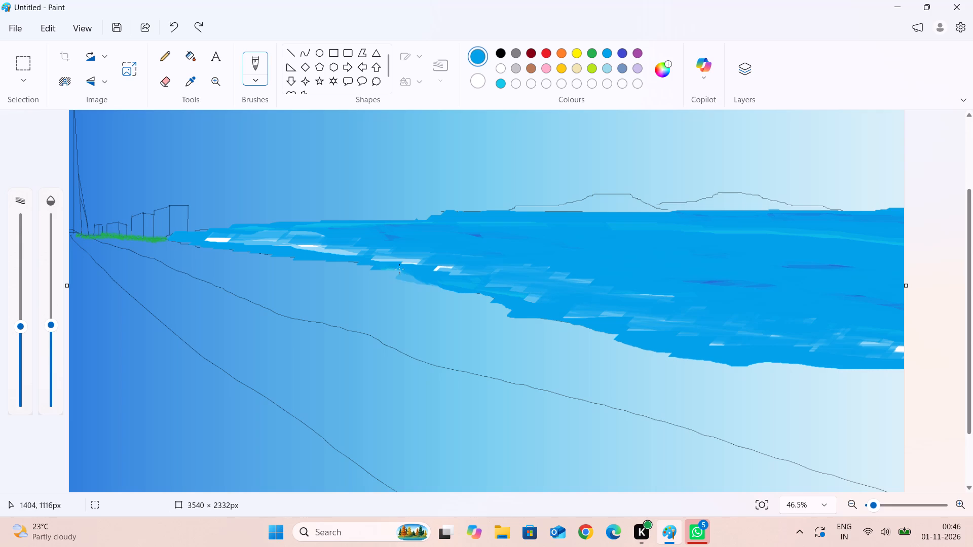
drag(399, 269, 333, 246)
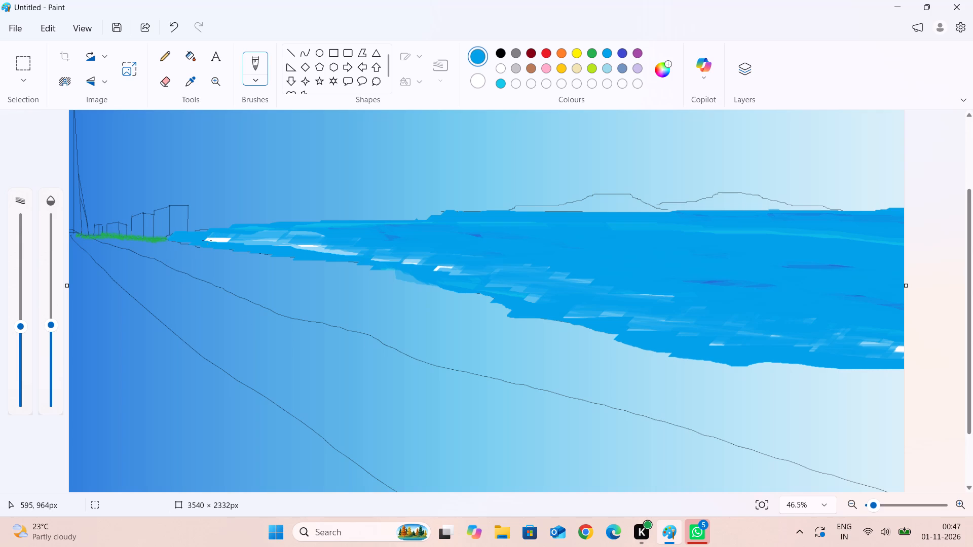
drag(206, 238, 211, 235)
drag(211, 235, 307, 243)
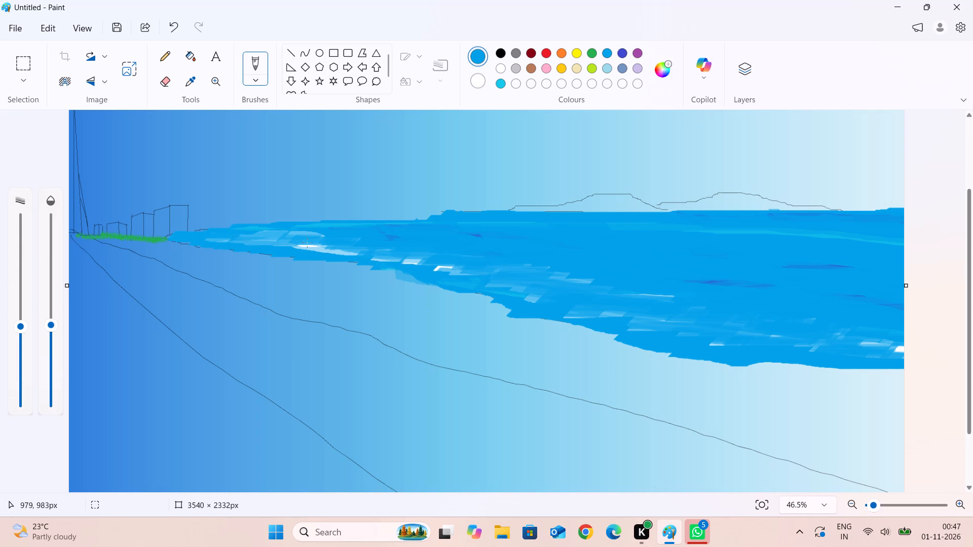
drag(307, 243, 363, 243)
Switch to the standard Brush and set the primary colour to white.
click(255, 84)
click(310, 109)
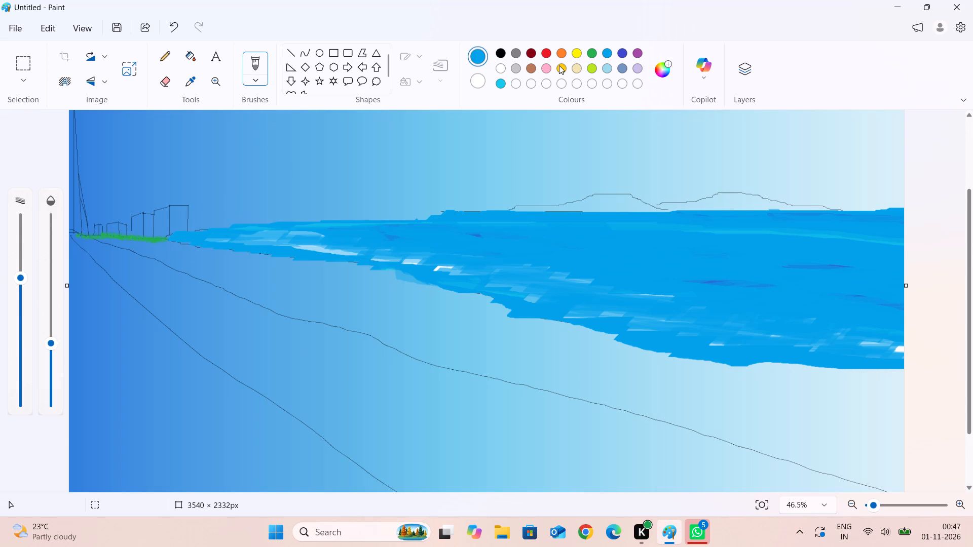
click(471, 76)
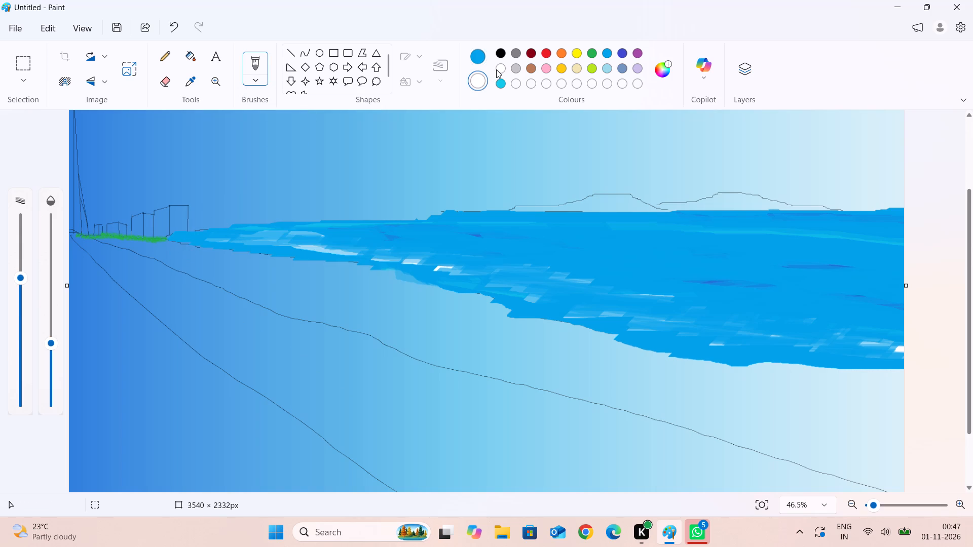
click(496, 69)
click(485, 60)
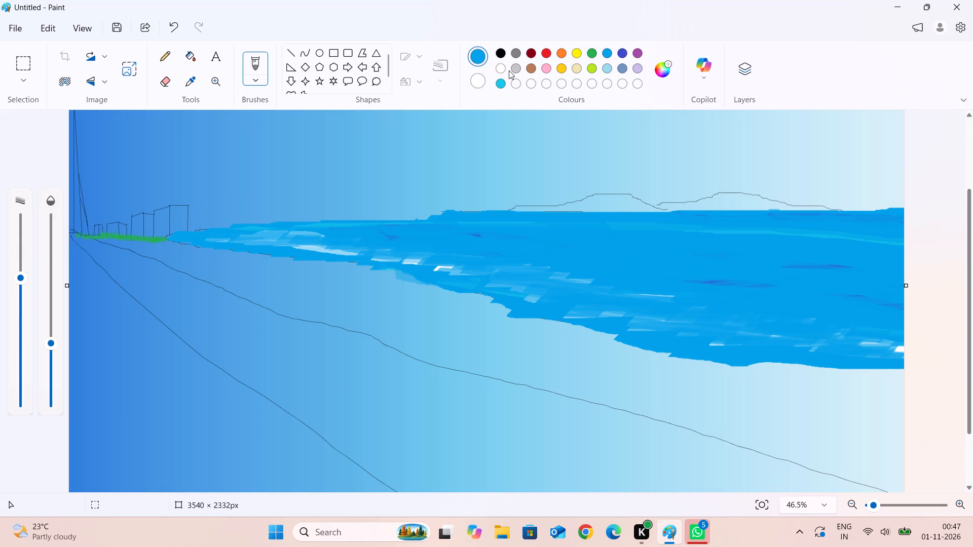
click(507, 69)
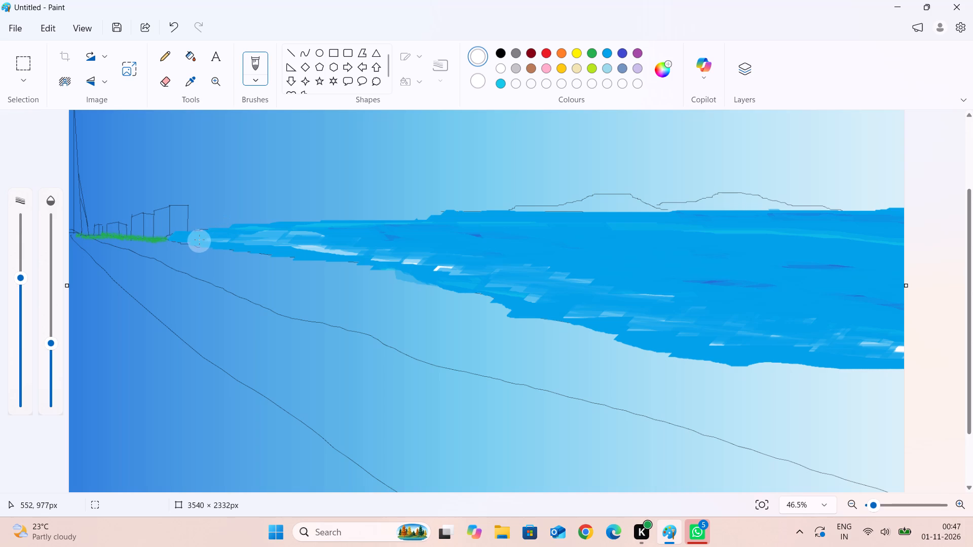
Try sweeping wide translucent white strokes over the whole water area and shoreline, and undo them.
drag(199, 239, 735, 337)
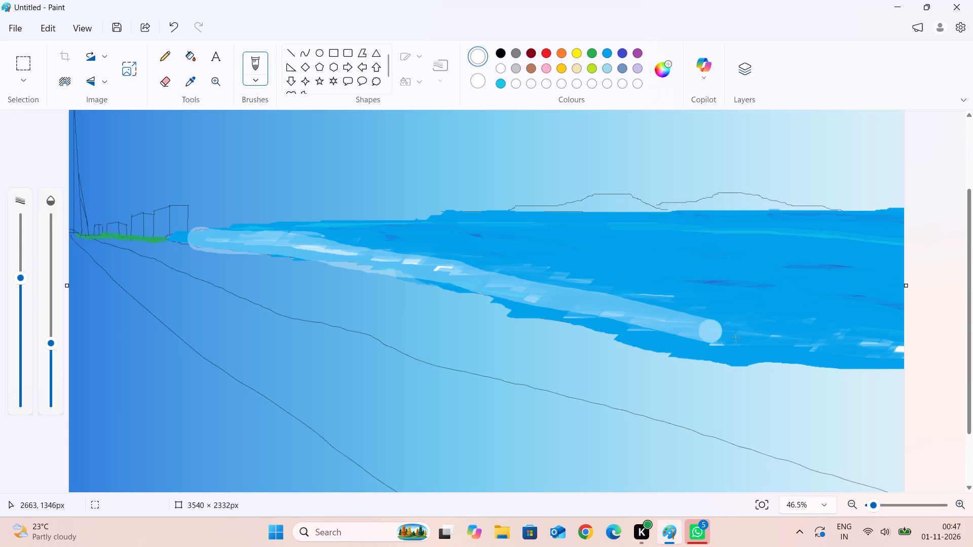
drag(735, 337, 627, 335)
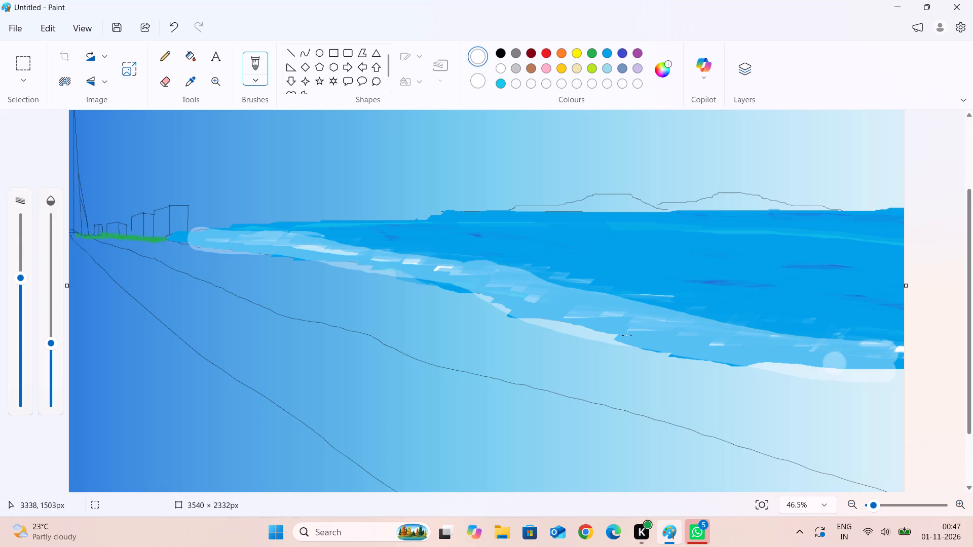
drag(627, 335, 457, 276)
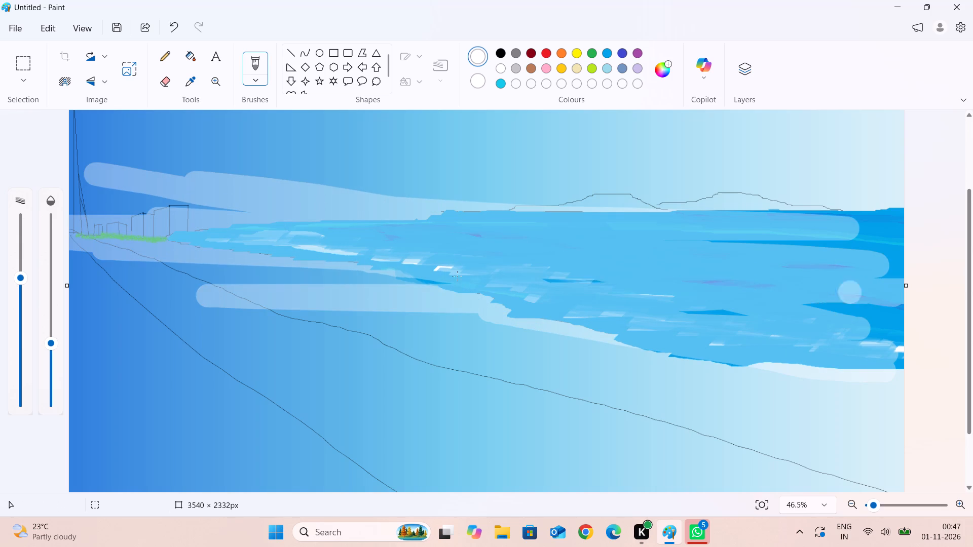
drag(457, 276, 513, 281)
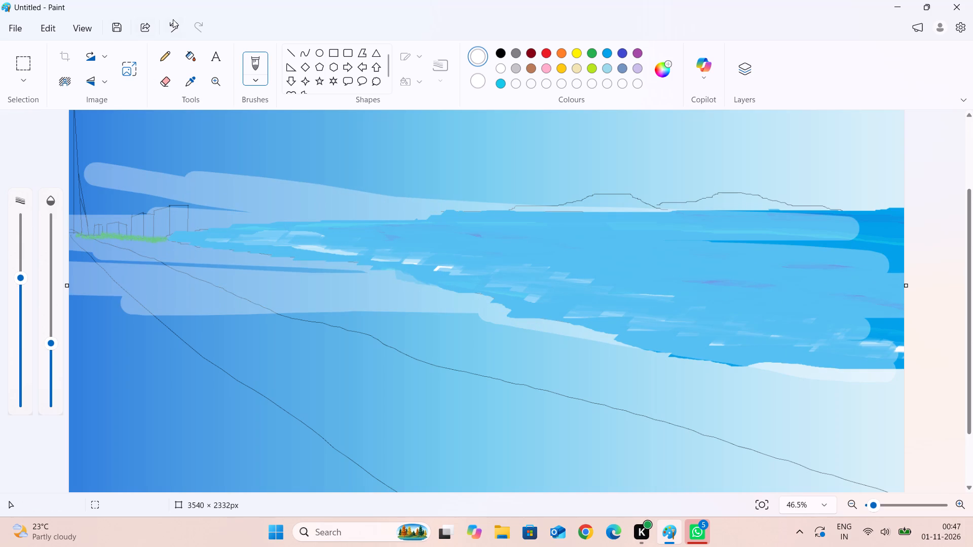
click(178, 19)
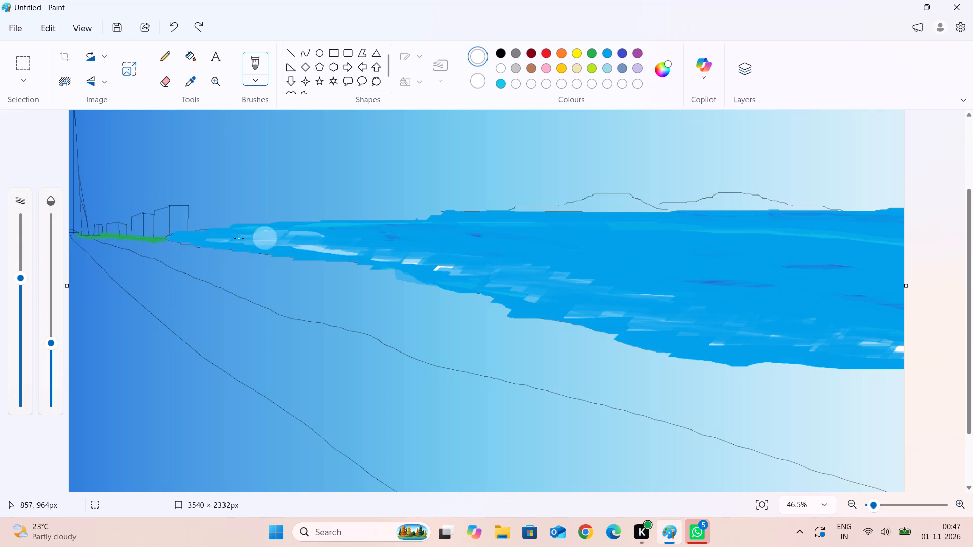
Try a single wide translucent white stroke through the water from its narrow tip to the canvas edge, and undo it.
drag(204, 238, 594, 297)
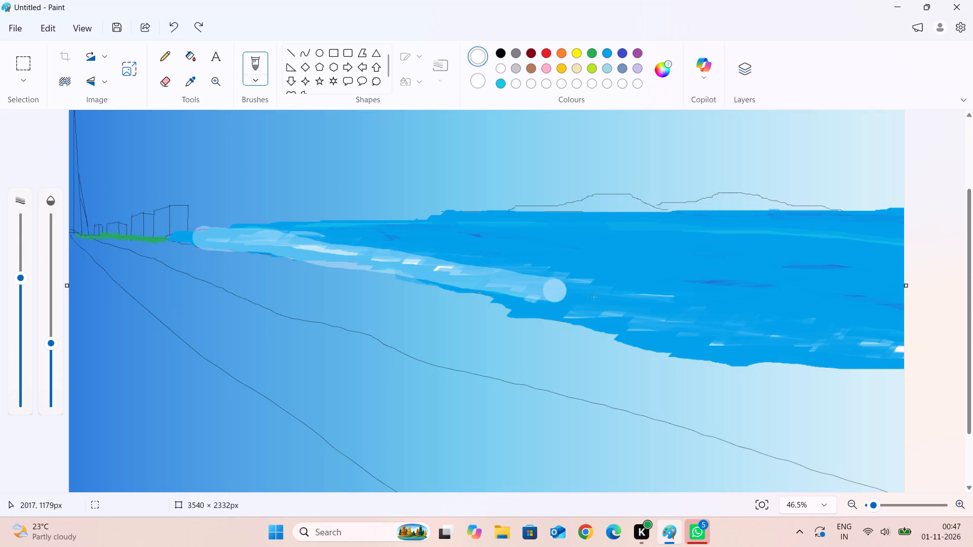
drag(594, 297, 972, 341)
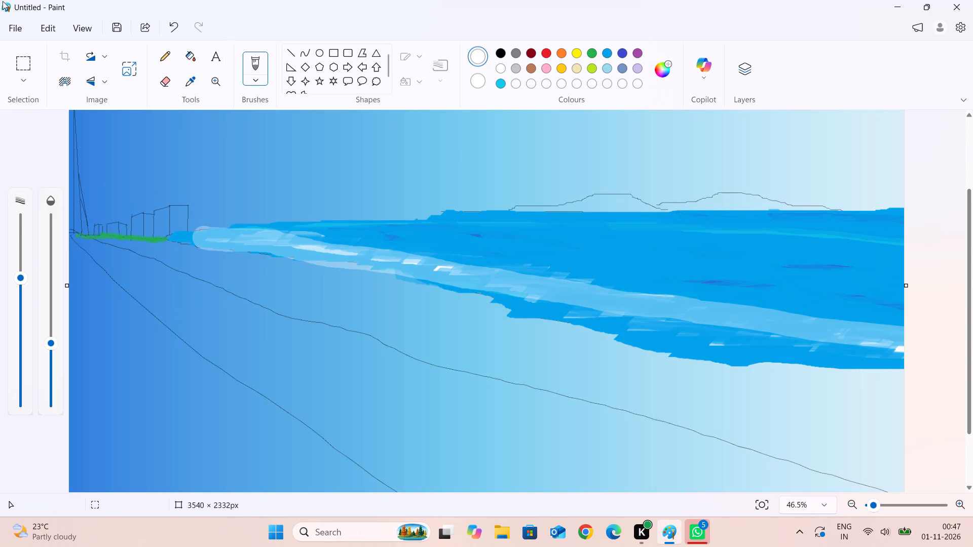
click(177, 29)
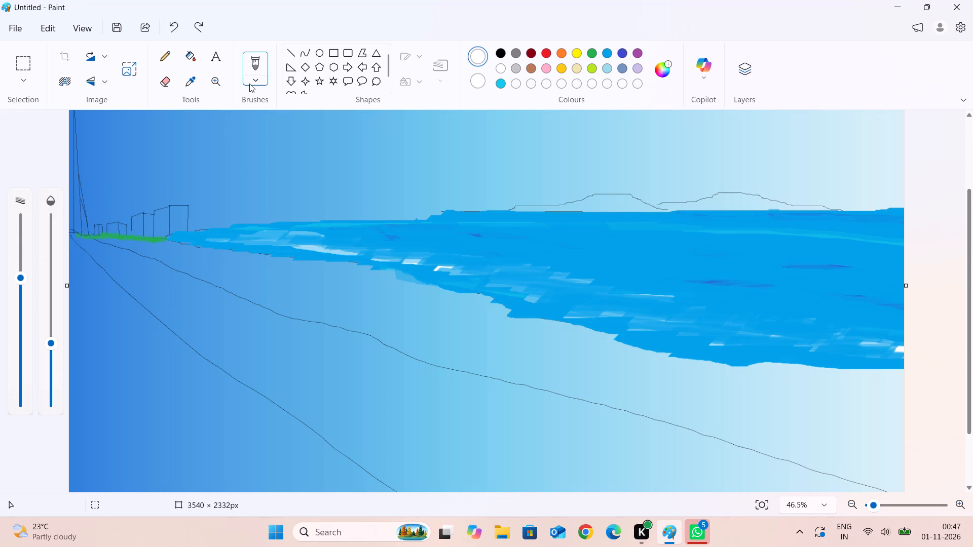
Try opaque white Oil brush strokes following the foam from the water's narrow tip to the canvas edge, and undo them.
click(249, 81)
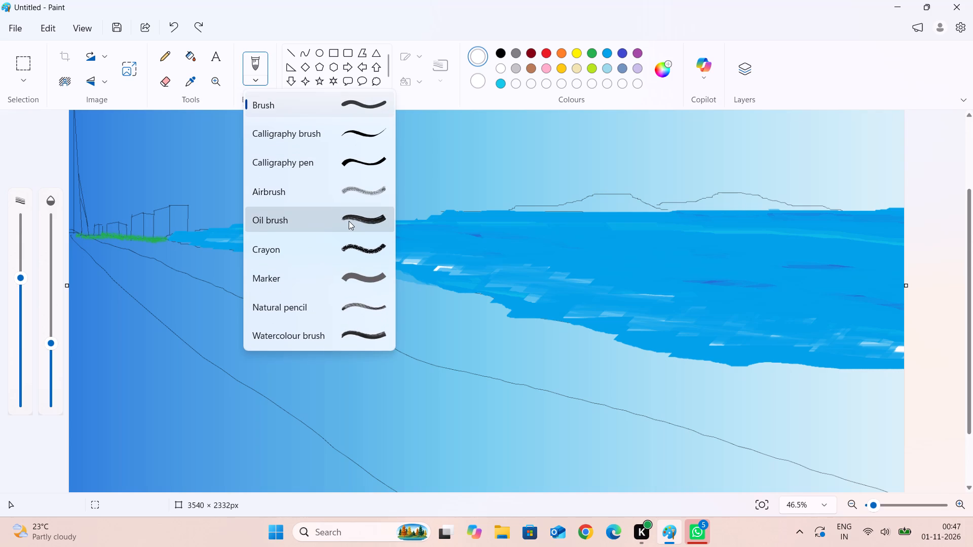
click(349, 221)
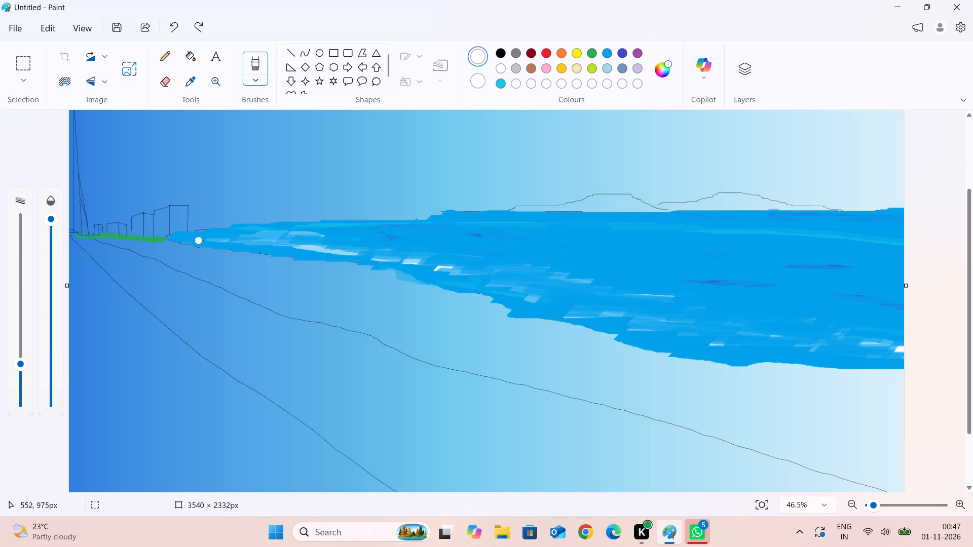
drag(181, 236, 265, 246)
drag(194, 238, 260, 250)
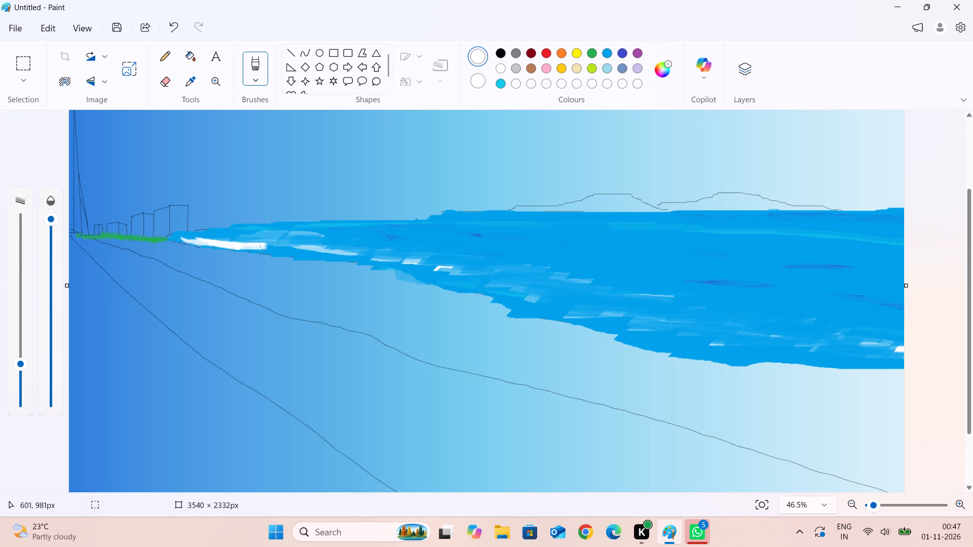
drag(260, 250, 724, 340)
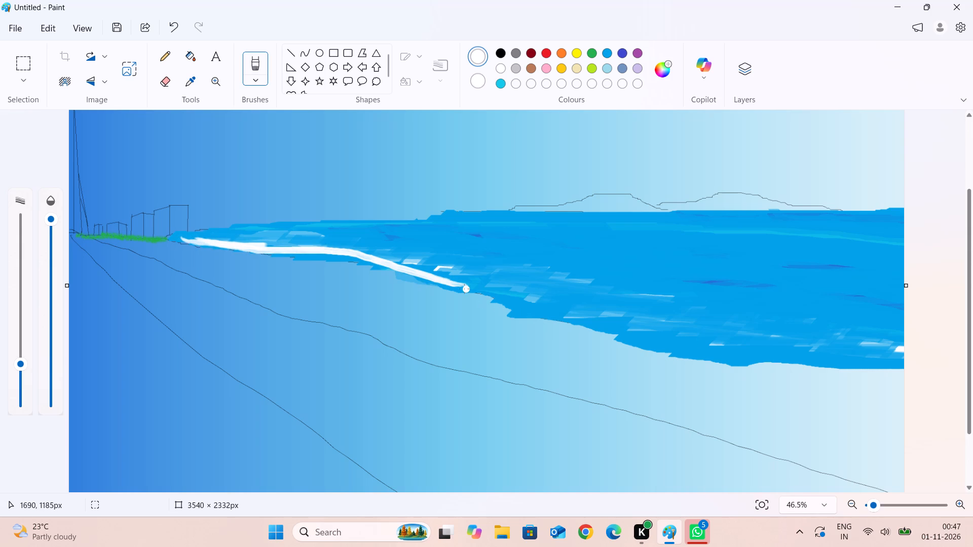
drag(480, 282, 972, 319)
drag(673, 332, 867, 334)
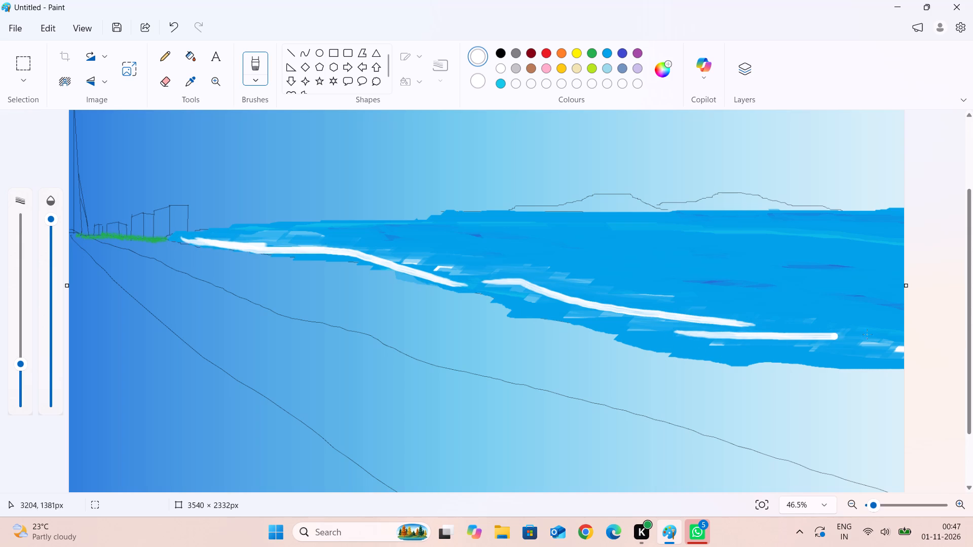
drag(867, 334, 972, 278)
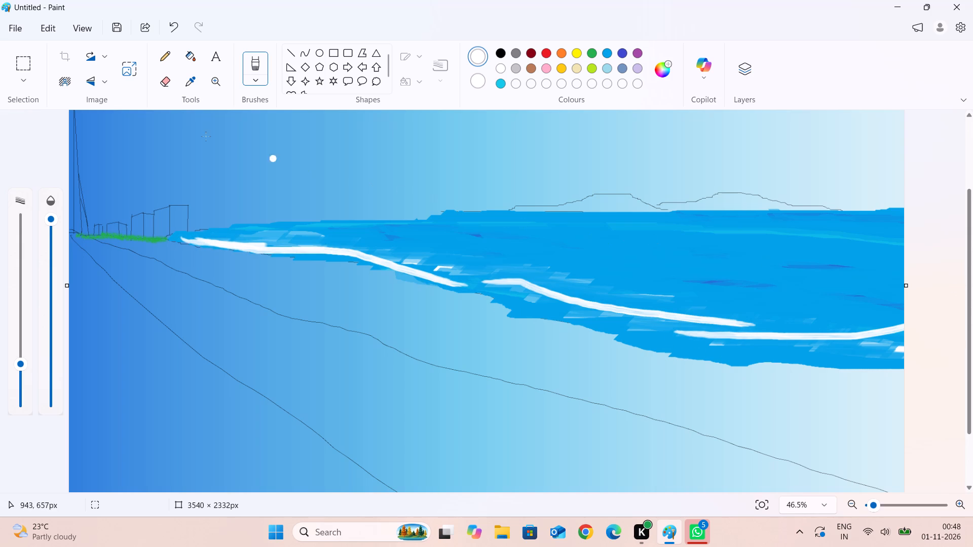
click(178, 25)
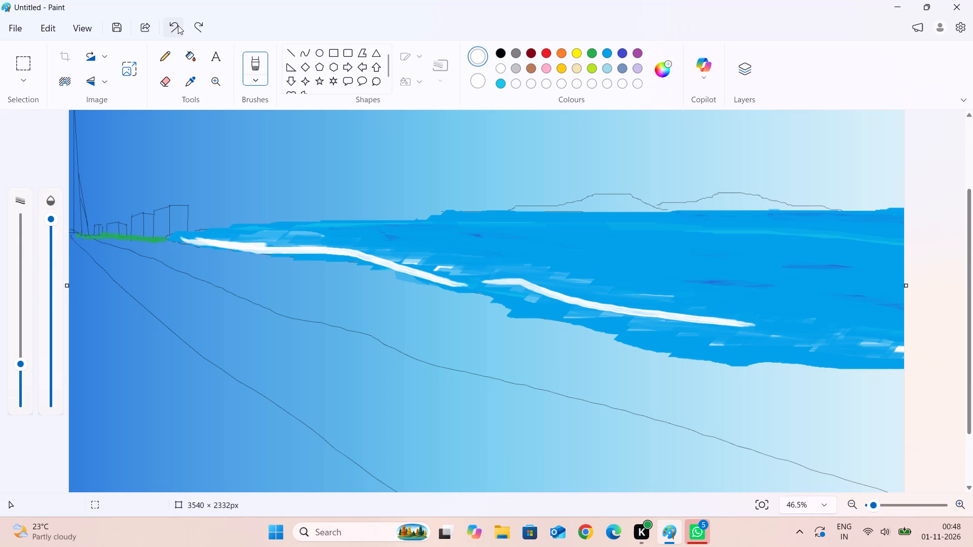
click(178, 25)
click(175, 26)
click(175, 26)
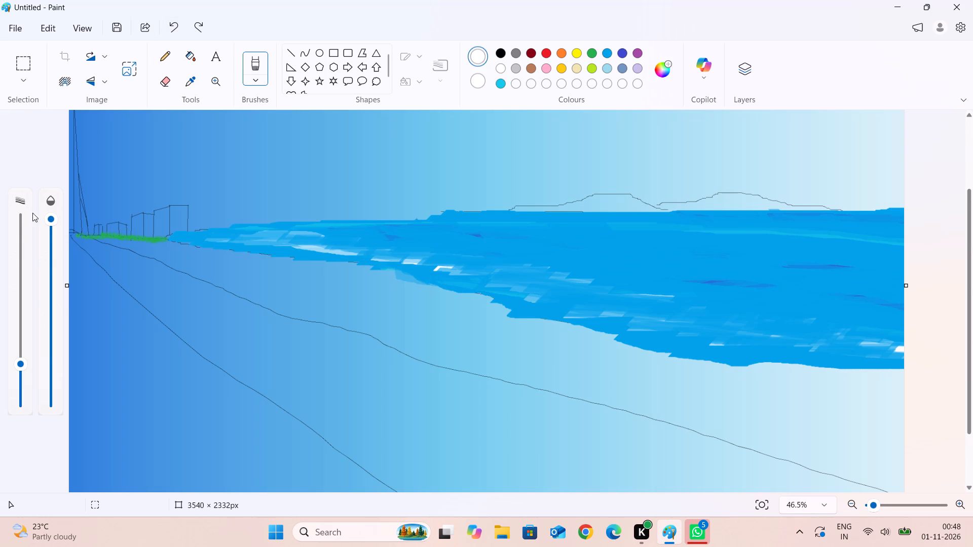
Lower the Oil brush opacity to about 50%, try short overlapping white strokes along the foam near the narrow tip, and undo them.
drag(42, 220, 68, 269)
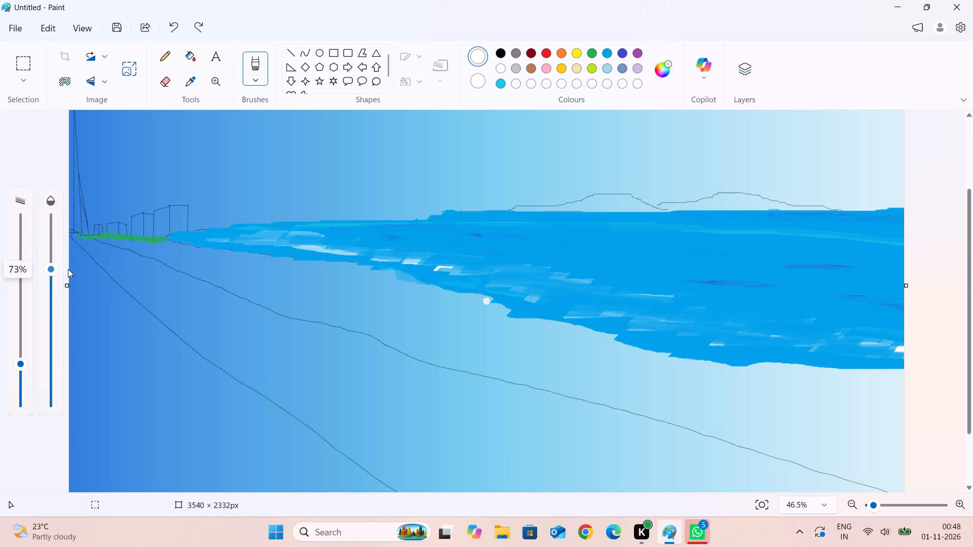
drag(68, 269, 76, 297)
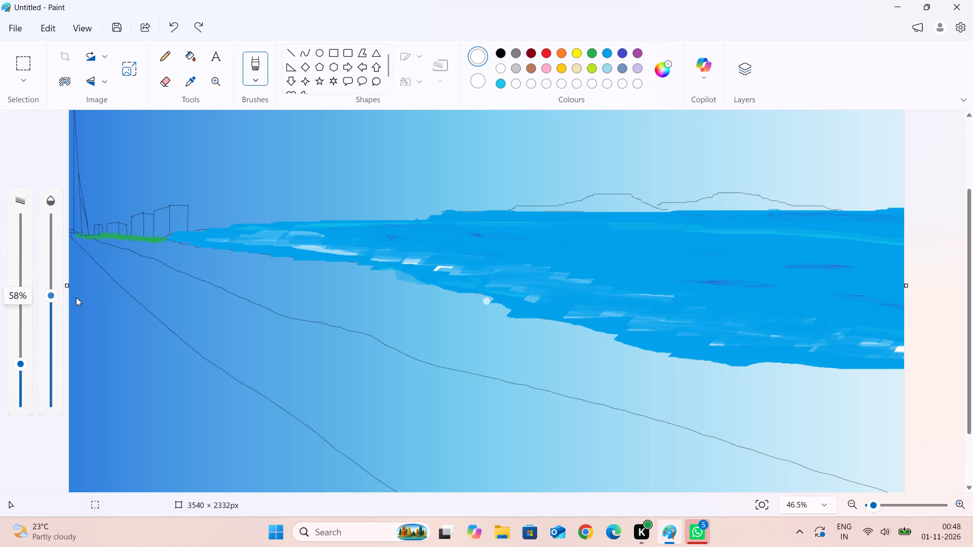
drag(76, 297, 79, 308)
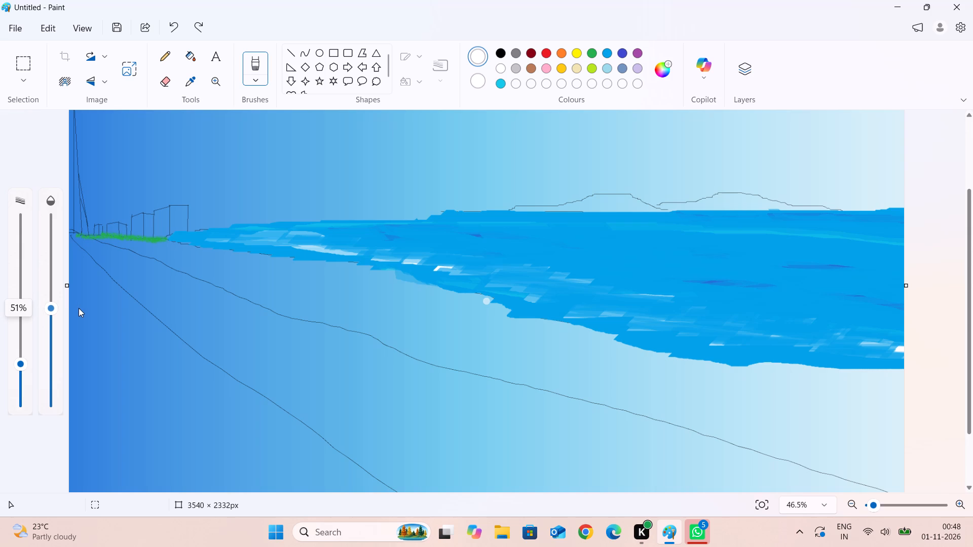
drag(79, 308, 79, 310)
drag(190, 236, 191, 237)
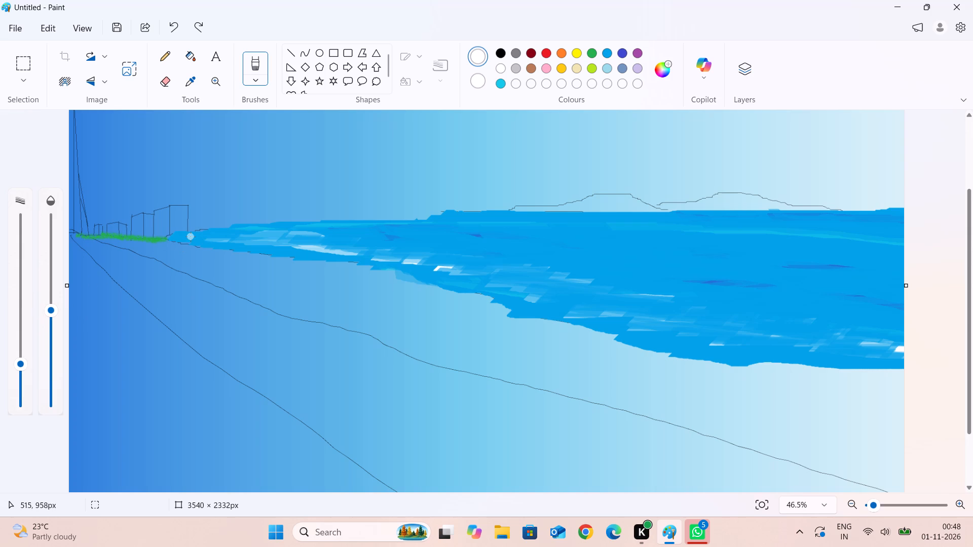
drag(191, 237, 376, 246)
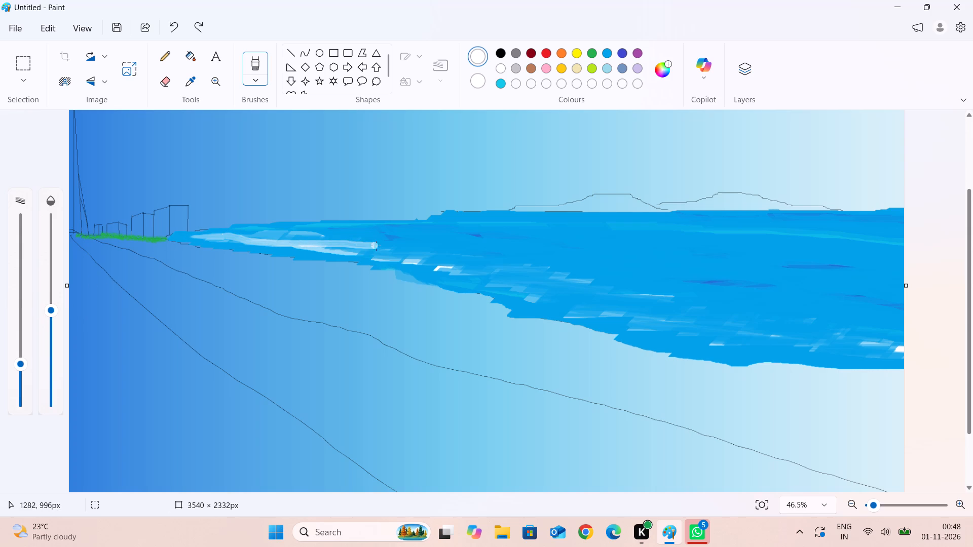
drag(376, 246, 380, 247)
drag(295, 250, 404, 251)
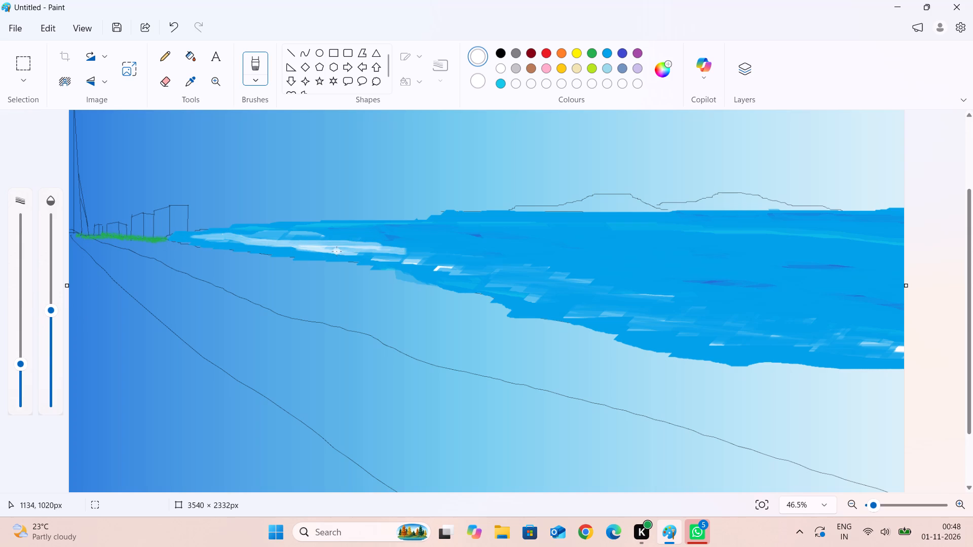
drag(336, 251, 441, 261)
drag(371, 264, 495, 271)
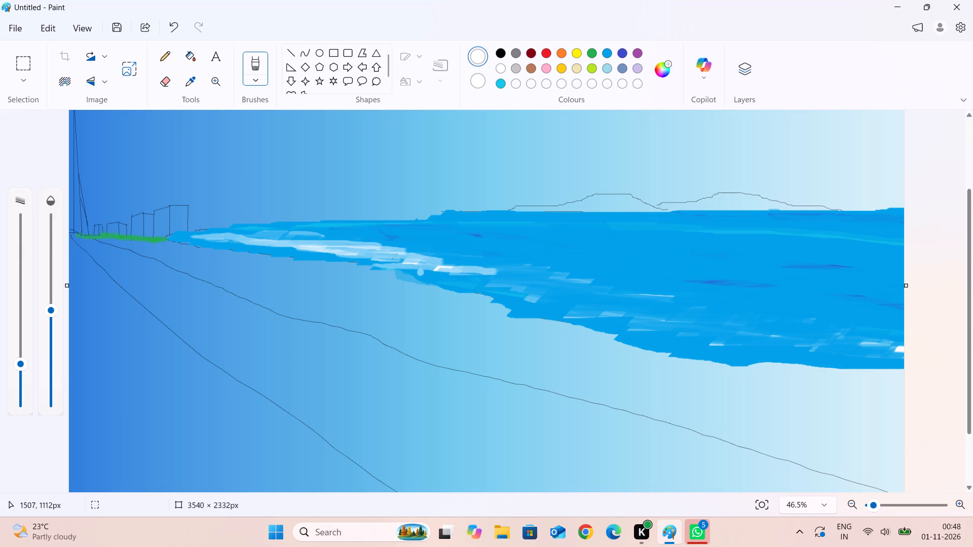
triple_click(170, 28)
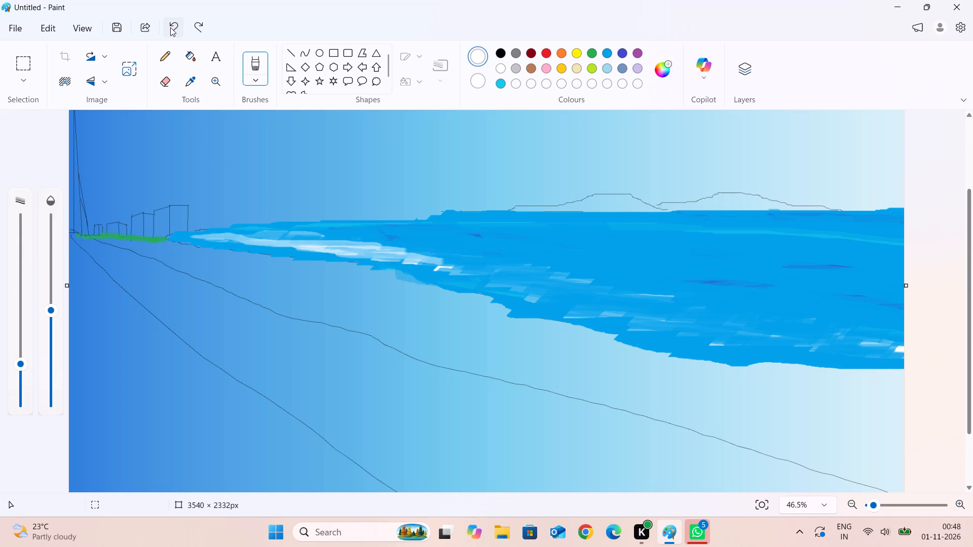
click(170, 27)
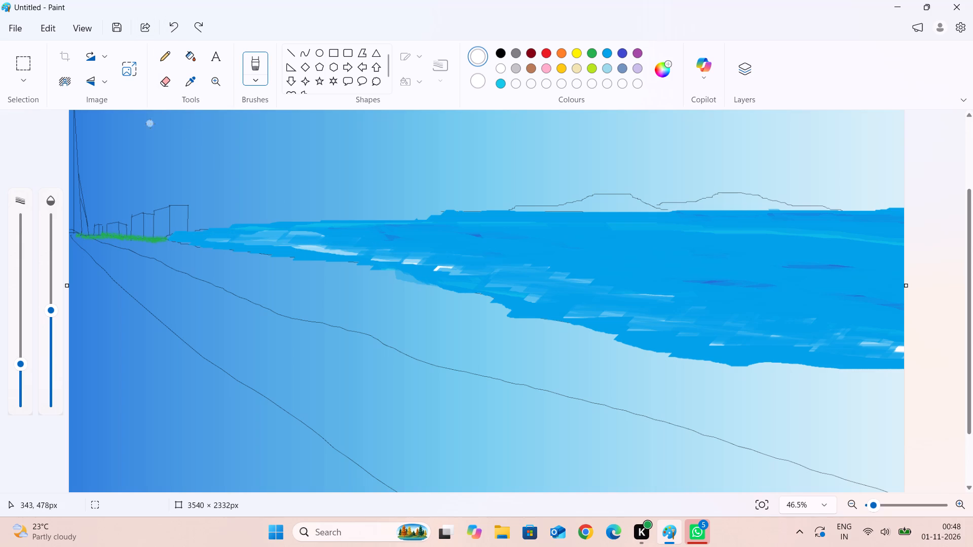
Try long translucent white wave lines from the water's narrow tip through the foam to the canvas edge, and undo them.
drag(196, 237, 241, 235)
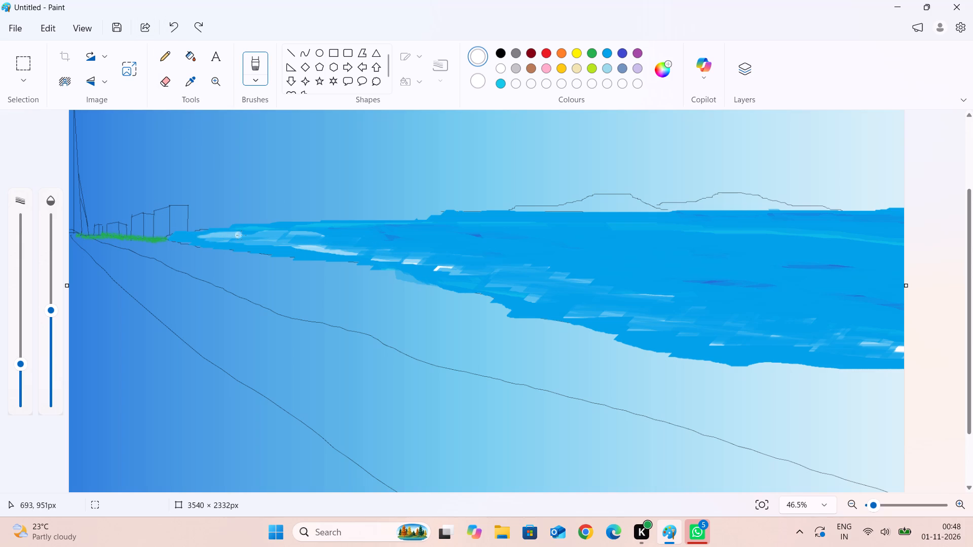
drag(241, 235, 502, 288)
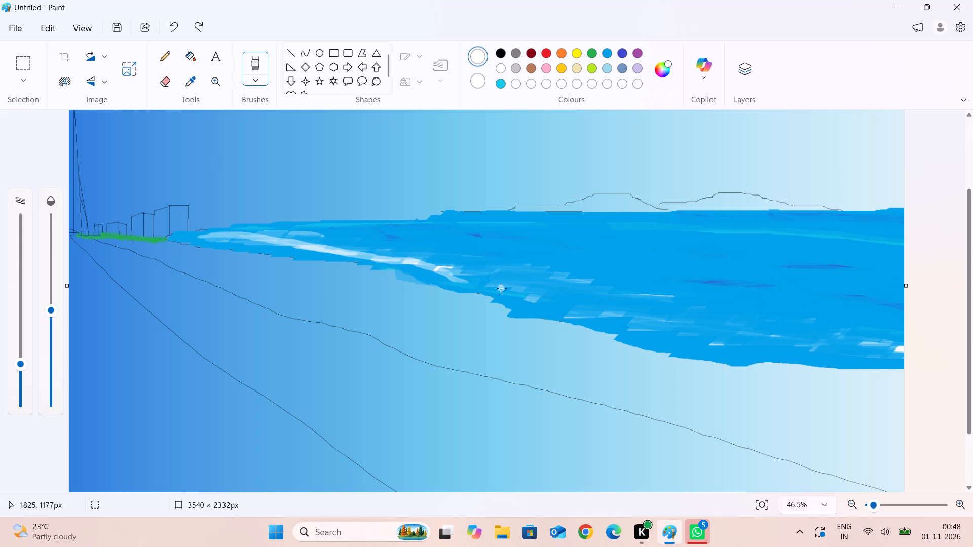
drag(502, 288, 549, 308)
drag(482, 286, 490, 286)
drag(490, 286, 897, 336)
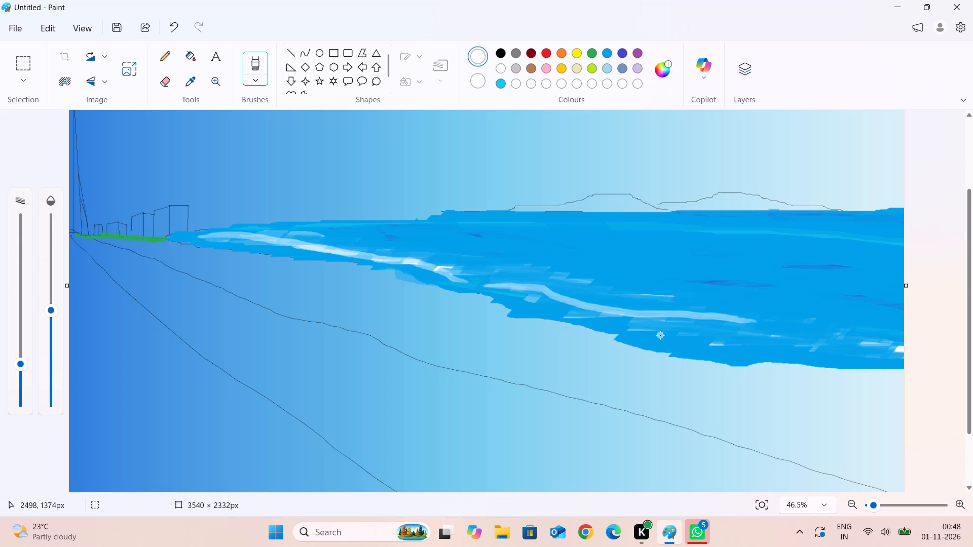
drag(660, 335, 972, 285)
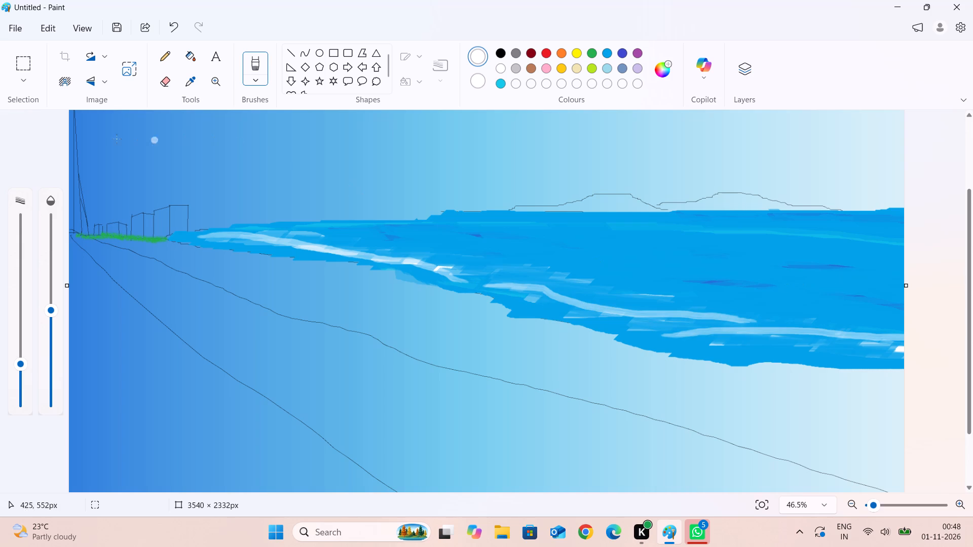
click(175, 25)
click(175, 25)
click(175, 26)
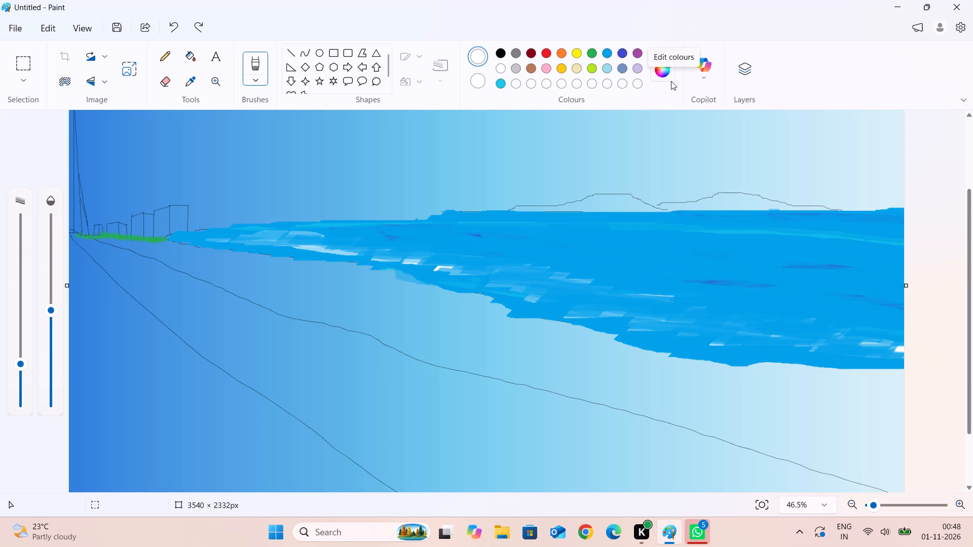
Set the primary colour to a darker Turquoise, #007BB0.
click(608, 52)
click(476, 60)
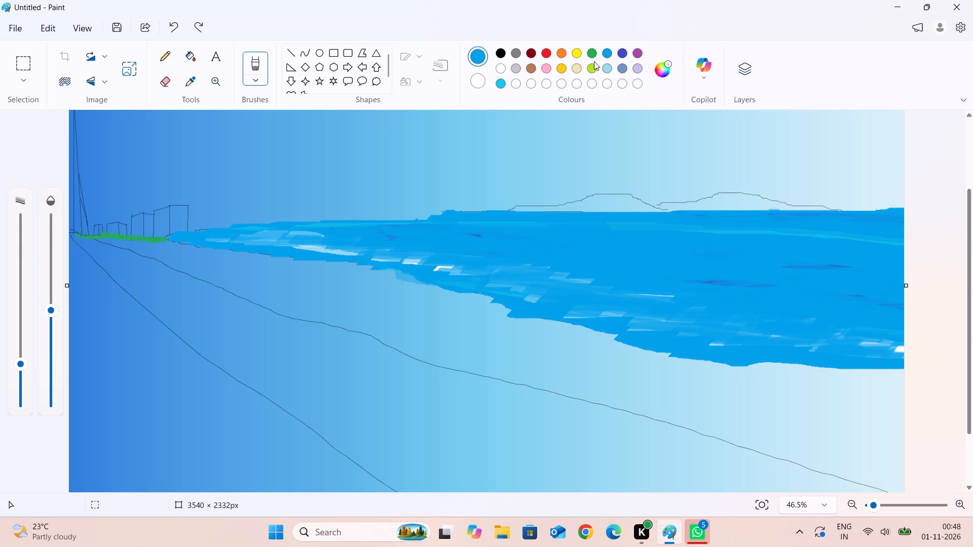
click(659, 66)
drag(505, 123, 509, 138)
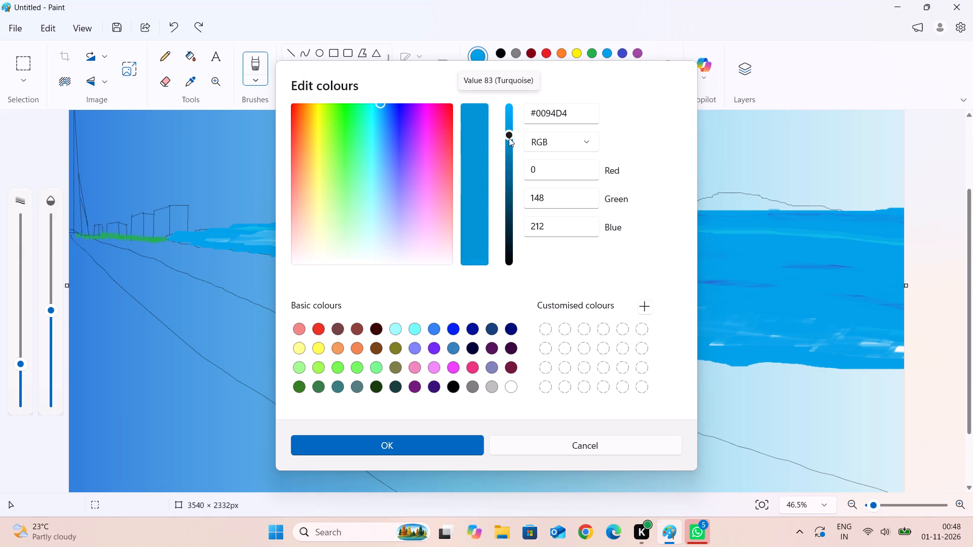
drag(509, 138, 511, 156)
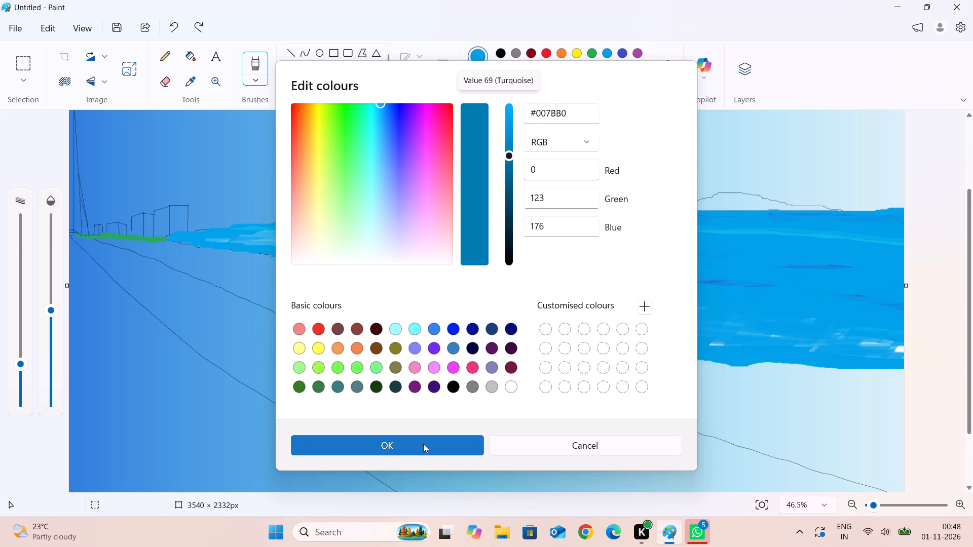
click(424, 444)
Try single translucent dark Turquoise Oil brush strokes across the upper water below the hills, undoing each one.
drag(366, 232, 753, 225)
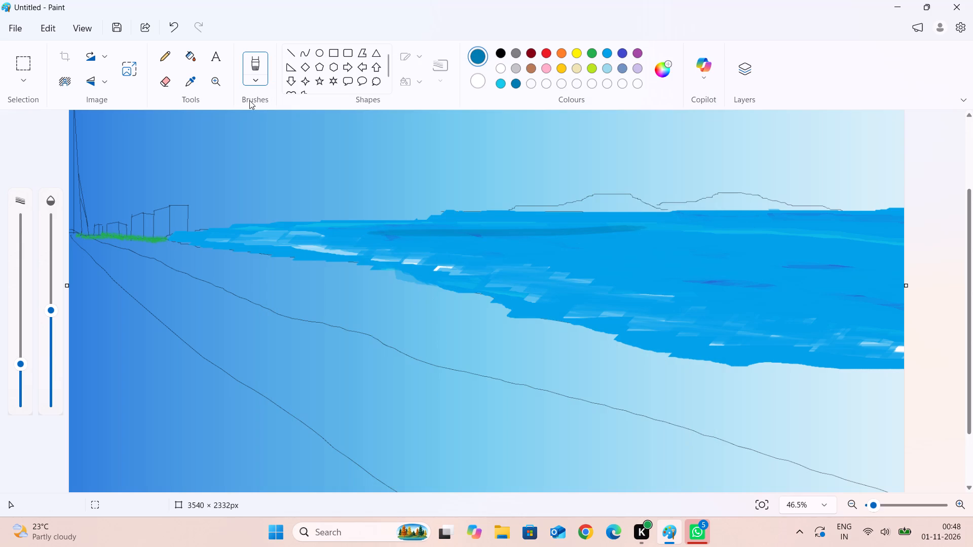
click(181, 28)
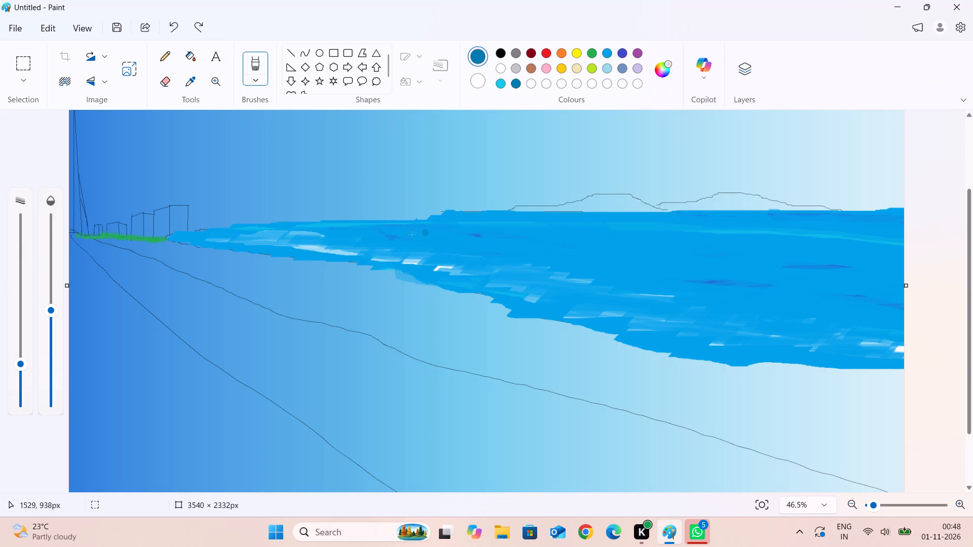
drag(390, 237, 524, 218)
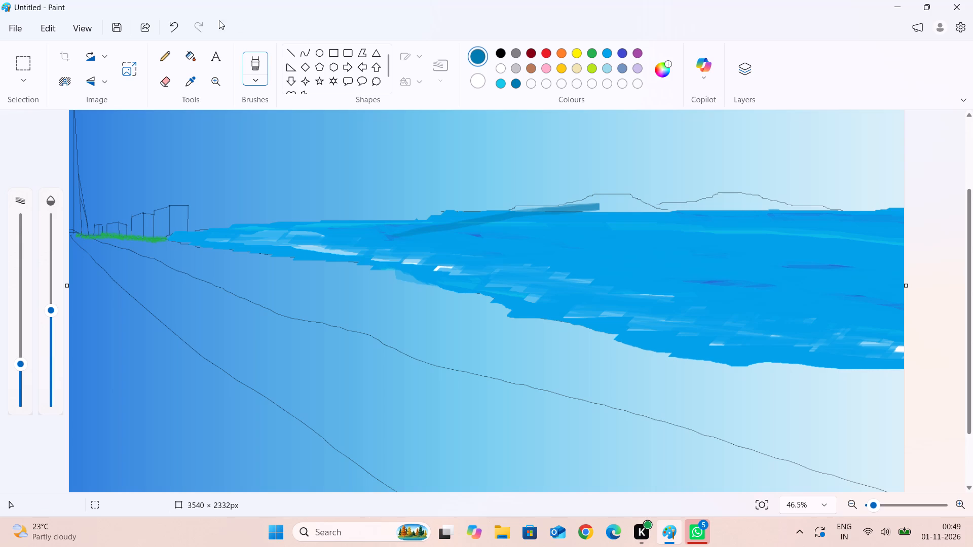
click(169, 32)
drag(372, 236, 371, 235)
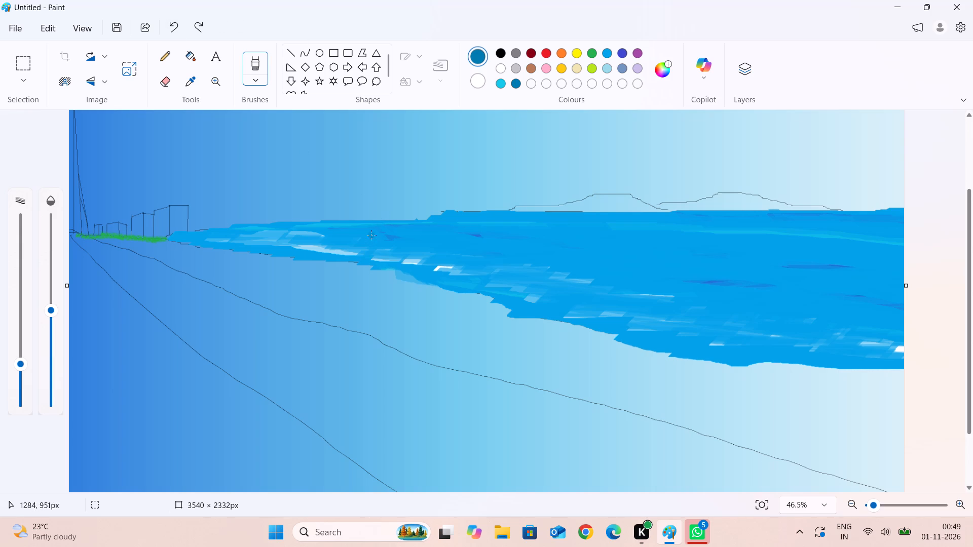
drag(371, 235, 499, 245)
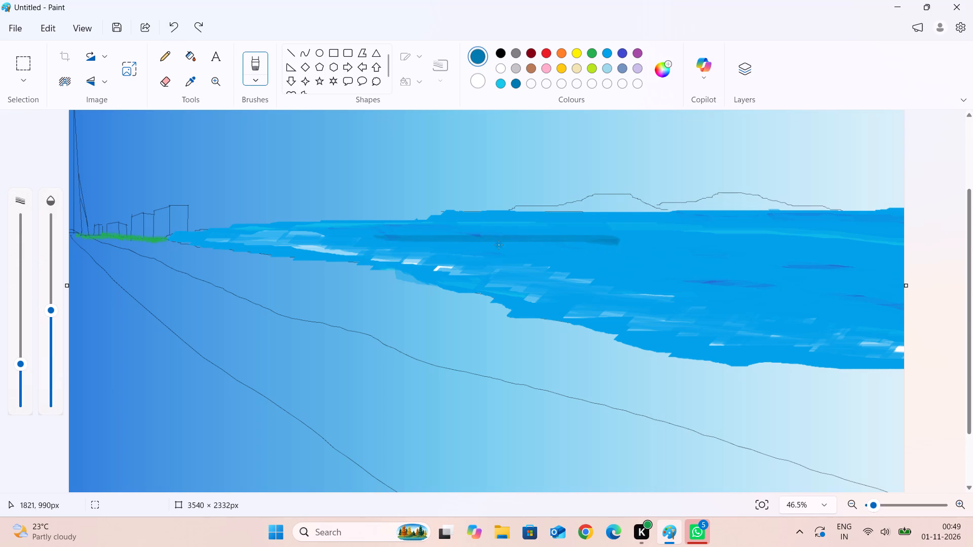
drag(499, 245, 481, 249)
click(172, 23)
Switch from the Oil brush to a slanted-tip calligraphy-style brush.
click(246, 82)
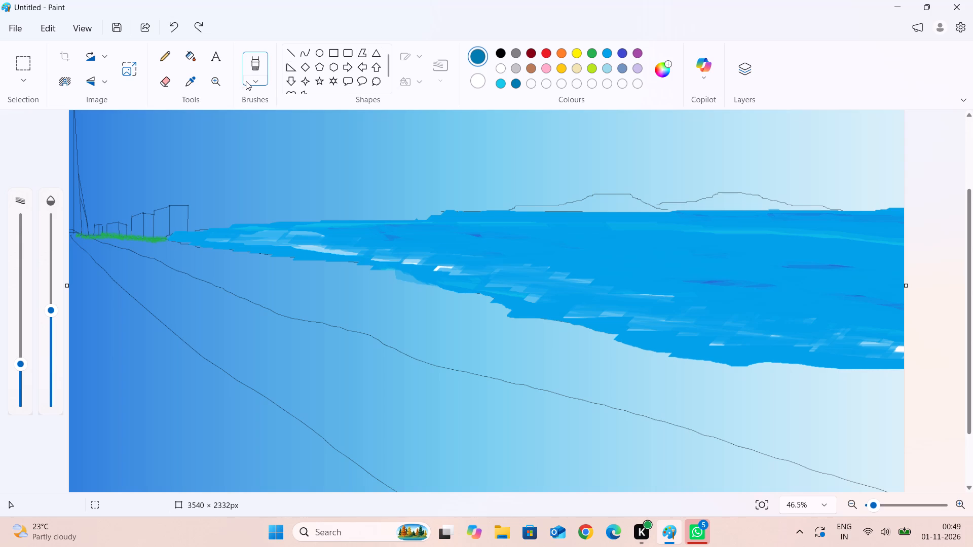
click(306, 141)
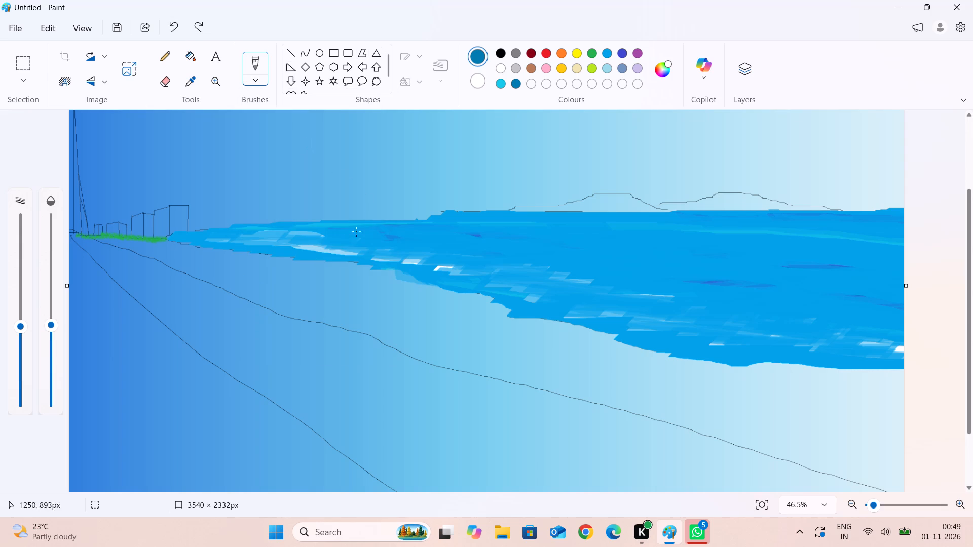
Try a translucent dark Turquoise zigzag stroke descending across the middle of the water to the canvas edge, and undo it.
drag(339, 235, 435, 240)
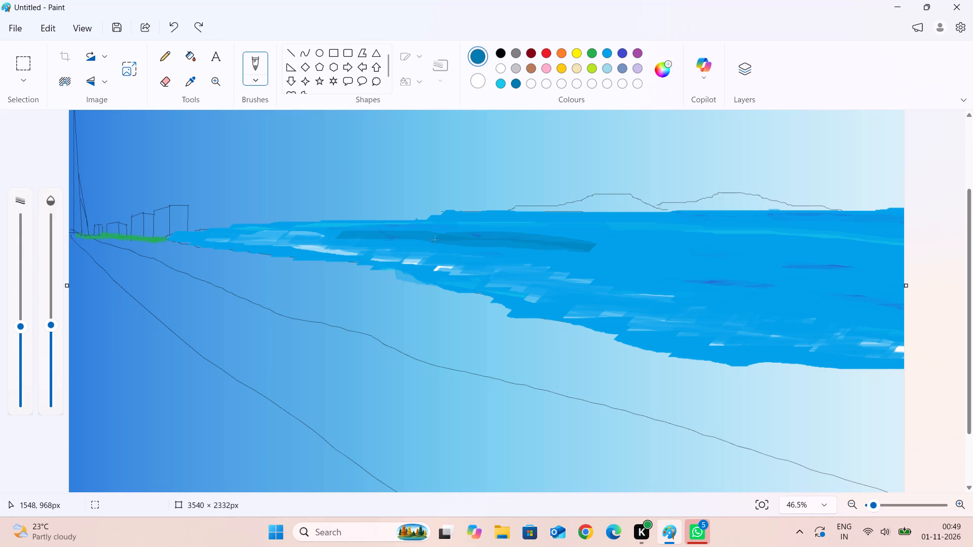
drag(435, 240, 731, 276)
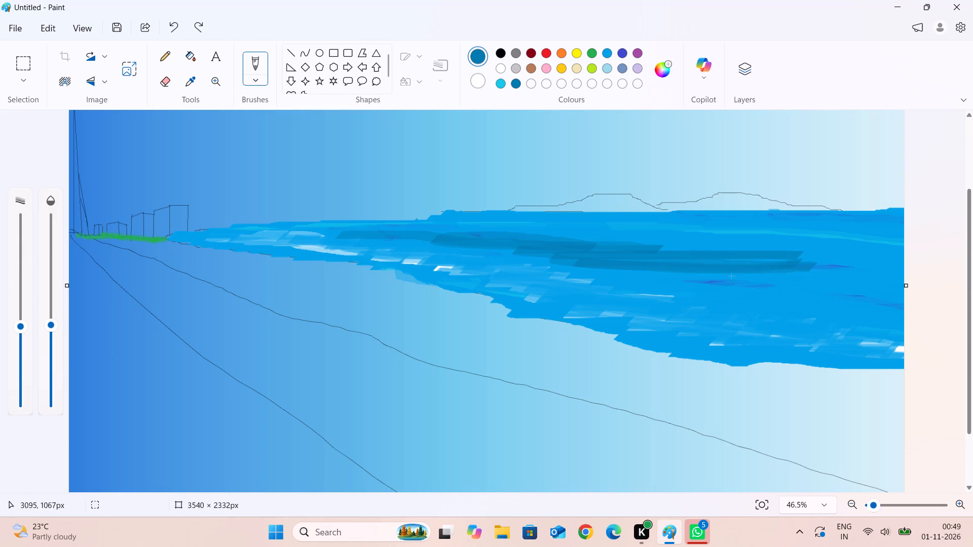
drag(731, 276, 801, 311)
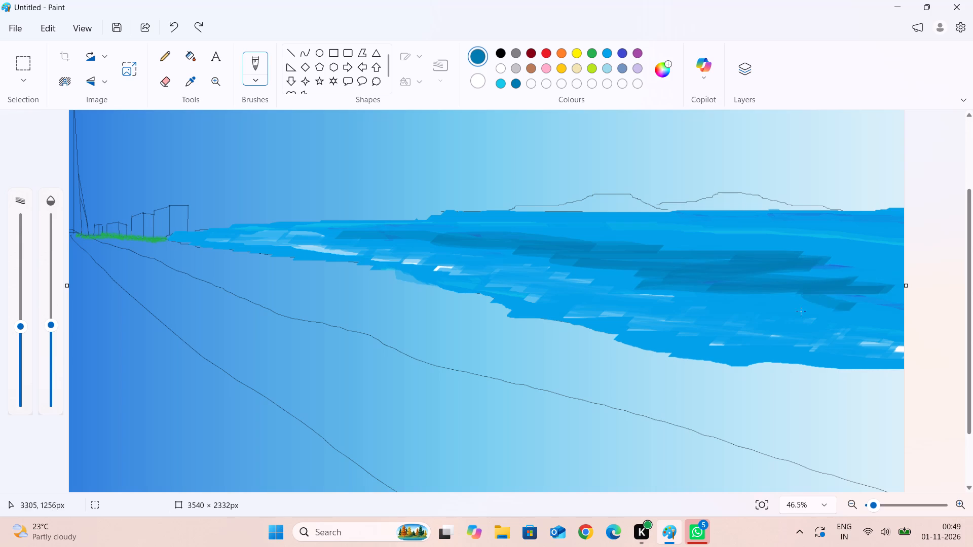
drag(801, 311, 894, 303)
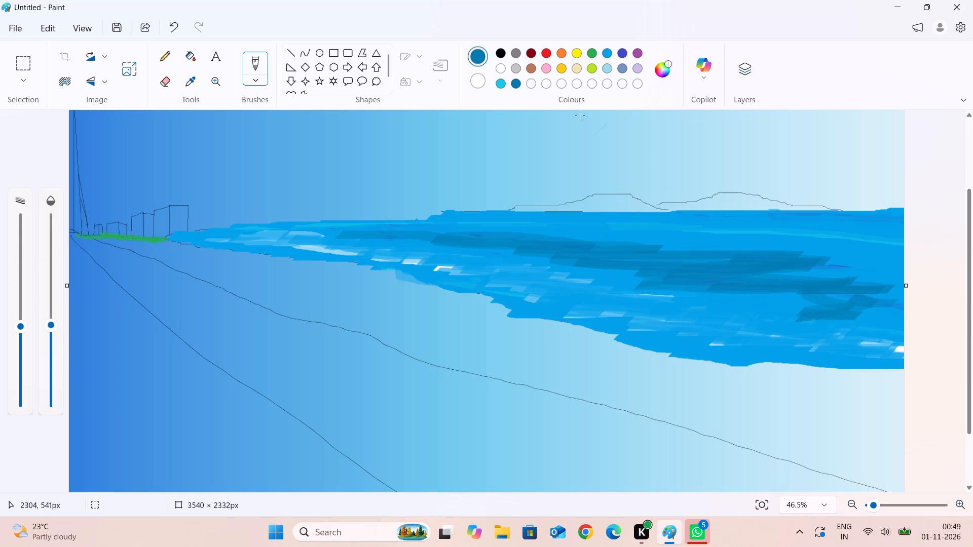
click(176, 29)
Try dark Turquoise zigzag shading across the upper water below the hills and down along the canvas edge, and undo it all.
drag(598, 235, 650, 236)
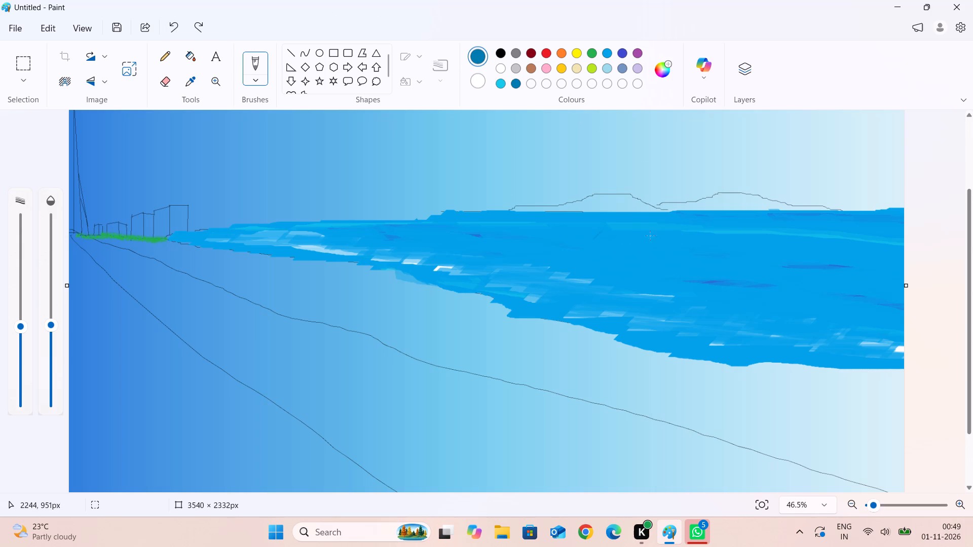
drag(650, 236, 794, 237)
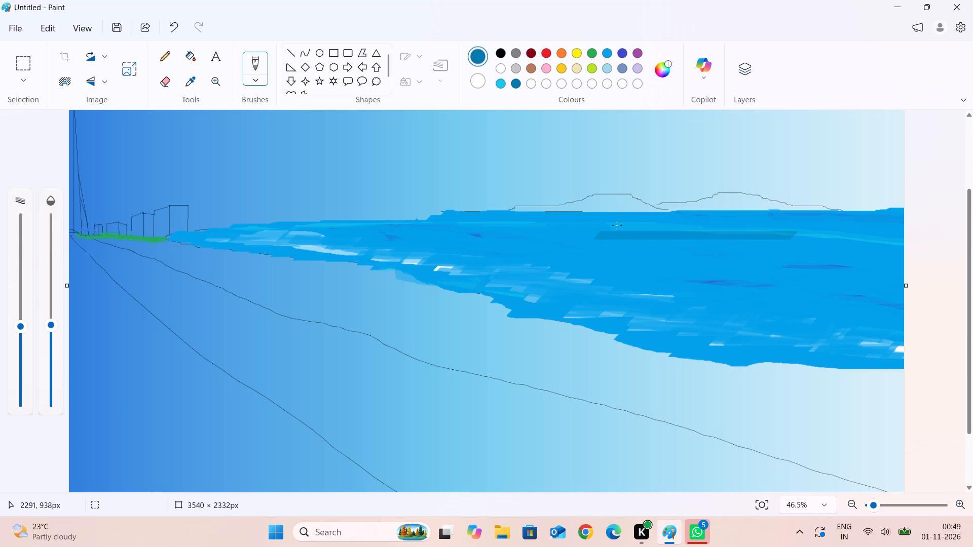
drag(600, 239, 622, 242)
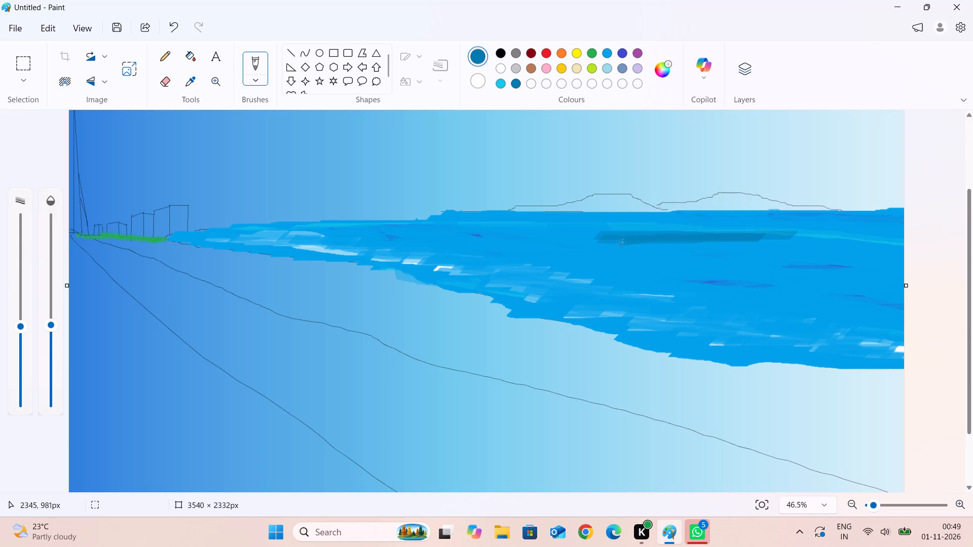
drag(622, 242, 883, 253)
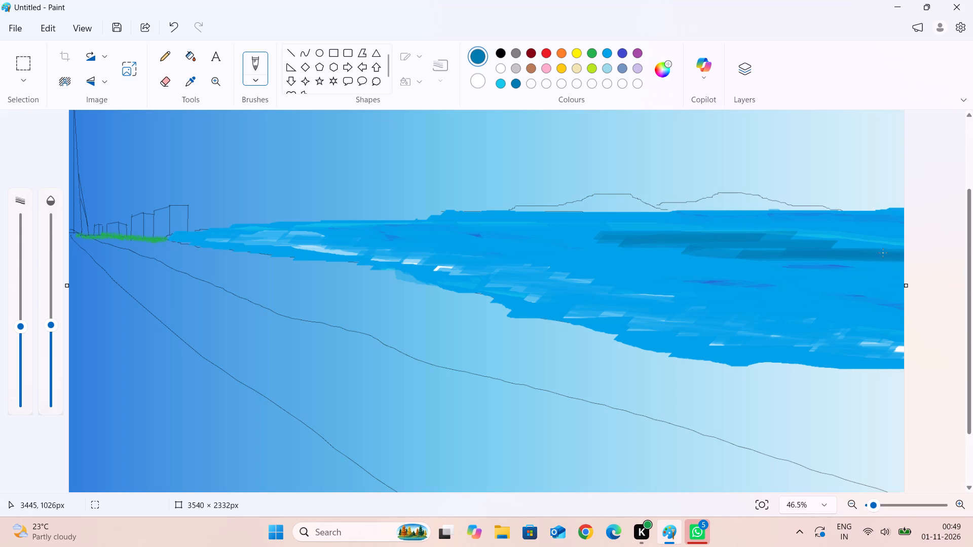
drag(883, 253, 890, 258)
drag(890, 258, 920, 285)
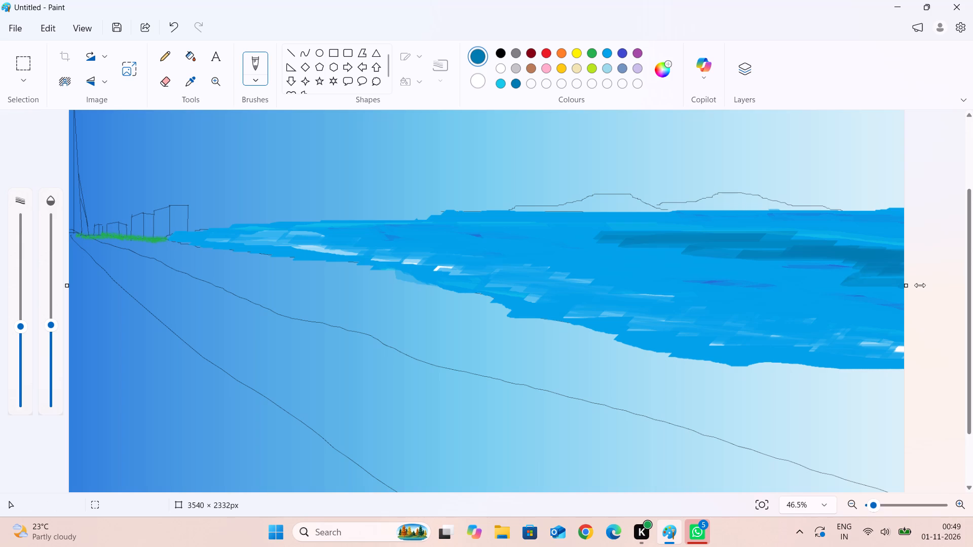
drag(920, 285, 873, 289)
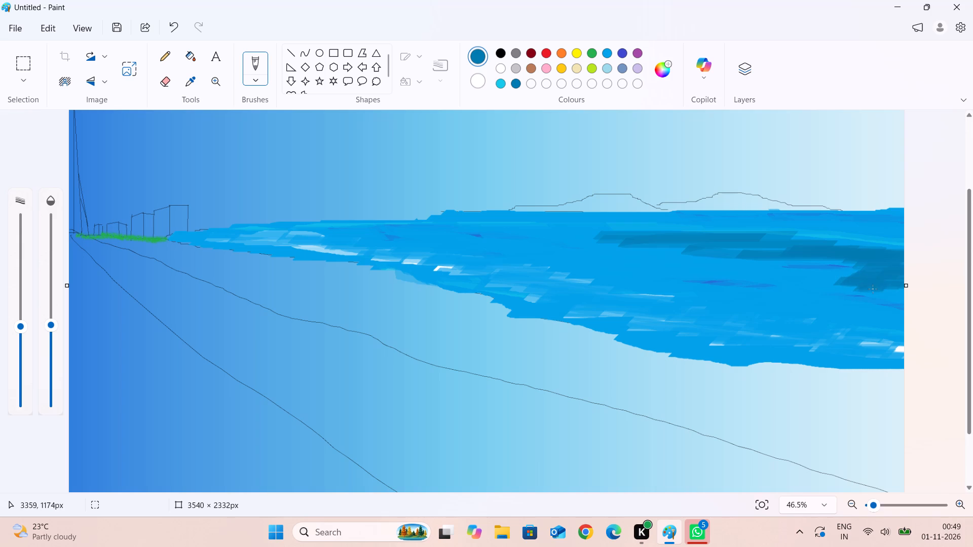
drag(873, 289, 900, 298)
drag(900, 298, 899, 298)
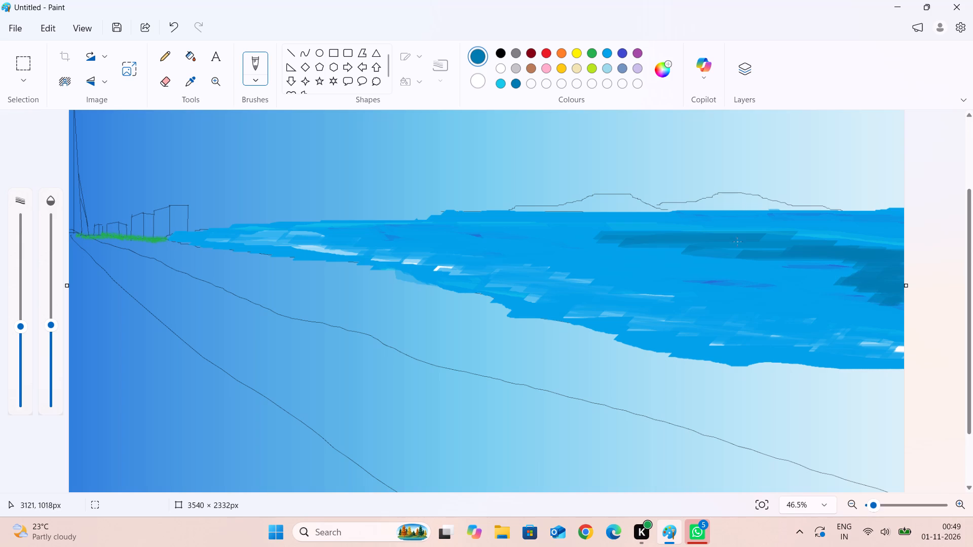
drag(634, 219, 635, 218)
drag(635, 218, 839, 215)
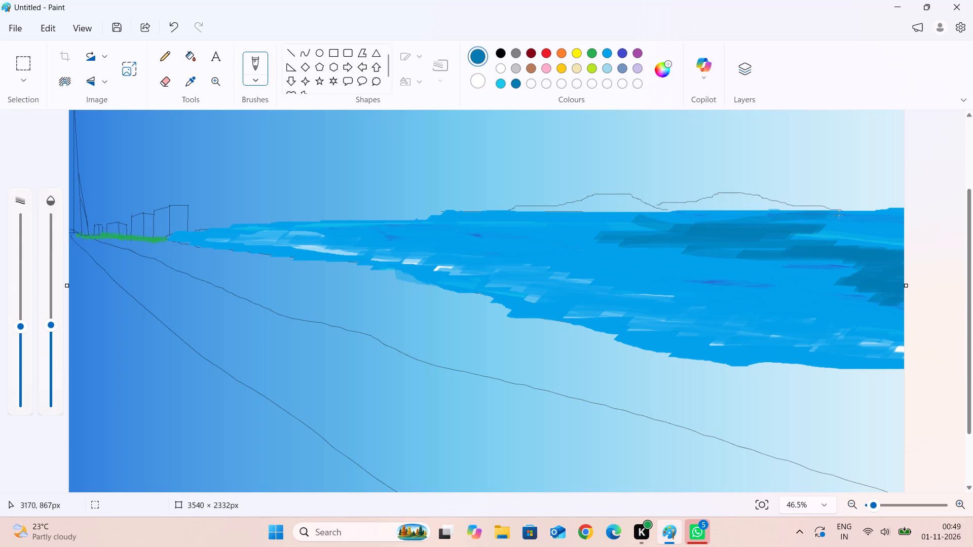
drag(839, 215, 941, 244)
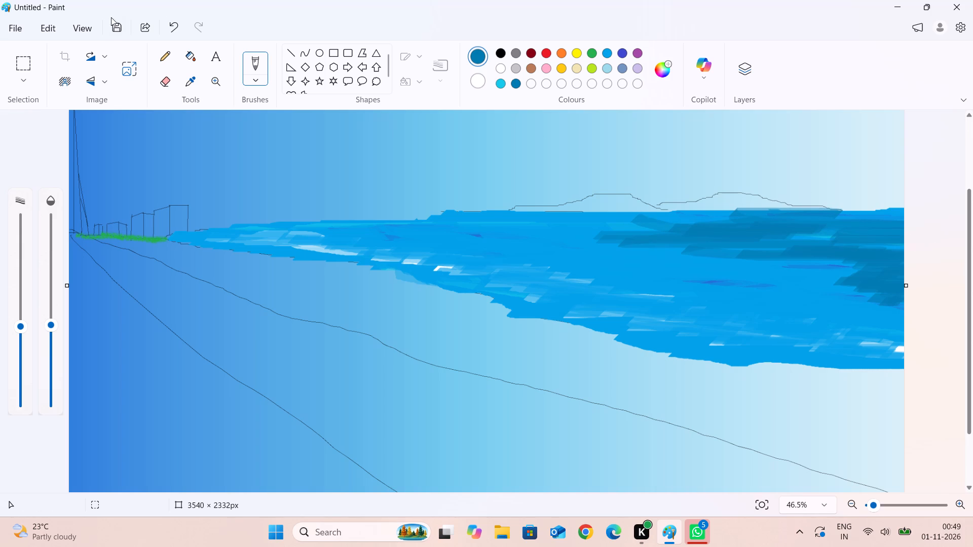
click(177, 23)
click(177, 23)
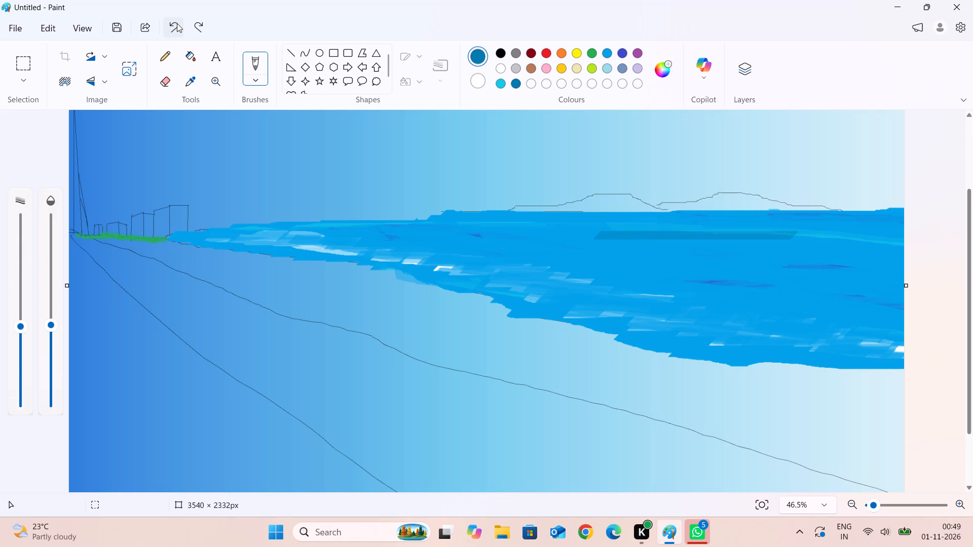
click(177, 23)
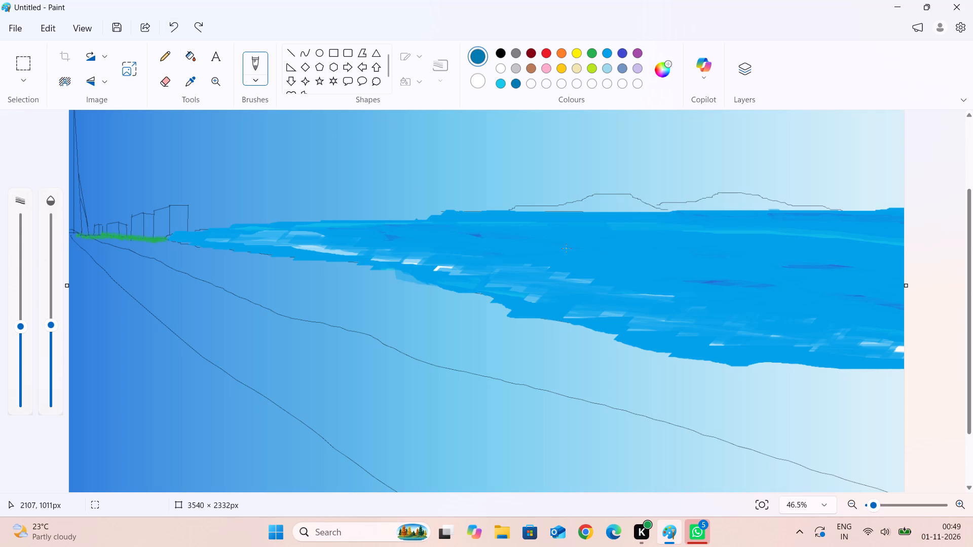
Paint a translucent dark Turquoise band along the water's horizon below the hills, layering extra strokes towards the canvas edge.
drag(440, 217, 466, 217)
drag(466, 217, 722, 224)
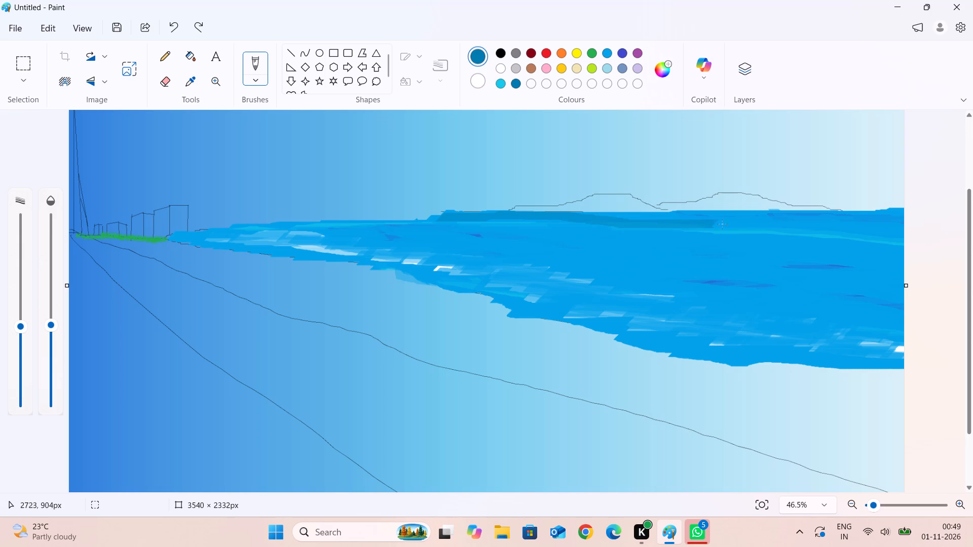
drag(722, 224, 966, 224)
drag(599, 214, 952, 214)
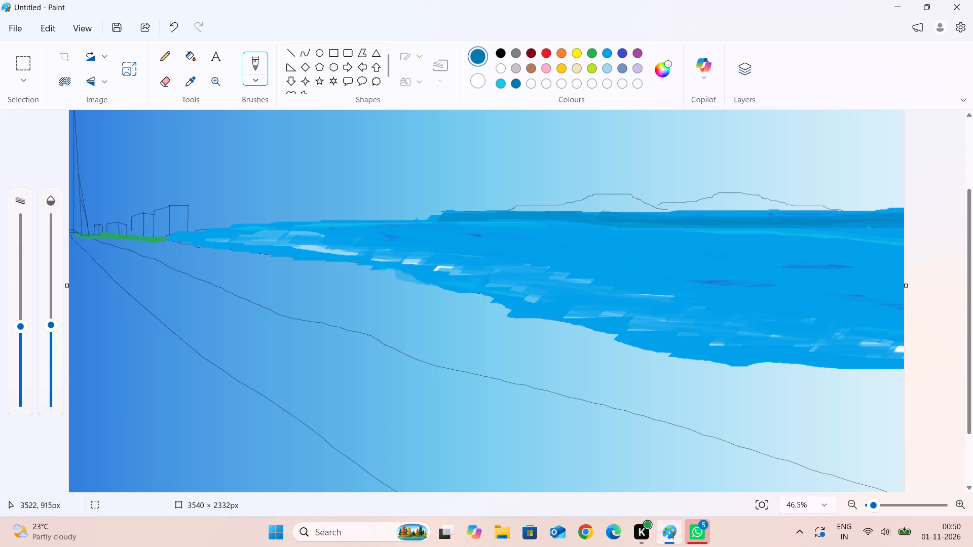
drag(838, 227, 972, 238)
drag(827, 226, 972, 230)
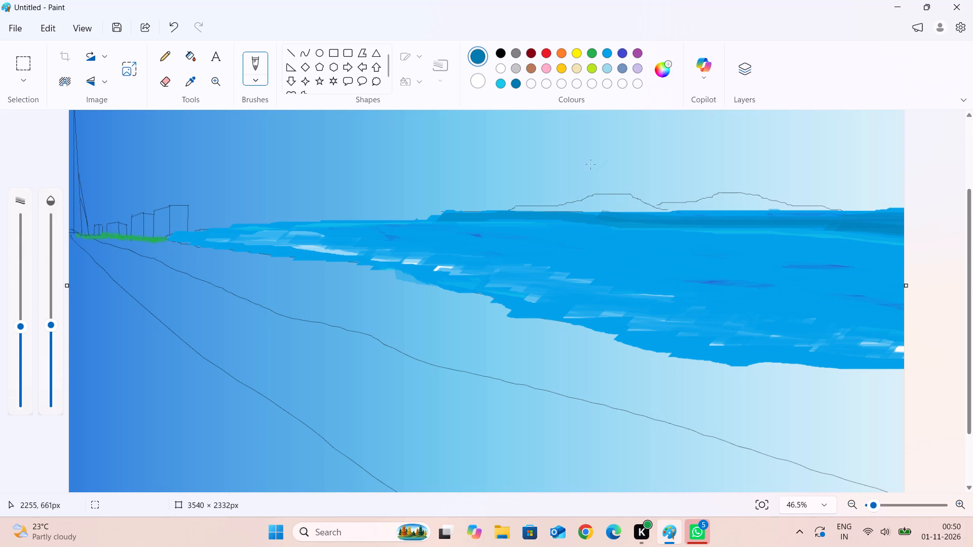
Paint a translucent white wave line through the foam above the shoreline, from mid-water to the canvas edge.
click(502, 67)
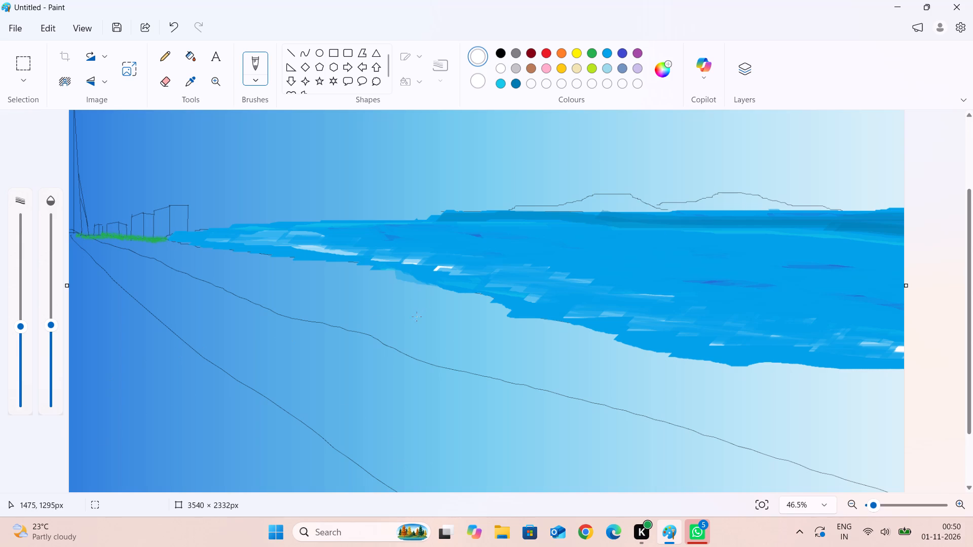
drag(467, 279, 545, 288)
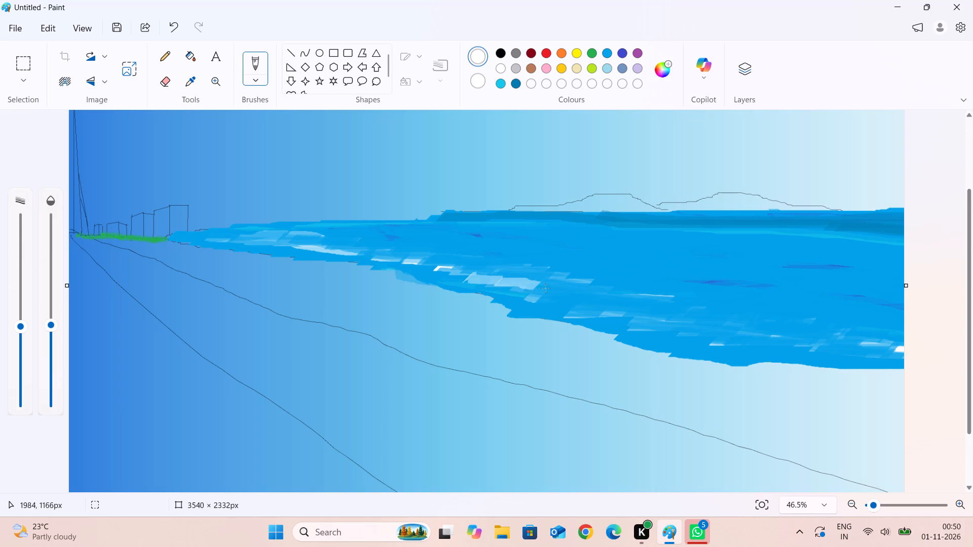
drag(545, 288, 933, 346)
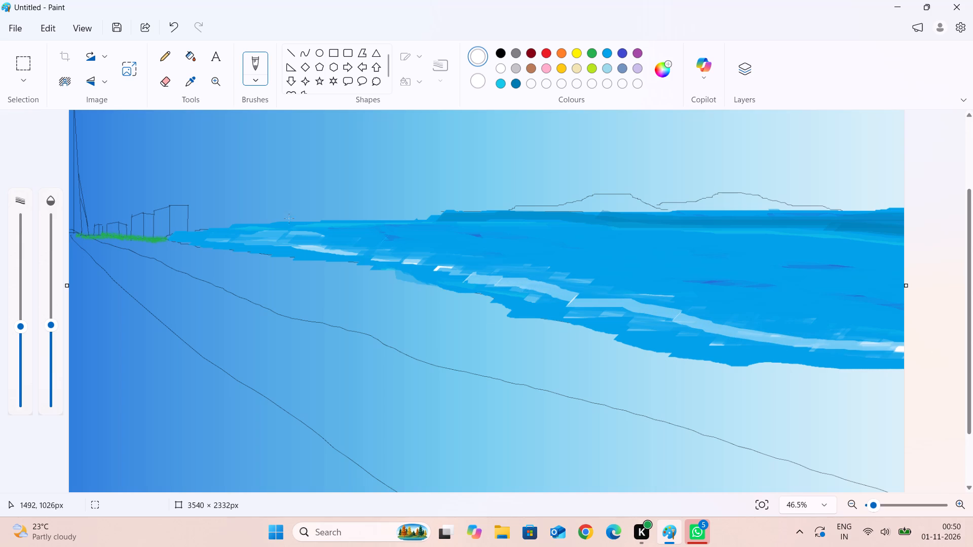
Break up the white wave line above the shoreline with translucent Turquoise strokes towards the canvas edge, undoing the first two strokes.
click(623, 50)
click(603, 47)
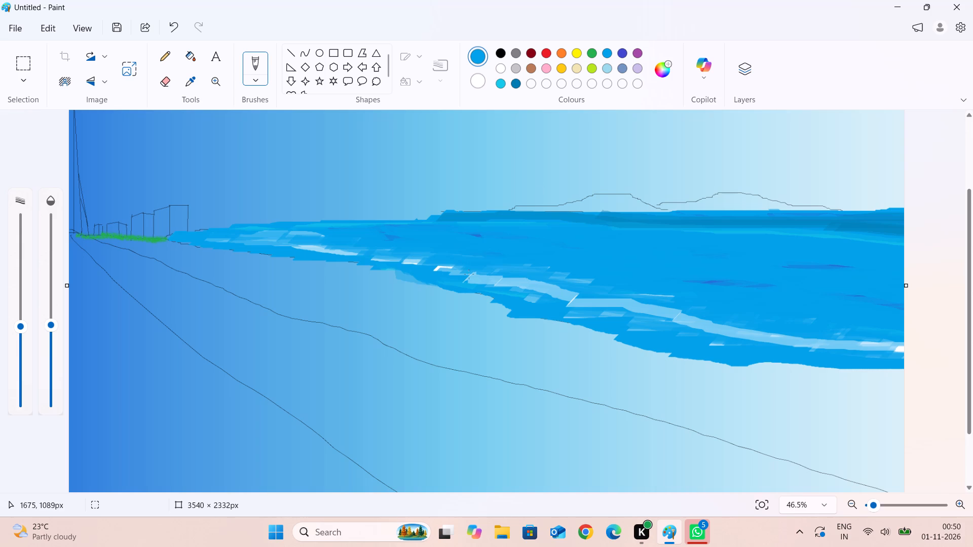
drag(475, 281, 717, 297)
drag(514, 290, 723, 295)
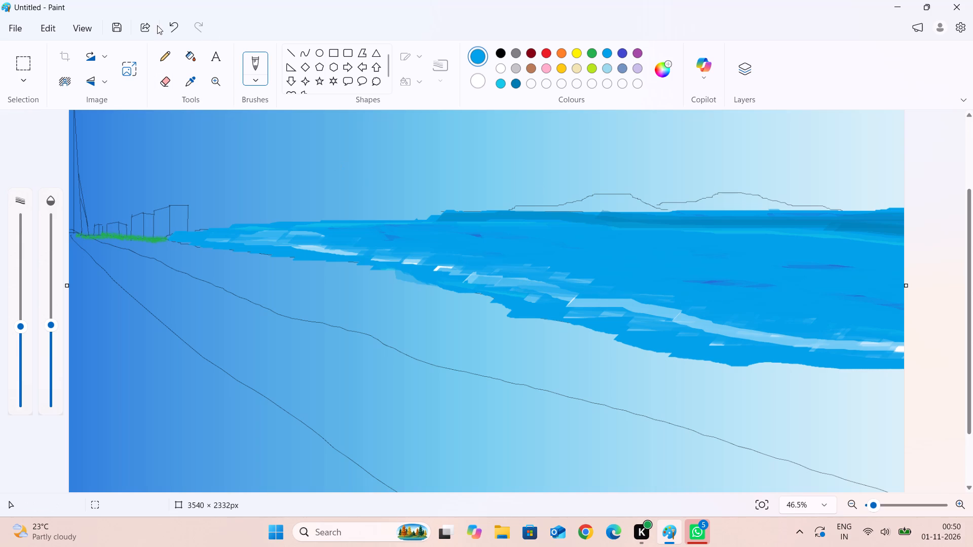
click(169, 21)
click(169, 21)
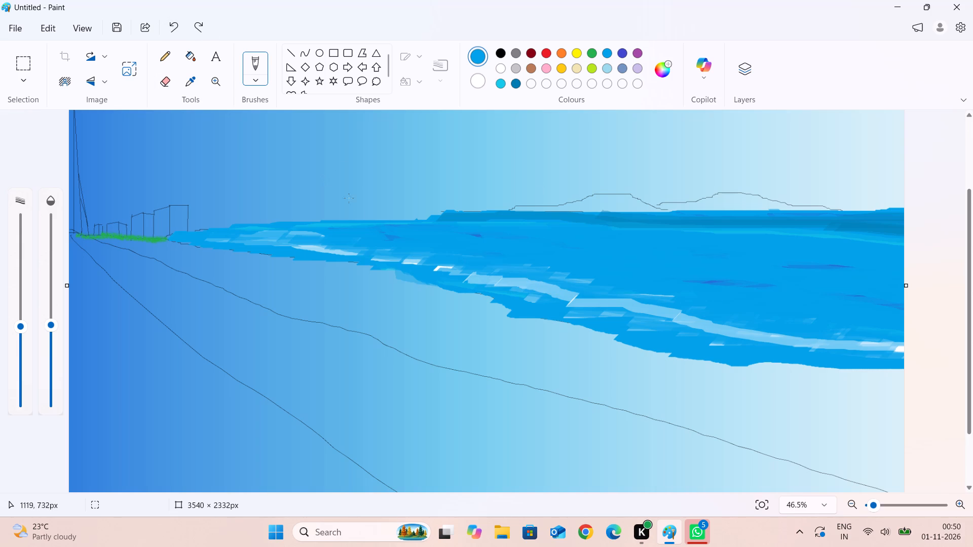
drag(473, 282, 494, 286)
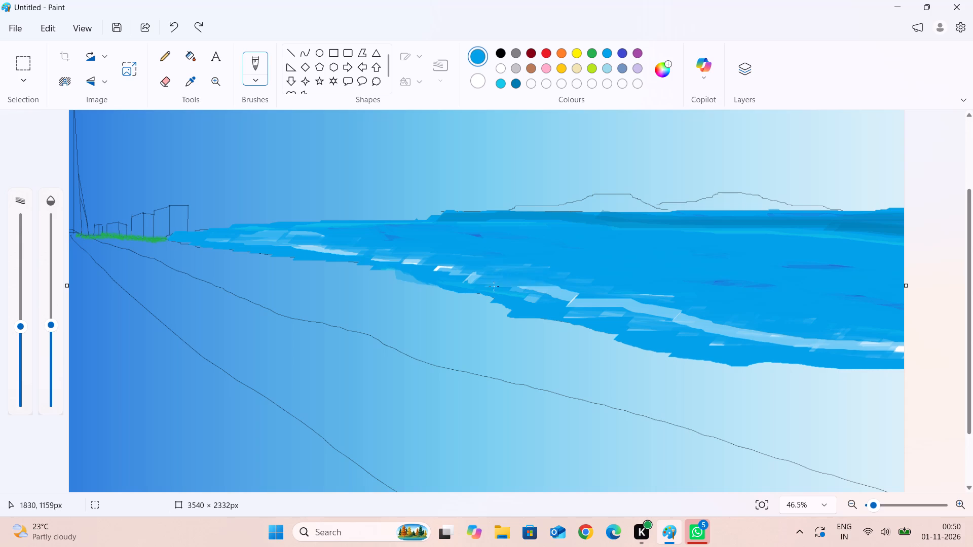
drag(494, 286, 662, 316)
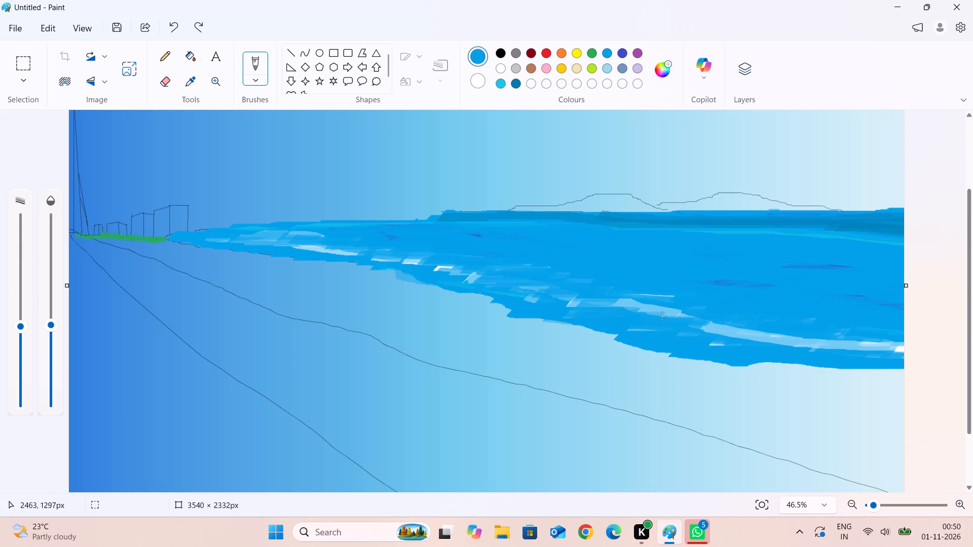
drag(662, 316, 763, 326)
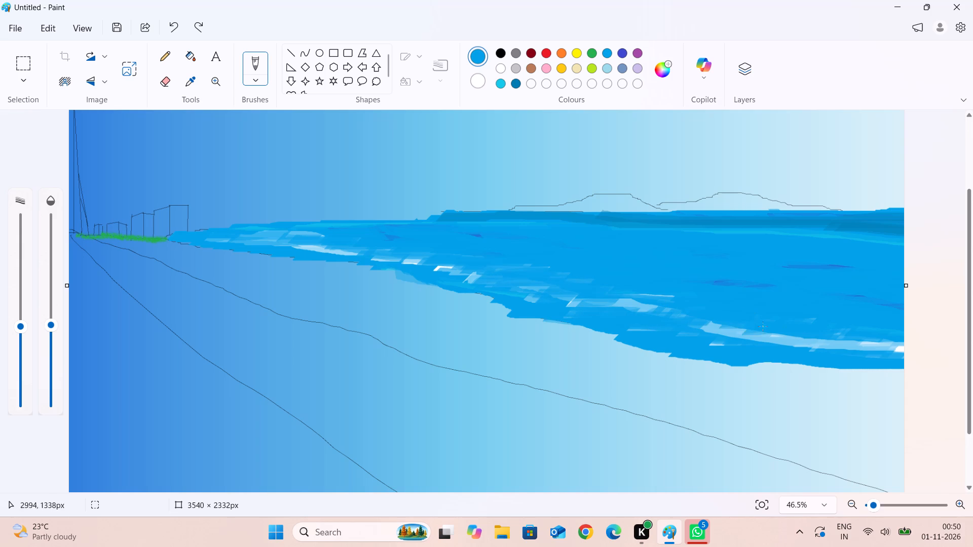
drag(763, 326, 800, 346)
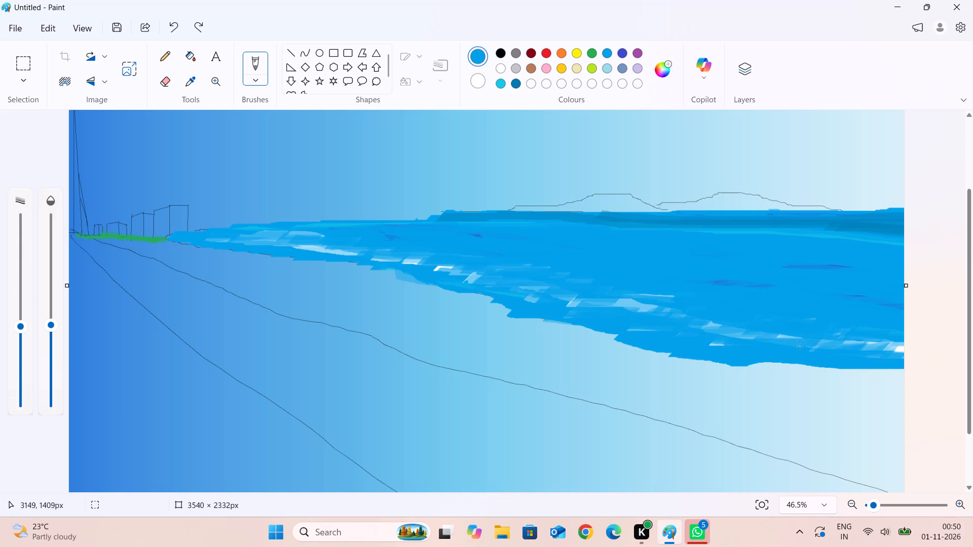
drag(800, 346, 728, 317)
Mix a custom darker Indigo, #30379C, as the brush colour.
click(623, 49)
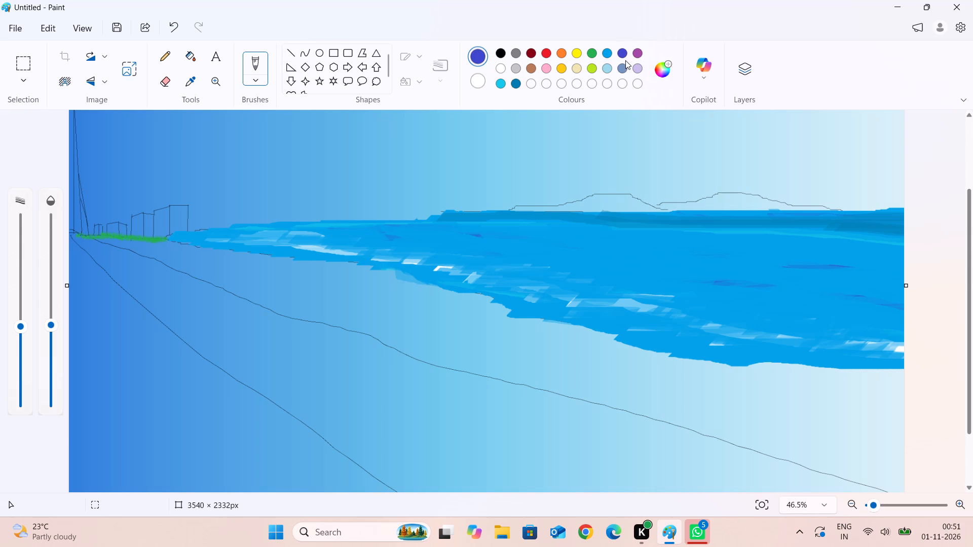
click(657, 73)
drag(514, 135, 513, 136)
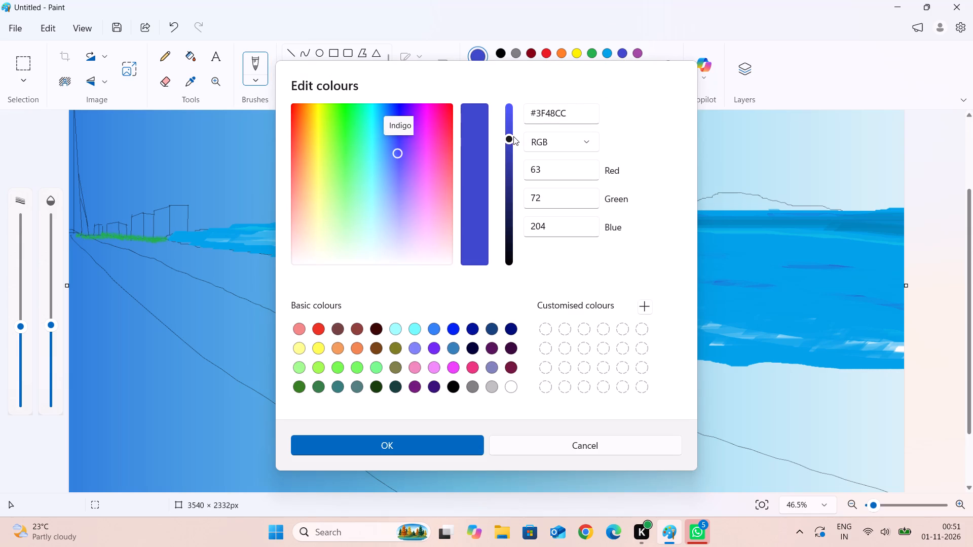
drag(513, 136, 514, 167)
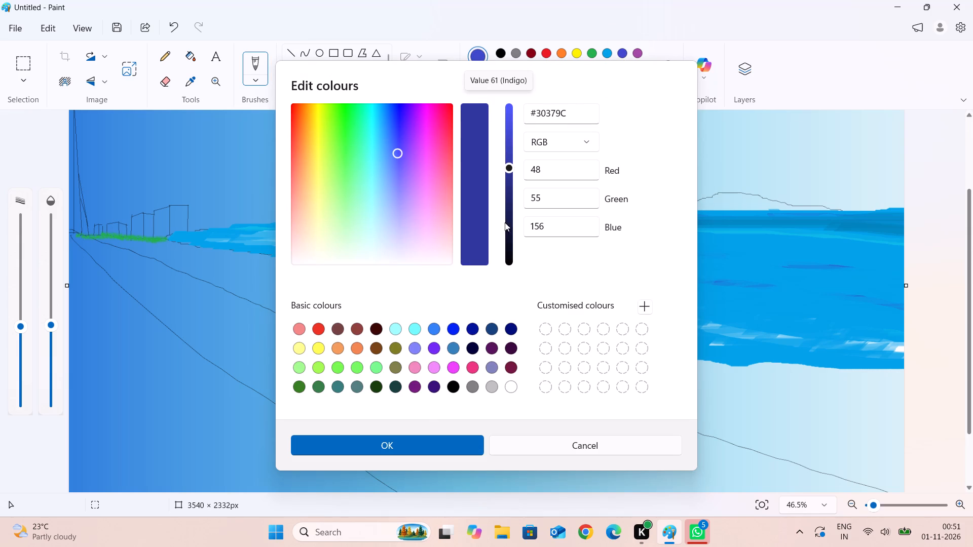
click(420, 445)
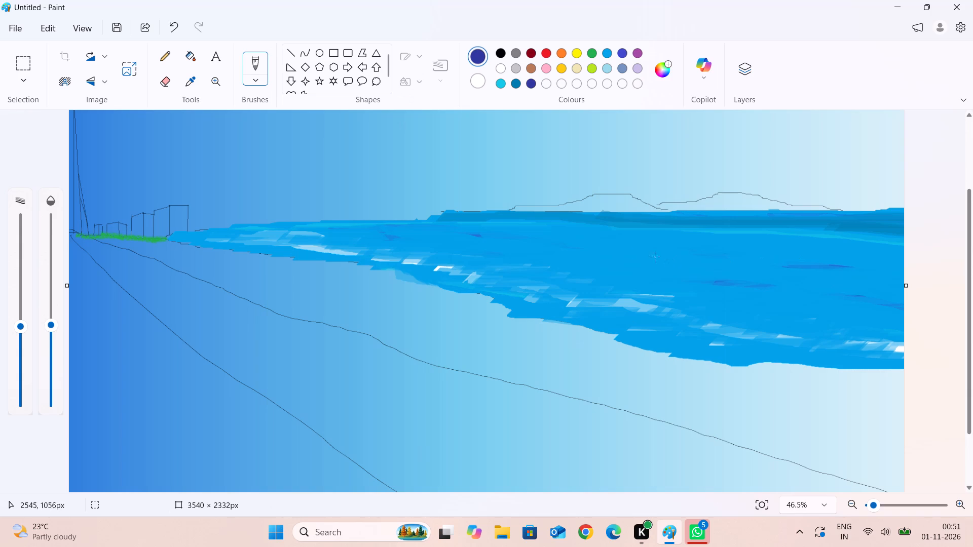
Paint a layered dark Indigo band across the water below the horizon strip, from mid-water to the canvas edge.
drag(520, 243, 787, 255)
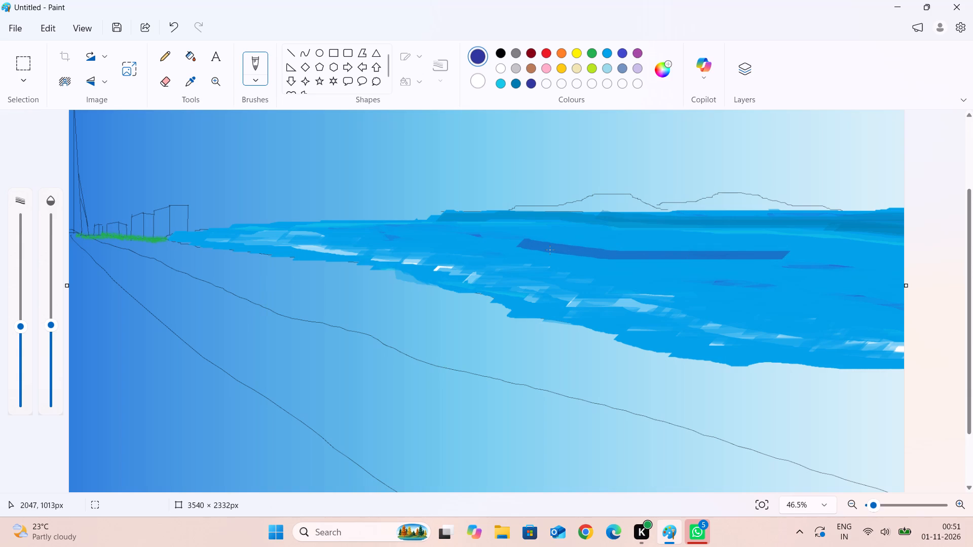
drag(550, 250, 668, 253)
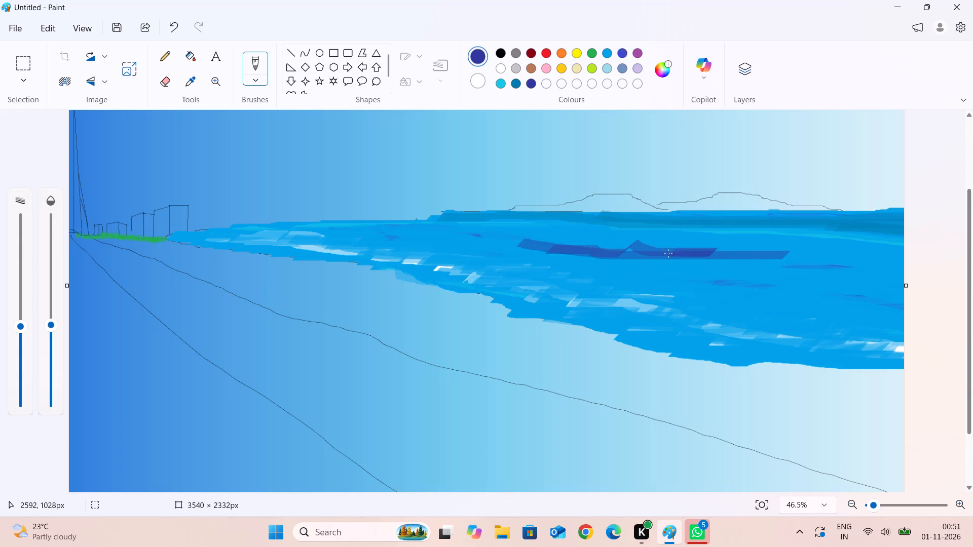
drag(668, 253, 763, 248)
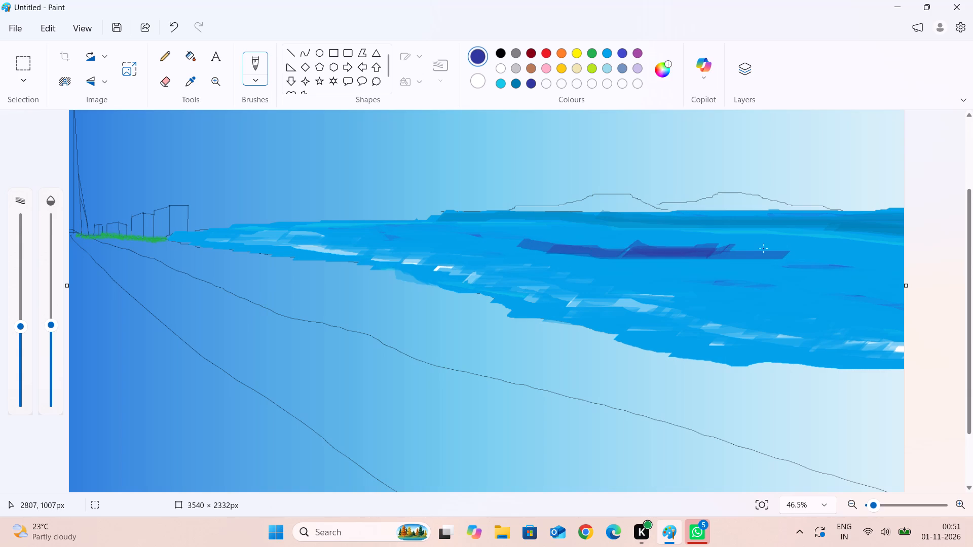
drag(763, 248, 729, 252)
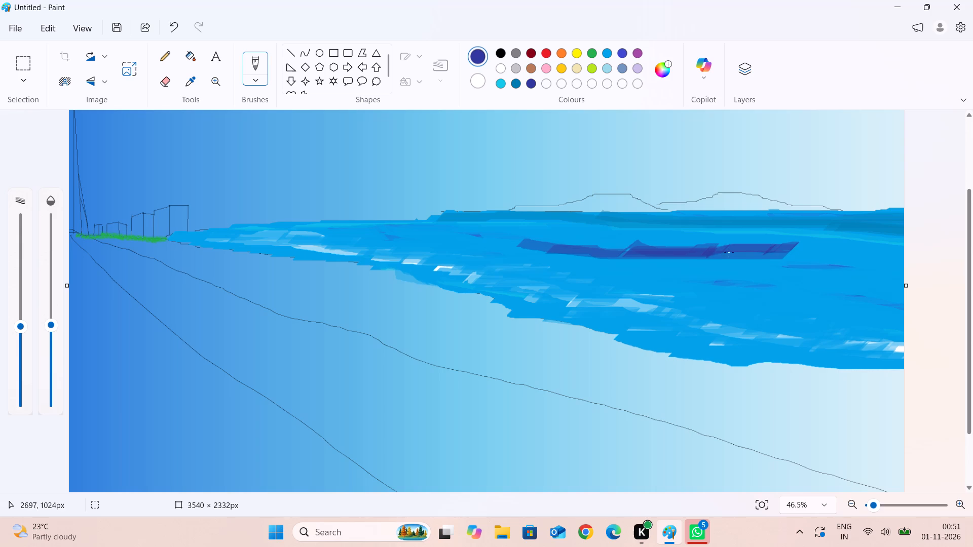
drag(729, 252, 850, 252)
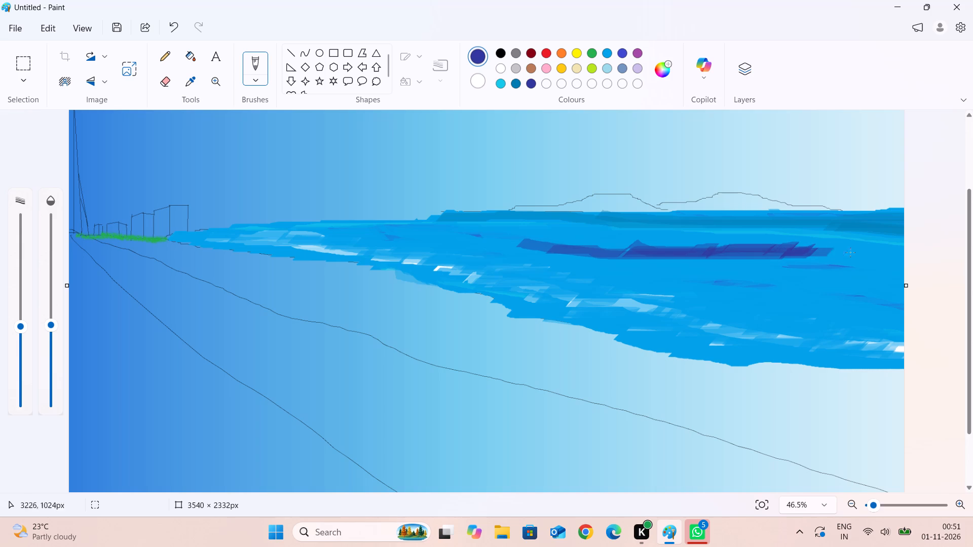
drag(850, 252, 798, 257)
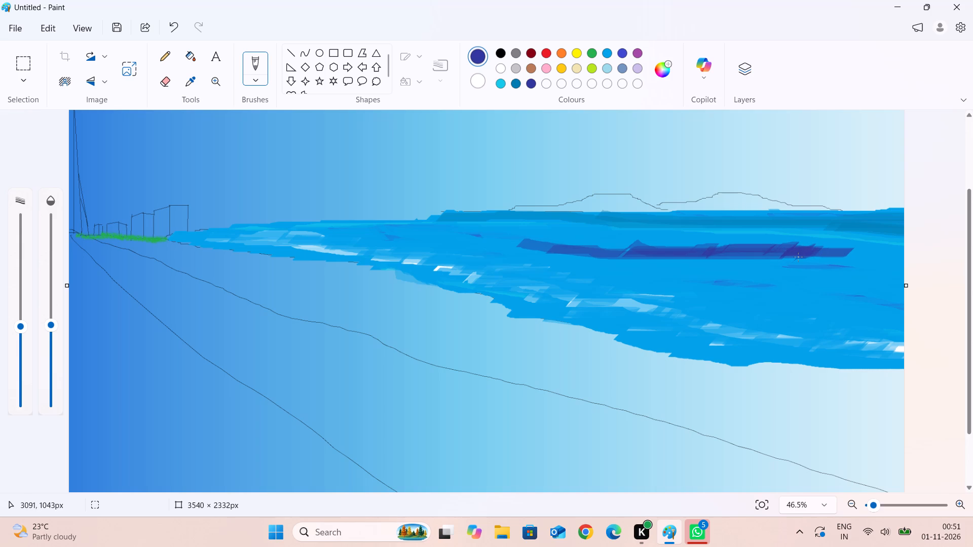
drag(798, 257, 879, 261)
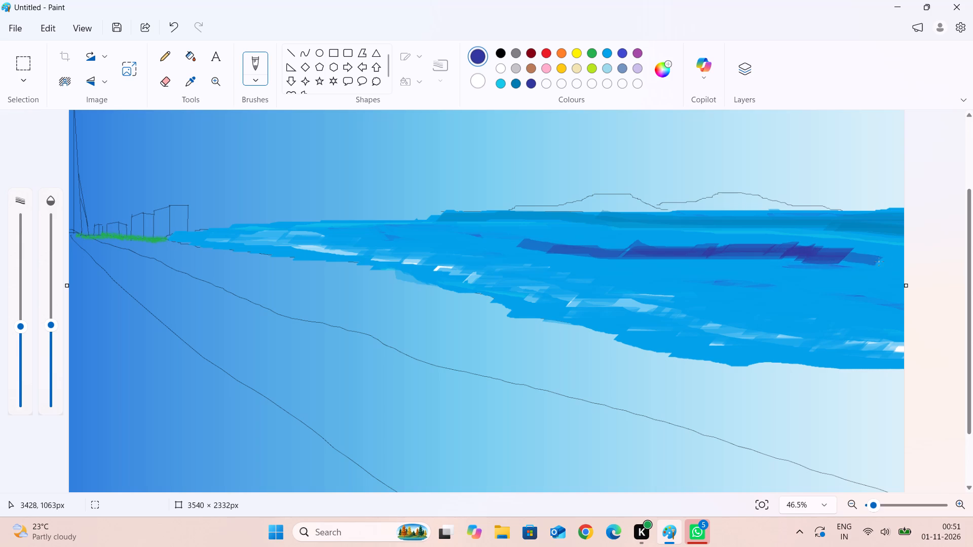
drag(879, 261, 909, 259)
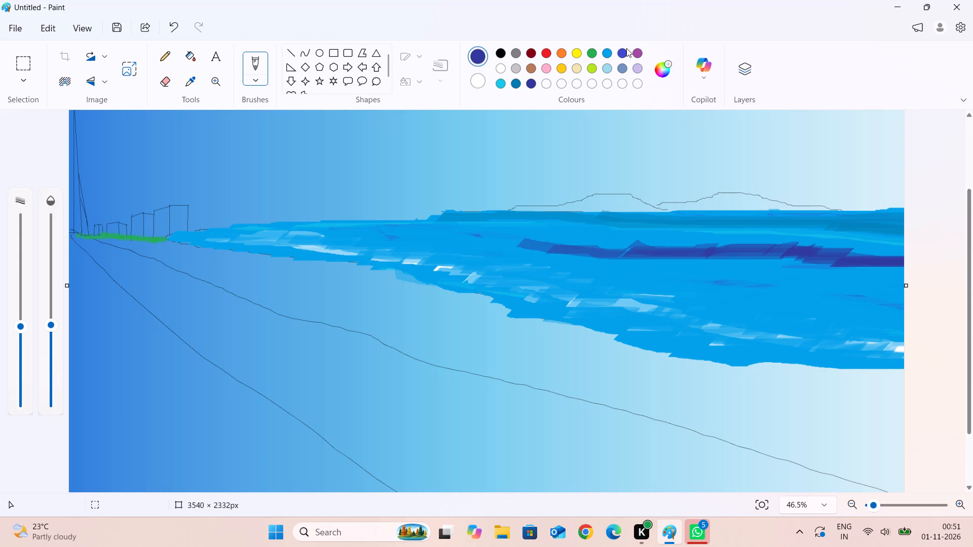
Blend the dark Indigo band into the water with translucent Turquoise strokes along its full length.
click(612, 51)
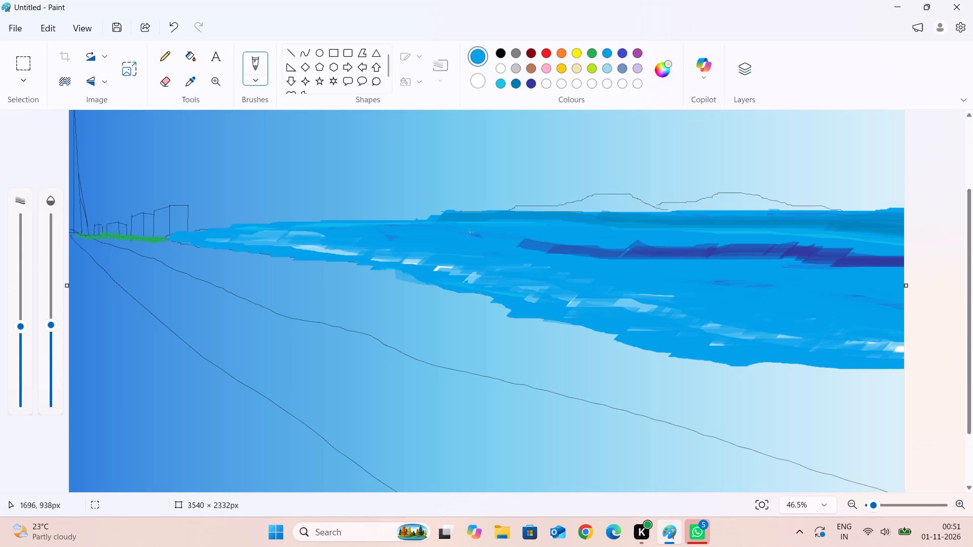
drag(525, 240, 655, 246)
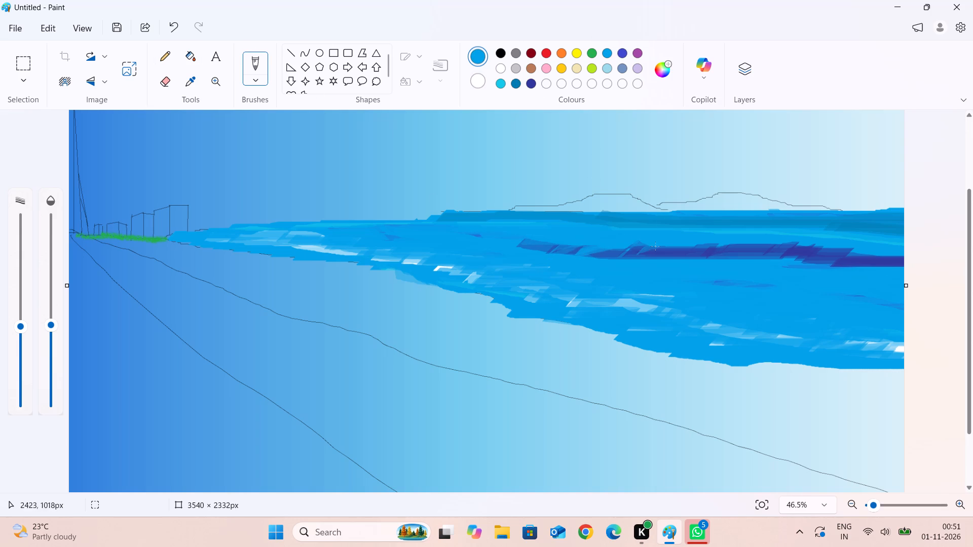
drag(655, 246, 857, 248)
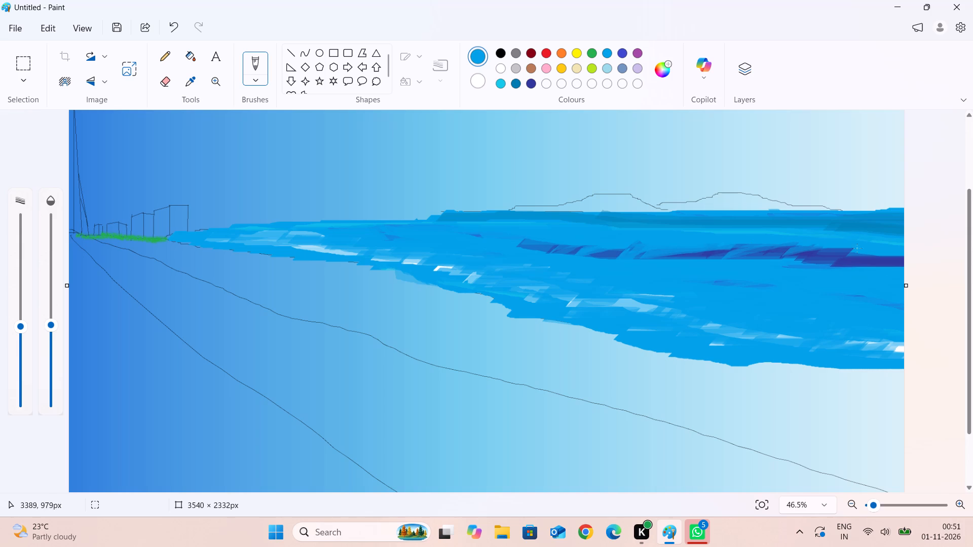
drag(857, 248, 537, 247)
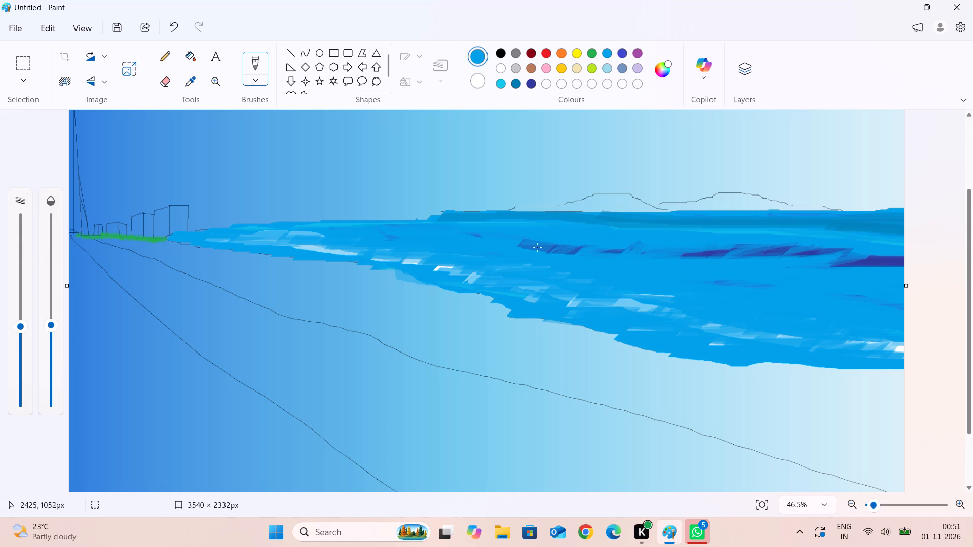
drag(537, 247, 891, 262)
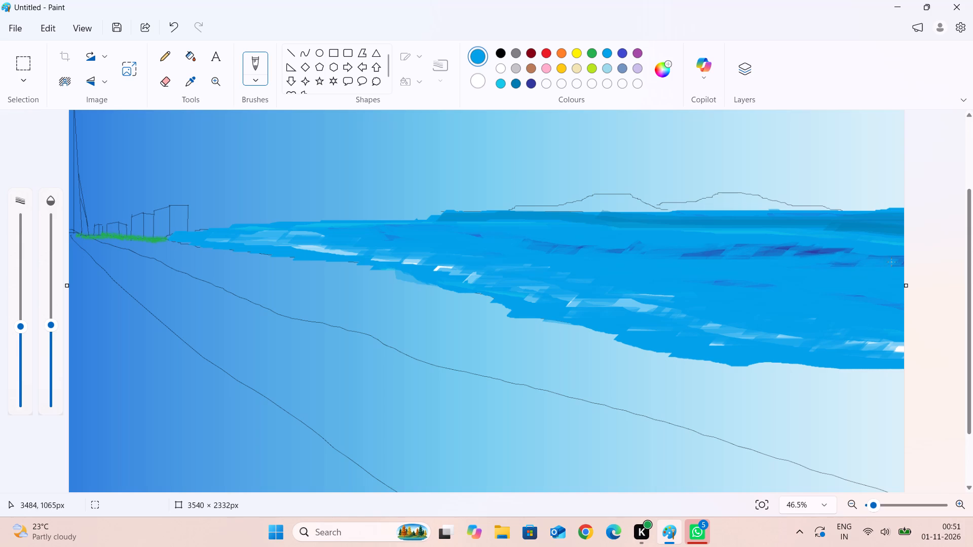
drag(891, 262, 893, 261)
Soften the lower edge of the dark horizon band with translucent Turquoise strokes from below the hills to the canvas edge.
drag(616, 232, 669, 228)
drag(669, 228, 928, 223)
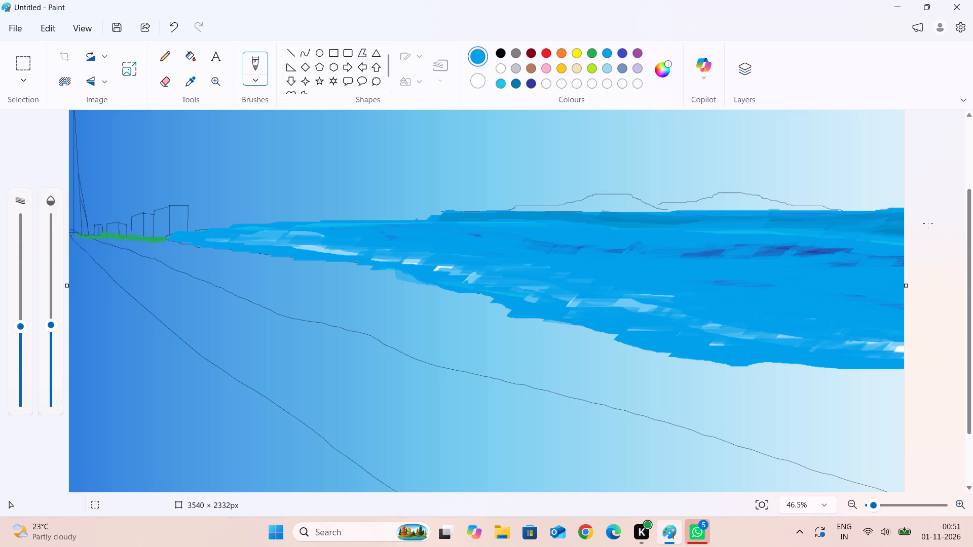
drag(928, 223, 614, 223)
Fade the remaining dark Indigo patches in the water towards the canvas edge with more Turquoise strokes.
drag(770, 246, 739, 252)
drag(739, 252, 718, 253)
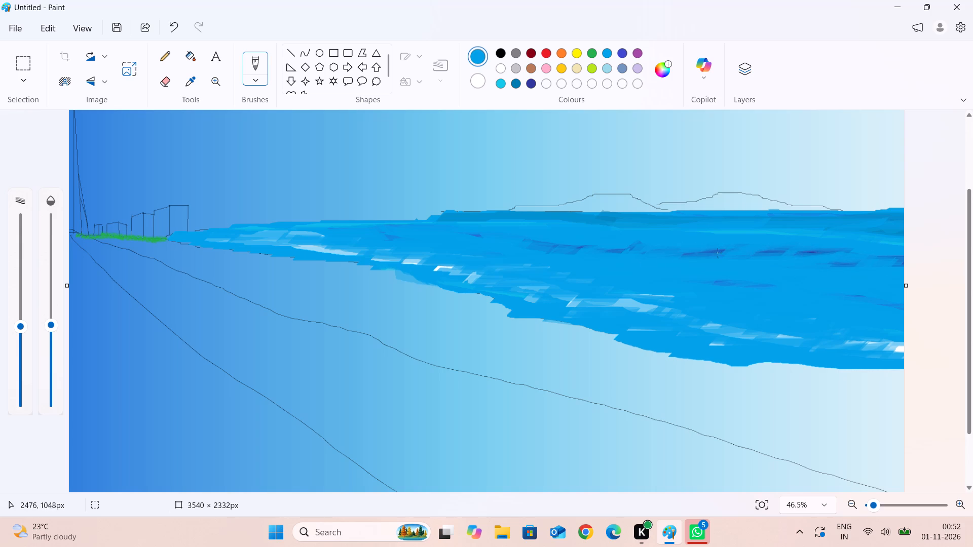
drag(718, 253, 915, 257)
Paint translucent beige sand strokes below the shoreline, from mid-beach to the canvas edge, layering them near the edge.
click(580, 67)
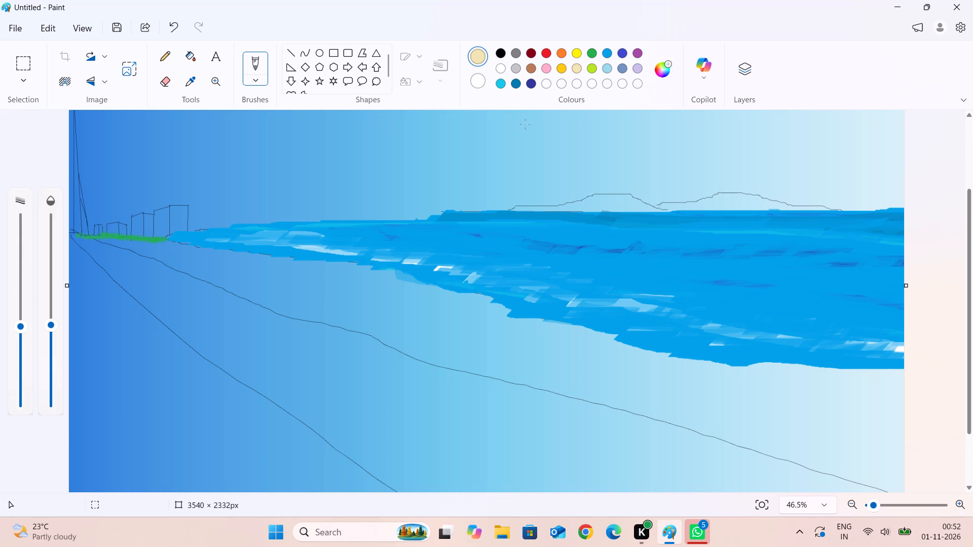
drag(331, 299, 429, 326)
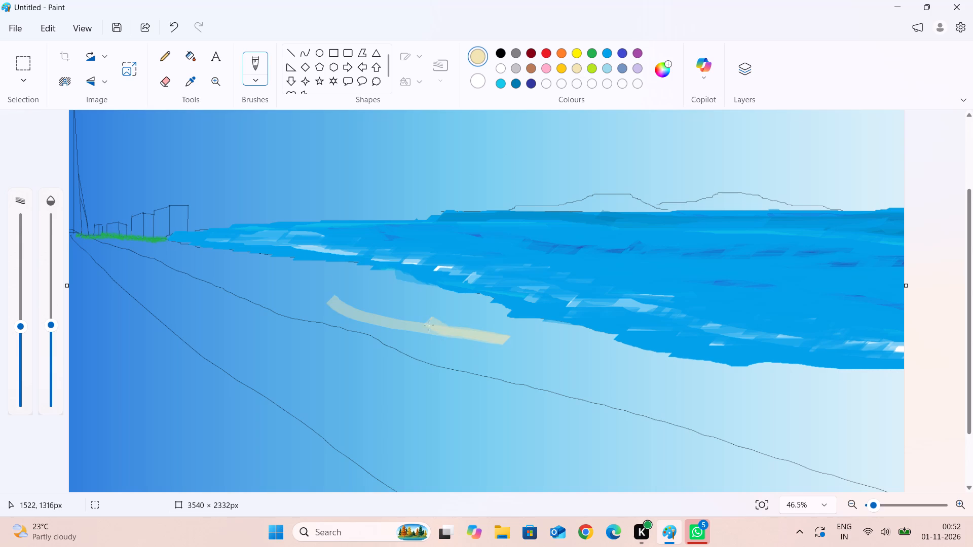
drag(429, 326, 736, 418)
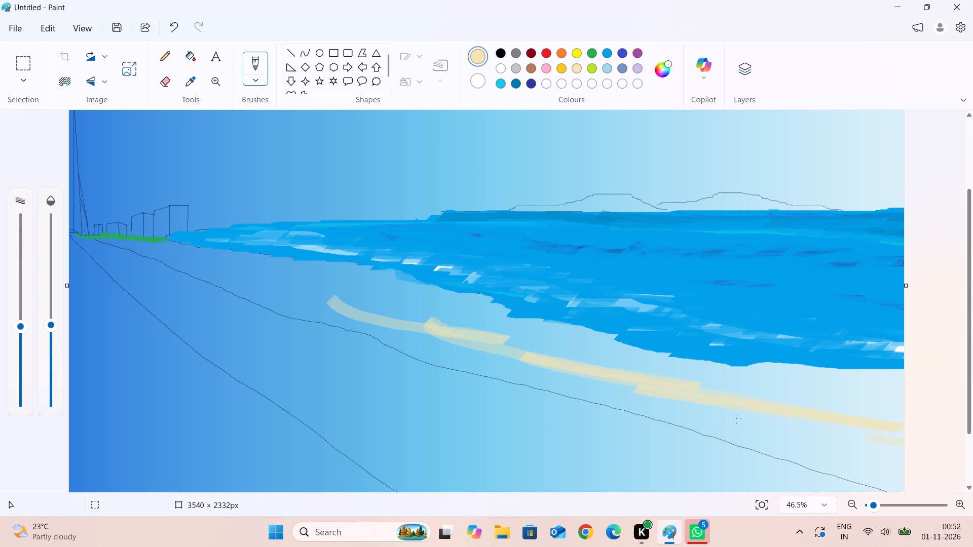
drag(736, 418, 820, 372)
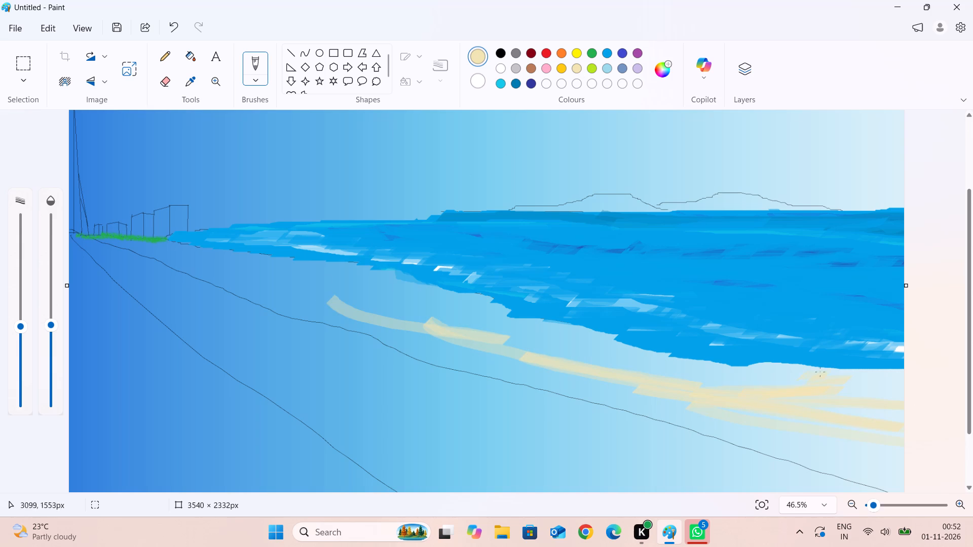
drag(820, 372, 855, 394)
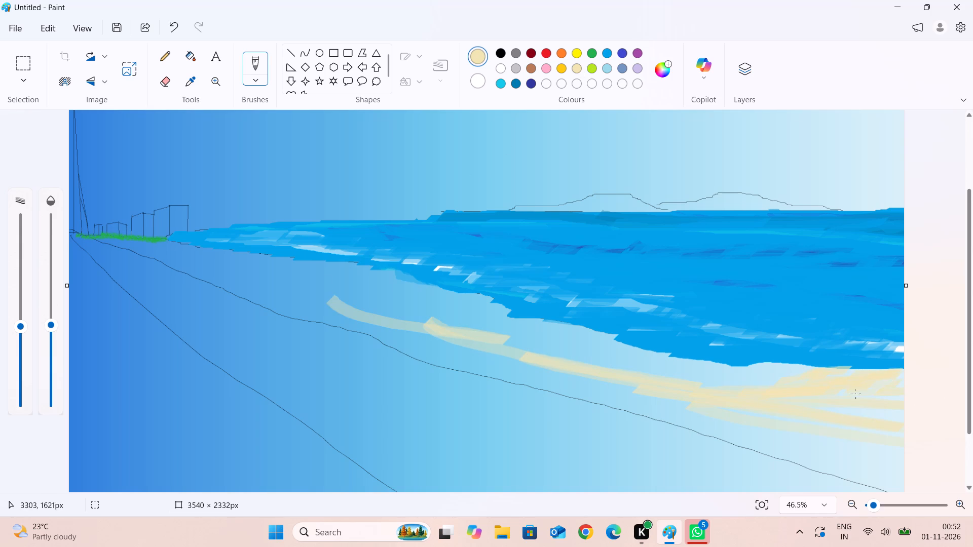
drag(855, 394, 877, 396)
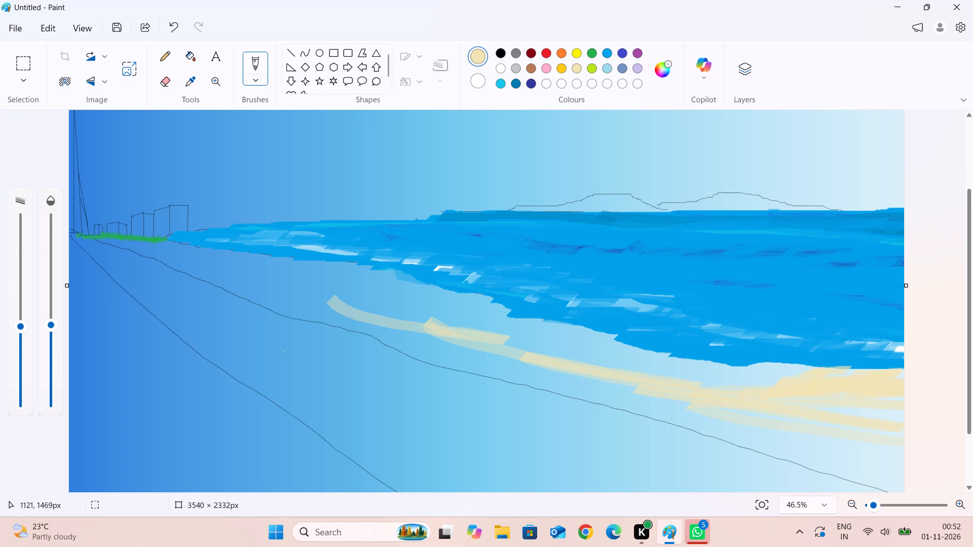
Raise the brush opacity to maximum and paint solid beige strokes over the sand band down to the canvas edge.
drag(47, 327, 44, 226)
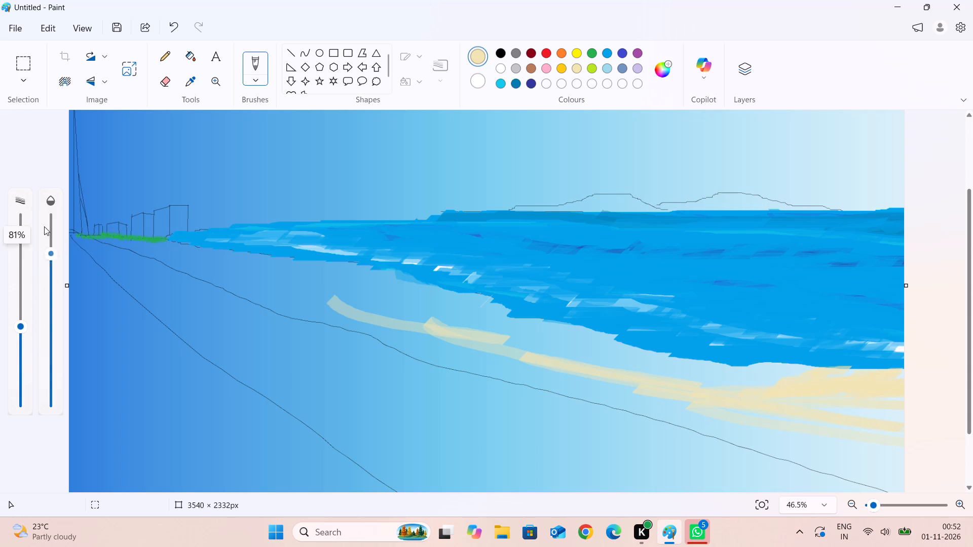
drag(44, 226, 44, 217)
drag(344, 303, 469, 331)
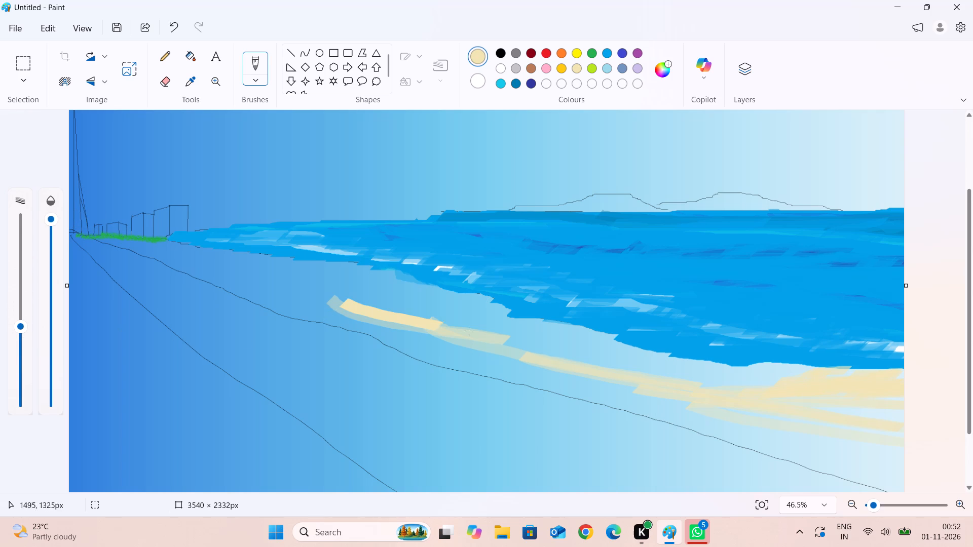
drag(469, 331, 752, 425)
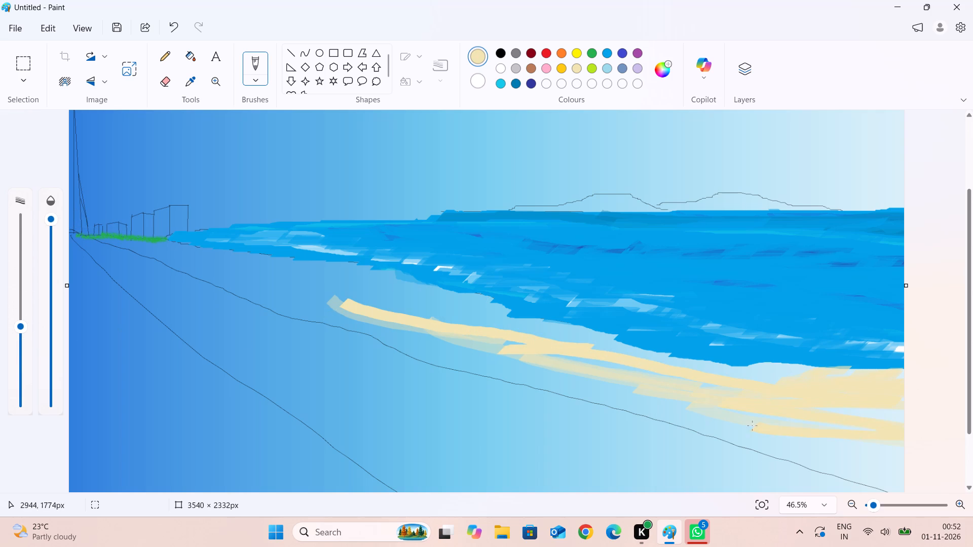
drag(752, 425, 879, 423)
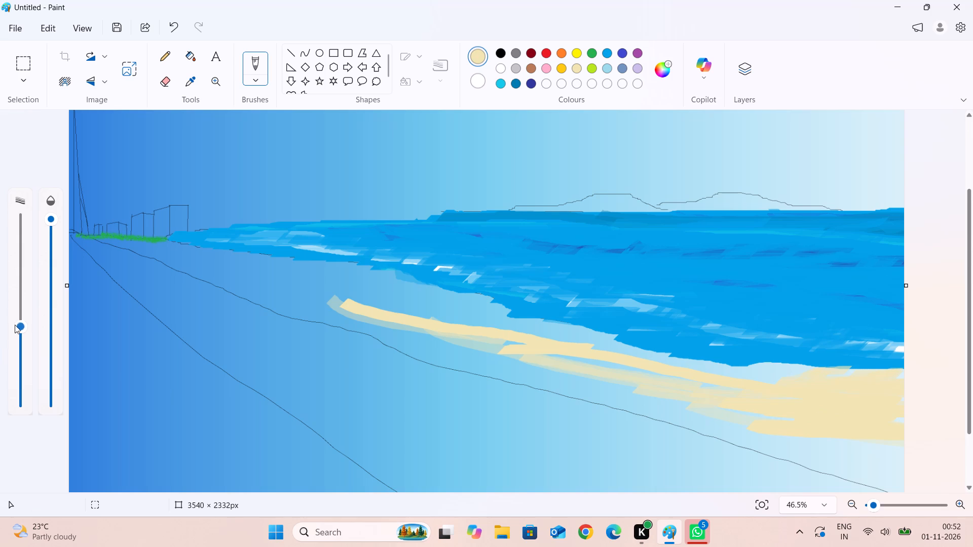
Enlarge the brush to its maximum size and paint the lower edge of the sand along the outline to the canvas edge.
drag(12, 329, 24, 151)
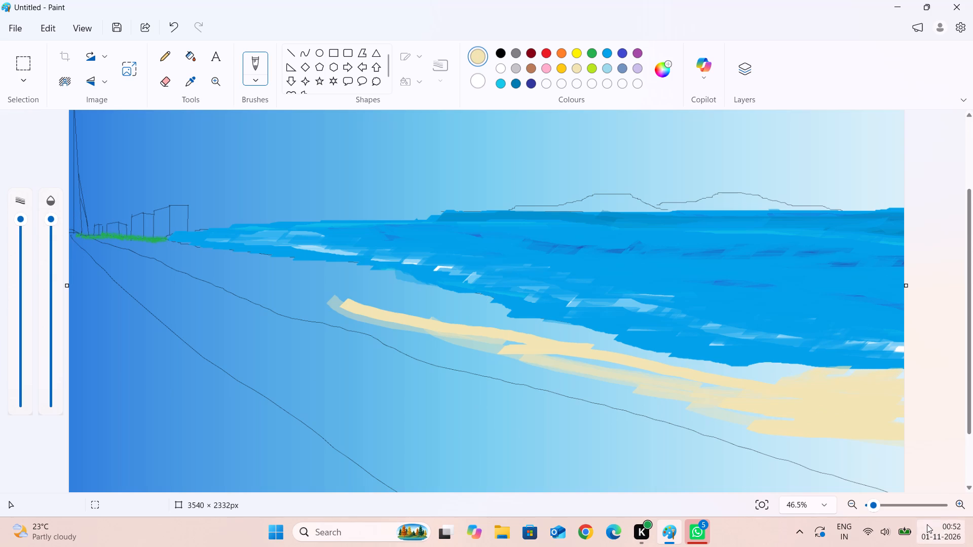
drag(927, 524, 856, 534)
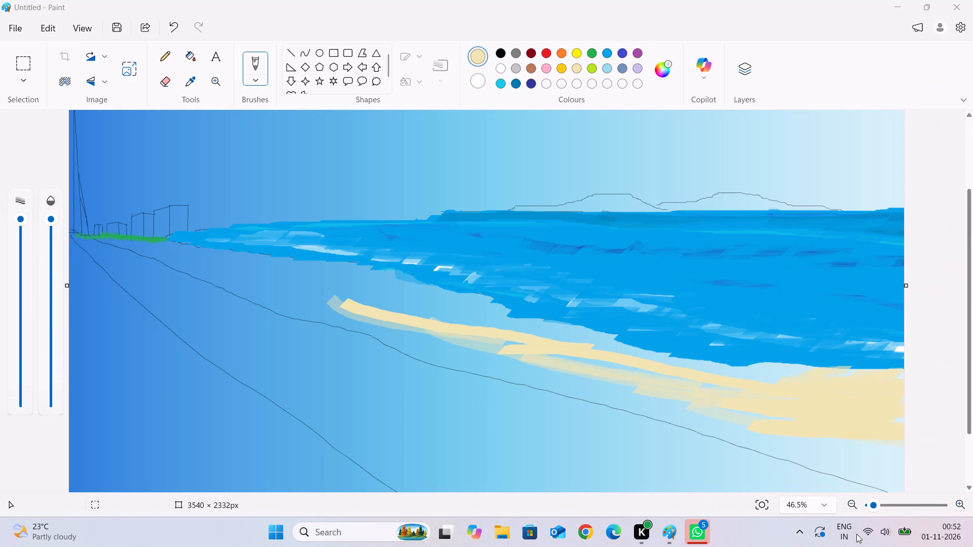
drag(733, 426, 813, 452)
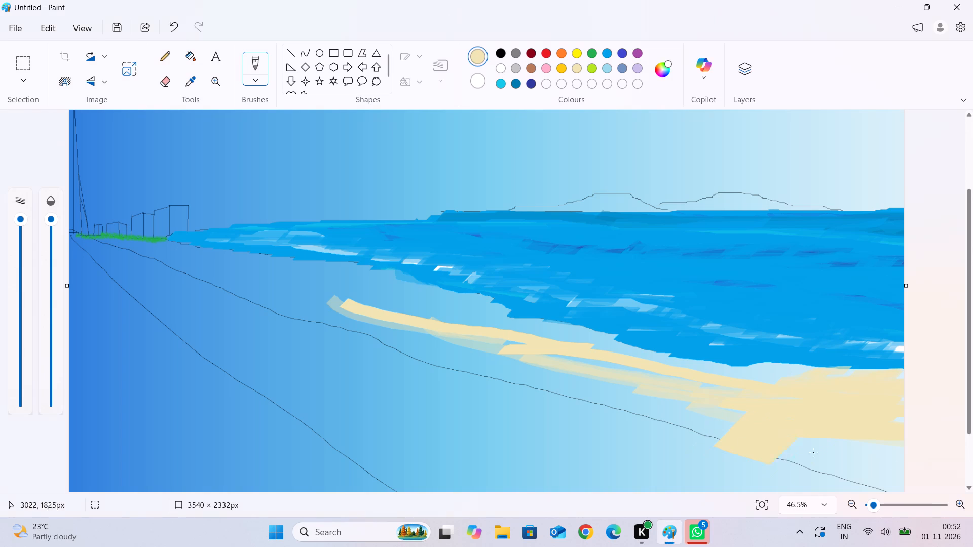
drag(813, 452, 945, 492)
Fill the wide foreground part of the beach with solid beige, closing the gap beneath the water up to the canvas edge.
scroll(945, 492, left, 1)
ctrl+scroll(945, 492, down, 1)
ctrl+scroll(945, 492, left, 1)
ctrl+scroll(945, 492, down, 1)
ctrl+scroll(945, 492, left, 1)
ctrl+scroll(945, 492, down, 1)
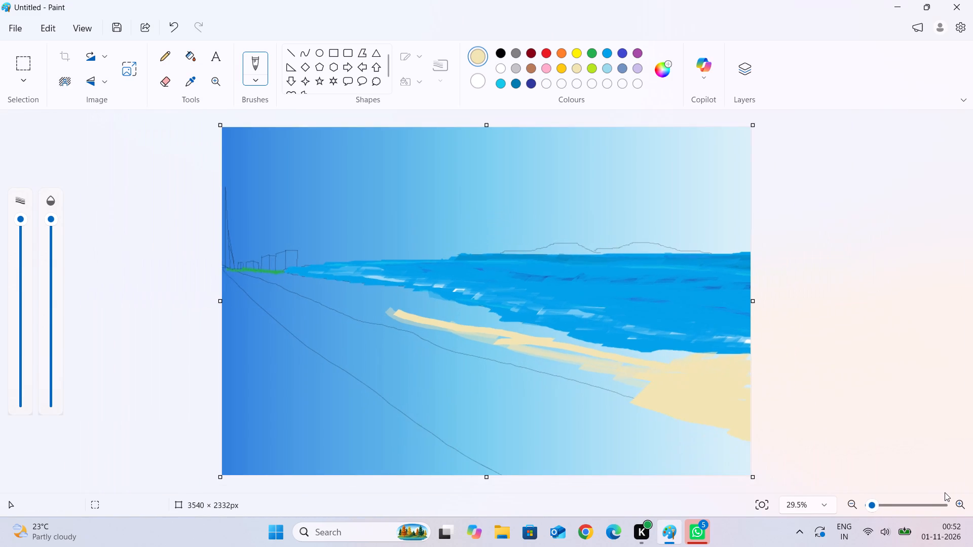
drag(583, 349, 631, 380)
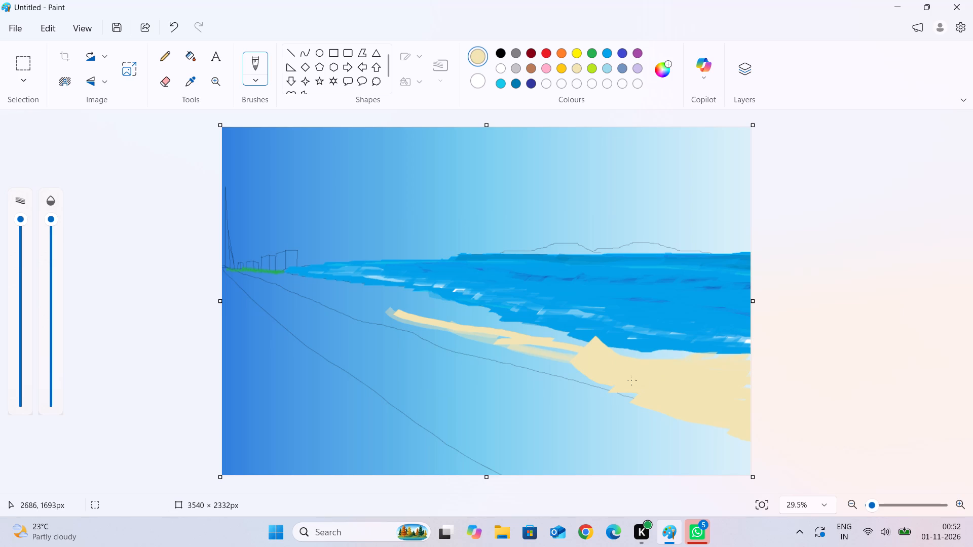
drag(631, 380, 593, 361)
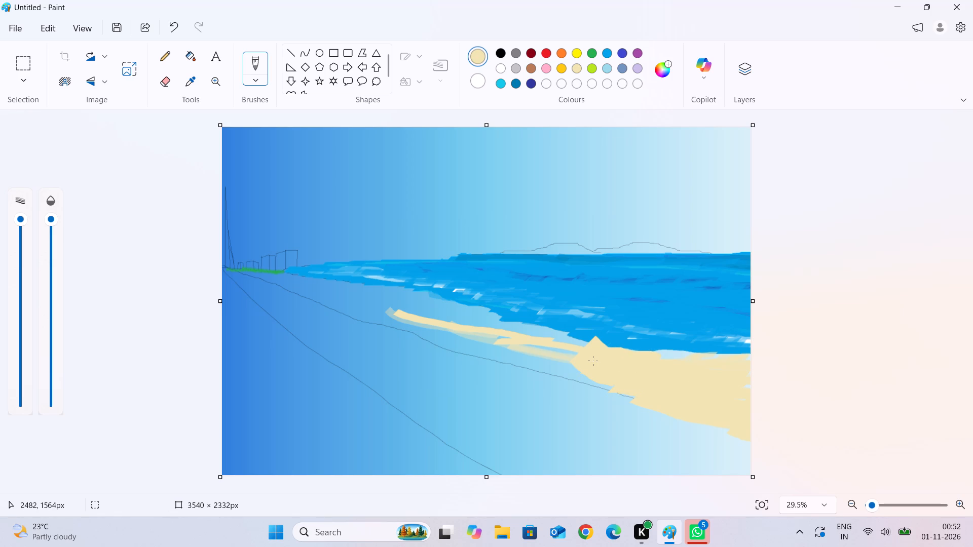
drag(593, 361, 651, 365)
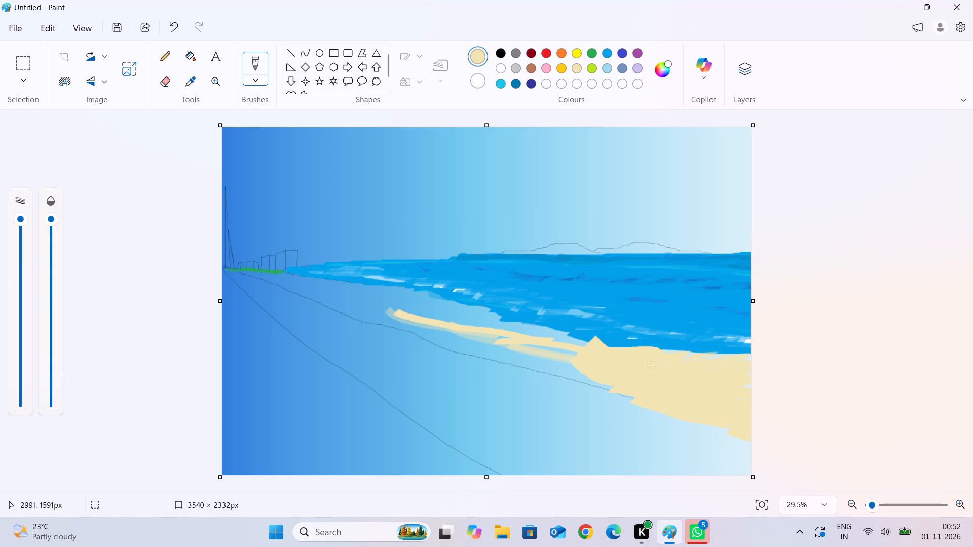
drag(651, 365, 716, 367)
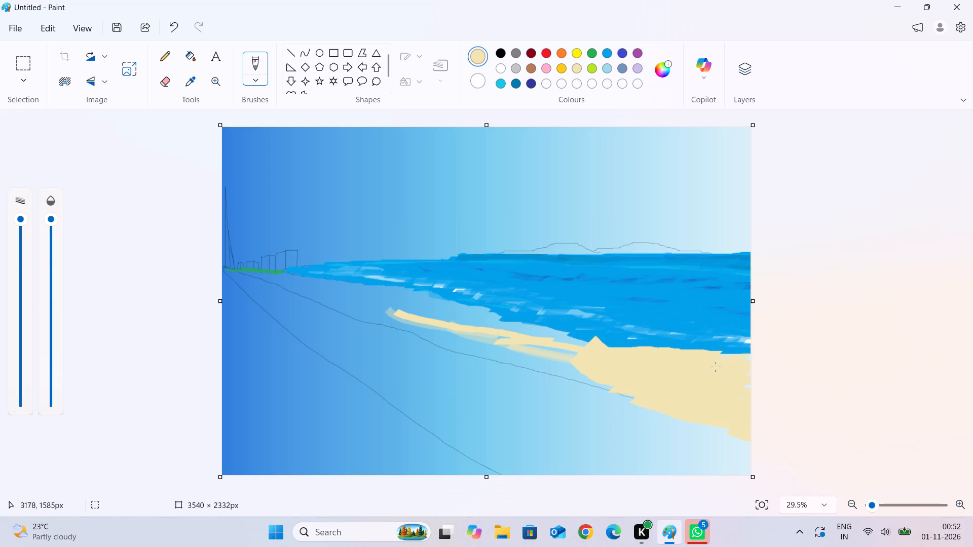
drag(716, 367, 645, 392)
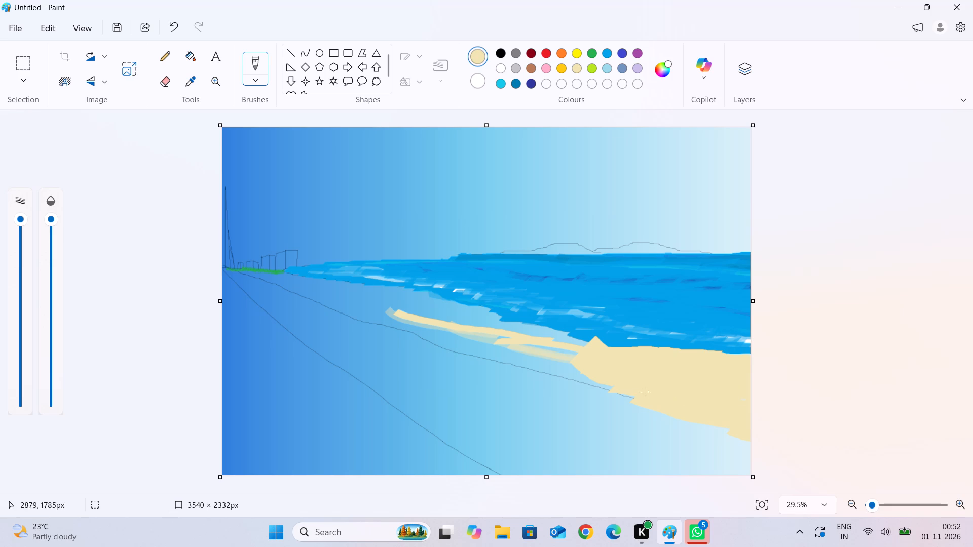
Extend the solid beige sand along the shore towards the distant buildings, filling between the waterline and the lower beach outline.
drag(645, 392, 558, 364)
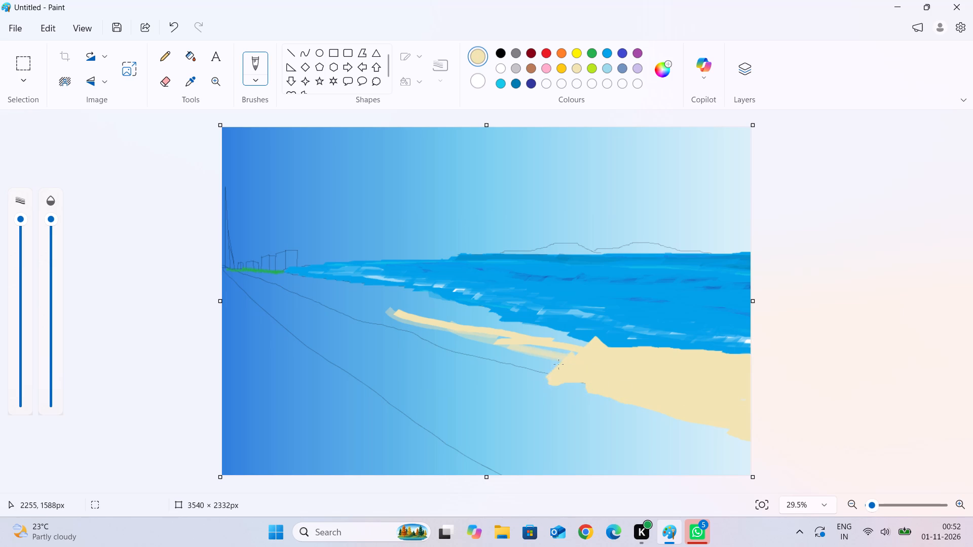
drag(558, 364, 569, 357)
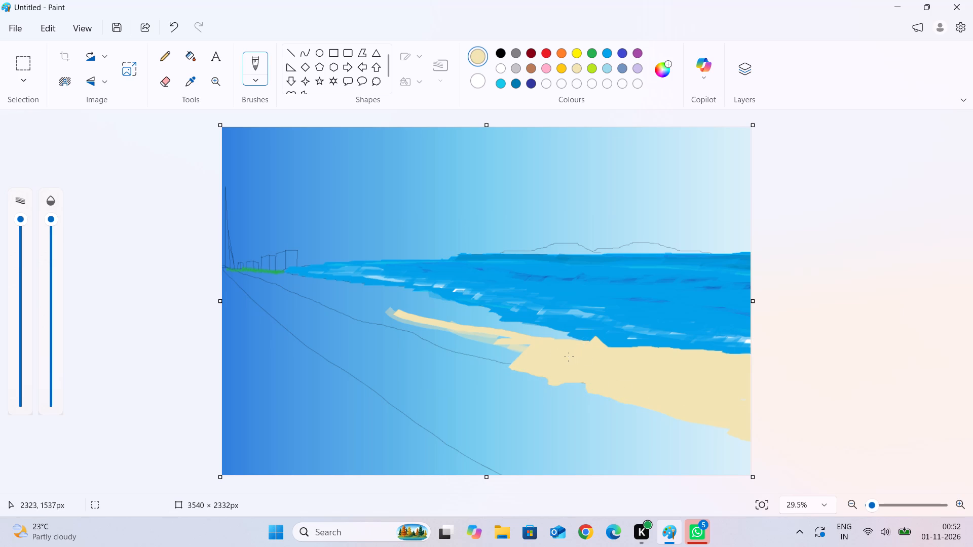
drag(569, 357, 546, 346)
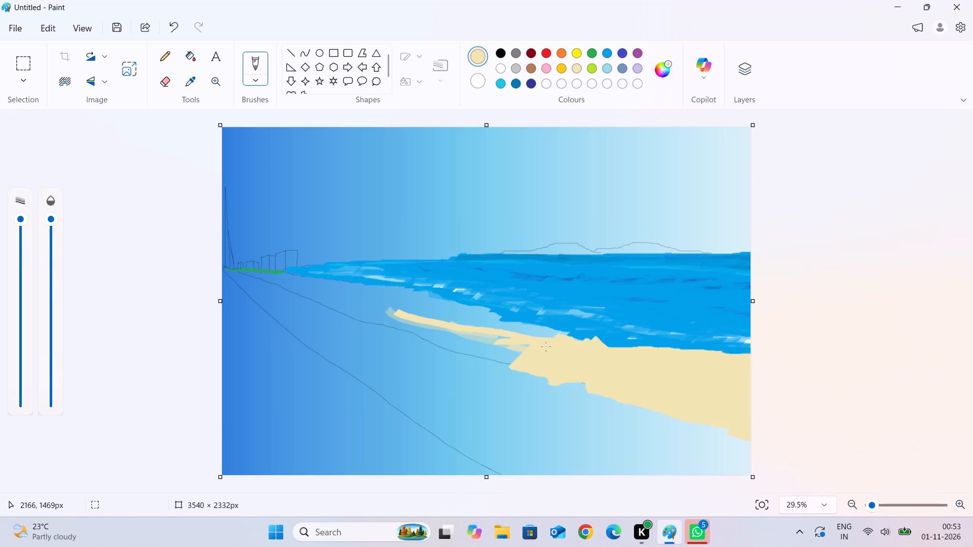
drag(546, 346, 531, 343)
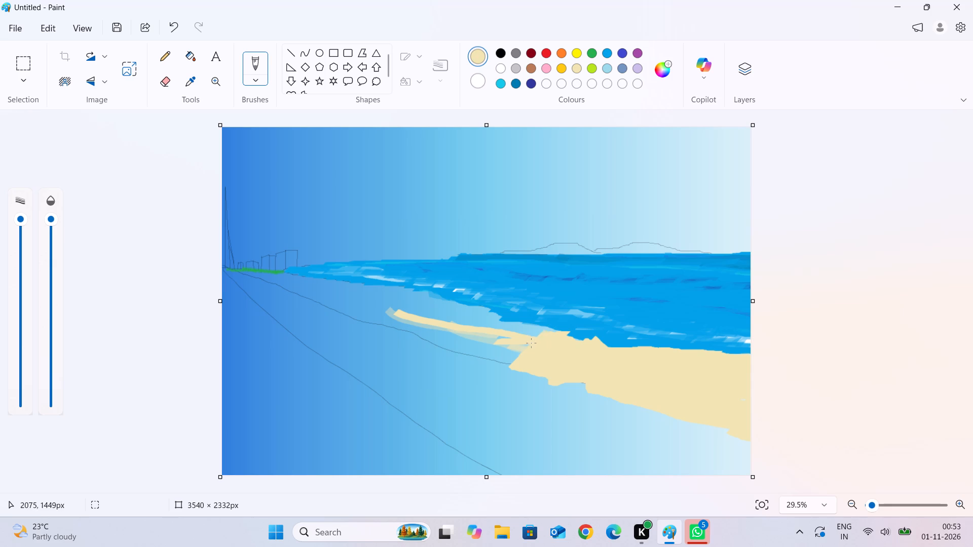
drag(531, 343, 518, 340)
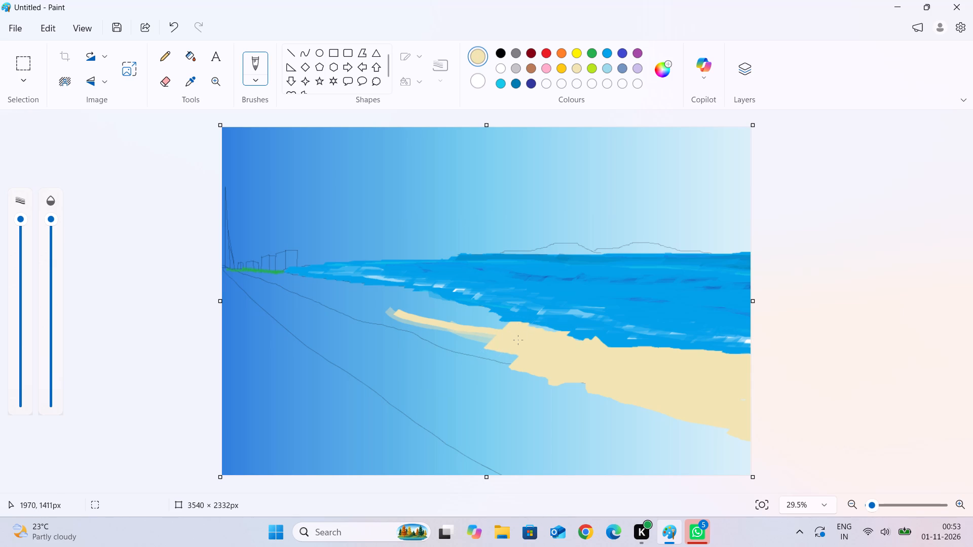
drag(518, 340, 520, 339)
drag(520, 339, 569, 350)
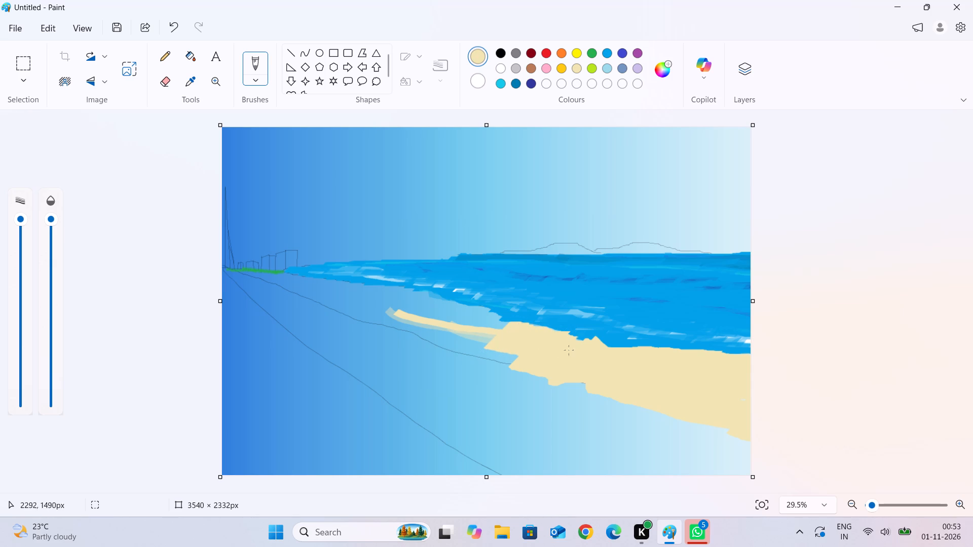
drag(569, 350, 590, 353)
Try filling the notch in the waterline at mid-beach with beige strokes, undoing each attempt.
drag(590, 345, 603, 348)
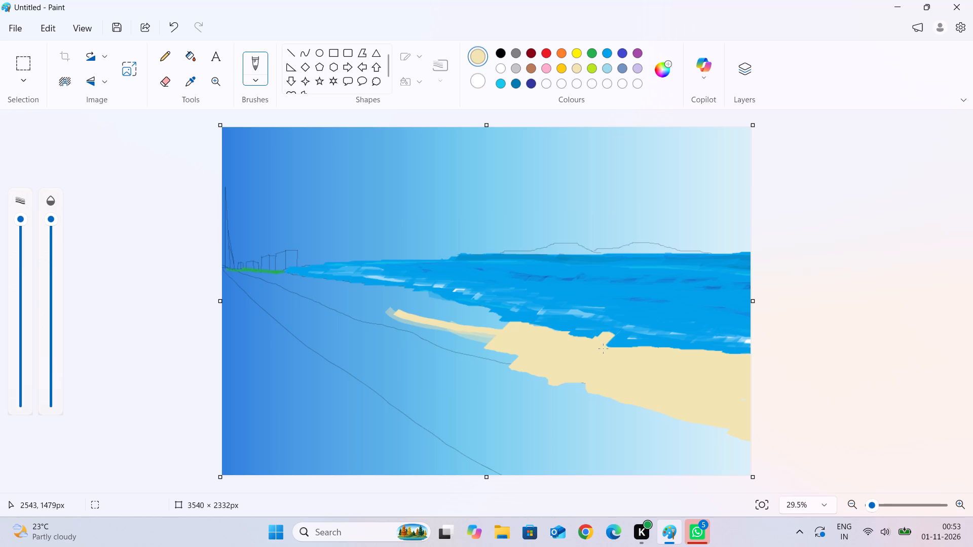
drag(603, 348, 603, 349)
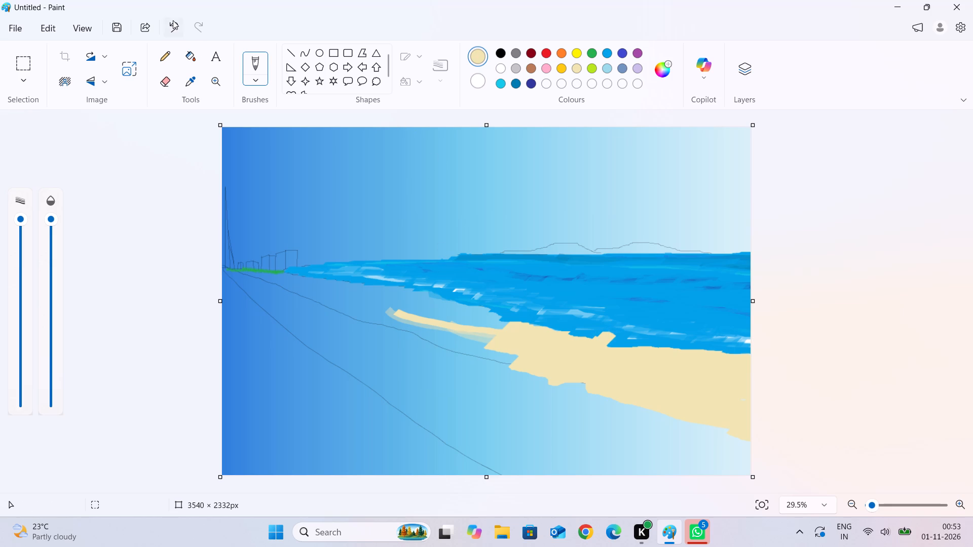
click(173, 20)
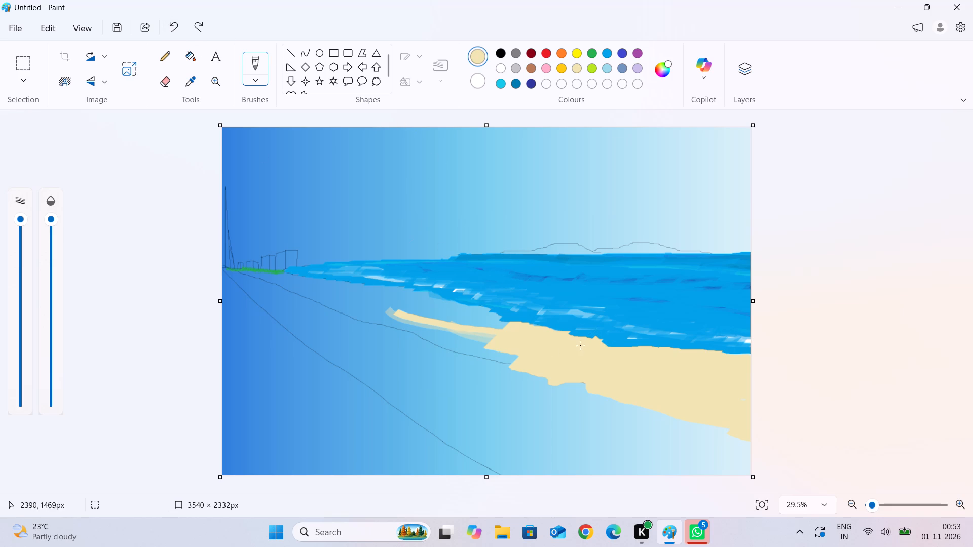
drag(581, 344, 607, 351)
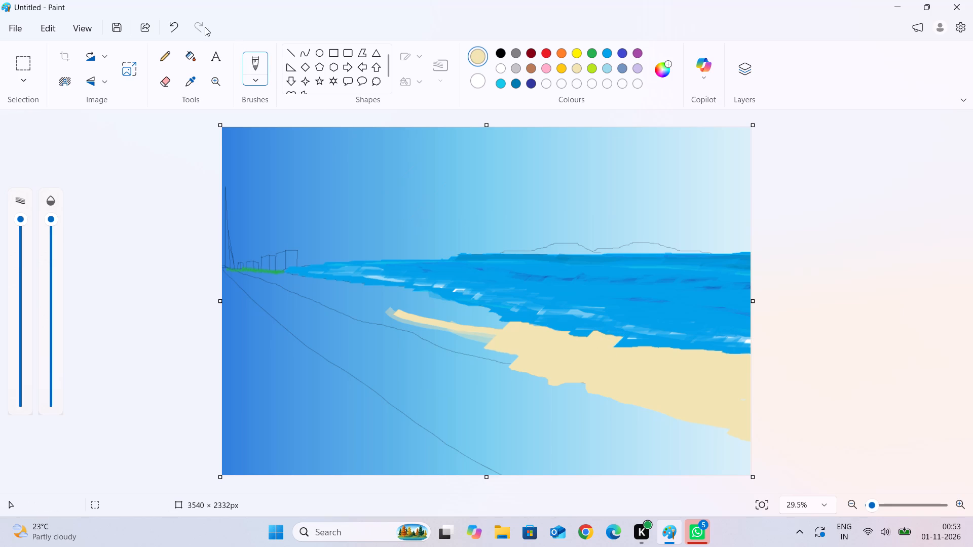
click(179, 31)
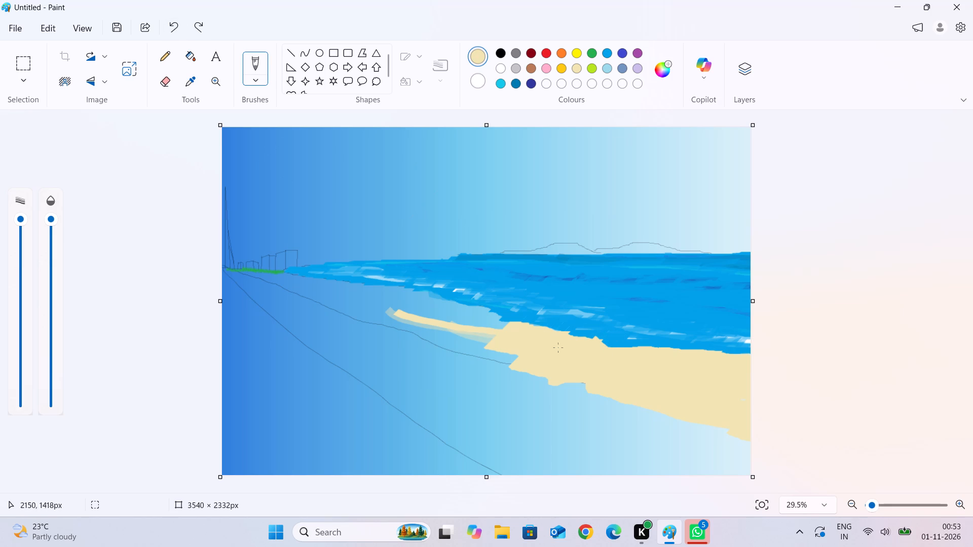
Even out the sand's upper edge with beige strokes from the mid-beach notch along the waterline towards the canvas edge.
drag(578, 355, 581, 349)
drag(581, 349, 596, 350)
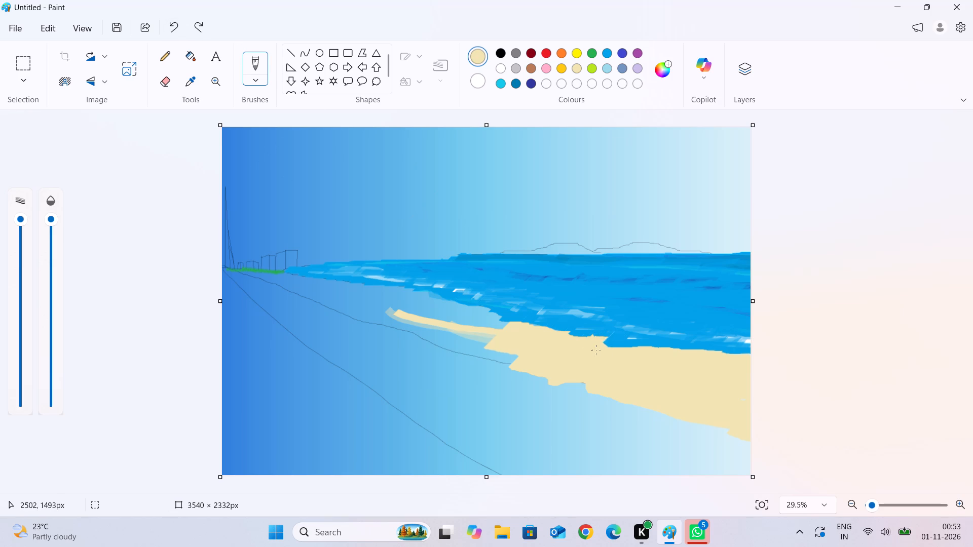
drag(596, 350, 703, 368)
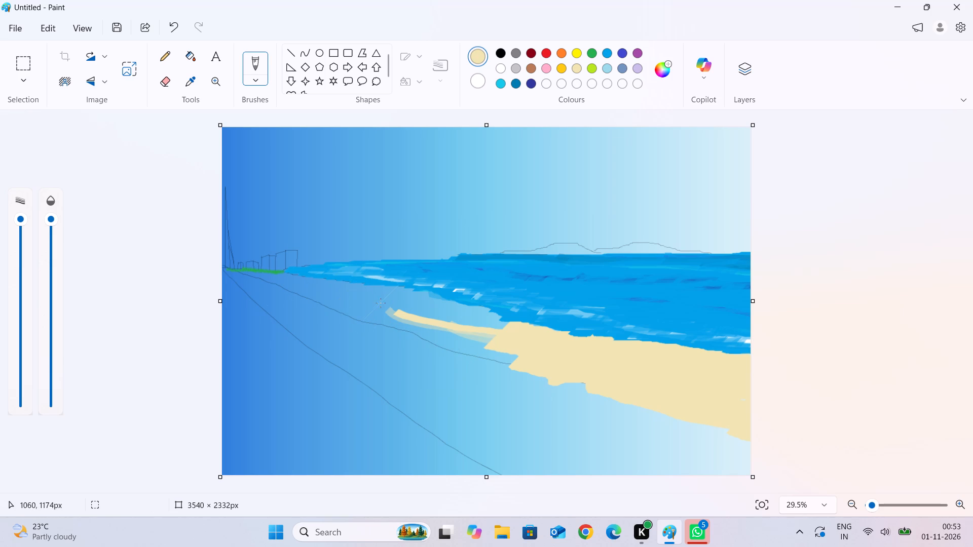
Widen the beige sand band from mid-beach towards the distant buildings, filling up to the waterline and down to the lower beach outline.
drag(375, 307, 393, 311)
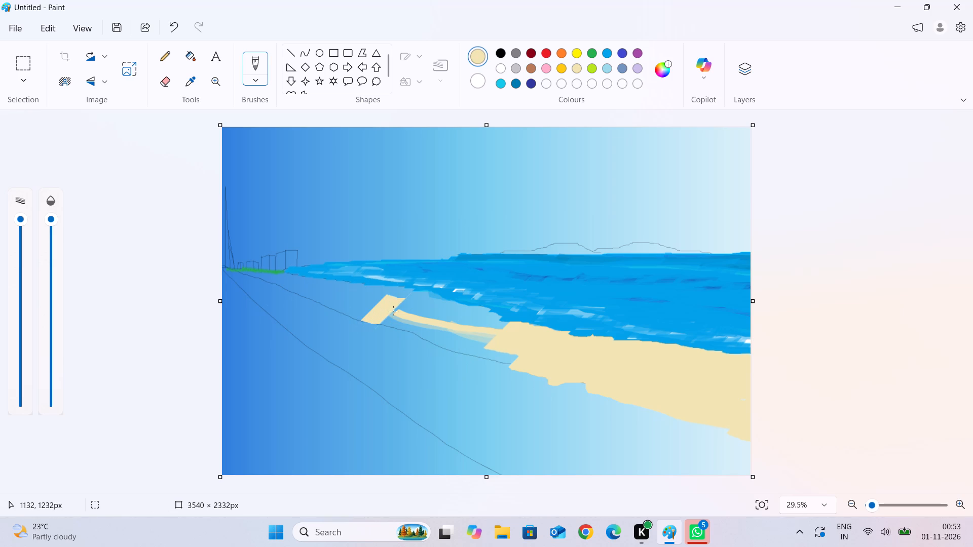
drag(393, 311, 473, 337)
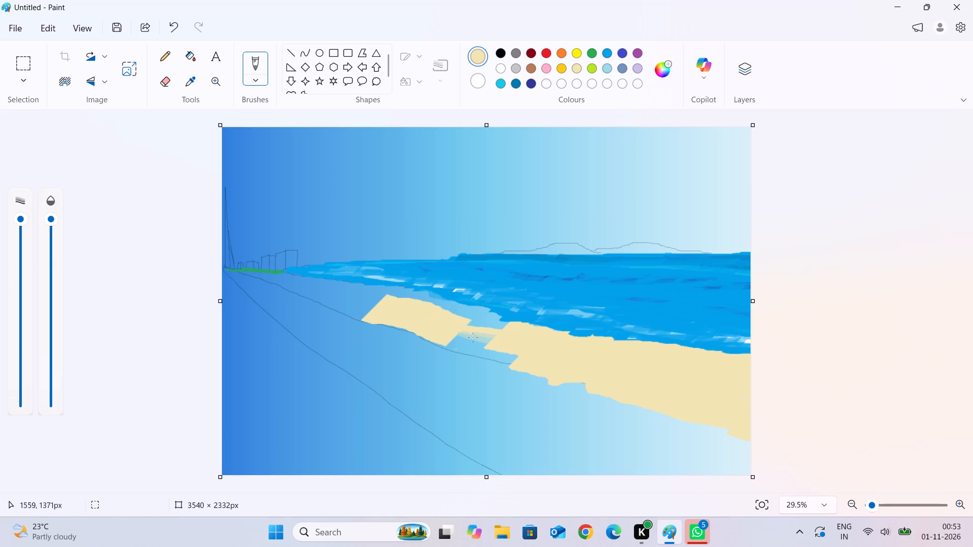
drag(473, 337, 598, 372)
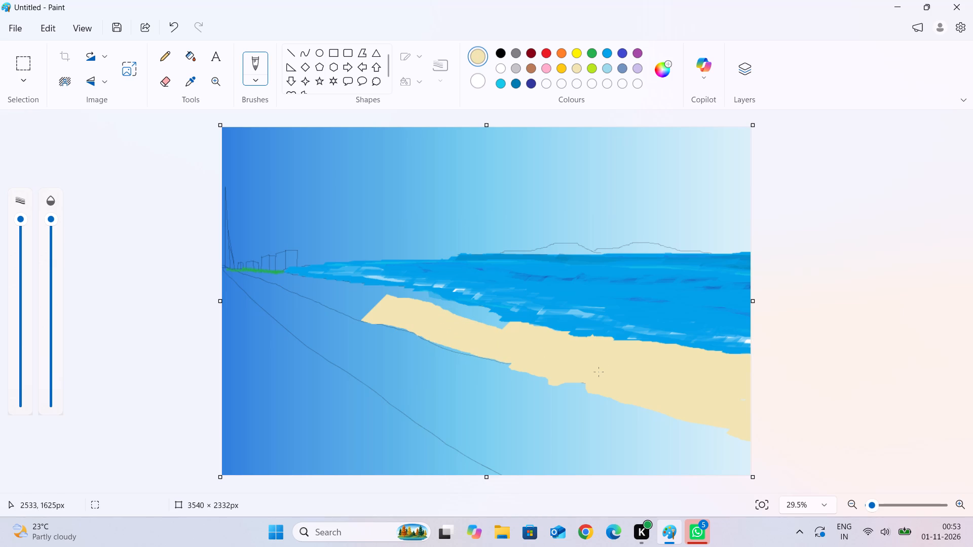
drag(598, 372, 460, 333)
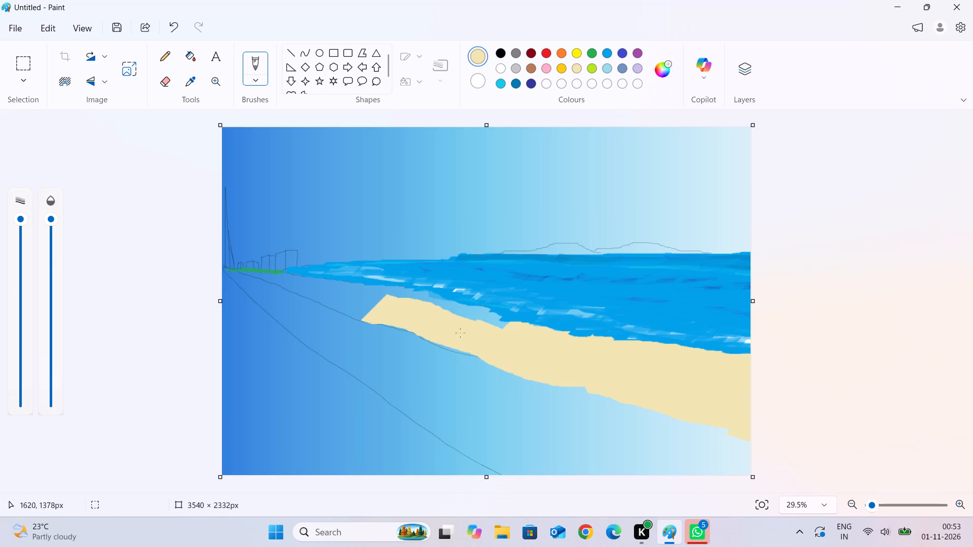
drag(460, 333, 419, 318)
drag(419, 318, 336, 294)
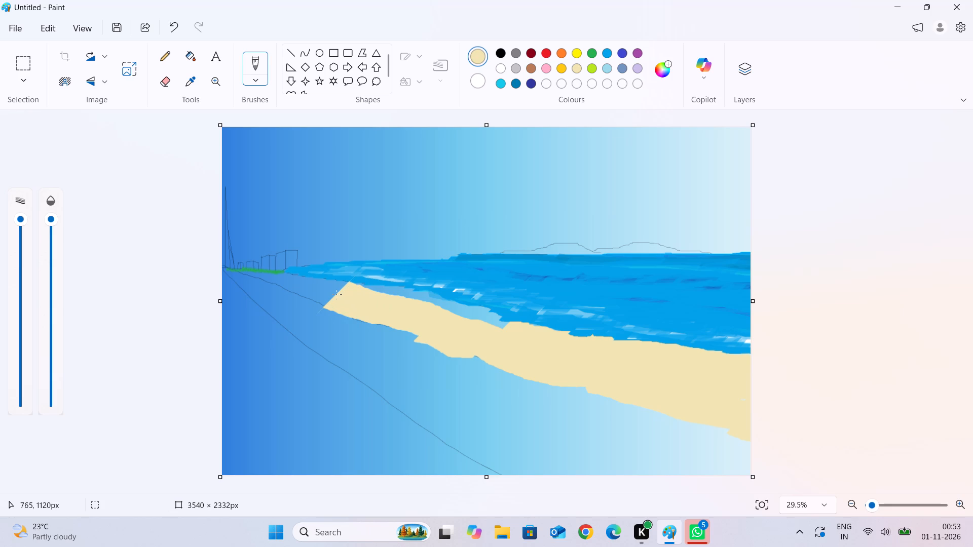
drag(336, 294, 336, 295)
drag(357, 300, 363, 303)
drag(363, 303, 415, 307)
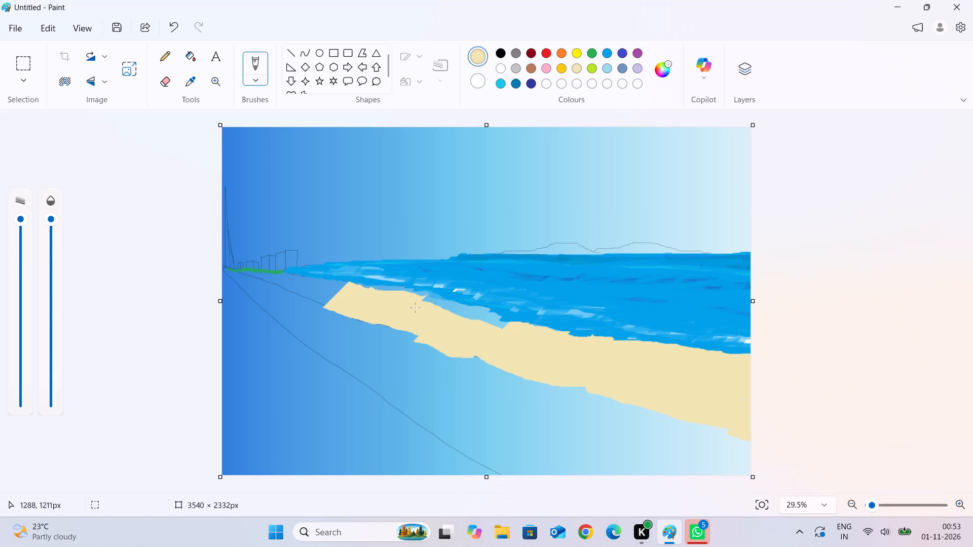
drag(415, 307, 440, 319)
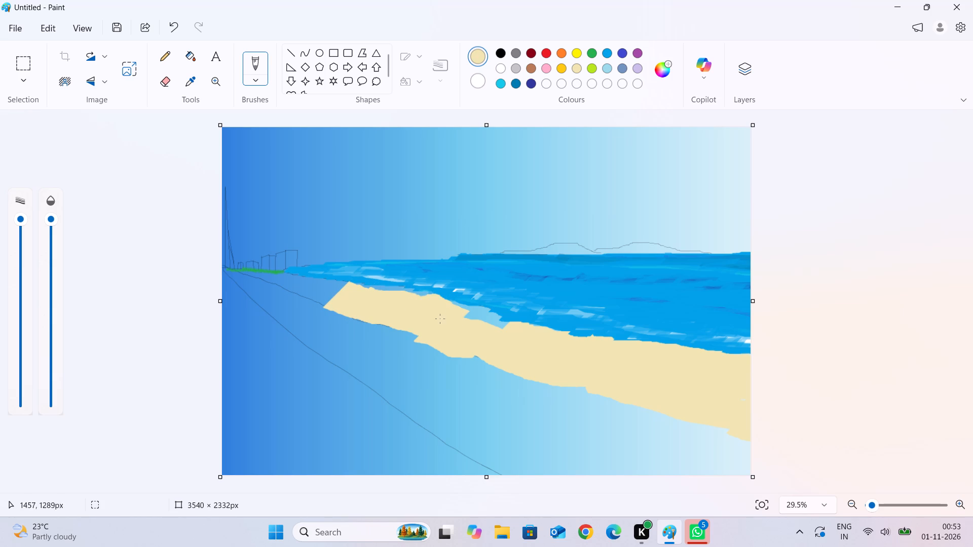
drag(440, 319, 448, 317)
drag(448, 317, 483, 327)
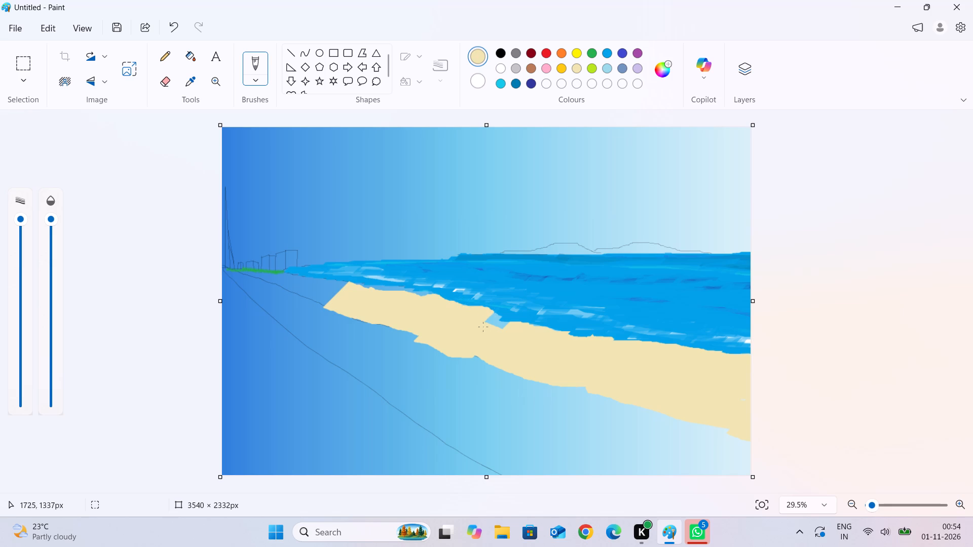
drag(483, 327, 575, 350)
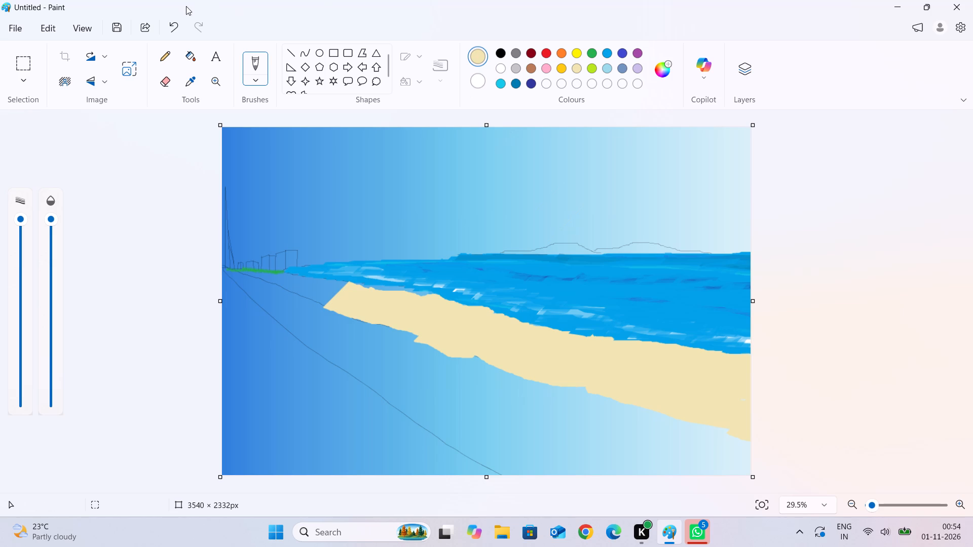
Undo the beige sand strokes back to the bare beach outline beneath the water.
click(174, 29)
click(174, 29)
click(174, 29)
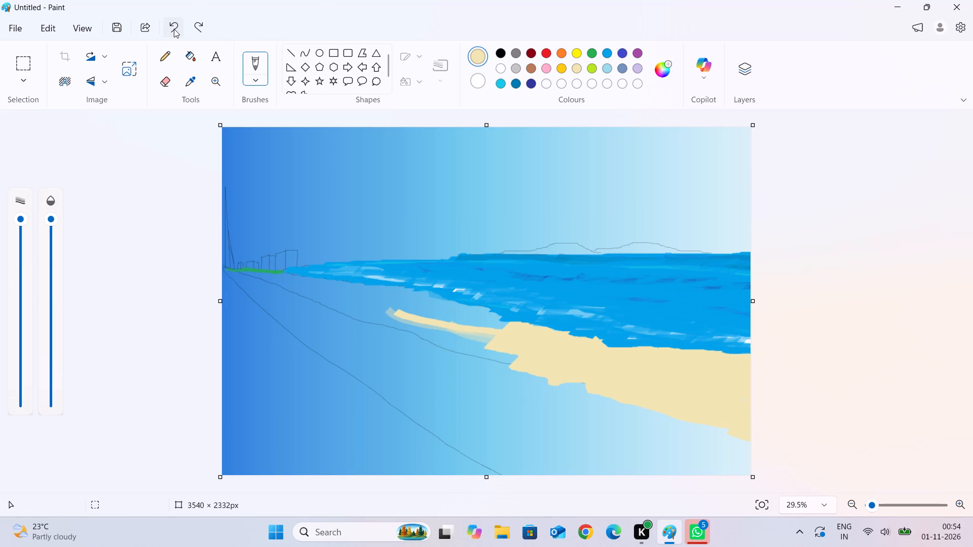
click(174, 29)
click(174, 29)
click(174, 29)
click(174, 29)
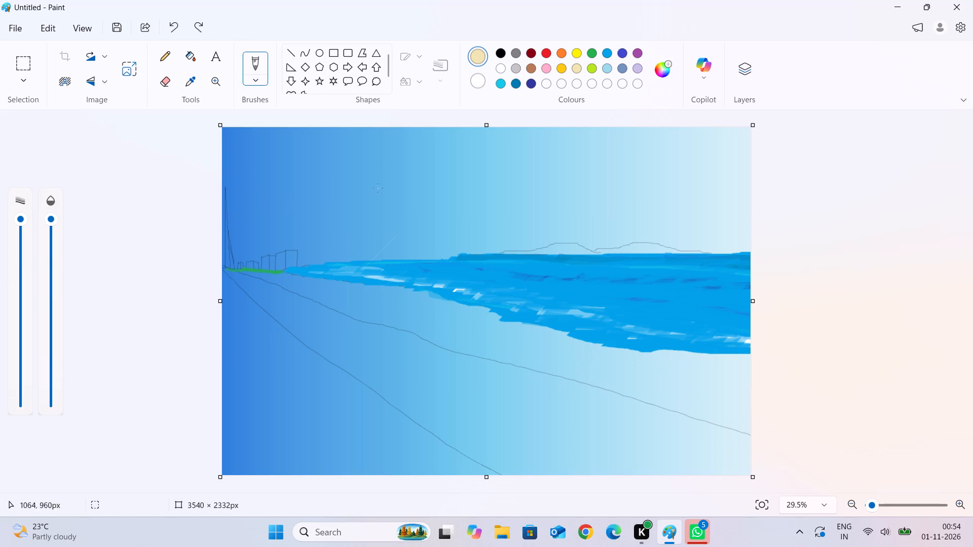
Reduce the brush size to about 100 px and paint a long beige strip from mid-beach to the foreground canvas edge.
drag(17, 216, 17, 238)
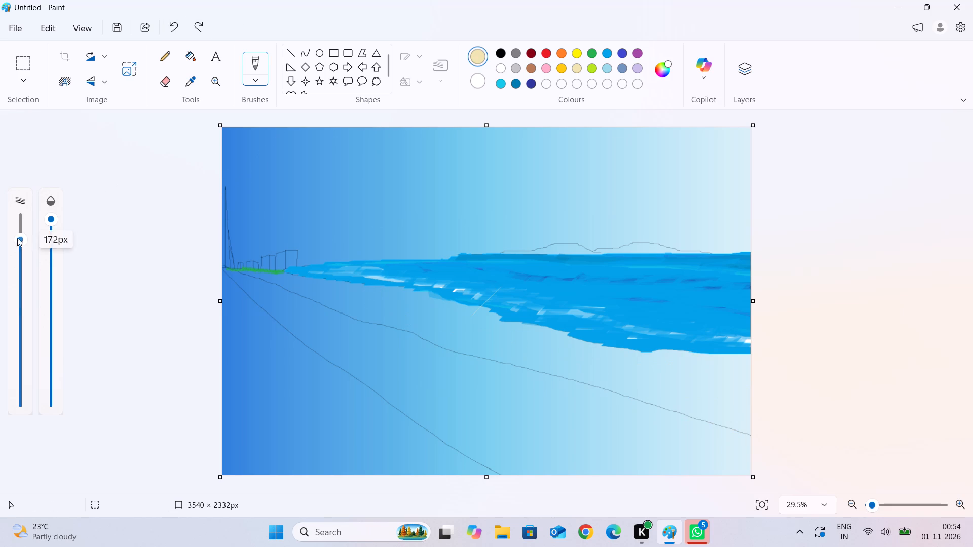
drag(17, 238, 21, 271)
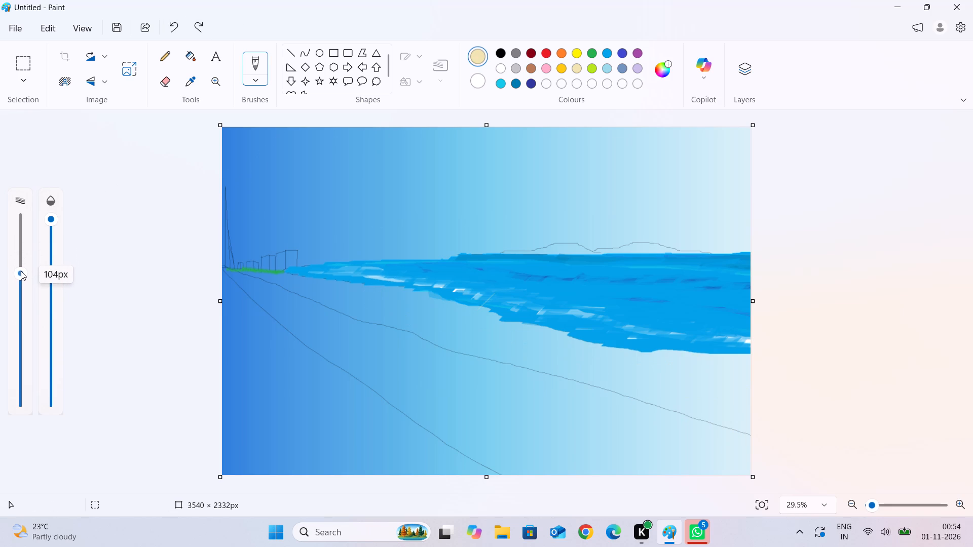
drag(21, 271, 22, 276)
drag(408, 318, 643, 369)
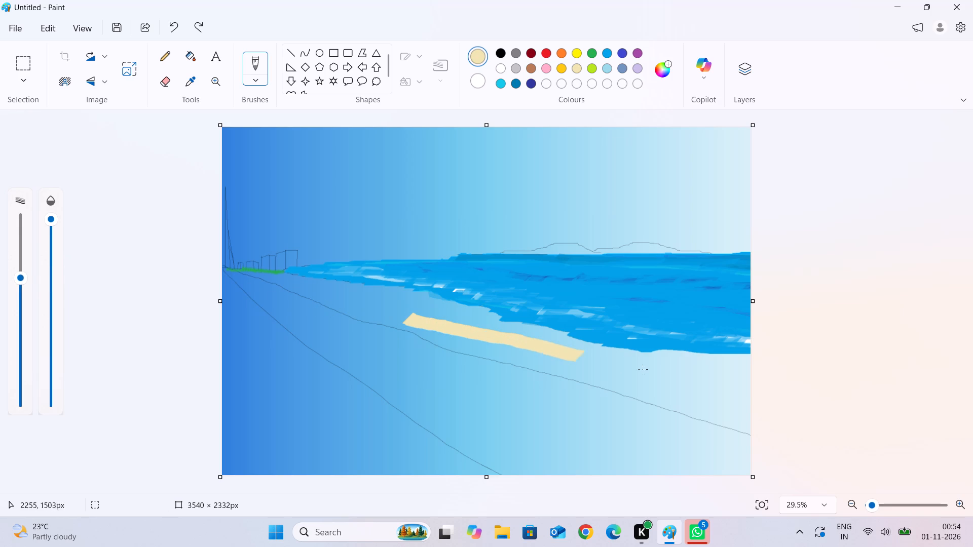
drag(643, 369, 965, 433)
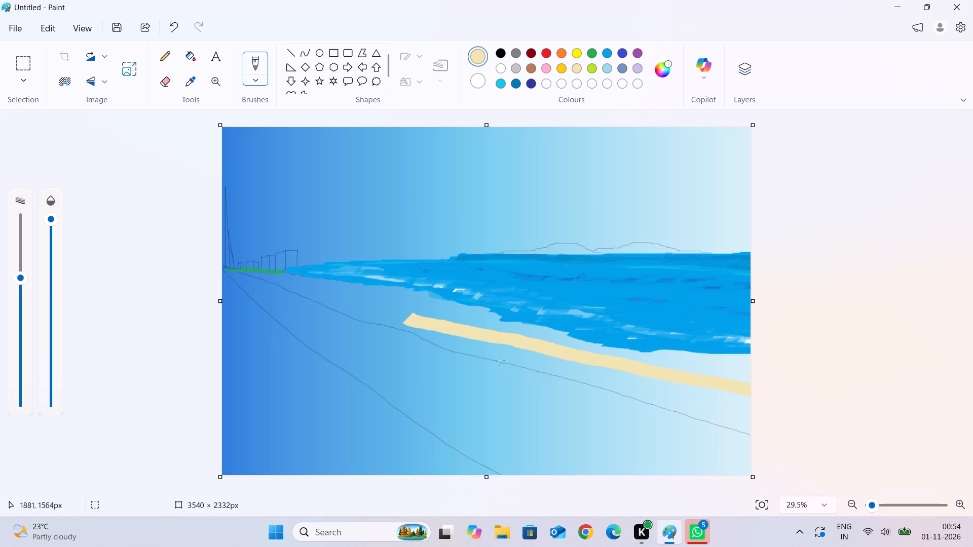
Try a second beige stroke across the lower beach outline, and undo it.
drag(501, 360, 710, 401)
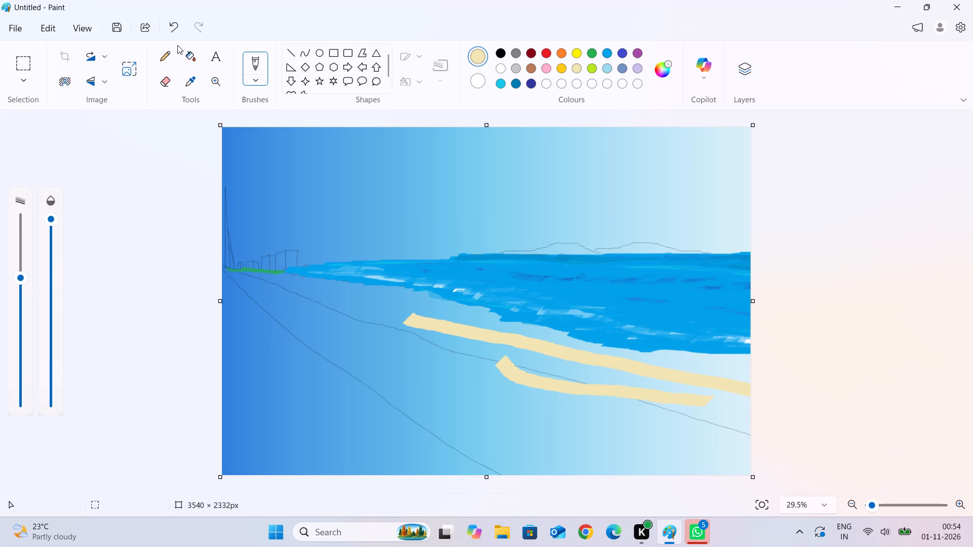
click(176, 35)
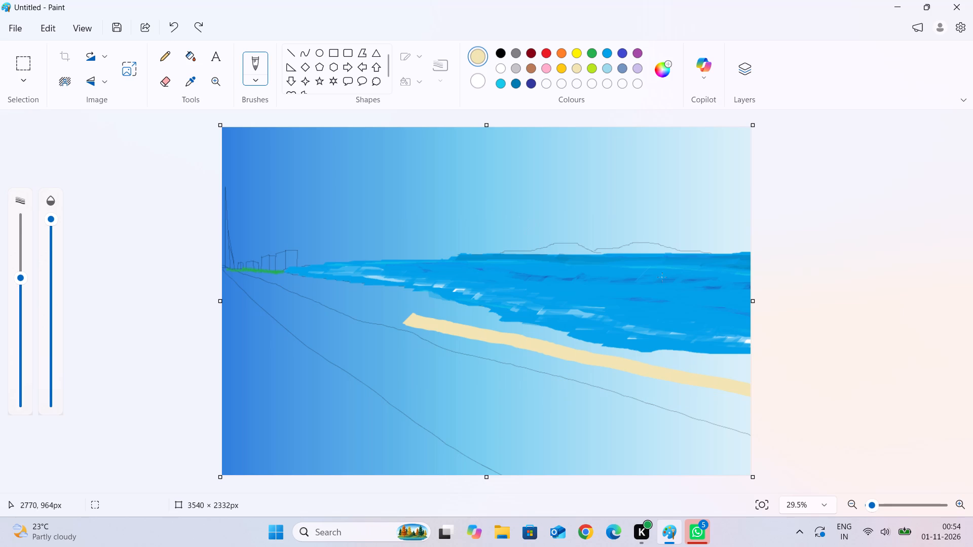
Fill the wide foreground end of the beach with beige between the waterline and the lower outline, up to the canvas edge.
drag(714, 394, 744, 393)
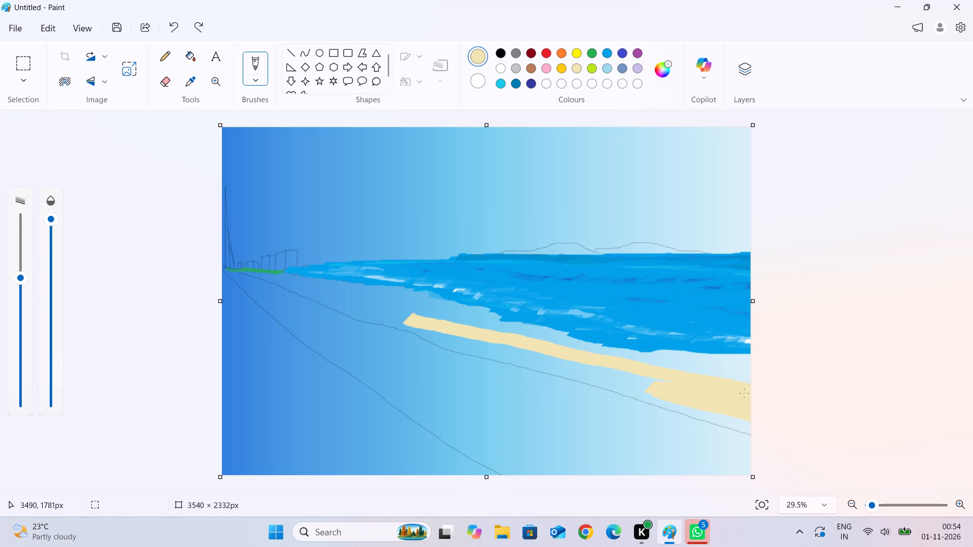
drag(744, 393, 685, 375)
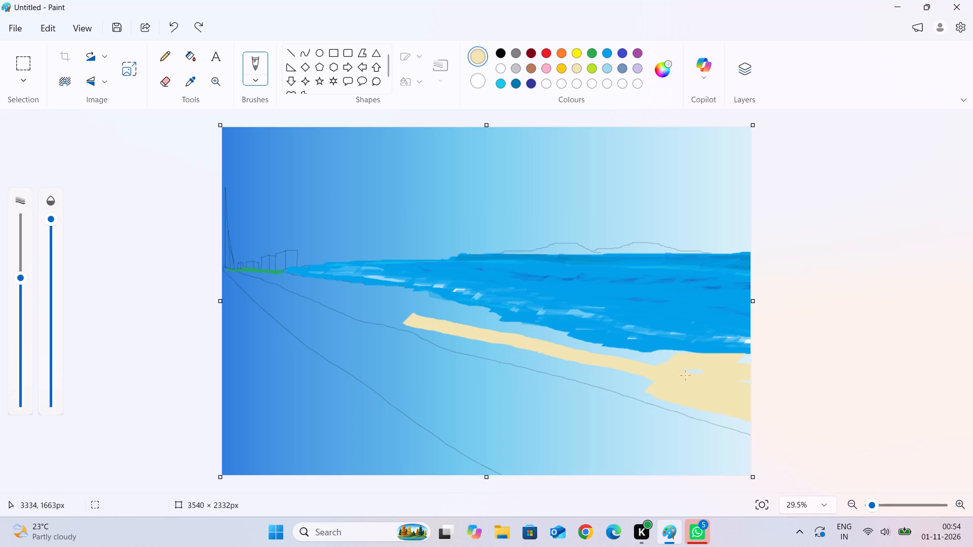
drag(685, 375, 685, 370)
drag(685, 370, 731, 364)
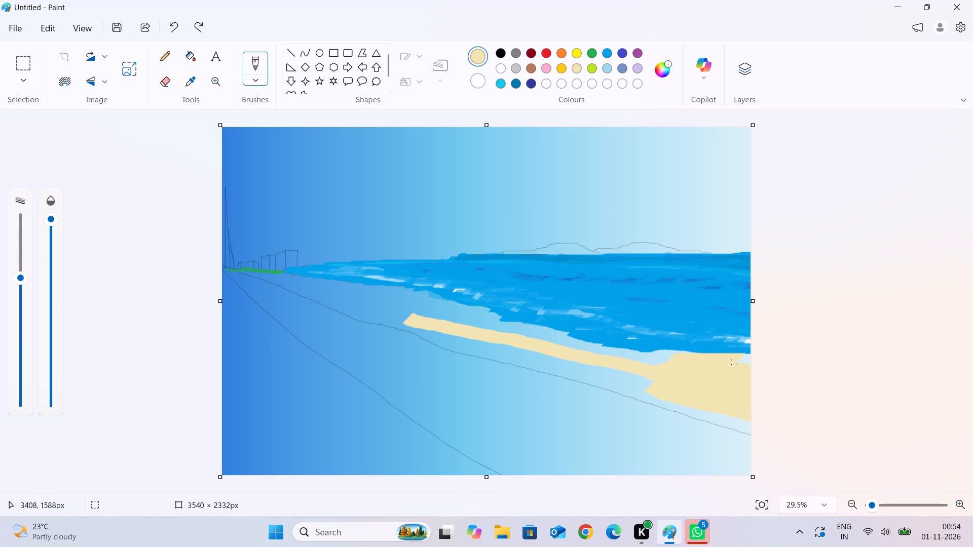
drag(731, 364, 752, 365)
drag(752, 365, 736, 359)
drag(736, 359, 744, 415)
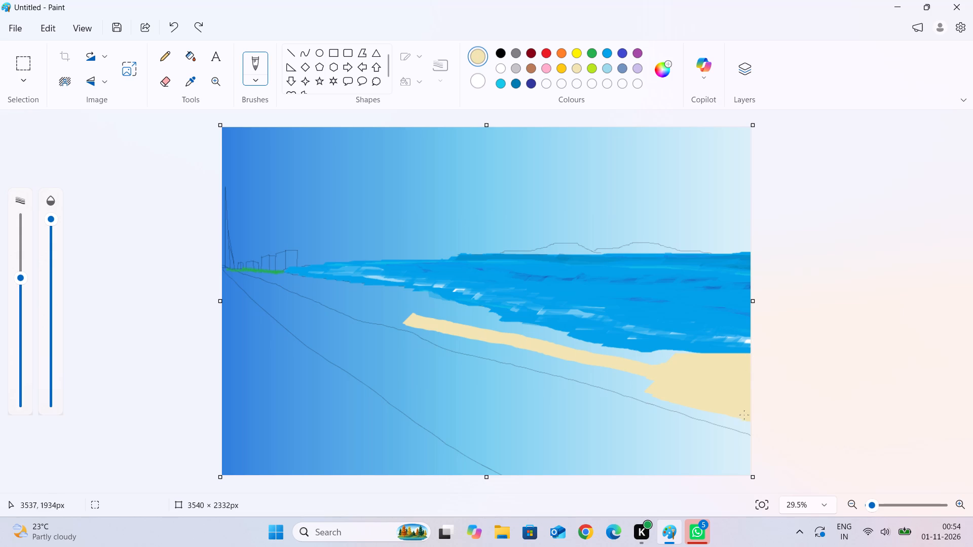
drag(744, 415, 731, 425)
drag(731, 425, 690, 402)
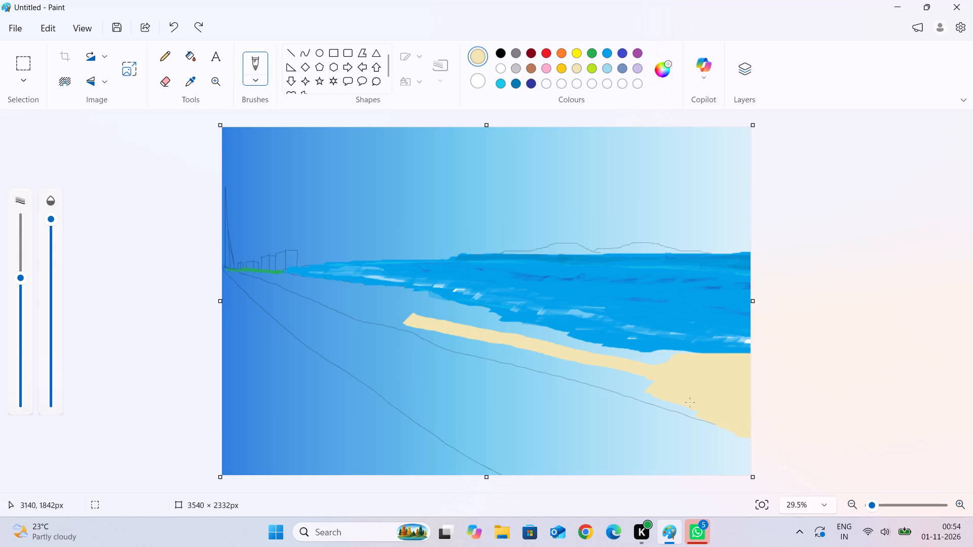
drag(690, 402, 757, 423)
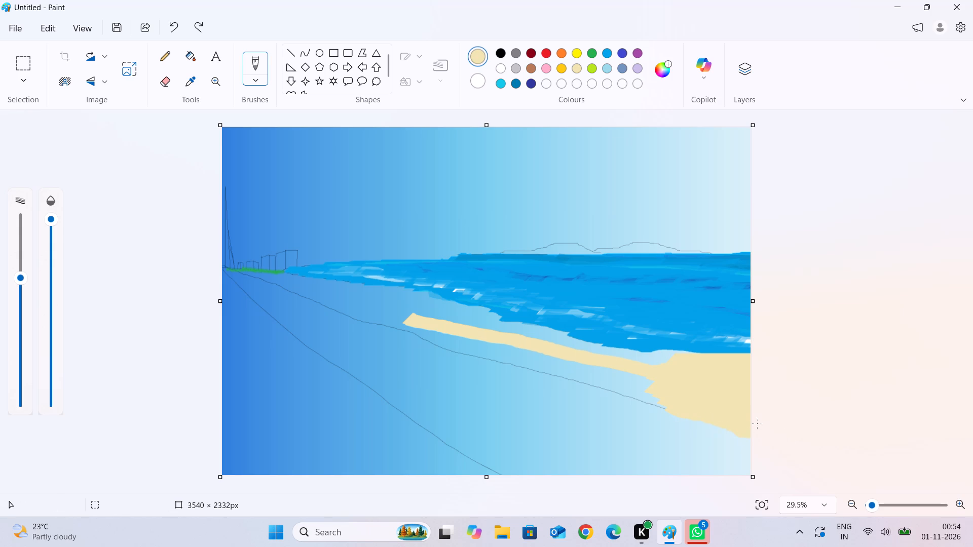
Extend the beige foreground sand toward mid-beach and up to the waterline, out to the canvas edge.
drag(757, 423, 684, 403)
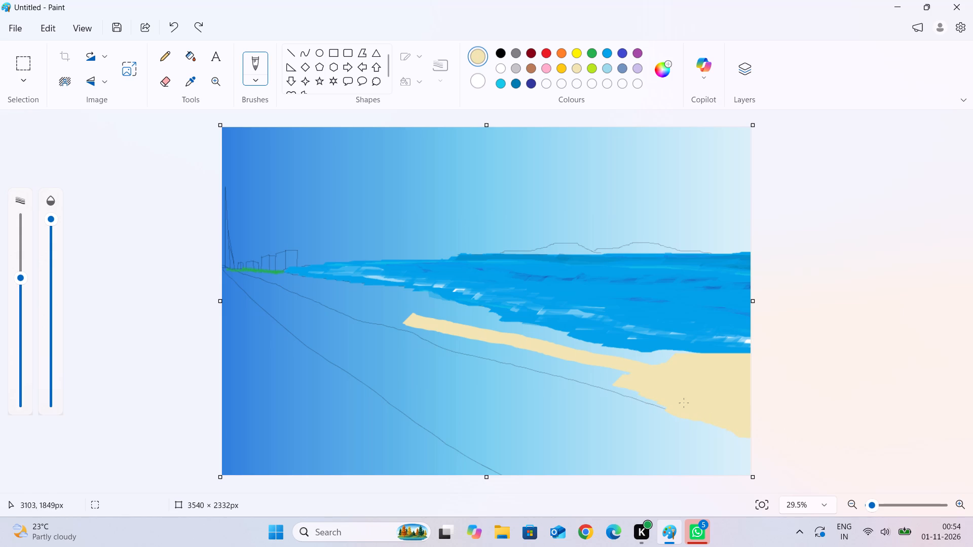
drag(684, 403, 680, 363)
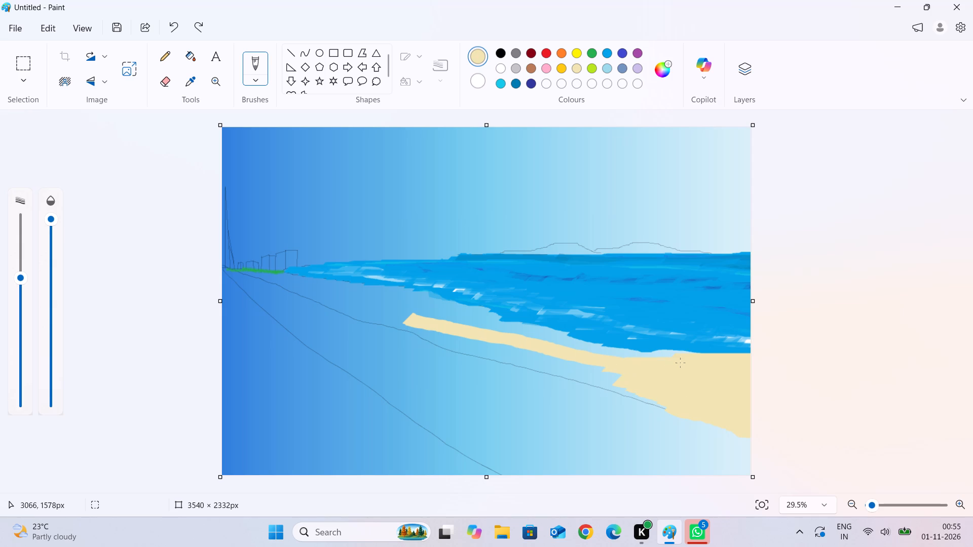
drag(680, 363, 680, 353)
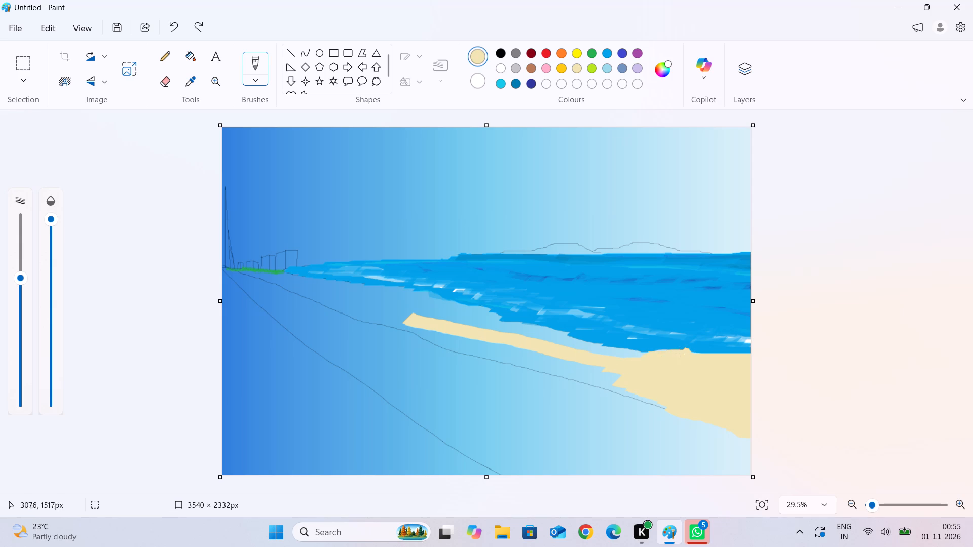
drag(680, 353, 793, 361)
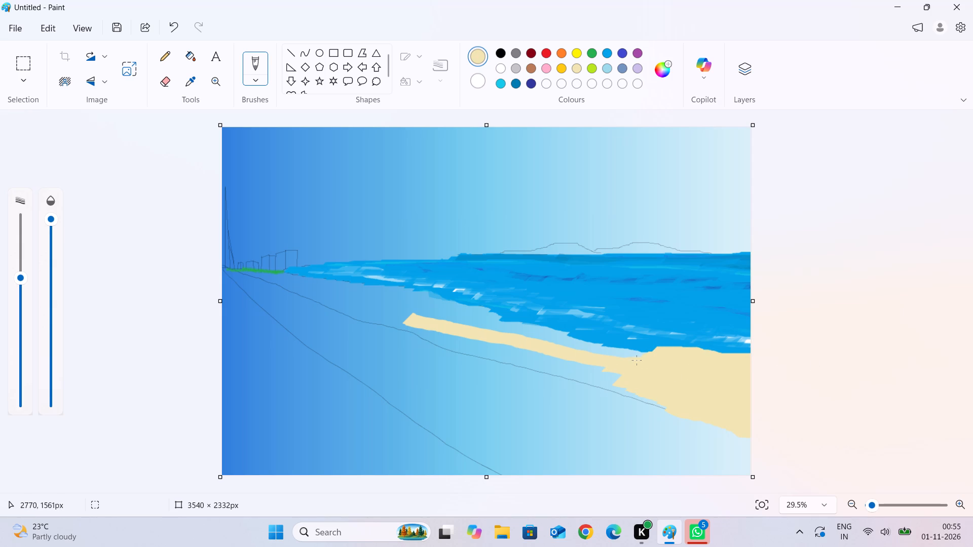
Fill the gap between the long beige strip and the waterline with beige, from the foreground sand back to mid-beach.
drag(648, 358, 578, 345)
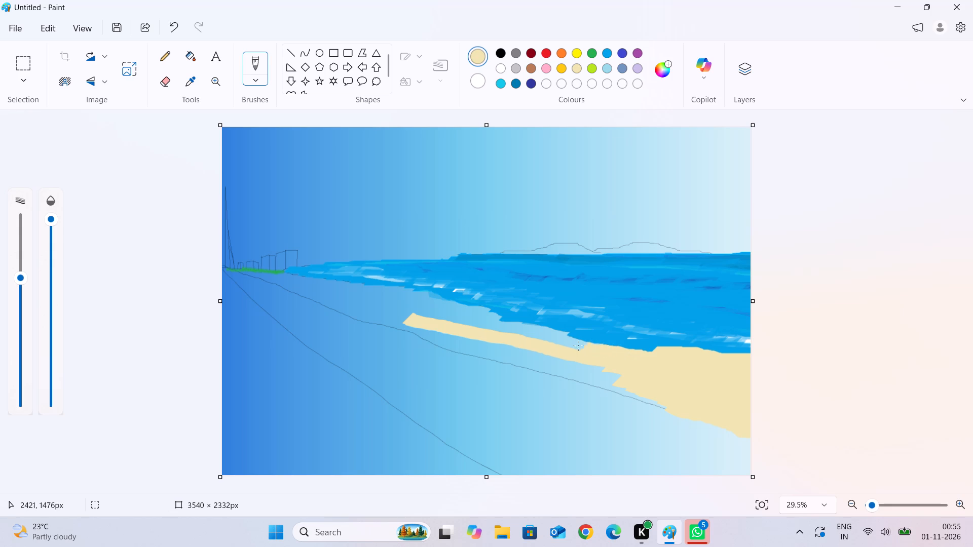
drag(578, 345, 563, 337)
drag(563, 337, 515, 329)
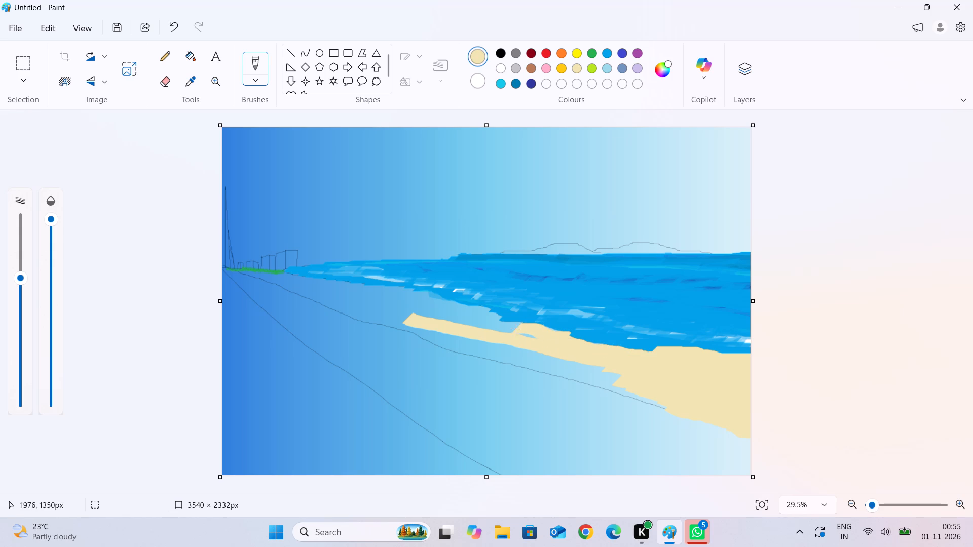
drag(515, 329, 514, 338)
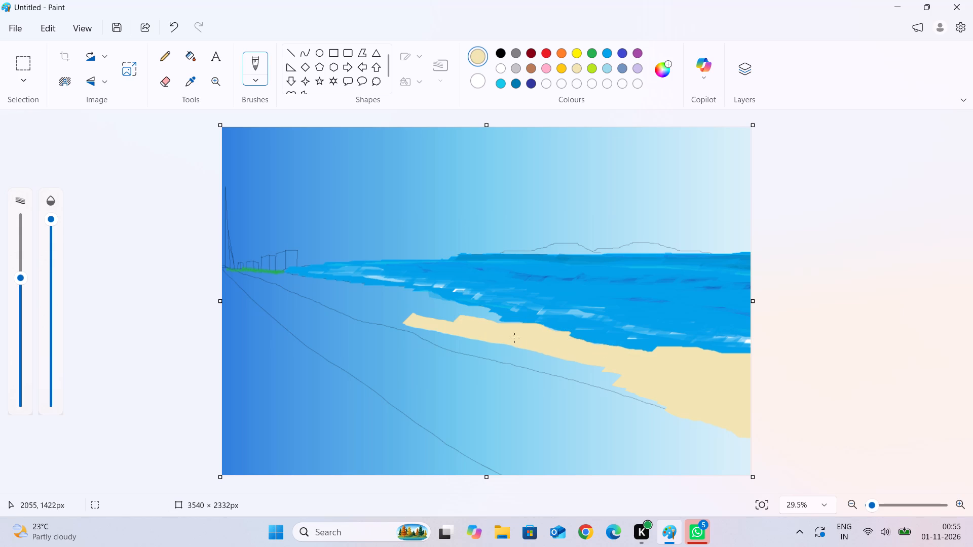
drag(514, 338, 506, 329)
drag(506, 329, 488, 324)
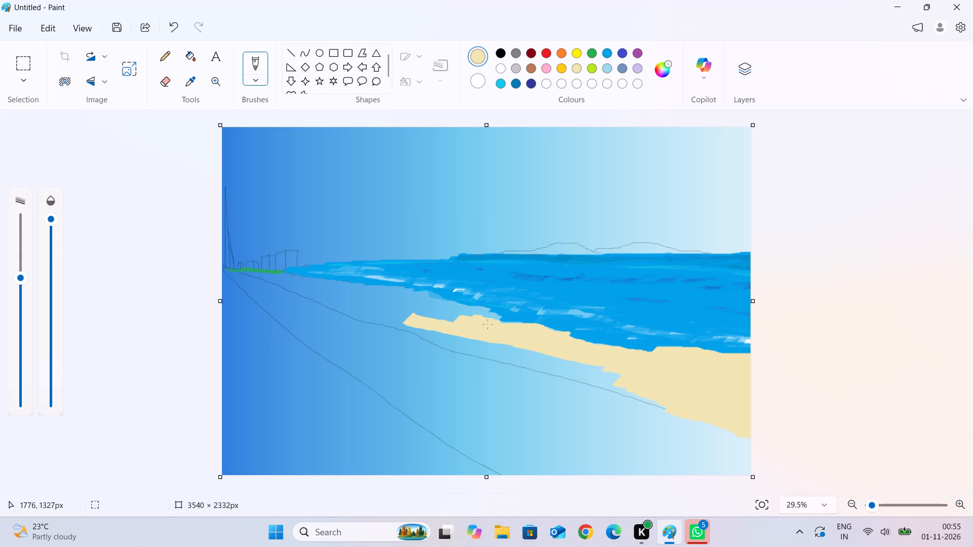
drag(488, 324, 499, 321)
drag(499, 321, 482, 312)
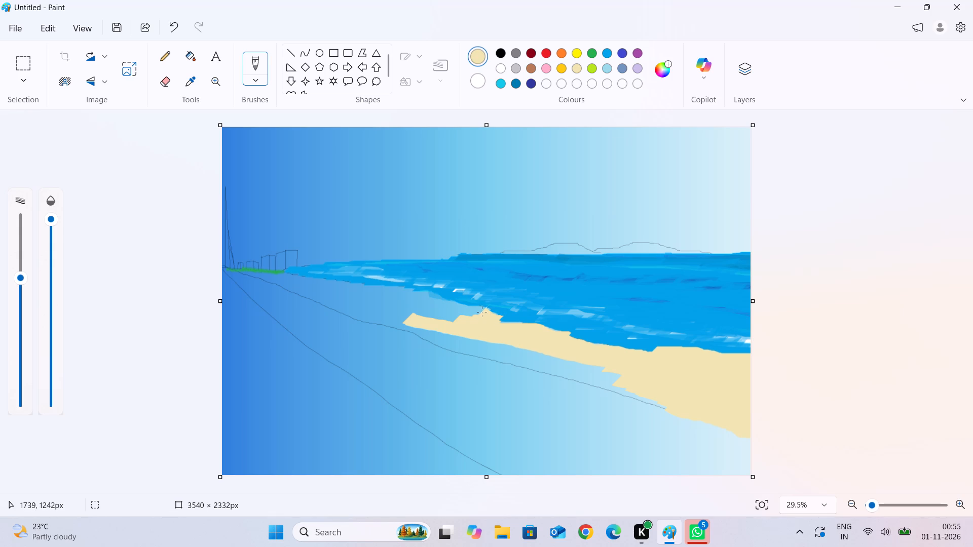
Paint beige along the waterline to the beach's far end near the green ground, and join it to the mid-beach strip.
drag(482, 312, 427, 300)
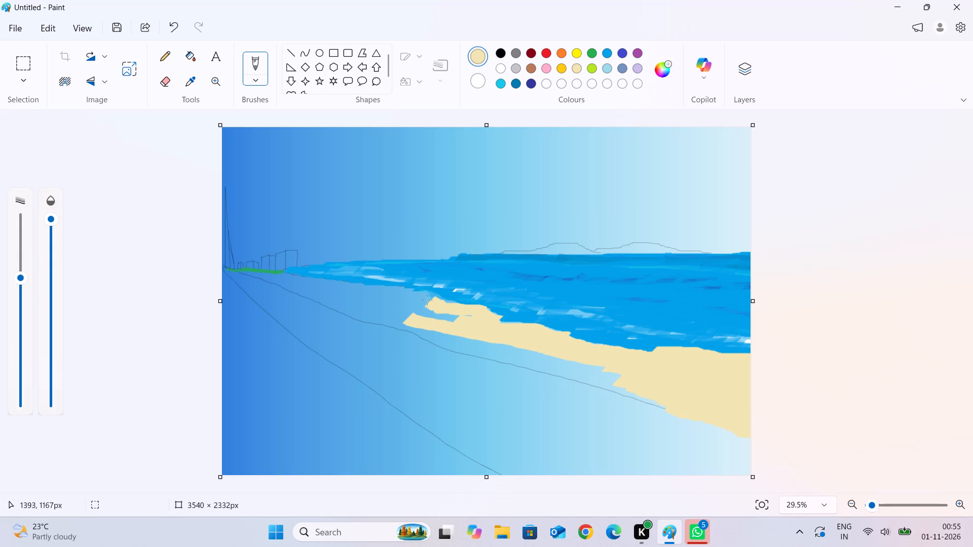
drag(427, 300, 434, 303)
drag(434, 303, 400, 296)
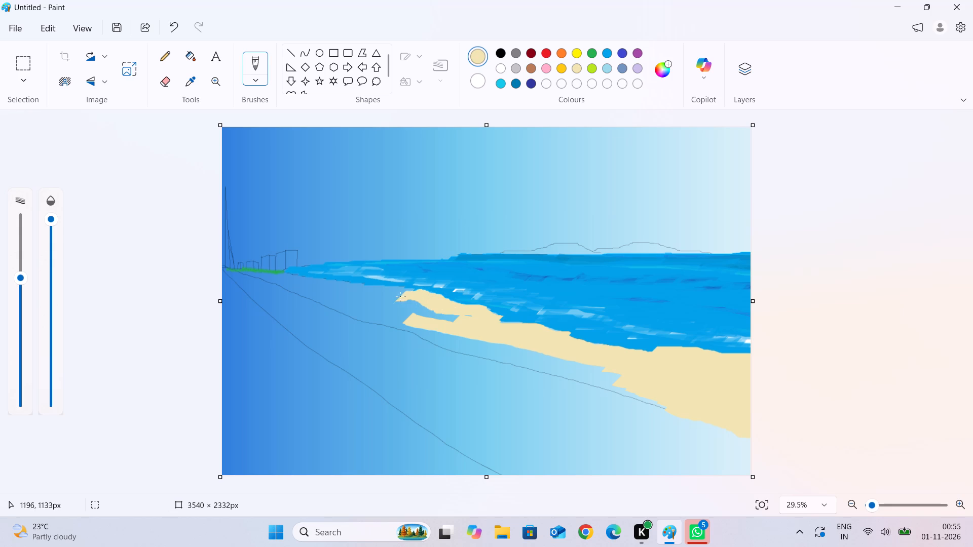
drag(400, 296, 344, 286)
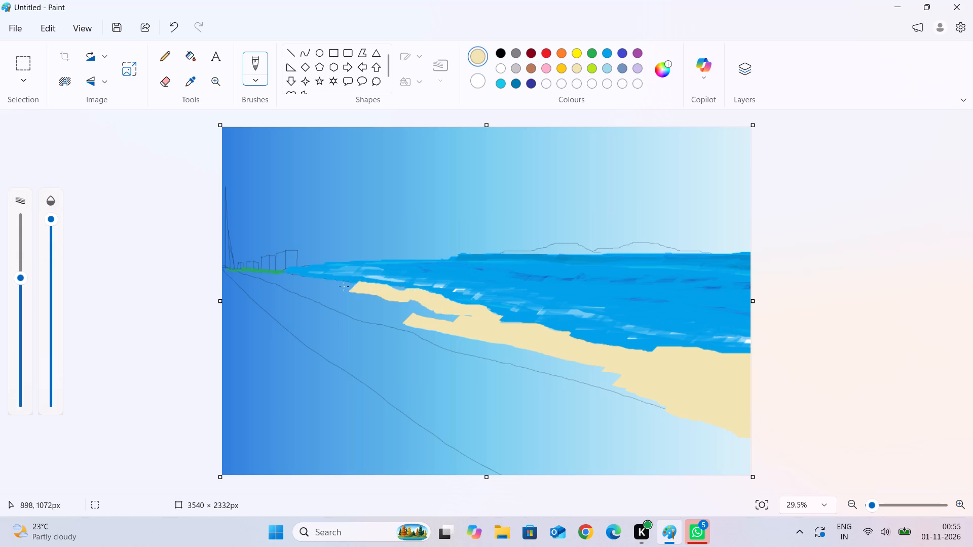
drag(344, 286, 365, 305)
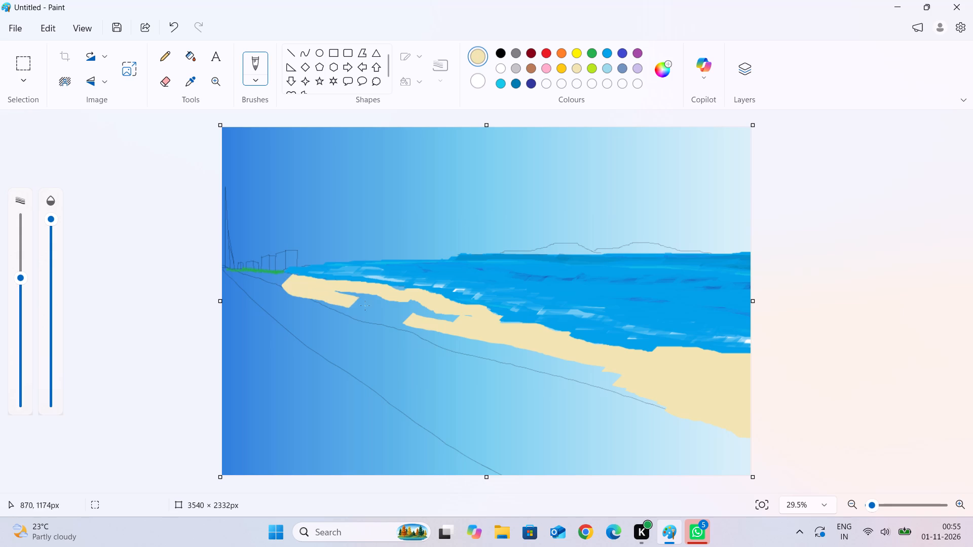
drag(365, 305, 438, 317)
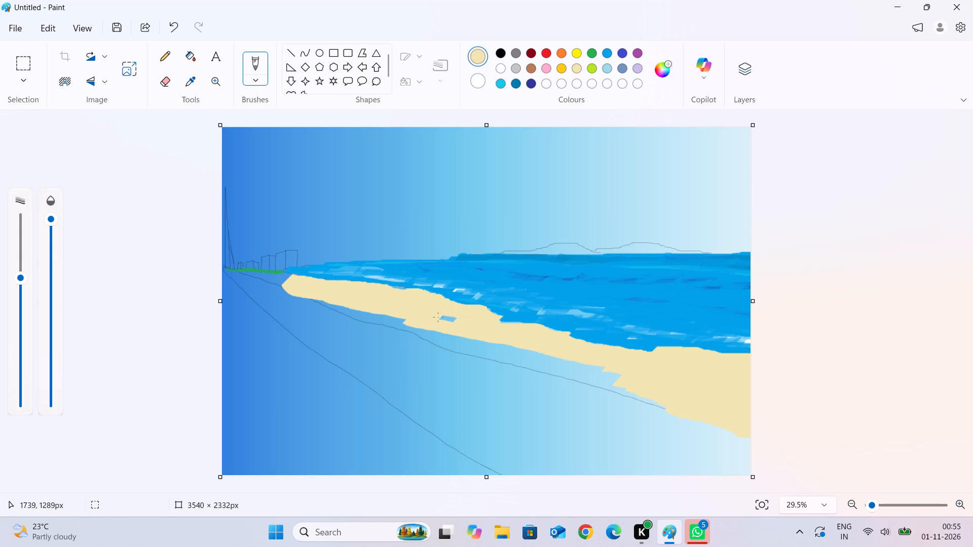
Fill the remaining mid-beach gap and paint beige over the lower beach outline from the foreground back toward mid-beach.
drag(438, 317, 613, 377)
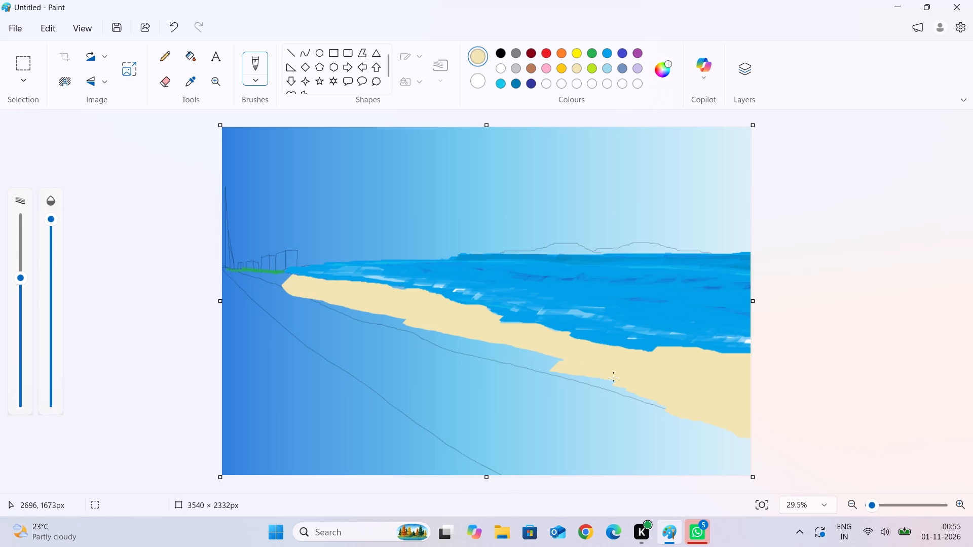
drag(613, 377, 674, 405)
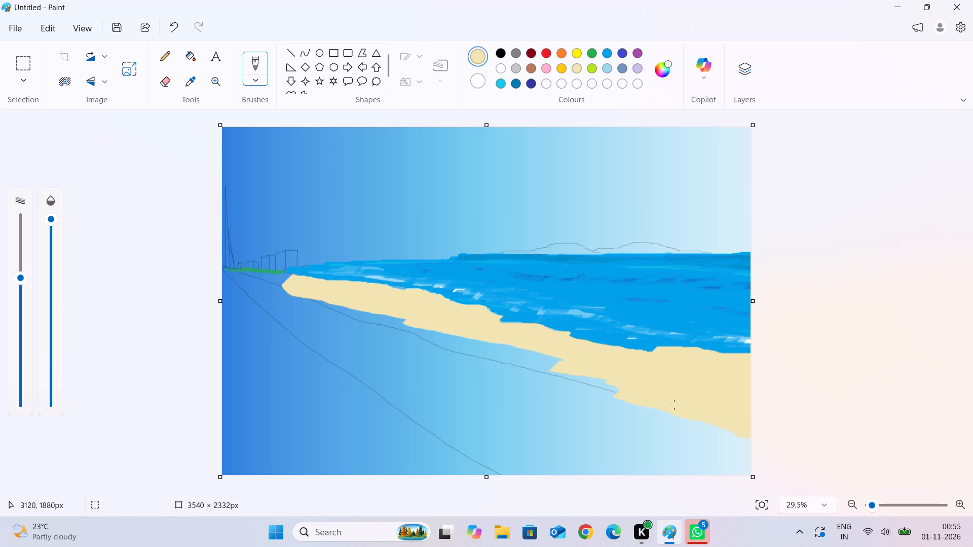
drag(674, 405, 696, 413)
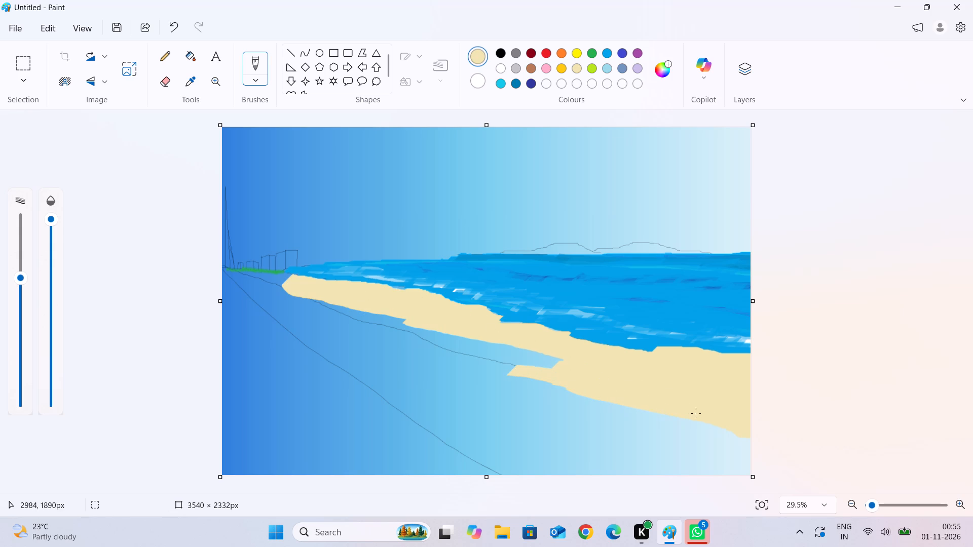
drag(696, 413, 538, 360)
drag(538, 360, 490, 351)
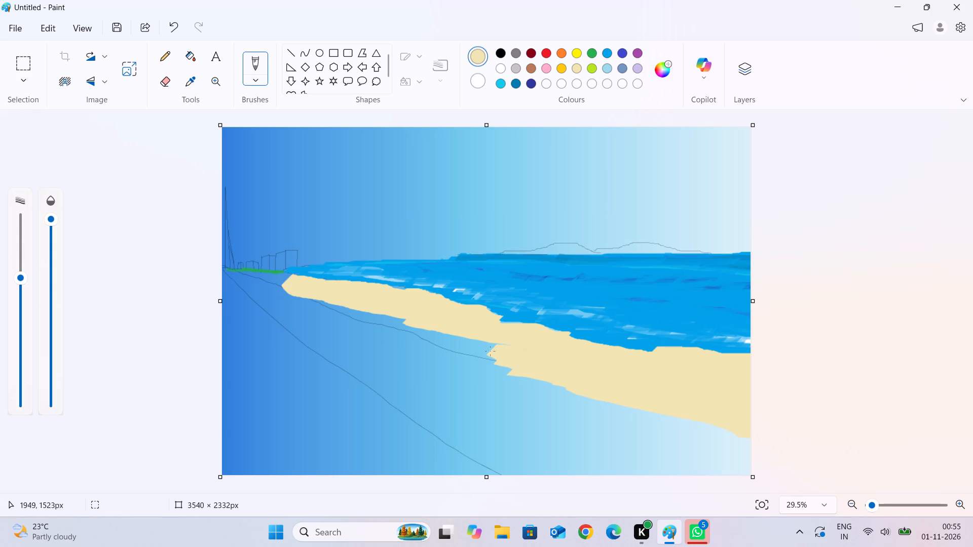
drag(490, 351, 508, 351)
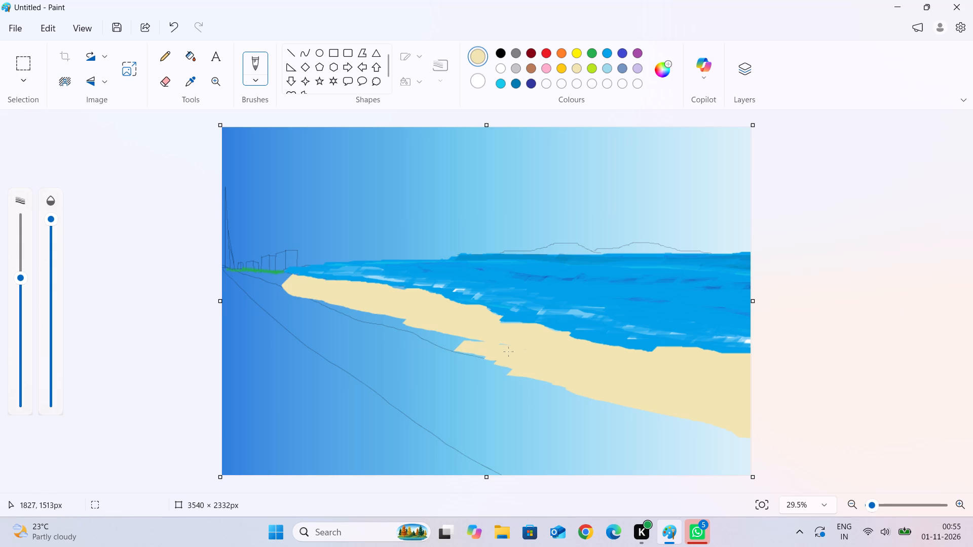
Continue the beige fill over the lower beach outline from mid-beach to the narrow far end near the green ground.
drag(508, 351, 482, 350)
drag(482, 350, 486, 347)
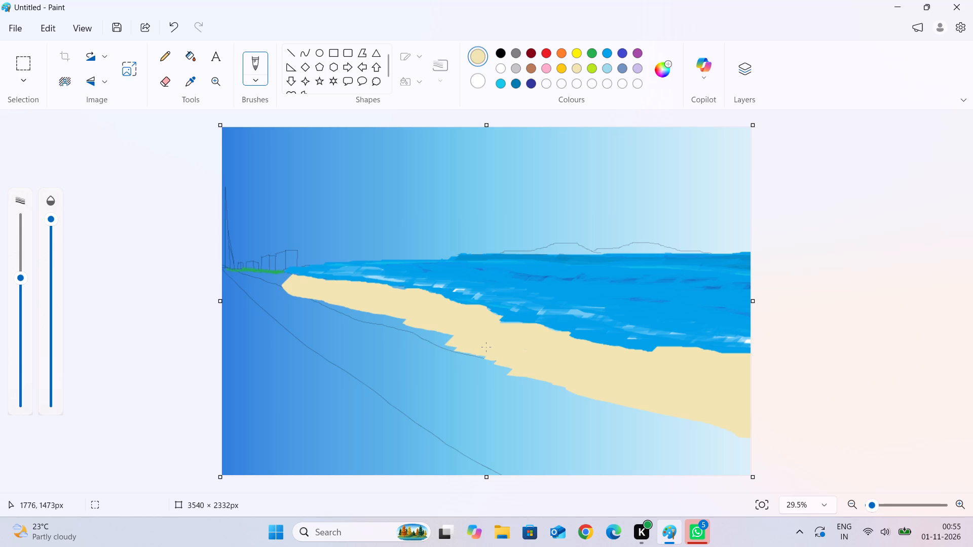
drag(486, 347, 448, 340)
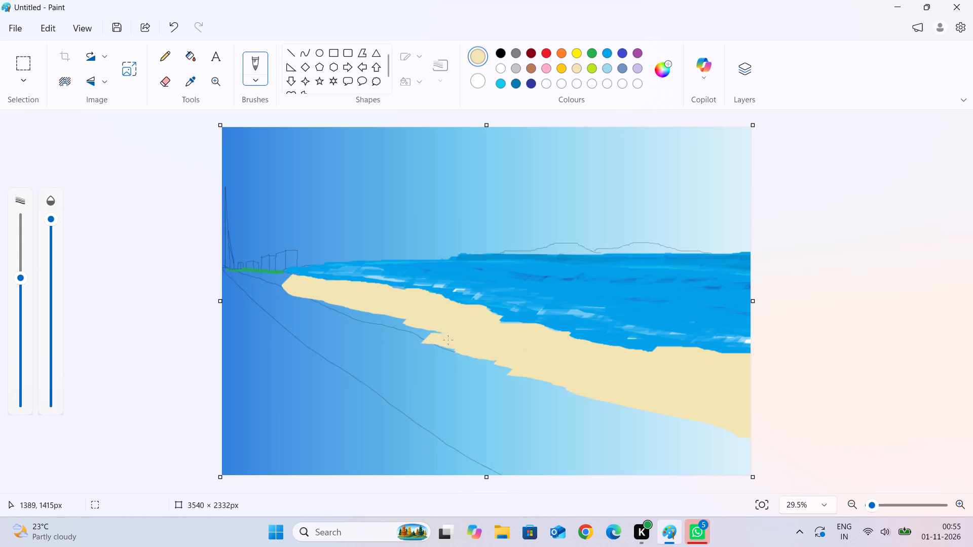
drag(448, 340, 467, 352)
drag(467, 352, 404, 325)
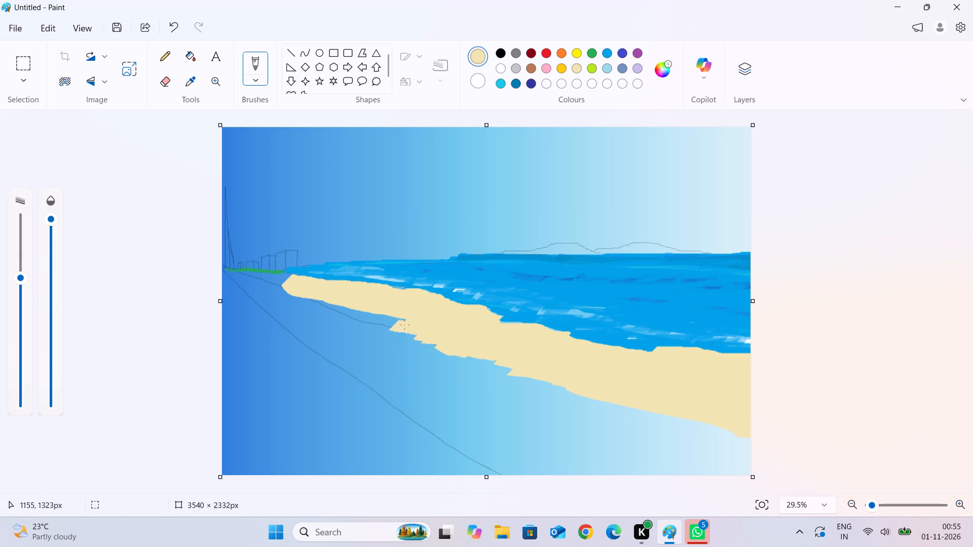
drag(404, 325, 373, 317)
drag(373, 317, 361, 311)
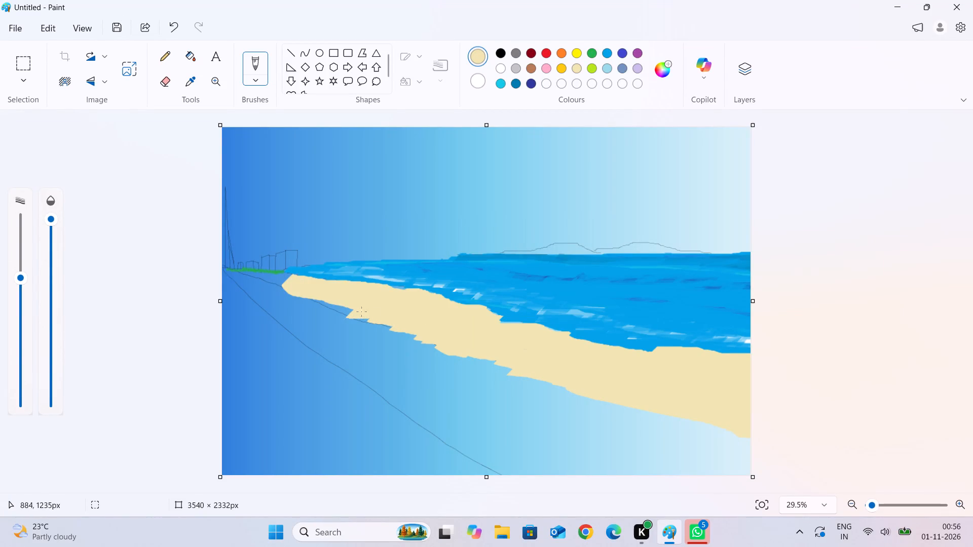
drag(361, 311, 327, 301)
drag(327, 301, 305, 289)
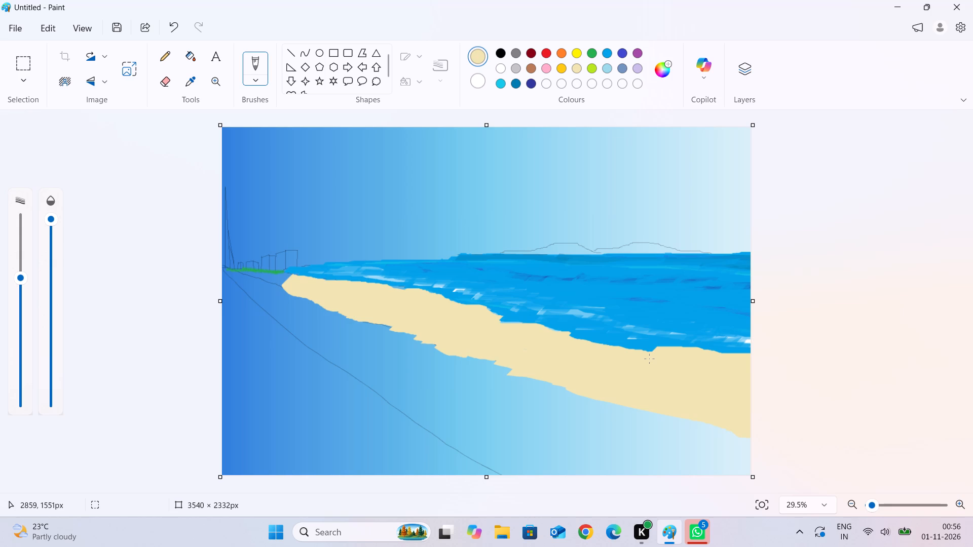
With a thinner brush, extend the beige sand from the beach's far end into a narrow strip beneath the green ground.
ctrl+scroll(649, 359, up, 6)
scroll(649, 359, right, 6)
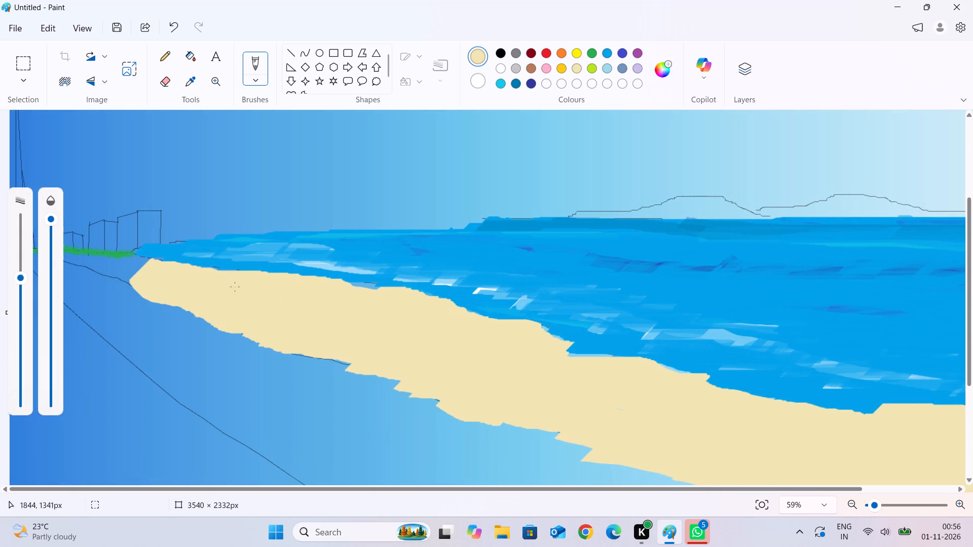
drag(15, 277, 24, 337)
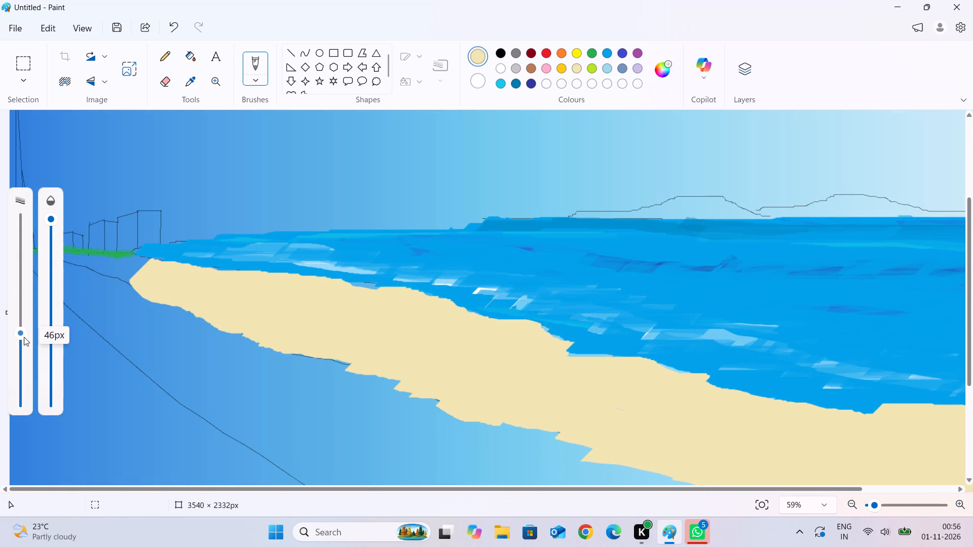
drag(24, 337, 28, 360)
drag(111, 270, 143, 282)
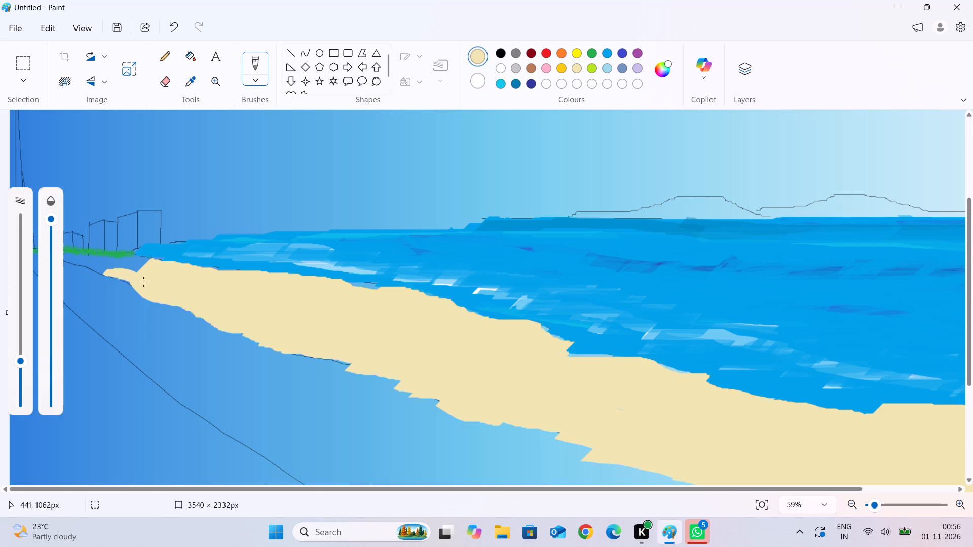
drag(143, 282, 128, 263)
drag(128, 263, 131, 267)
drag(131, 267, 97, 262)
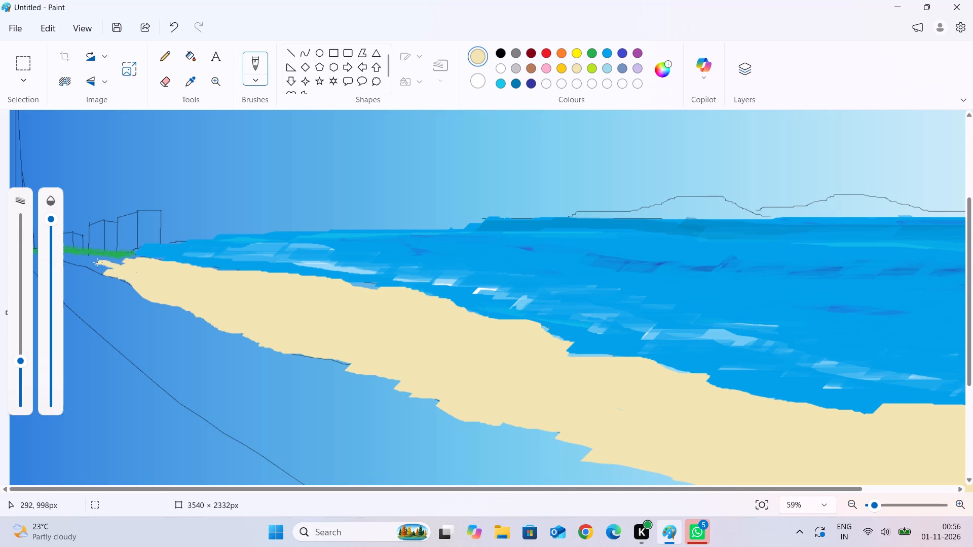
drag(97, 262, 67, 255)
drag(67, 255, 67, 257)
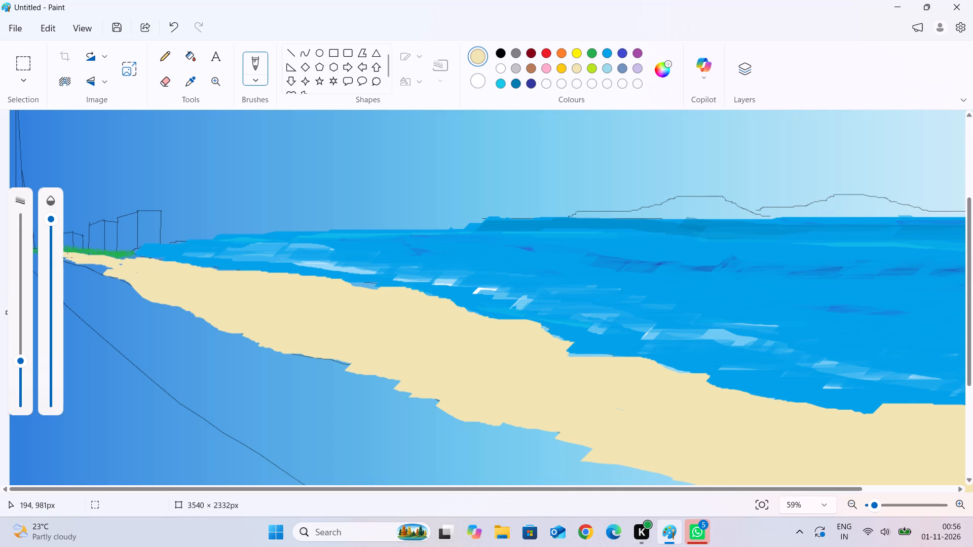
drag(67, 257, 111, 269)
drag(111, 269, 79, 266)
drag(79, 266, 106, 270)
Touch up the beige along the lower beach outline before mid-beach and at the narrow tip by the green ground.
scroll(249, 289, right, 2)
drag(333, 348, 319, 350)
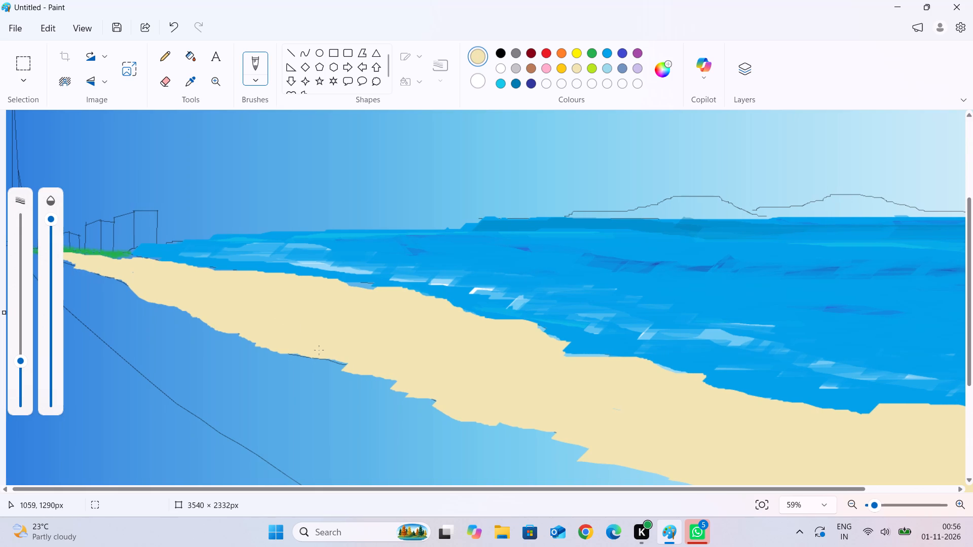
drag(319, 350, 335, 361)
drag(335, 361, 353, 362)
scroll(470, 329, right, 1)
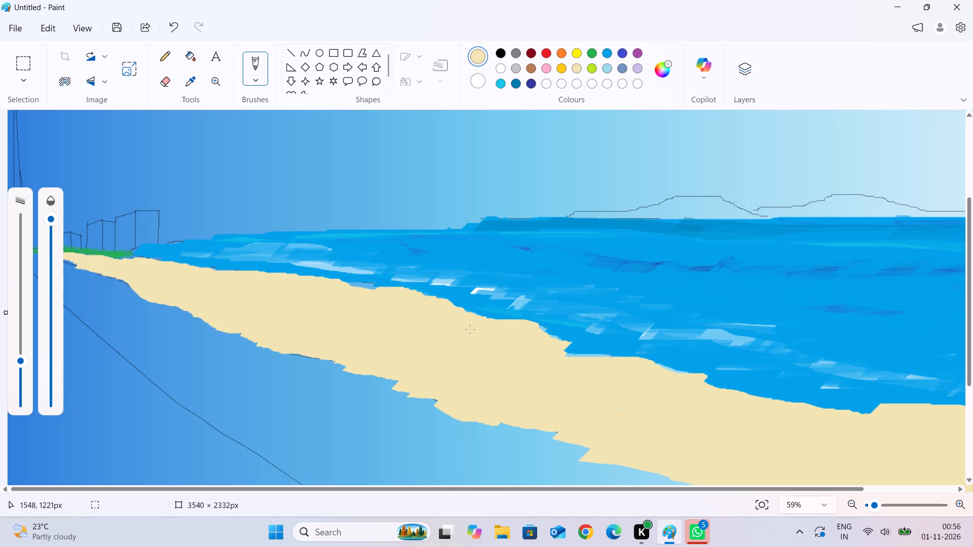
scroll(470, 329, right, 1)
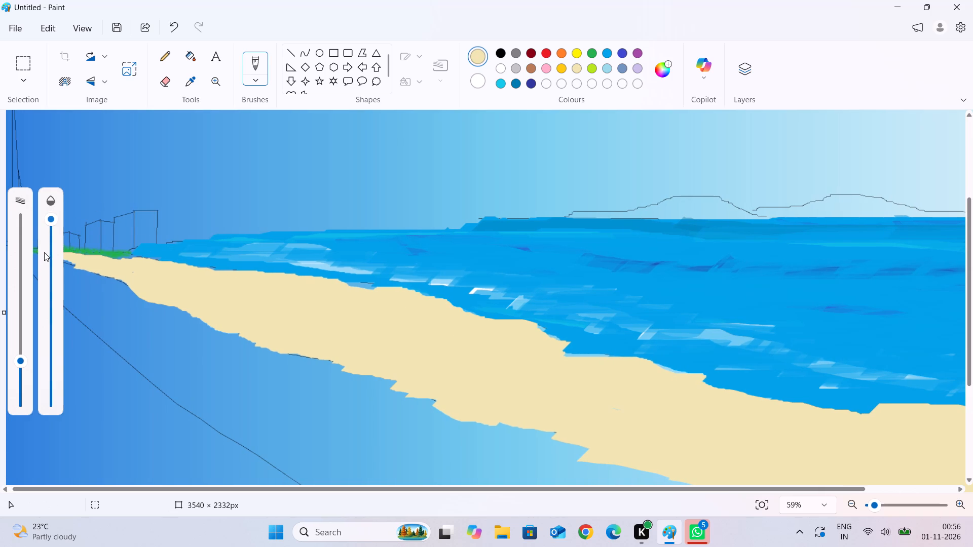
drag(79, 261, 79, 261)
drag(79, 261, 66, 261)
Paint Turquoise along the waterline from the beach's far end past mid-beach to cover the pale gaps between sea and sand.
click(603, 52)
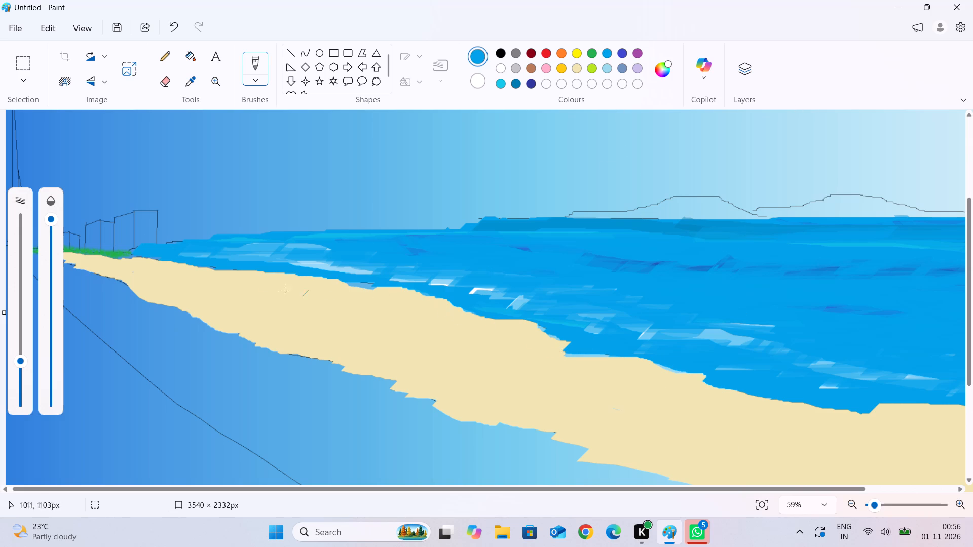
drag(145, 259, 180, 262)
drag(180, 262, 249, 270)
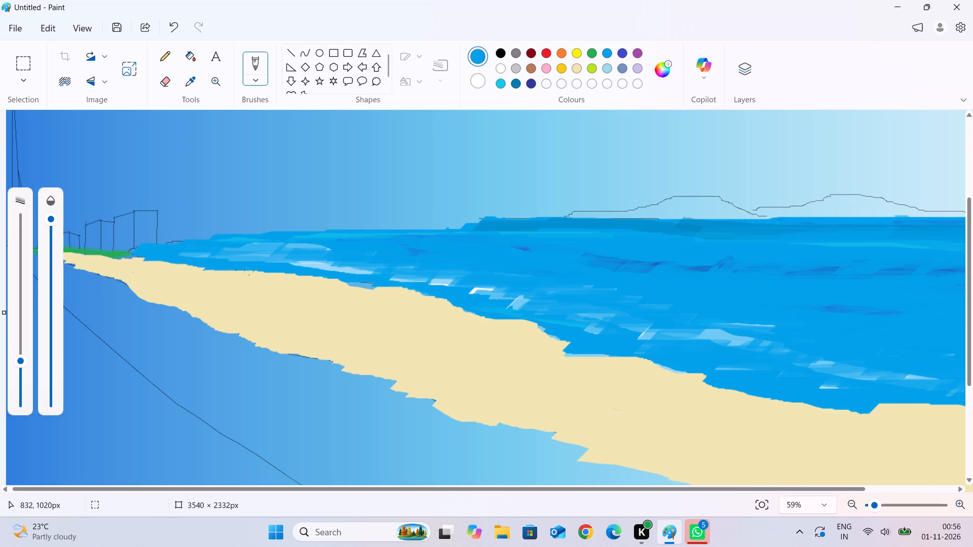
drag(249, 270, 341, 276)
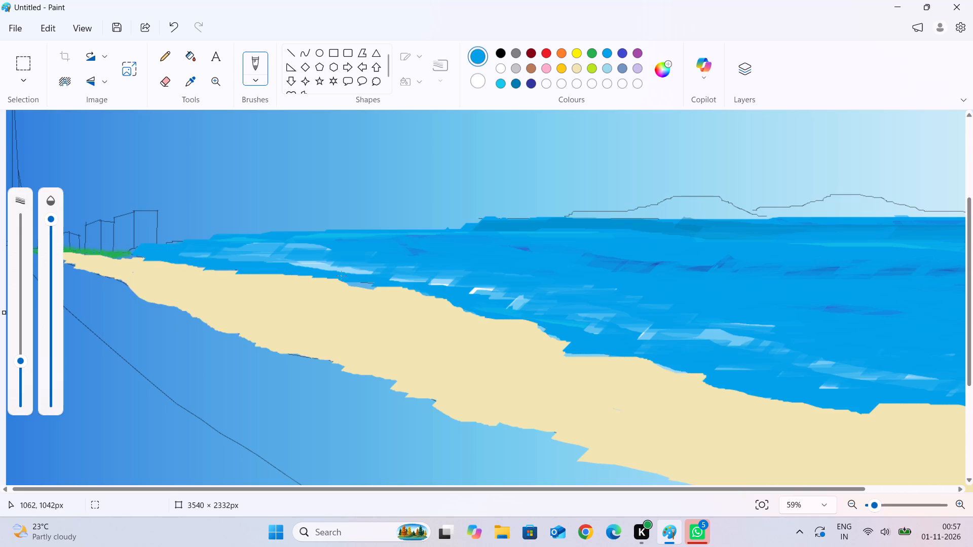
drag(341, 276, 408, 290)
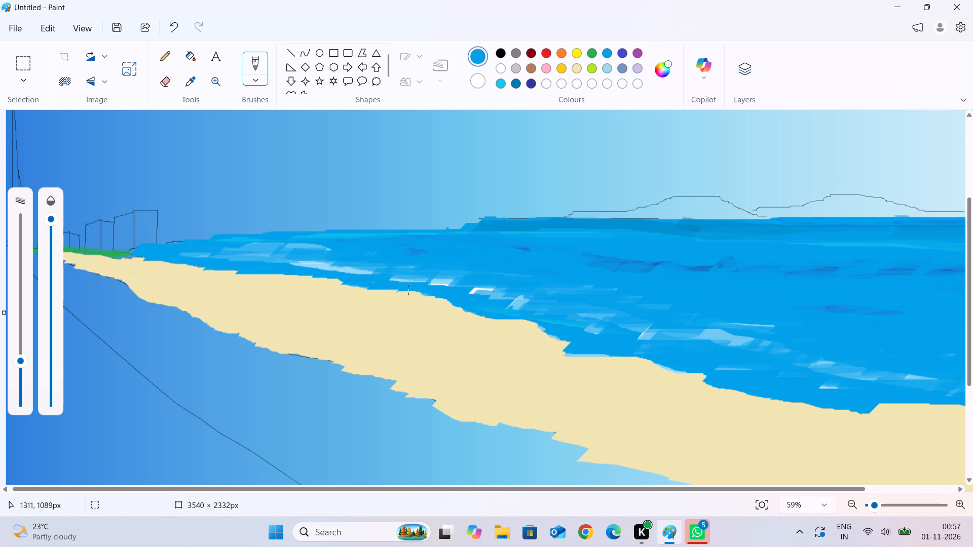
drag(408, 290, 491, 311)
drag(491, 311, 543, 332)
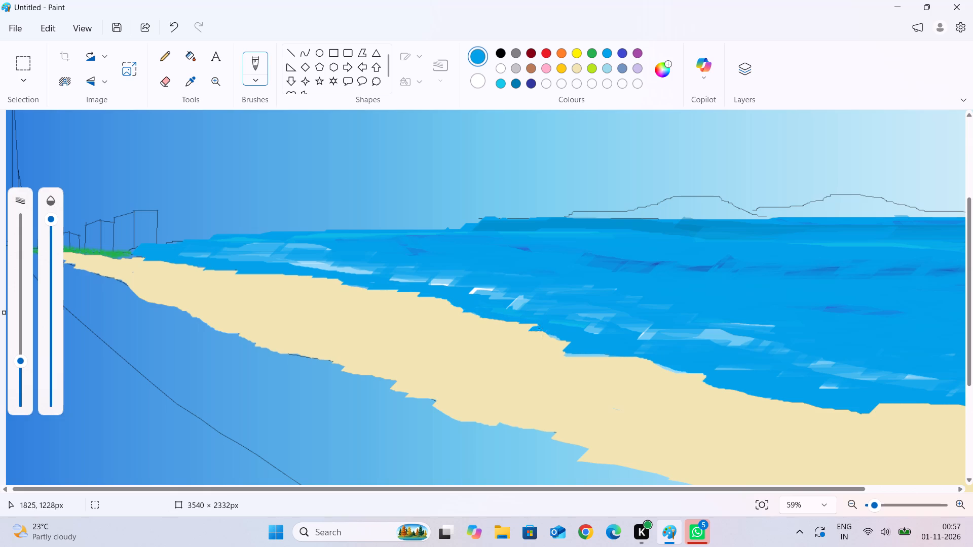
drag(543, 332, 639, 354)
Switch the brush to the white secondary colour and lower its opacity to a little over half.
click(476, 83)
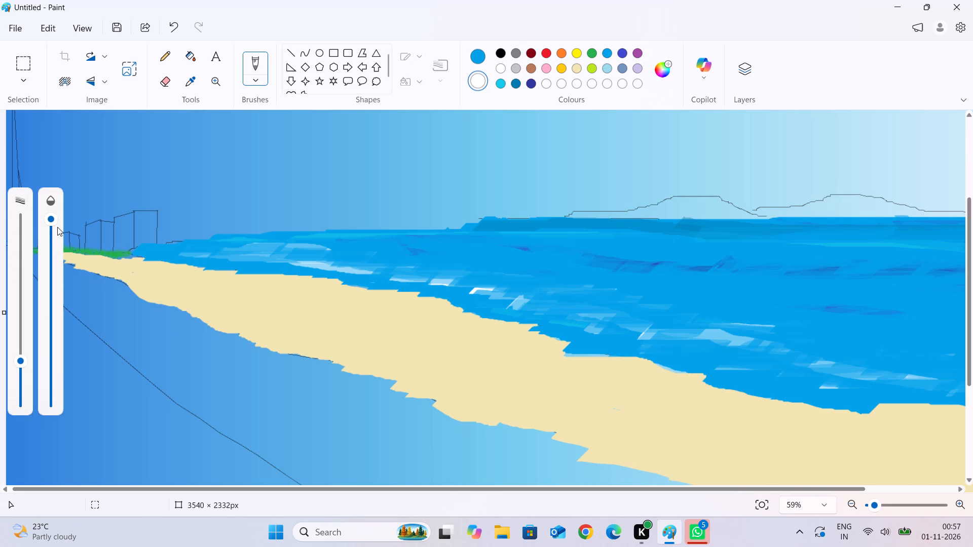
drag(57, 225, 60, 297)
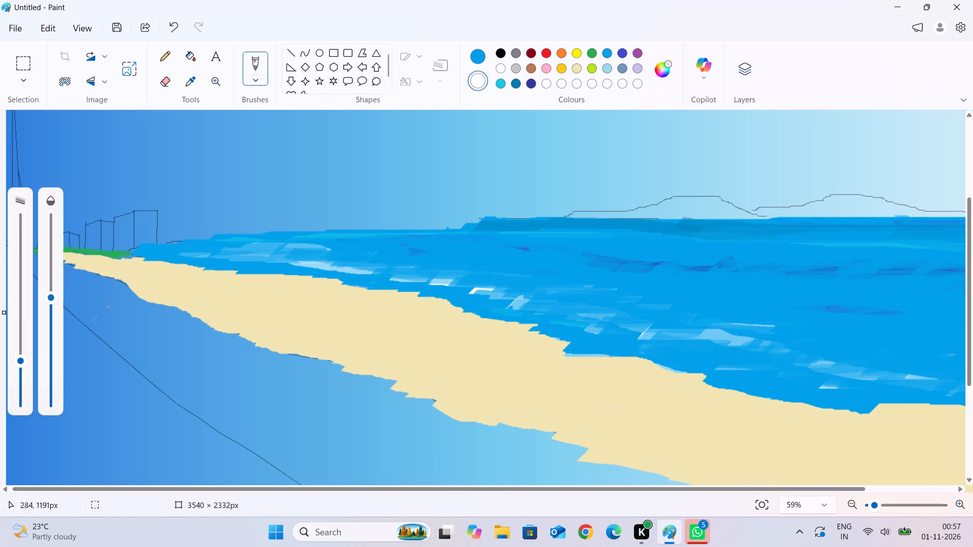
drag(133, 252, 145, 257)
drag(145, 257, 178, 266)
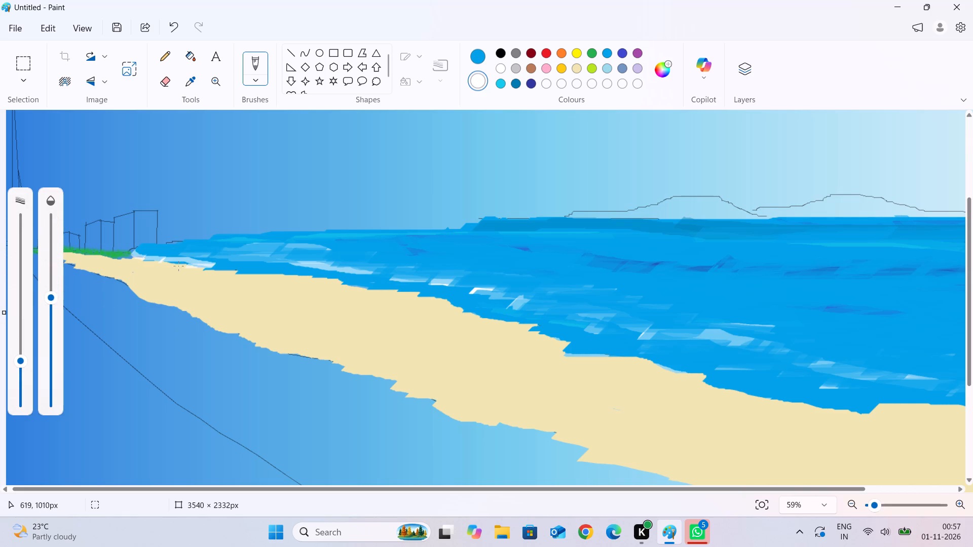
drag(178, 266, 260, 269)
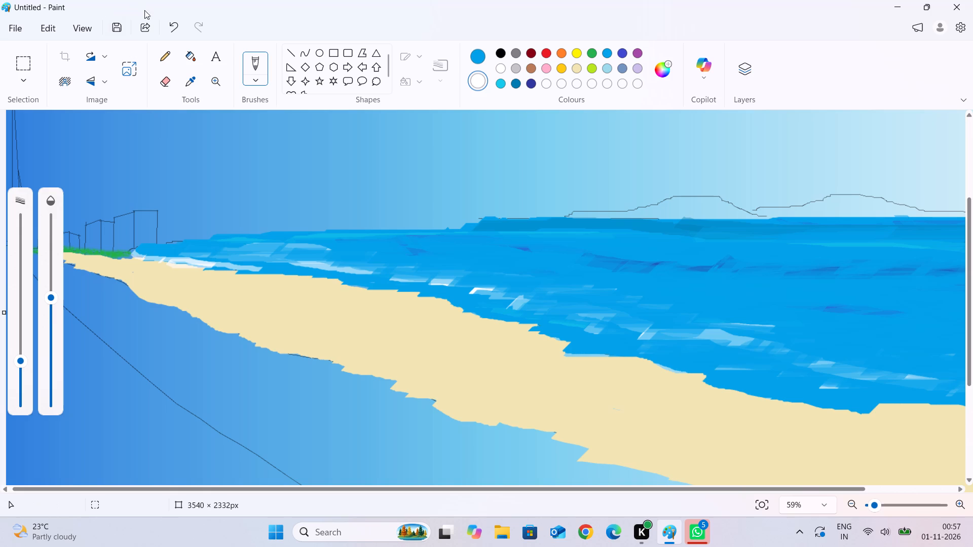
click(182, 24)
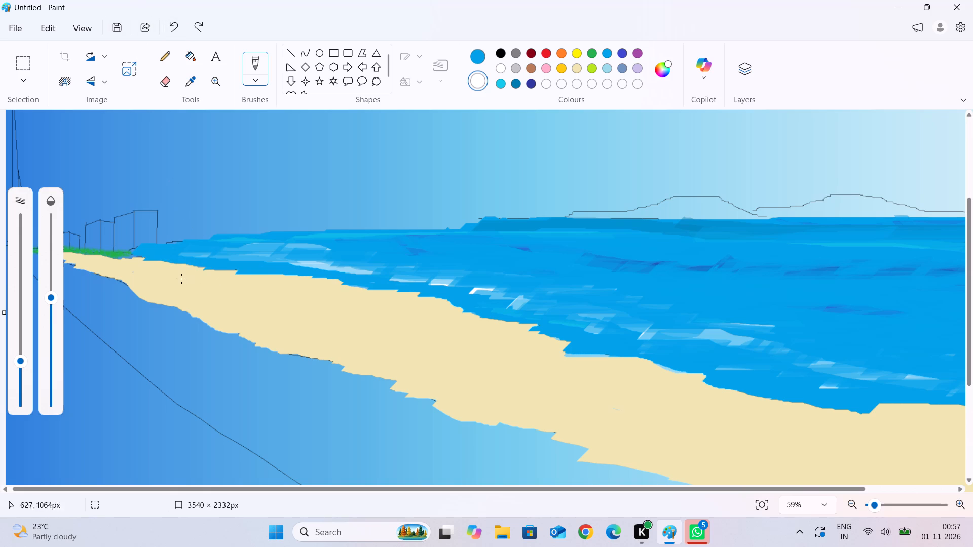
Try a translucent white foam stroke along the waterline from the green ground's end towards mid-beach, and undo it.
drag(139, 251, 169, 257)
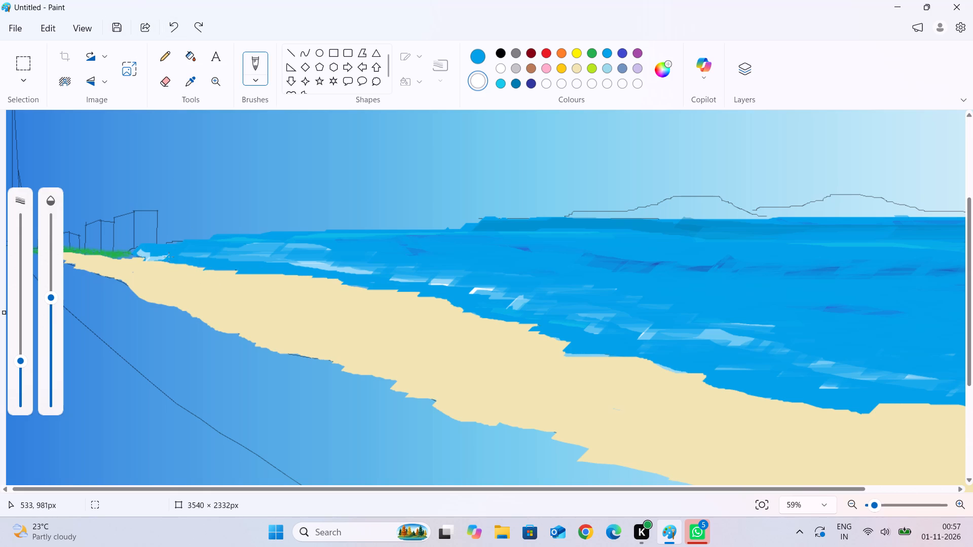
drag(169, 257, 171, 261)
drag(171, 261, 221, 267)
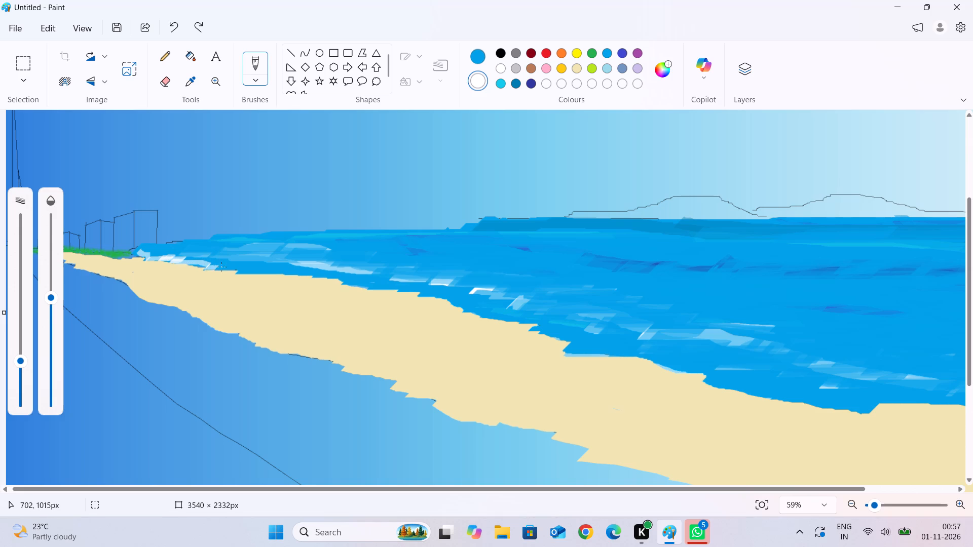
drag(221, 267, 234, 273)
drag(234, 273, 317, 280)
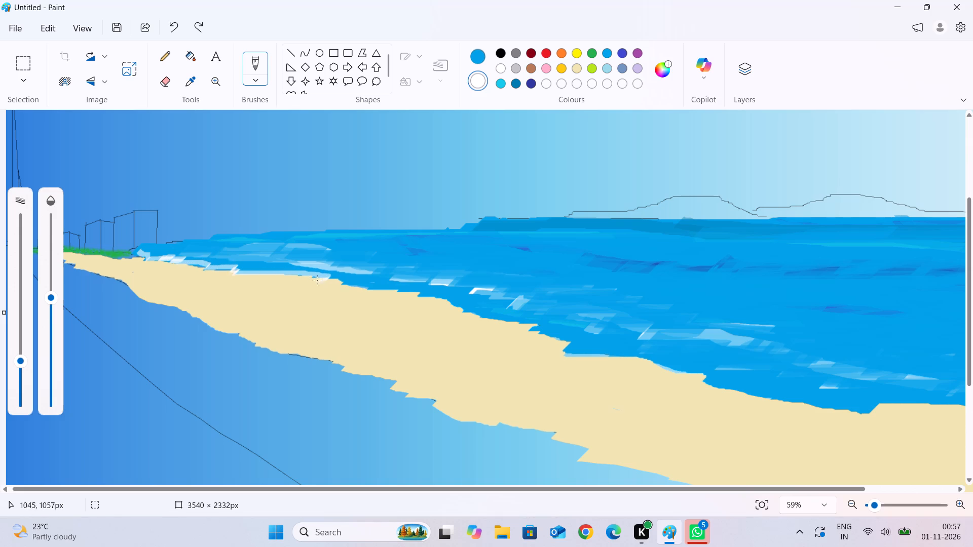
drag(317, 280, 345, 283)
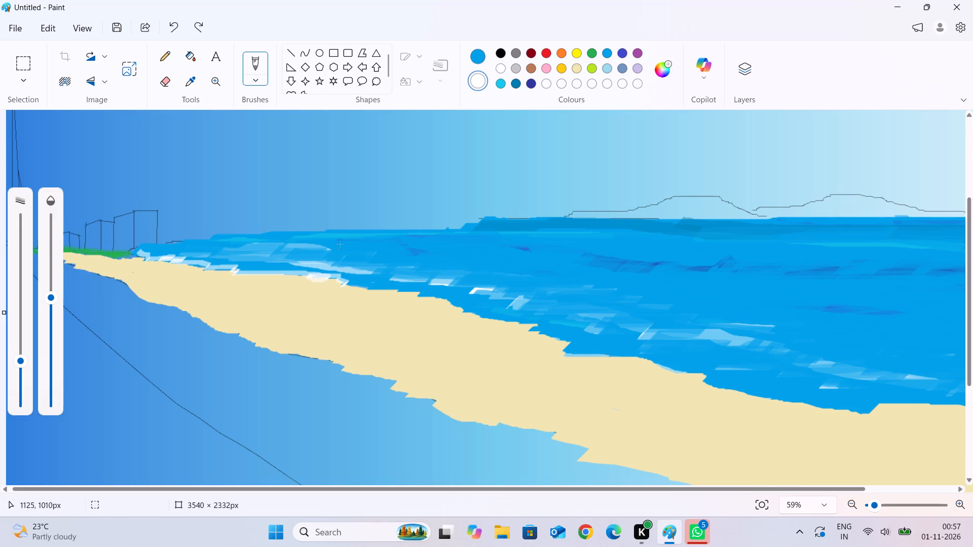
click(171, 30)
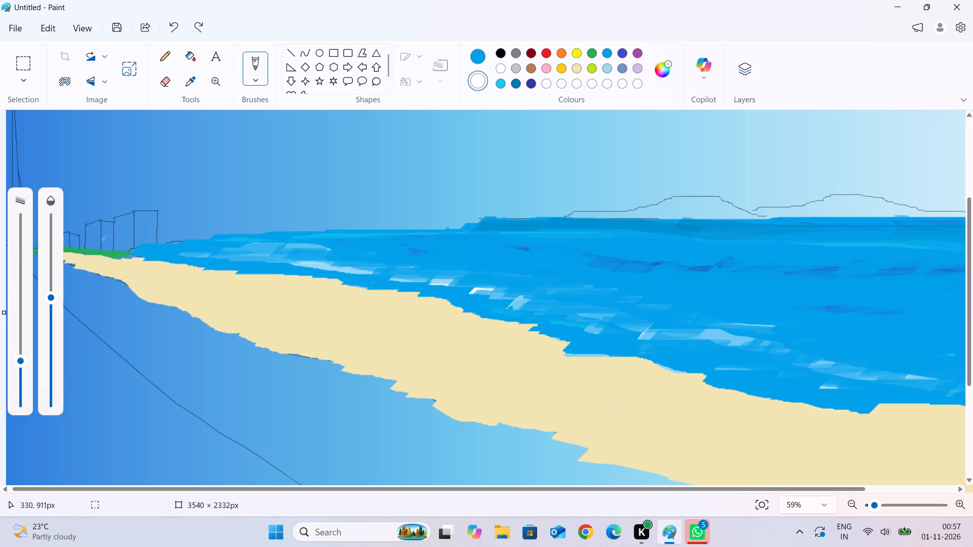
Paint short translucent white foam strokes along the waterline at the beach's far end, starting at the green ground's tip.
drag(137, 253, 136, 253)
drag(136, 253, 152, 258)
drag(152, 258, 200, 265)
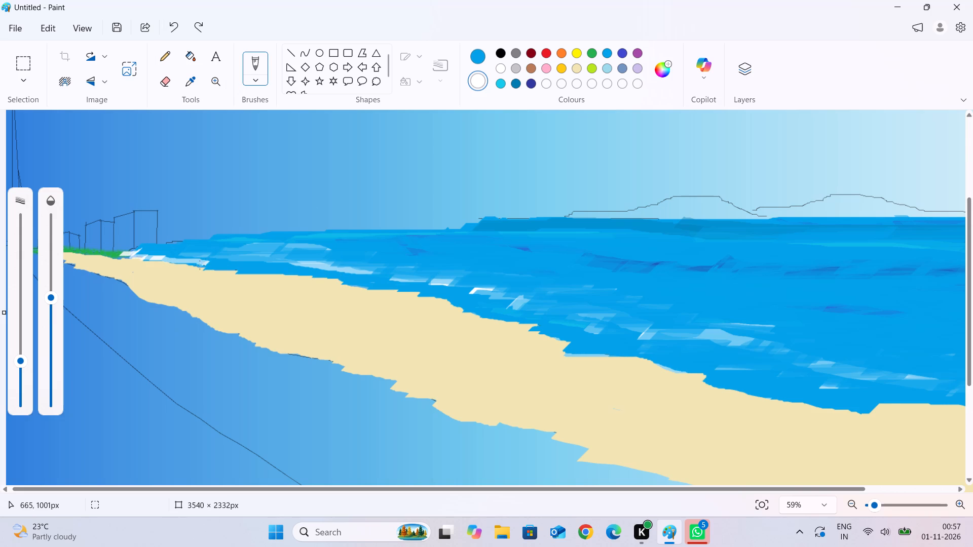
drag(200, 265, 240, 272)
drag(240, 272, 235, 271)
drag(244, 272, 250, 271)
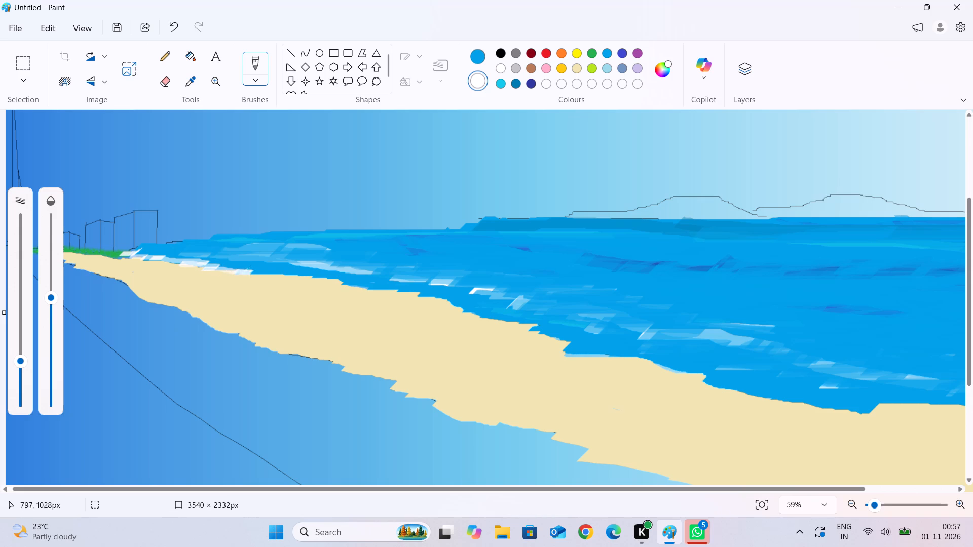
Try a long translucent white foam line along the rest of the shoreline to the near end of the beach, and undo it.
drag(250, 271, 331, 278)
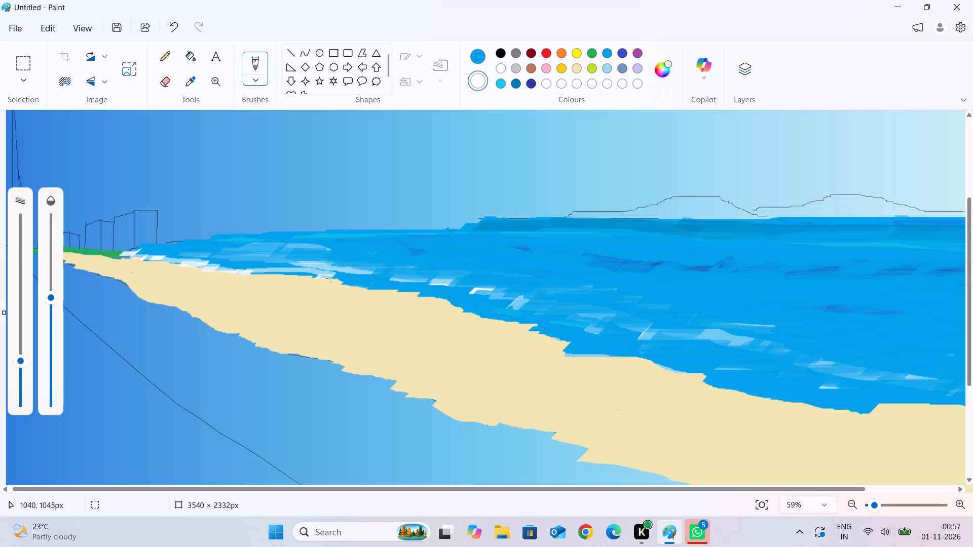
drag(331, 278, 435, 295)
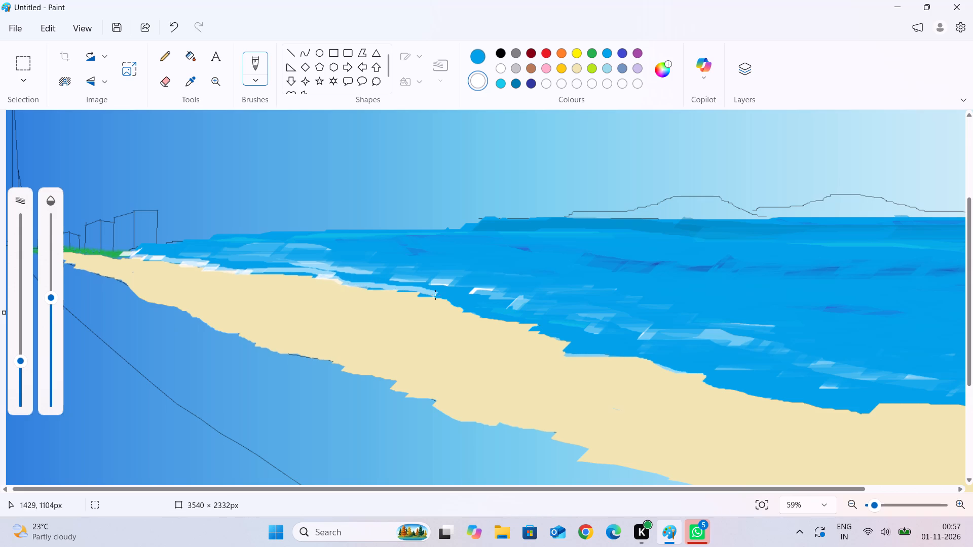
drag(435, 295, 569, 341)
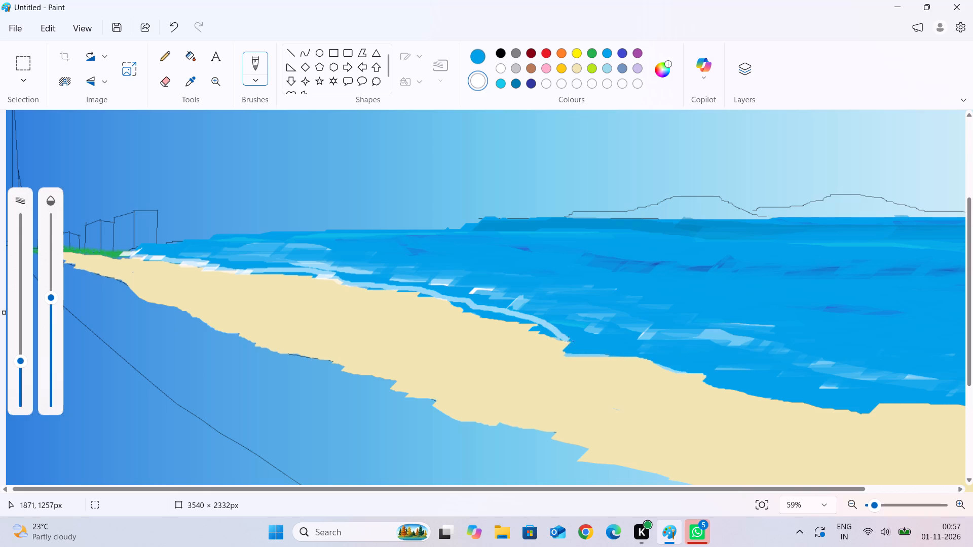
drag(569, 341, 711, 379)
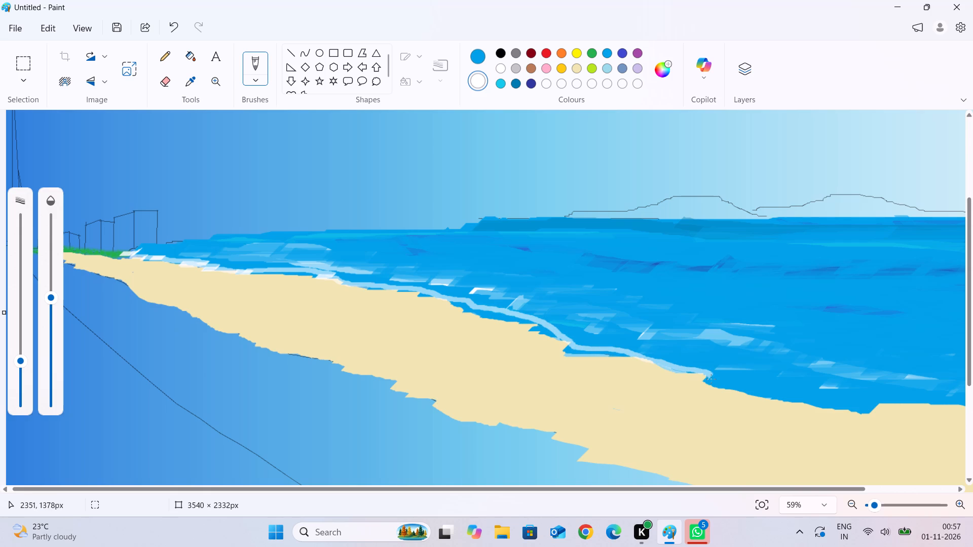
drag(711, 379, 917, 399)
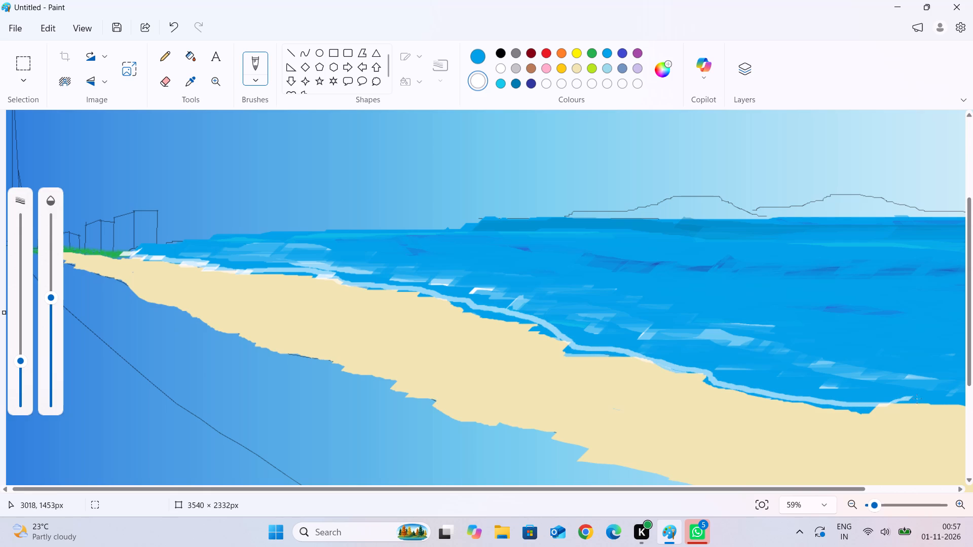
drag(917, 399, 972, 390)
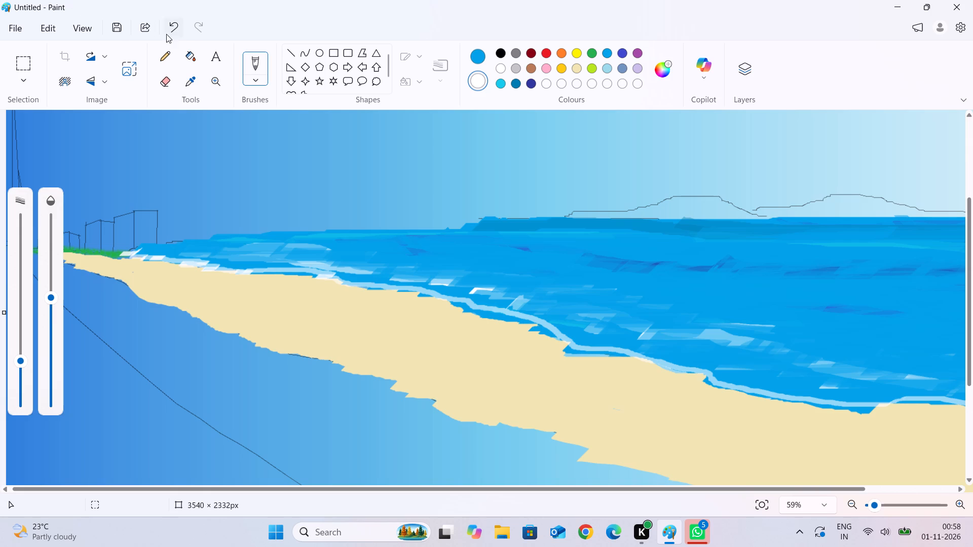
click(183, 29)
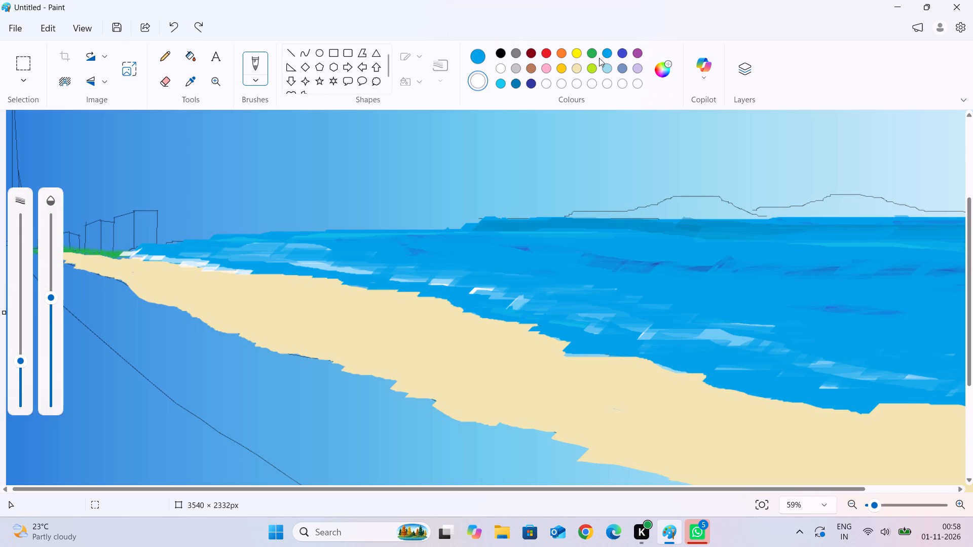
Switch to Turquoise as the primary colour and paint over most of the white foam at the beach's far end.
click(504, 71)
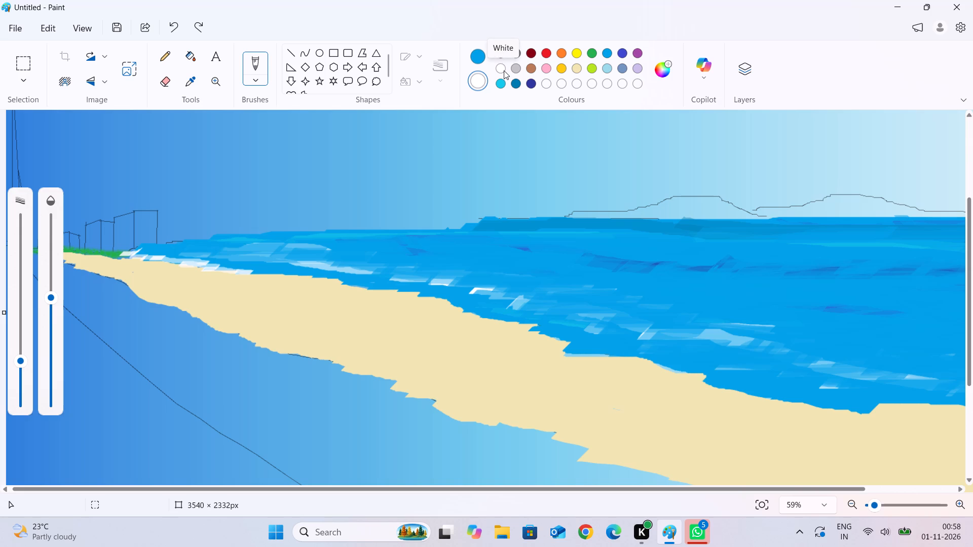
click(504, 70)
click(481, 54)
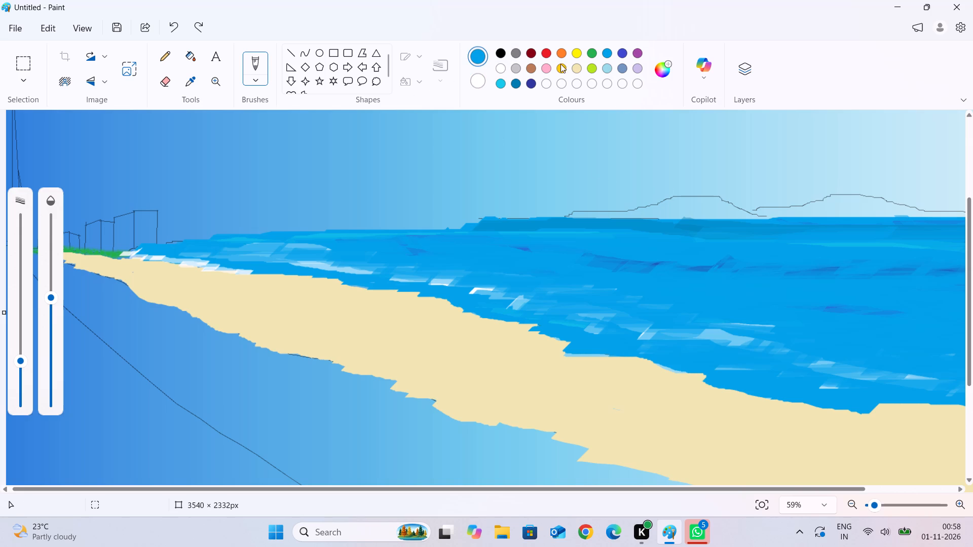
click(613, 52)
click(605, 51)
drag(141, 254, 180, 257)
drag(180, 257, 185, 258)
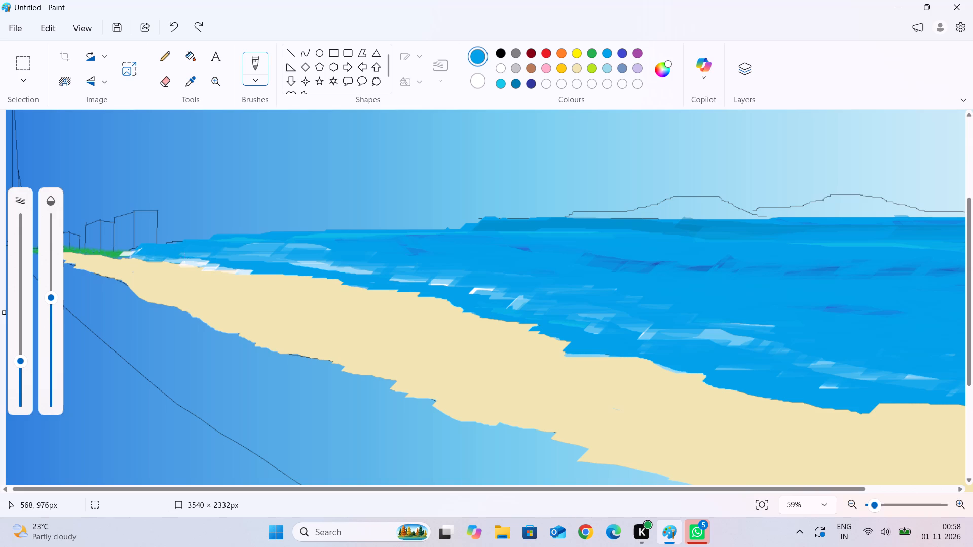
drag(185, 258, 233, 268)
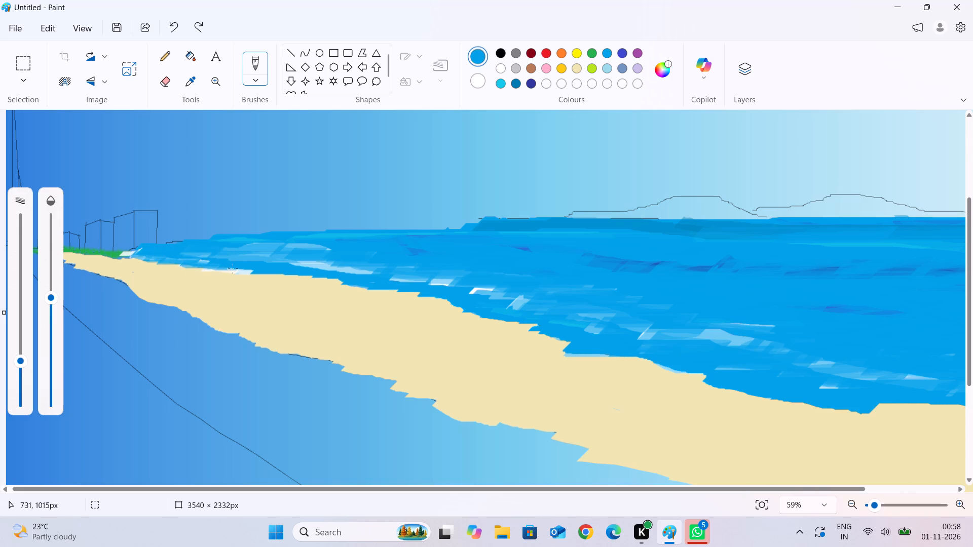
drag(233, 268, 340, 270)
drag(127, 255, 141, 251)
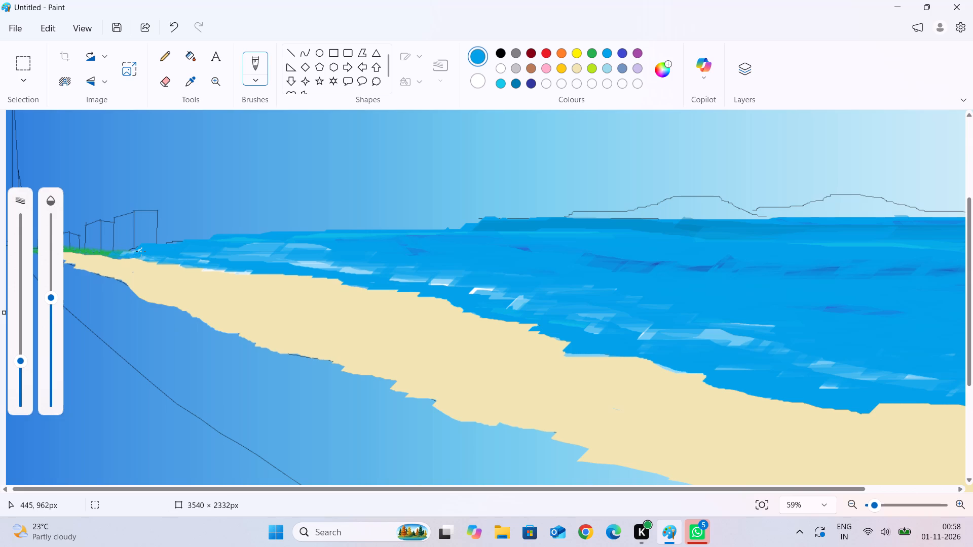
drag(141, 251, 151, 247)
Brush translucent Turquoise over the pale streaks in the distant water beyond the beach's far end.
drag(245, 248, 310, 249)
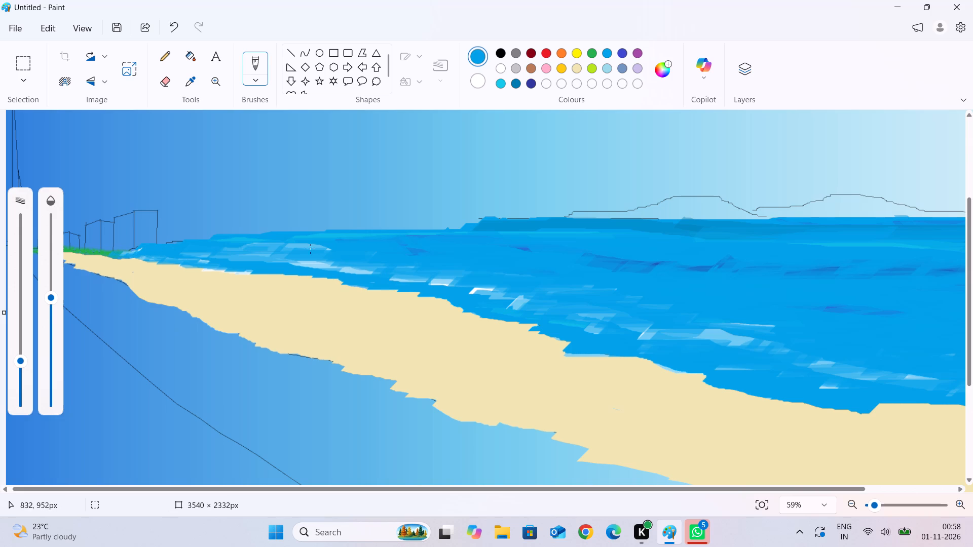
drag(310, 249, 339, 248)
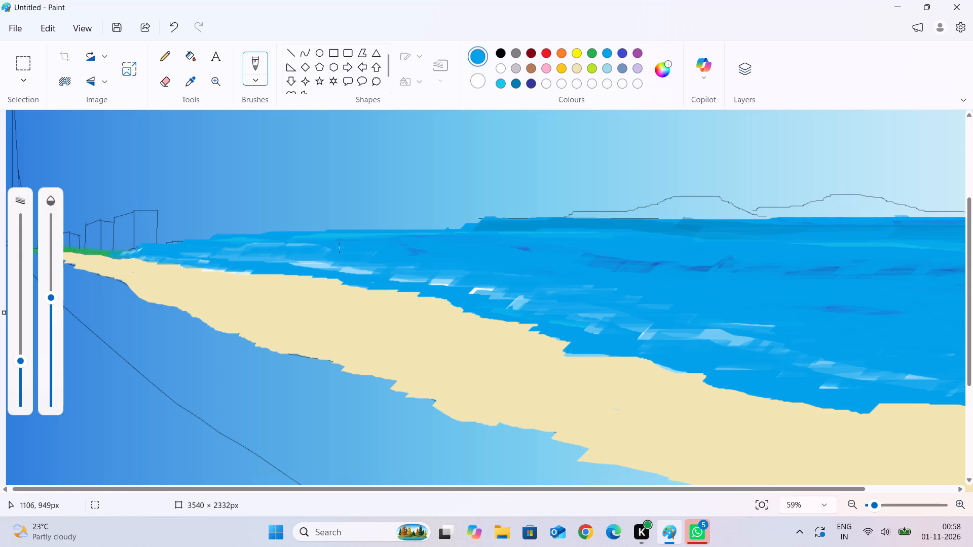
drag(339, 248, 454, 253)
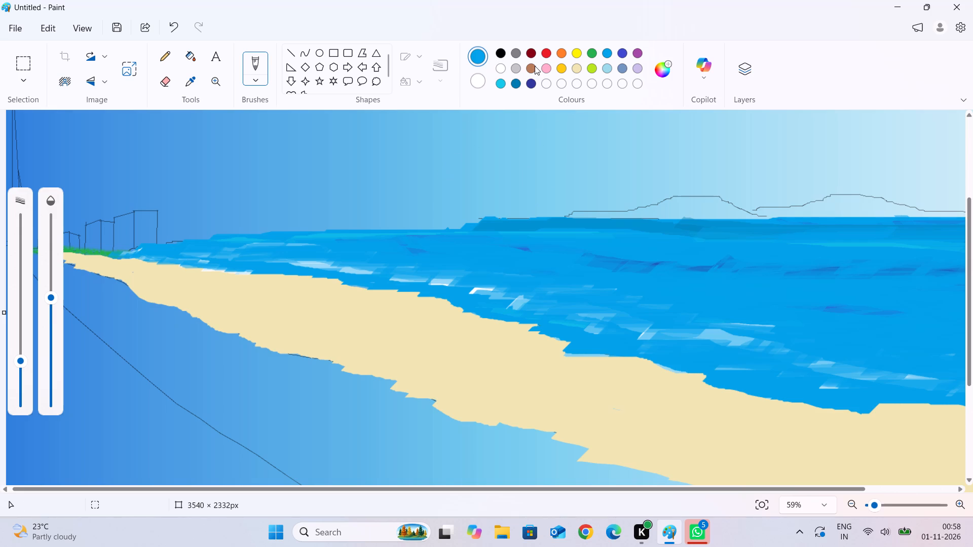
Mix a slightly darker beige, #DED4A3, from the light yellow sand colour and set it as the primary colour.
click(580, 68)
click(652, 68)
click(662, 69)
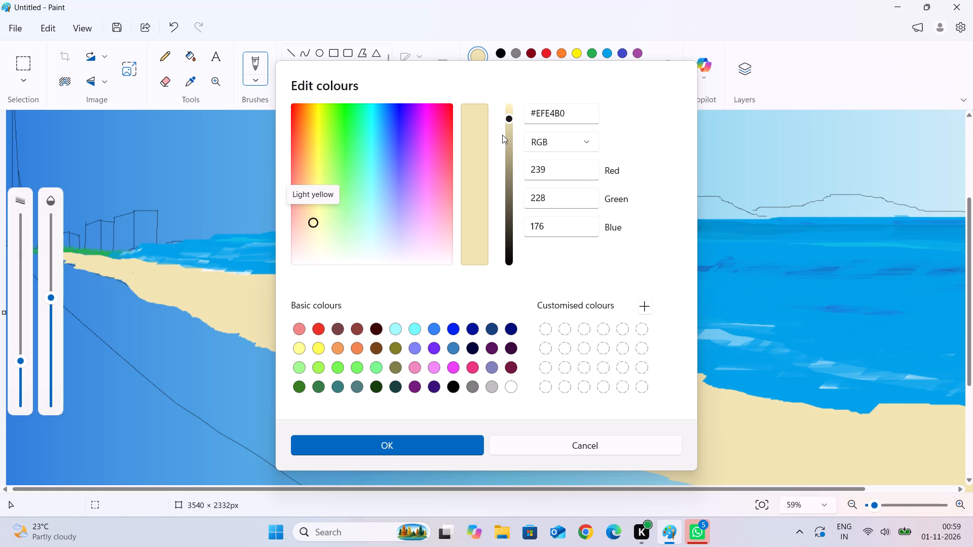
drag(512, 118, 512, 128)
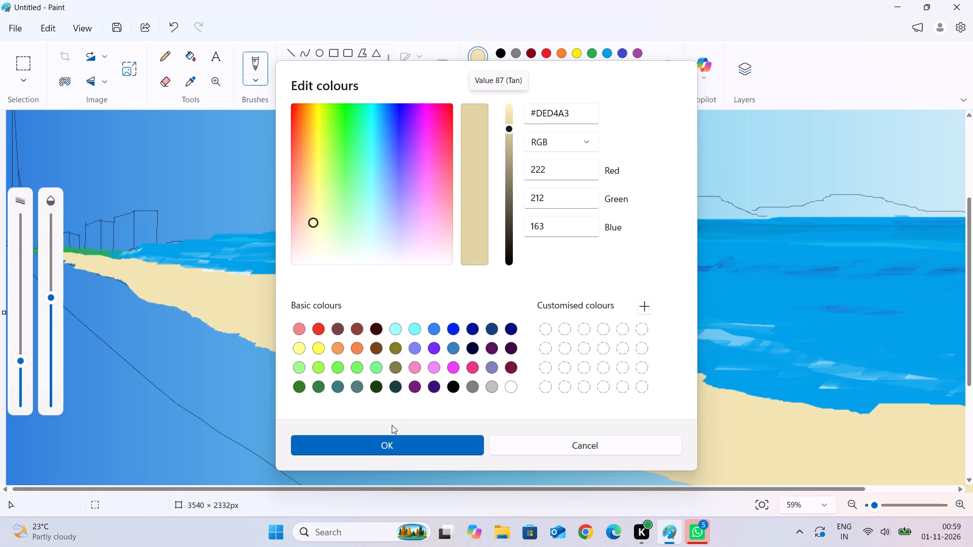
click(392, 438)
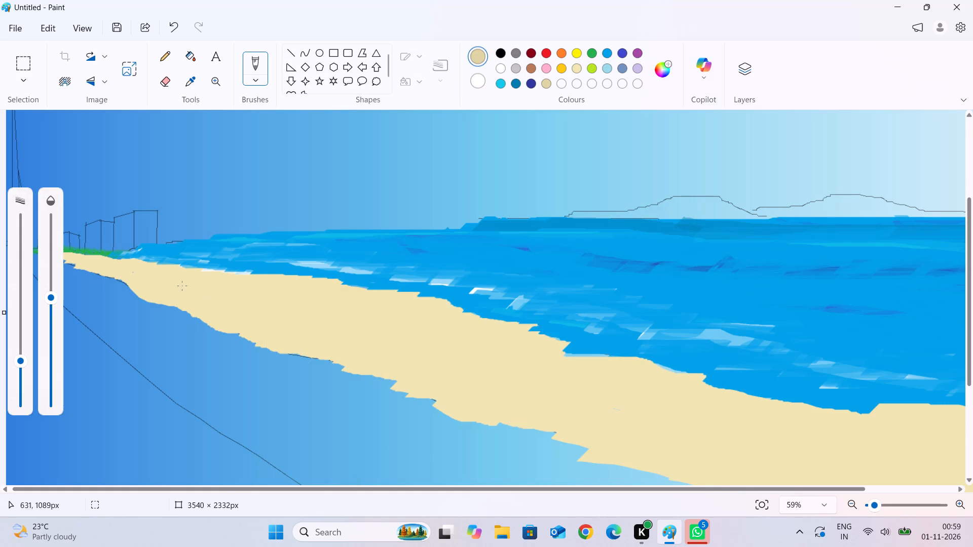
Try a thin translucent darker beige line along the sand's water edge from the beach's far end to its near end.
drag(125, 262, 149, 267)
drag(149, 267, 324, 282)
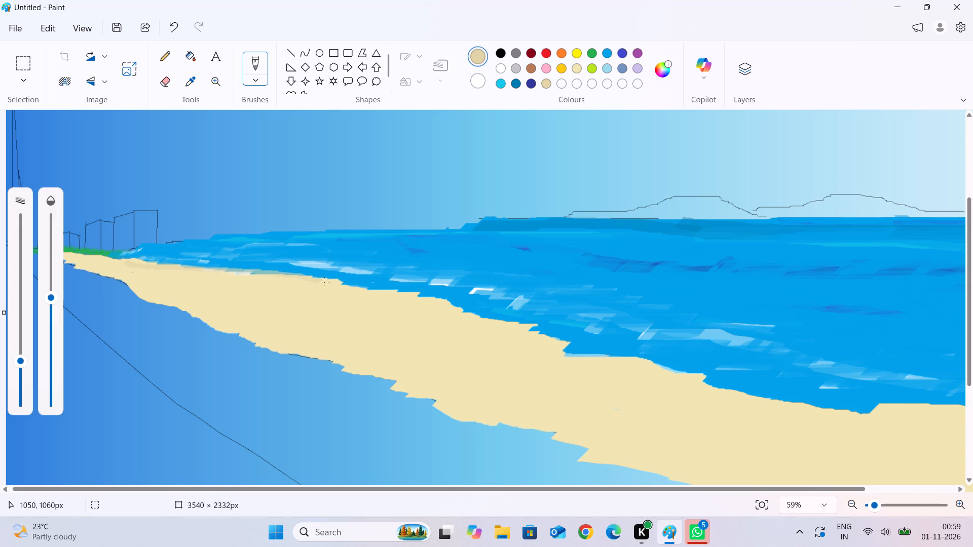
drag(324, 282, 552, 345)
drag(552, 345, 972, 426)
Enlarge the brush size to just over 90 px.
drag(21, 357, 25, 314)
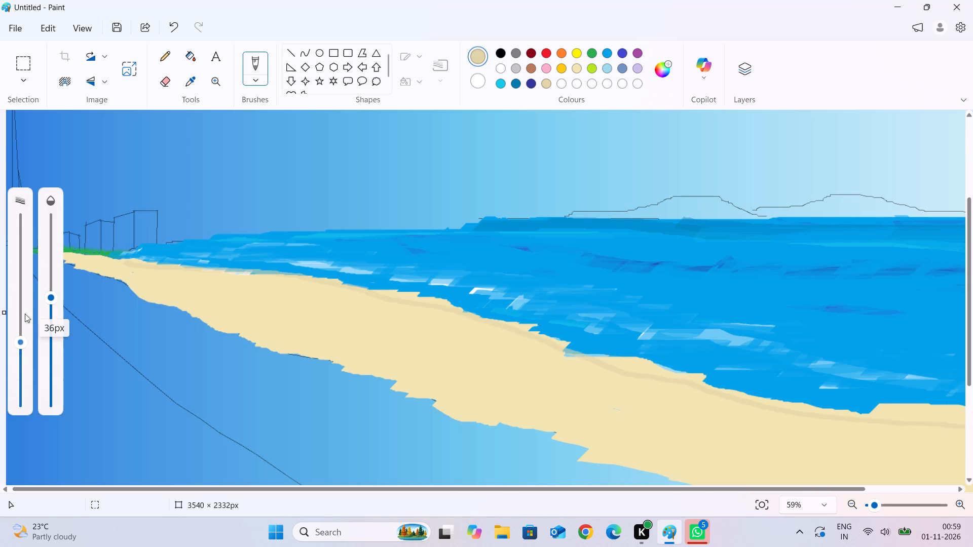
drag(25, 314, 26, 283)
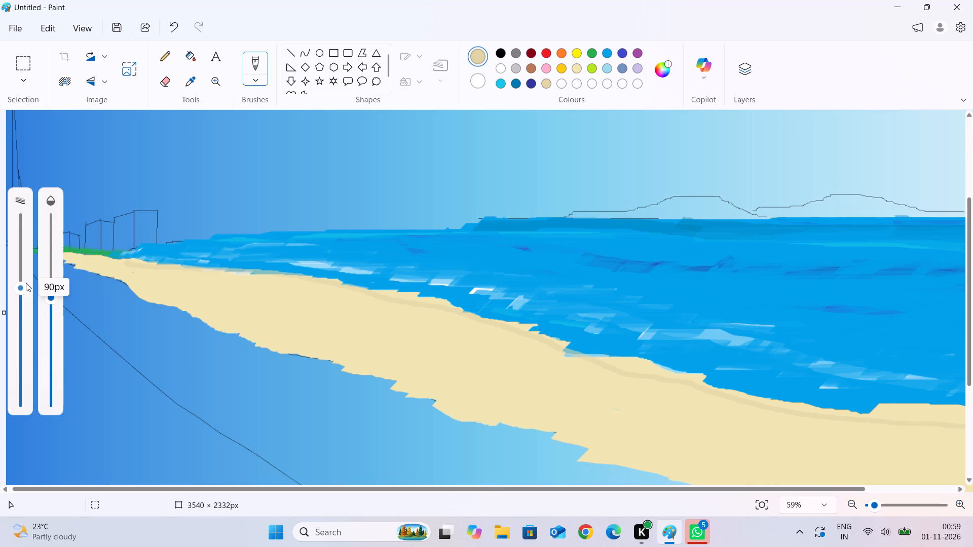
drag(26, 283, 26, 277)
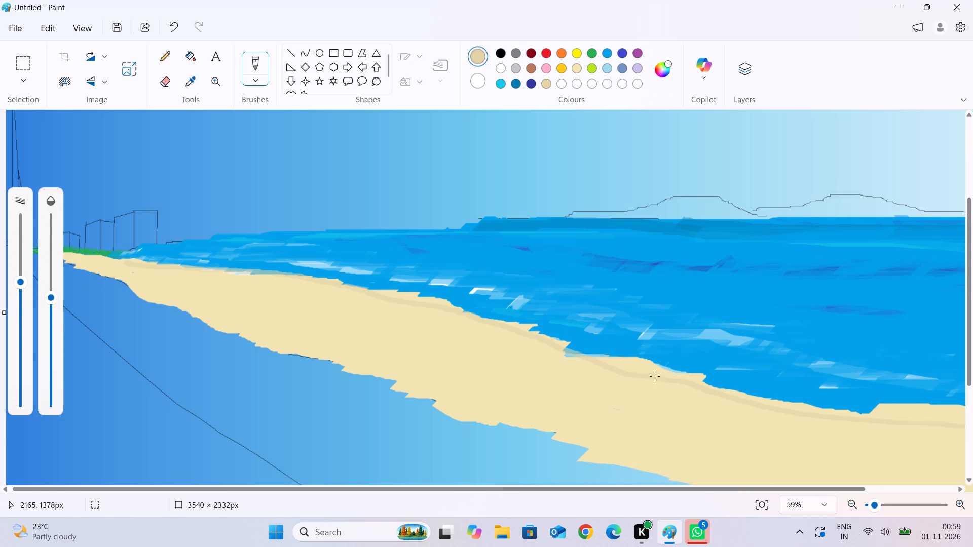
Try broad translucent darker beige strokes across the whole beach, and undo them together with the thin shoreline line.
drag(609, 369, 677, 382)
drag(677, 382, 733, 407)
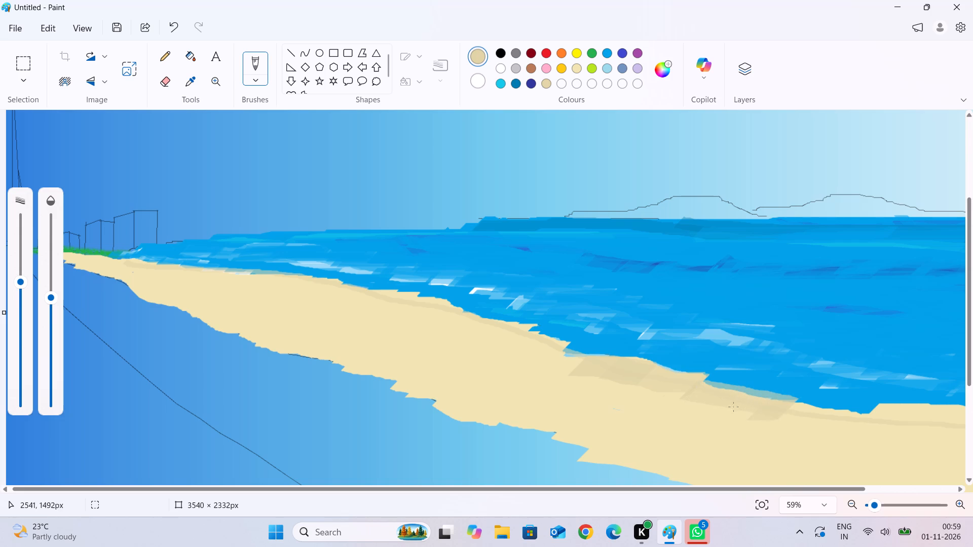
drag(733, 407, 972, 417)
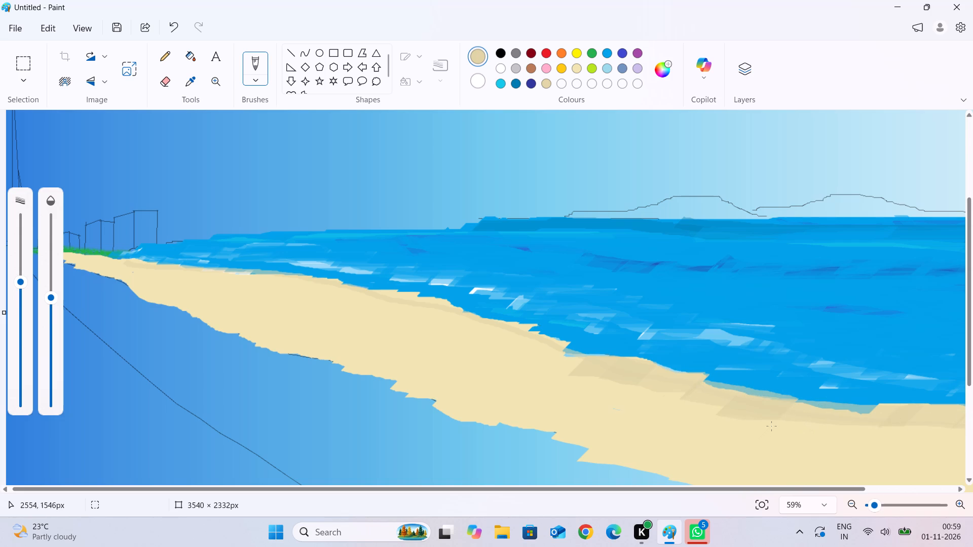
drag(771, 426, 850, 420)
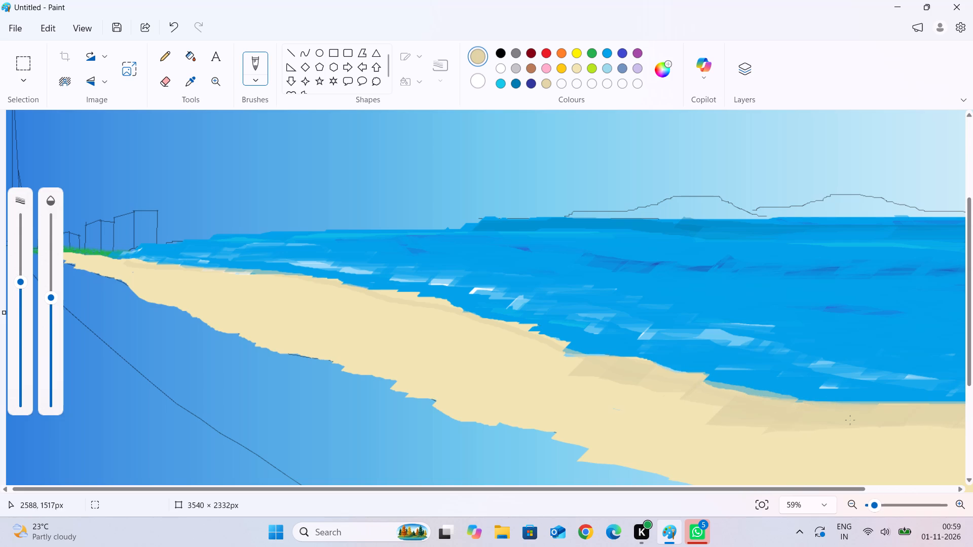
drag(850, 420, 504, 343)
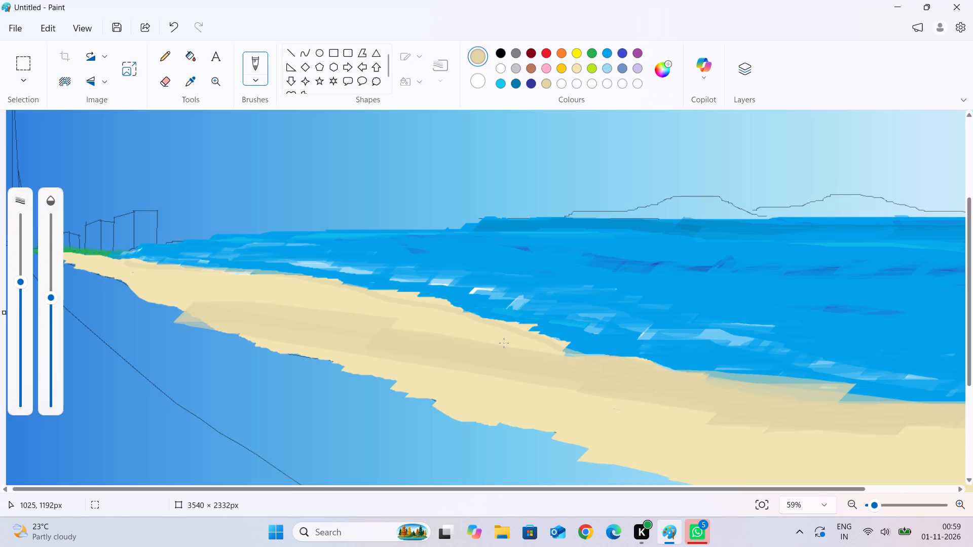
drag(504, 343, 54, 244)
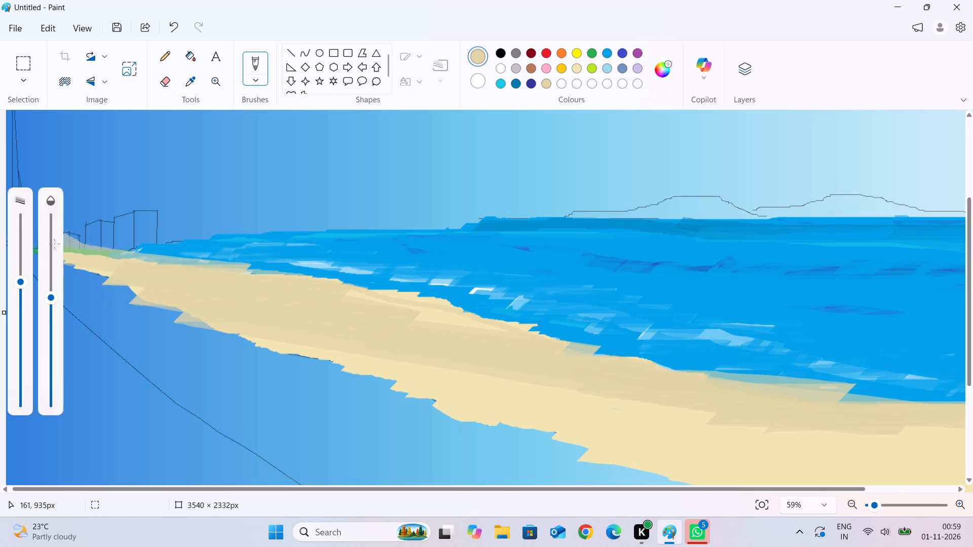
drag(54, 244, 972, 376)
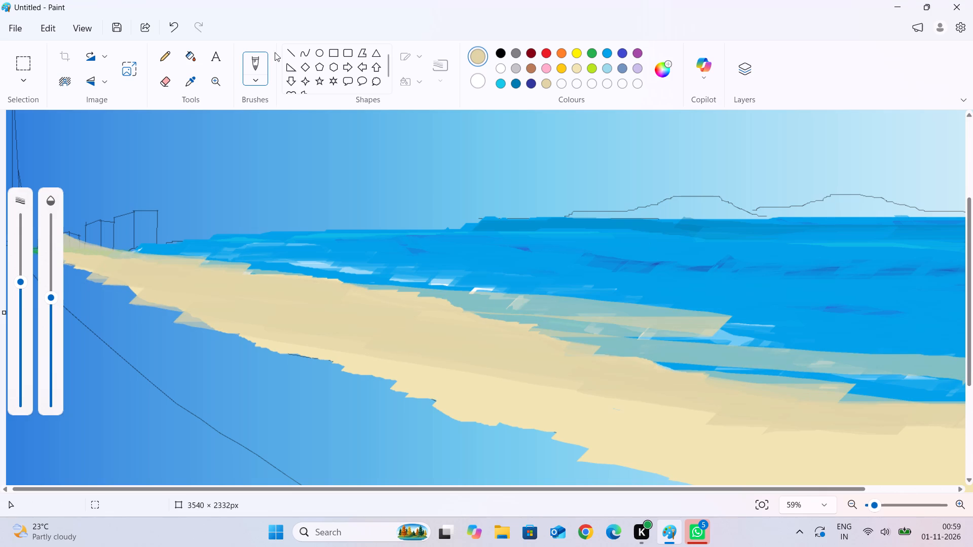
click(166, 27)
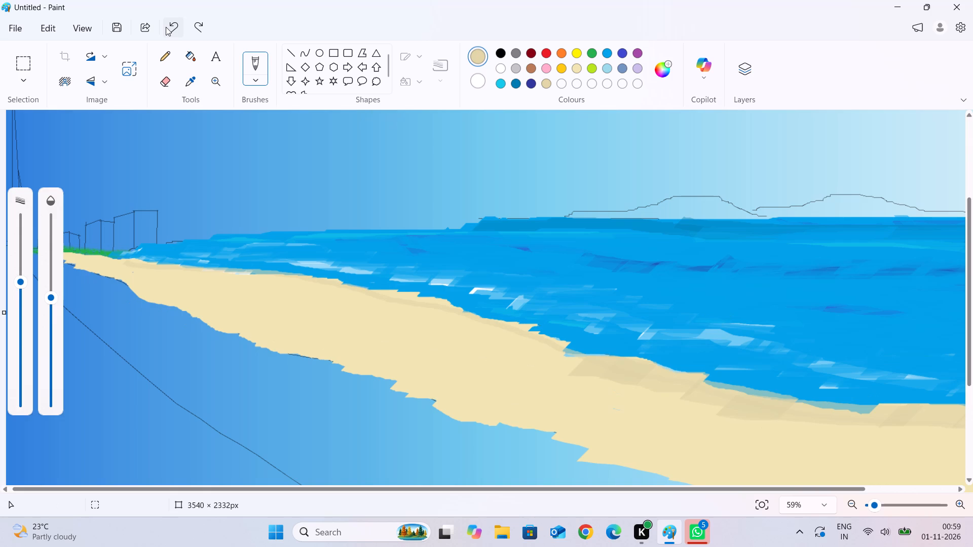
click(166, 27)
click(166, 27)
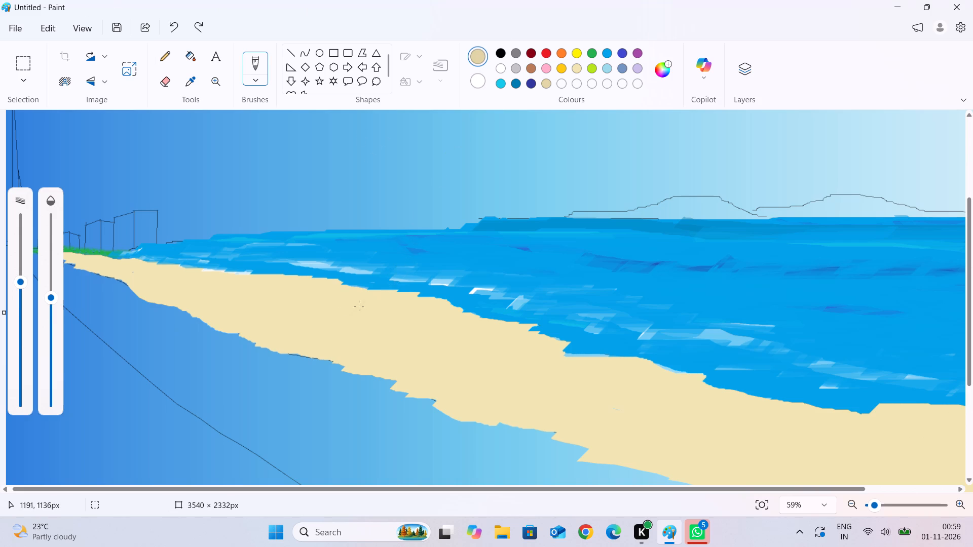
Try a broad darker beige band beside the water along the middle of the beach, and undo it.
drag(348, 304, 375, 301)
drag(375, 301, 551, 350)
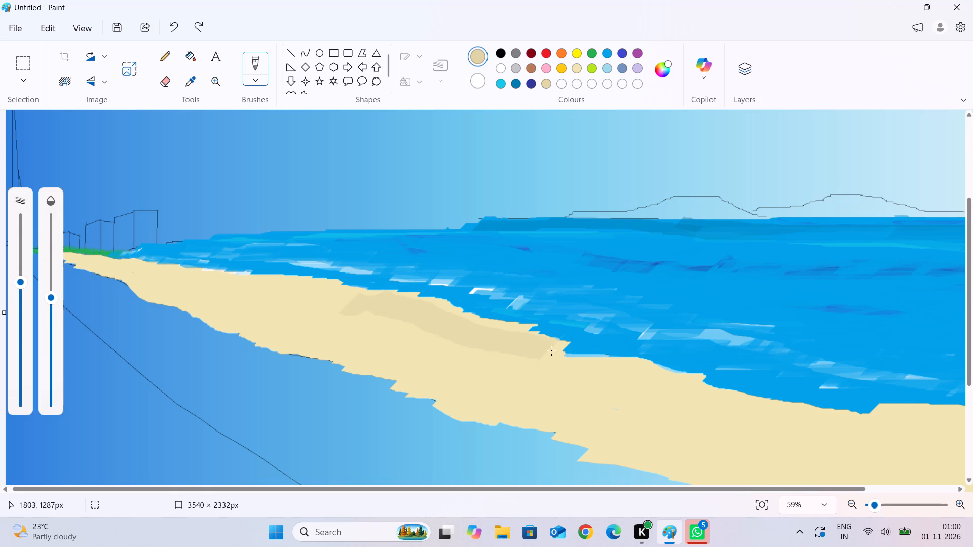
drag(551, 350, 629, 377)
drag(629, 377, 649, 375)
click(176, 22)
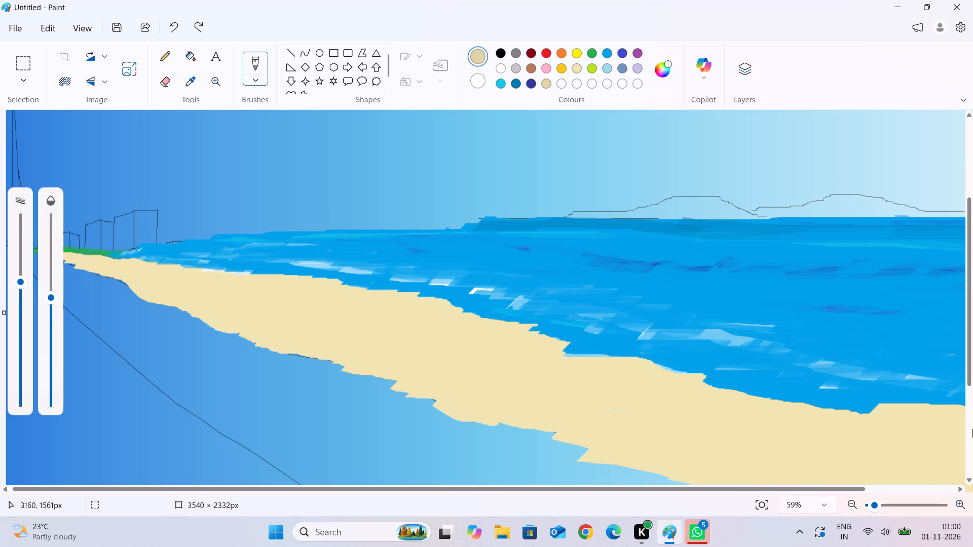
Shade the sand beside the water at the beach's near end with the broad translucent darker beige brush.
drag(910, 428, 907, 423)
drag(907, 423, 945, 421)
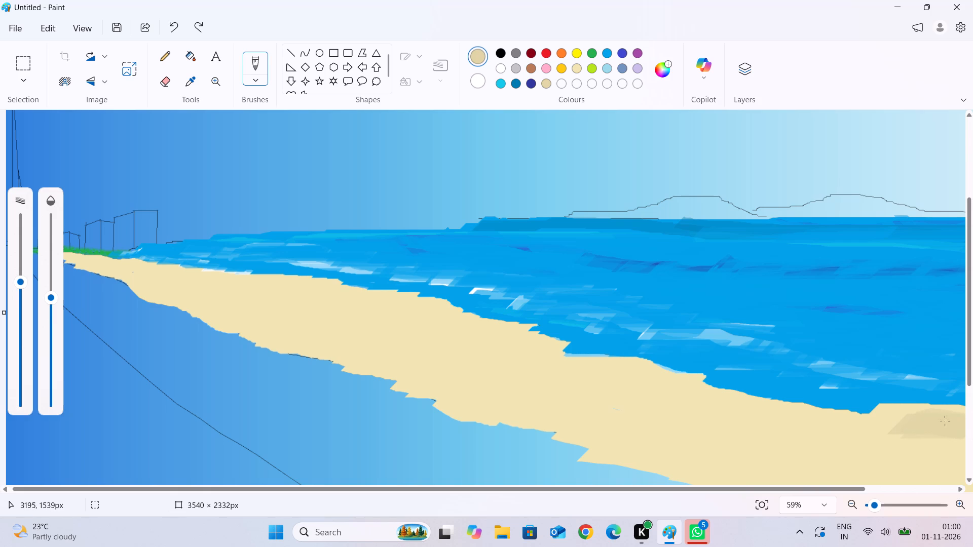
drag(945, 421, 967, 424)
drag(967, 424, 955, 416)
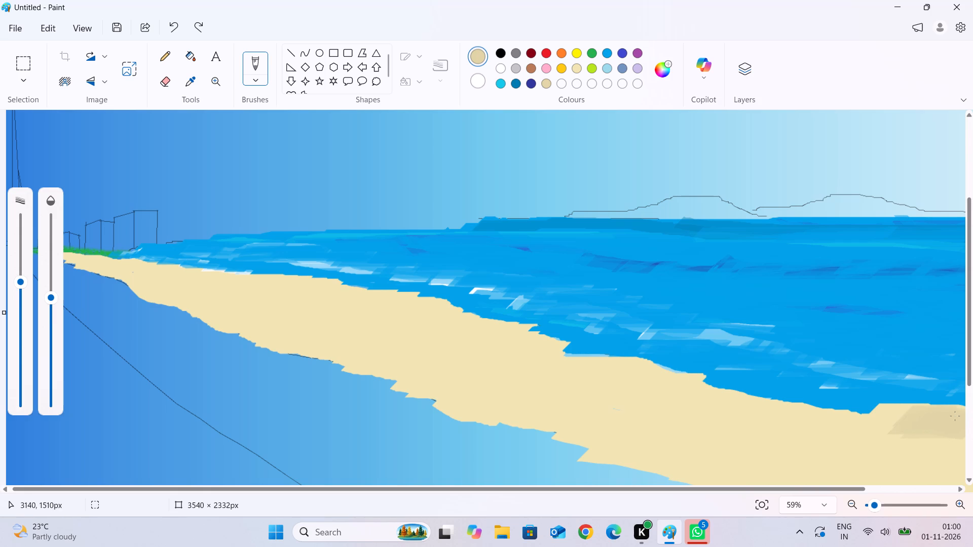
drag(955, 416, 880, 416)
drag(880, 416, 918, 415)
drag(918, 415, 866, 417)
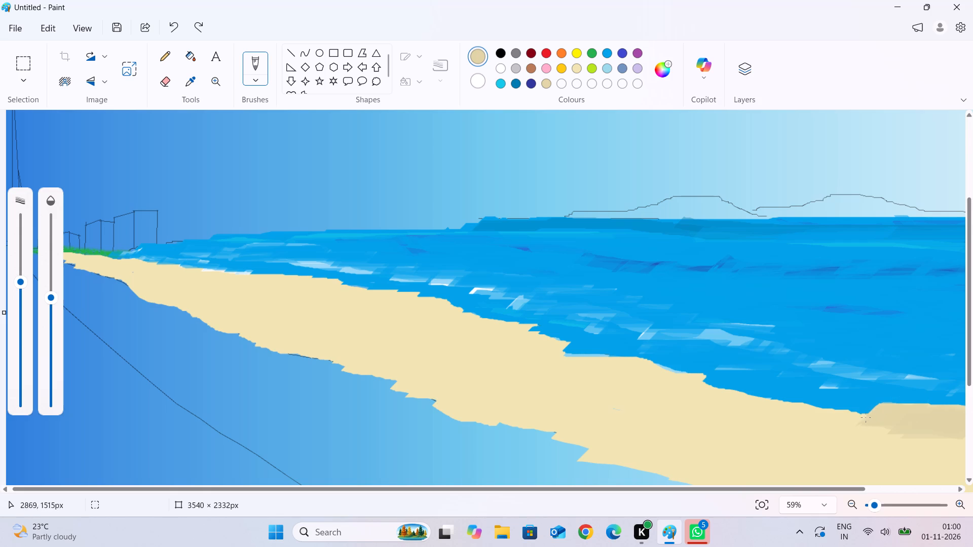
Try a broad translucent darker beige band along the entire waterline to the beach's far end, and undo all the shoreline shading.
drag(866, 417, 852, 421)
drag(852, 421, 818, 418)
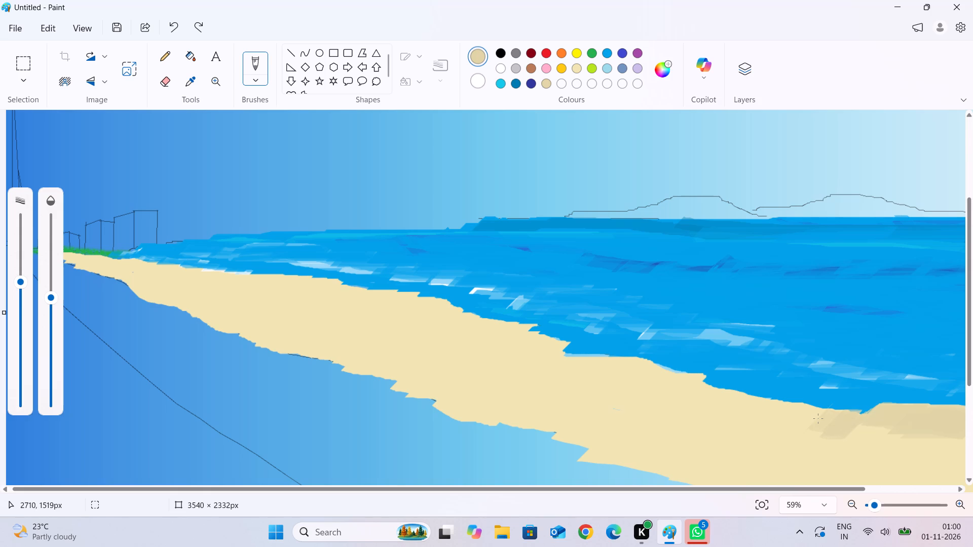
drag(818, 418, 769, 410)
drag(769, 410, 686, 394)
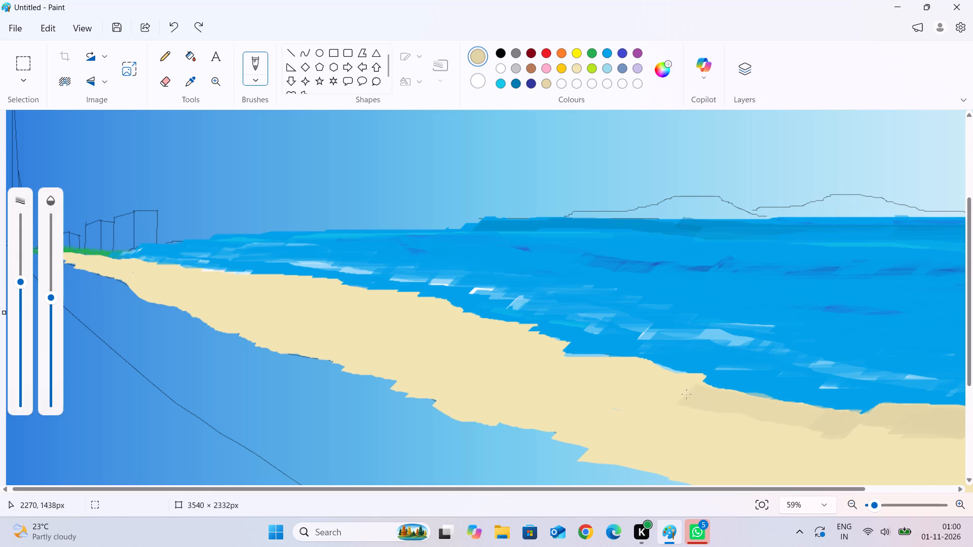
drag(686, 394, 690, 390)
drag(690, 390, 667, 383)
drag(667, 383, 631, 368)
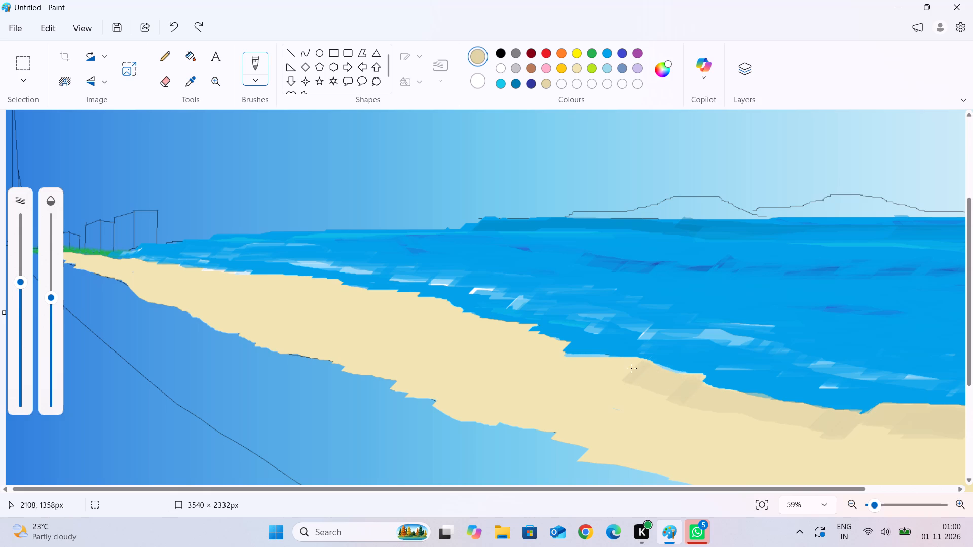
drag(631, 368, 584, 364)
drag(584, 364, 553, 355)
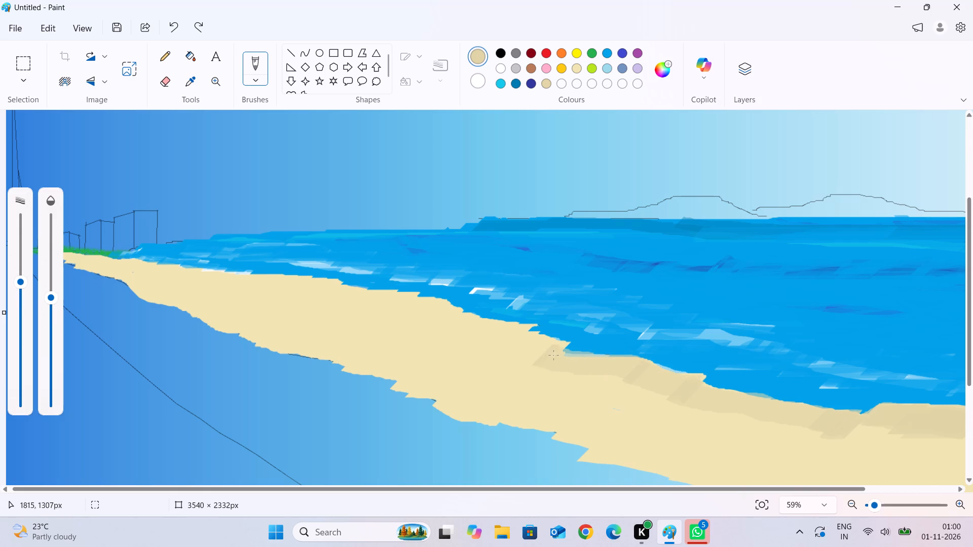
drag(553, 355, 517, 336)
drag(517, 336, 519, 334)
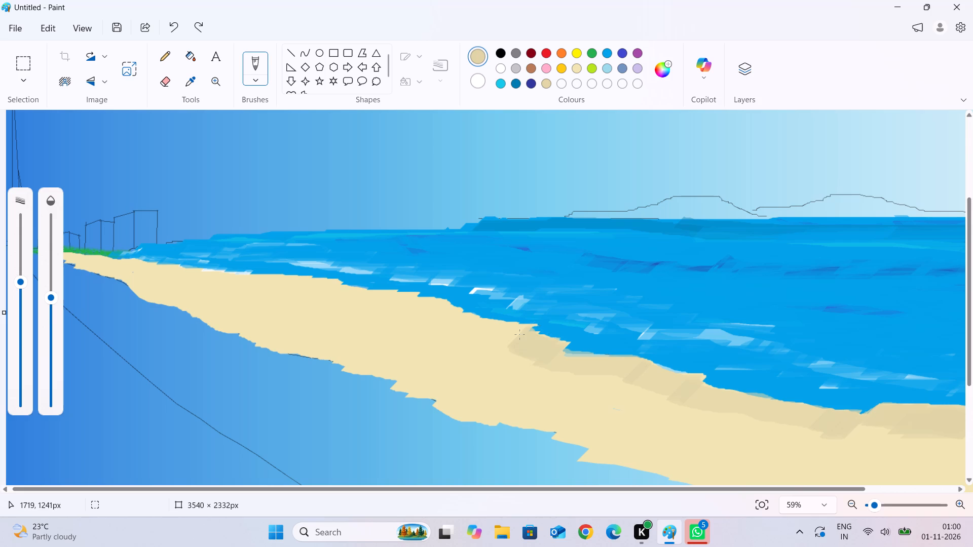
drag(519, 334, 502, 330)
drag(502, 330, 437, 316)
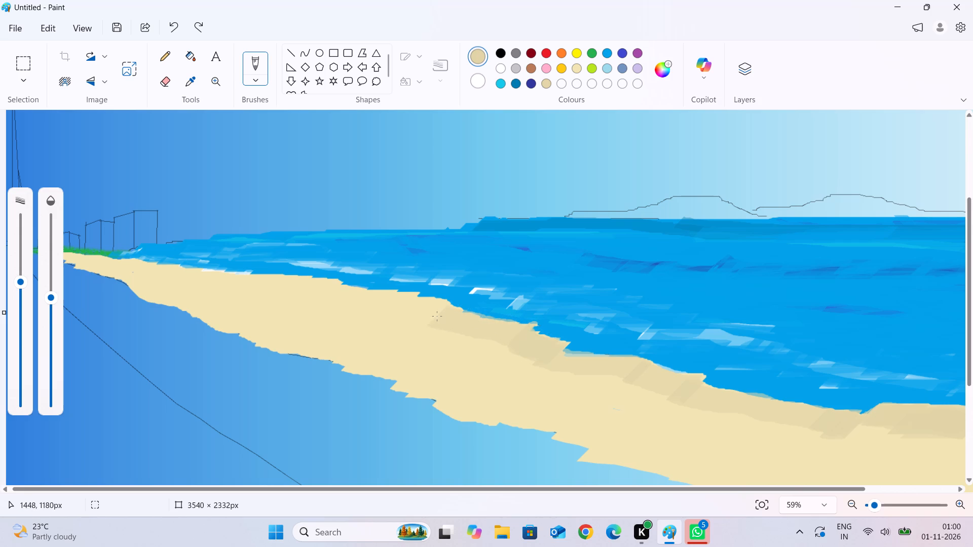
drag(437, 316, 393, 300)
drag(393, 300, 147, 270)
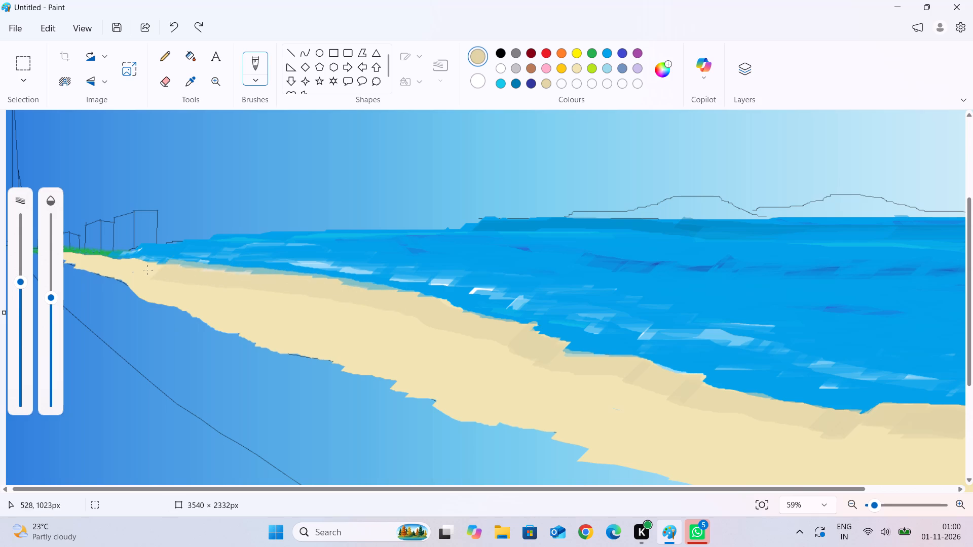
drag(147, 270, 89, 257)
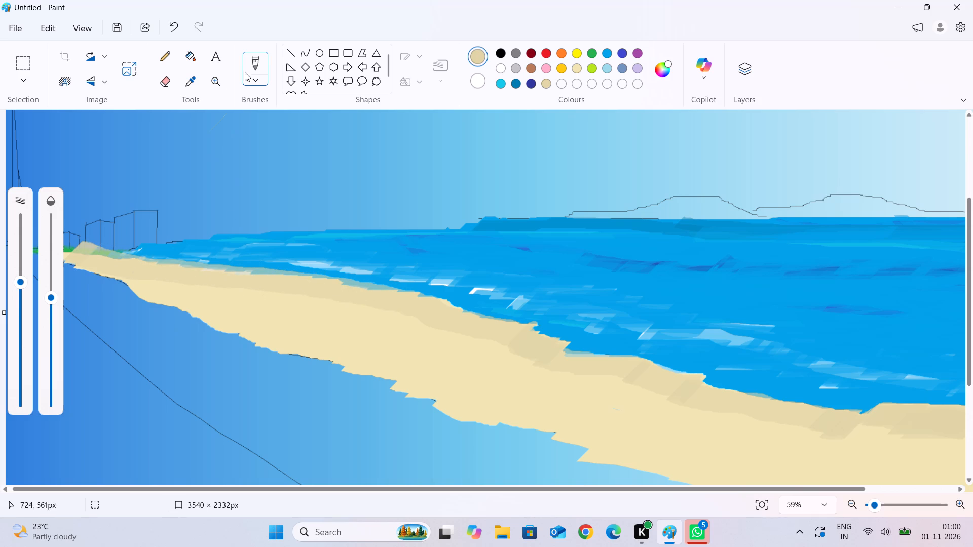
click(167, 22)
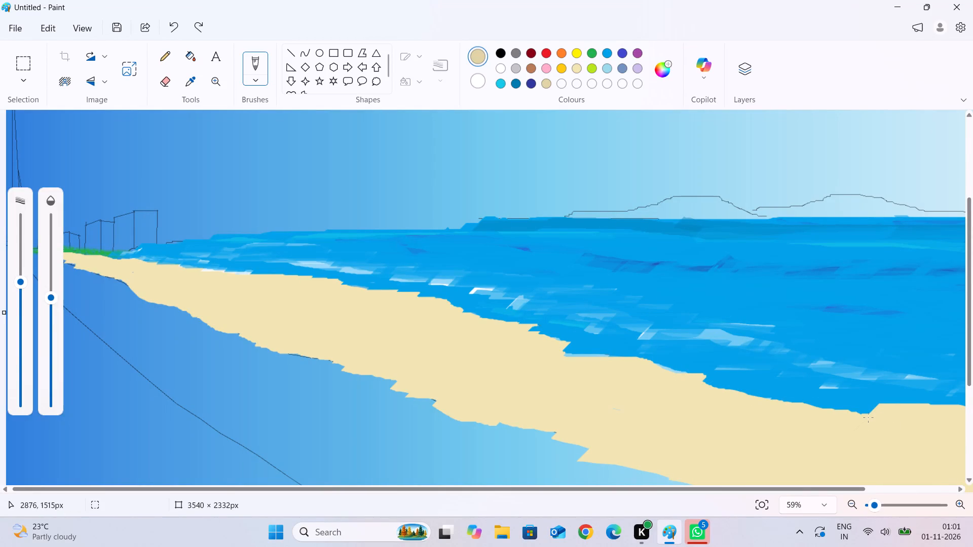
Shade the sand beside the water from the middle of the beach to its near end with broad translucent darker beige strokes.
drag(868, 417, 972, 421)
drag(972, 421, 972, 418)
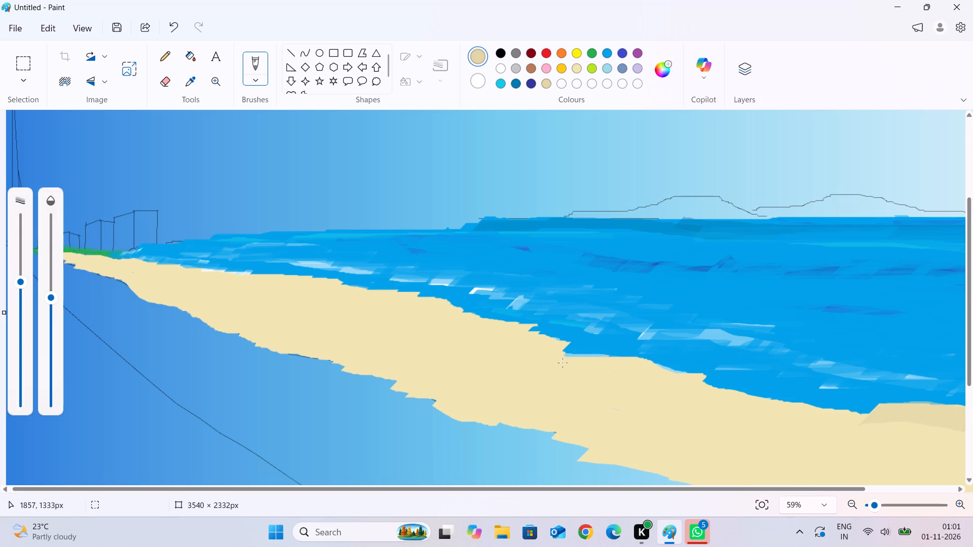
drag(563, 363, 637, 371)
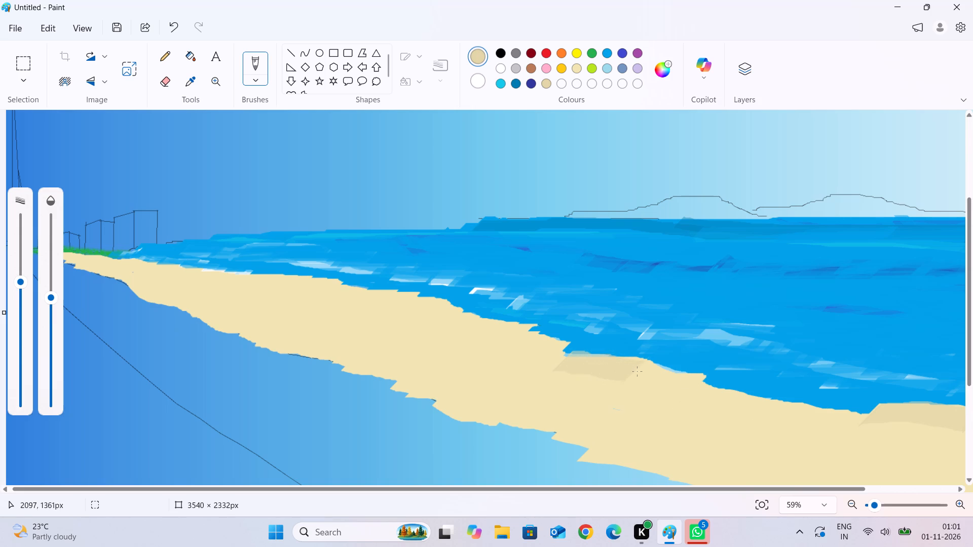
drag(637, 371, 690, 387)
drag(690, 387, 739, 406)
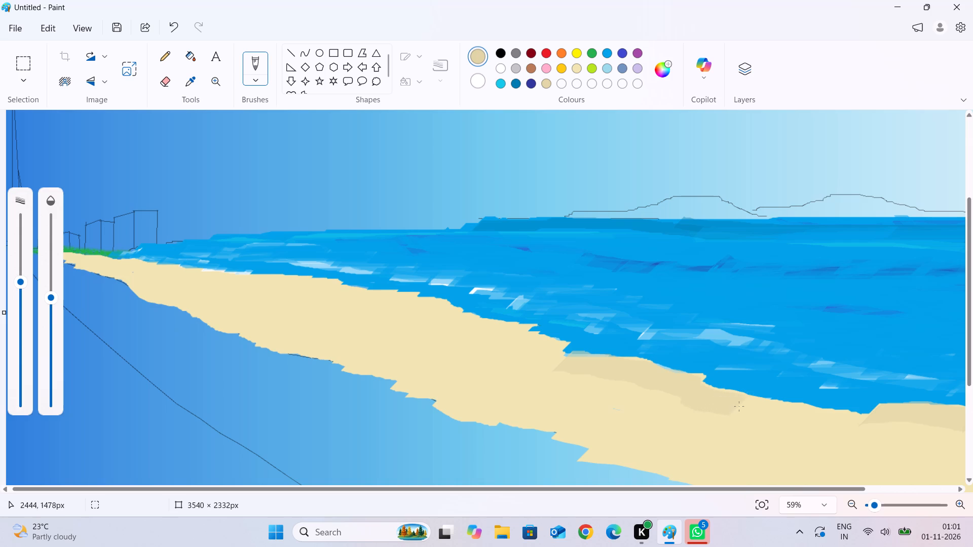
drag(739, 406, 874, 422)
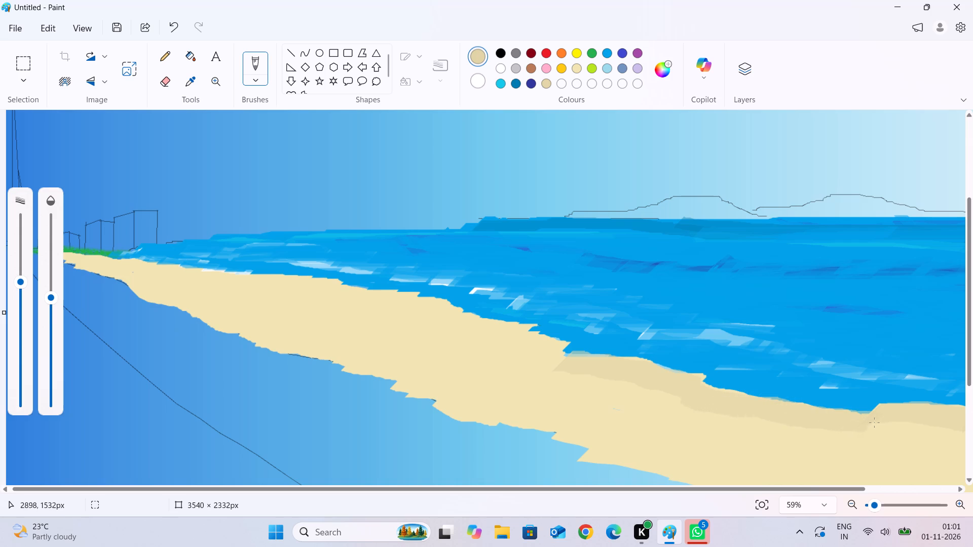
drag(874, 422, 883, 423)
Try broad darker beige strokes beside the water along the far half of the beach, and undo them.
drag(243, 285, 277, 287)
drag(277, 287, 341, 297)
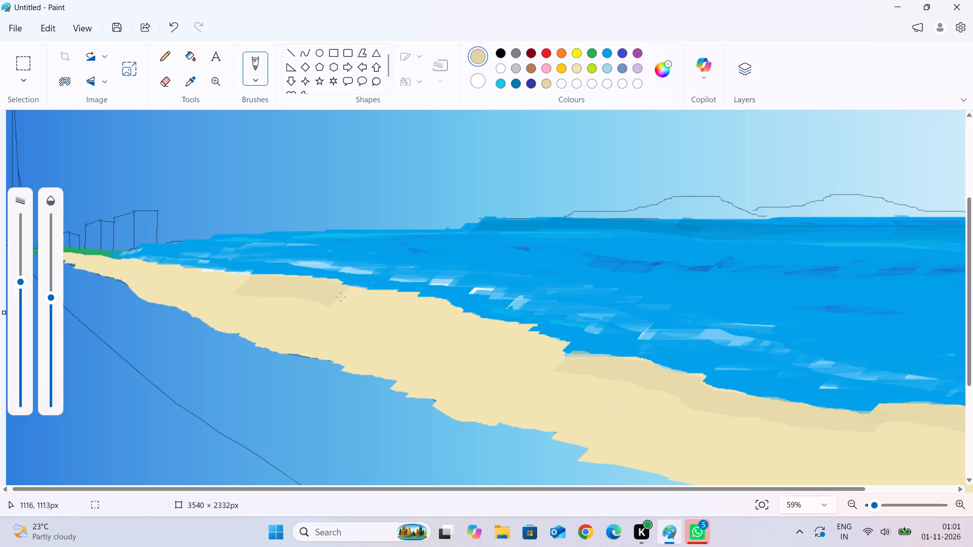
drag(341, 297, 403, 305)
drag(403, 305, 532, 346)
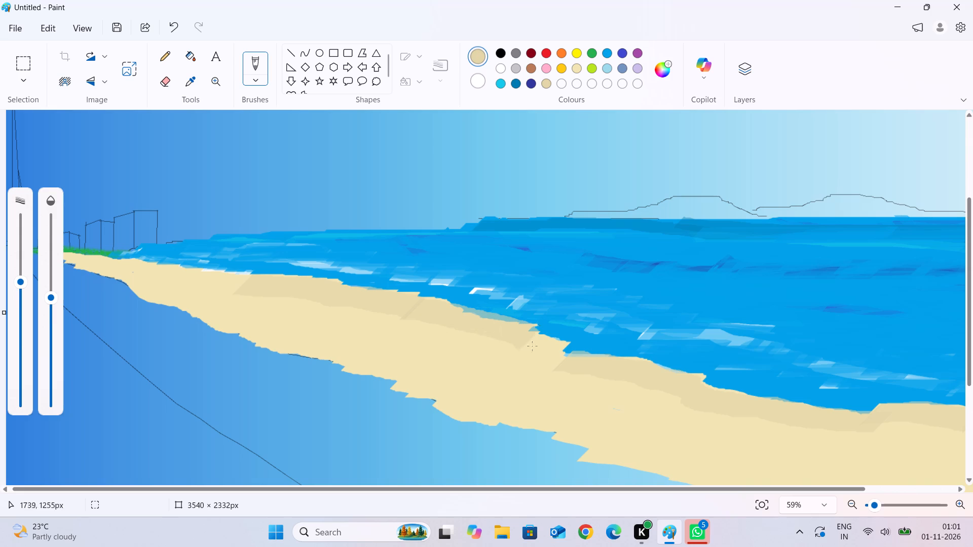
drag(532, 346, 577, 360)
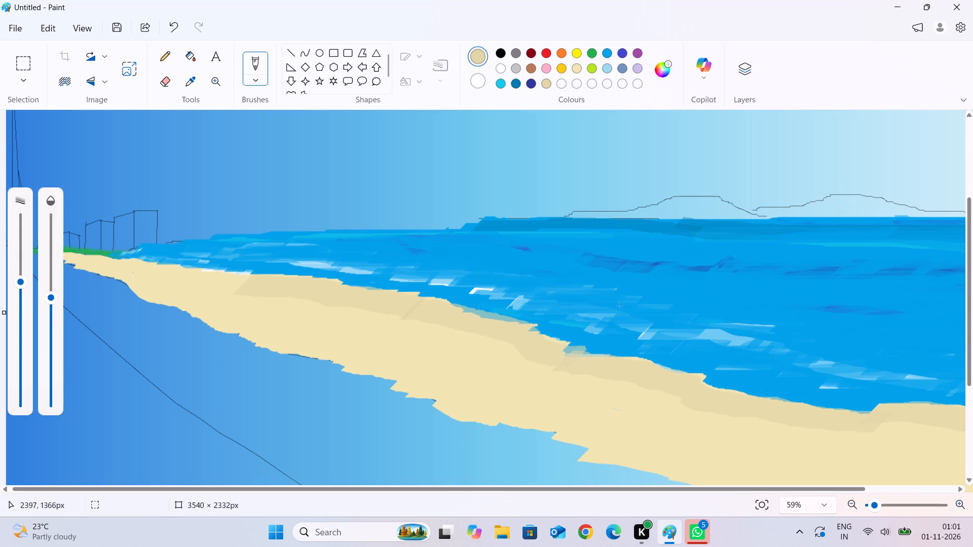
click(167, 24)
Reduce the brush size and shade a thin translucent darker beige band beside the water along the beach's far end.
drag(25, 287, 15, 353)
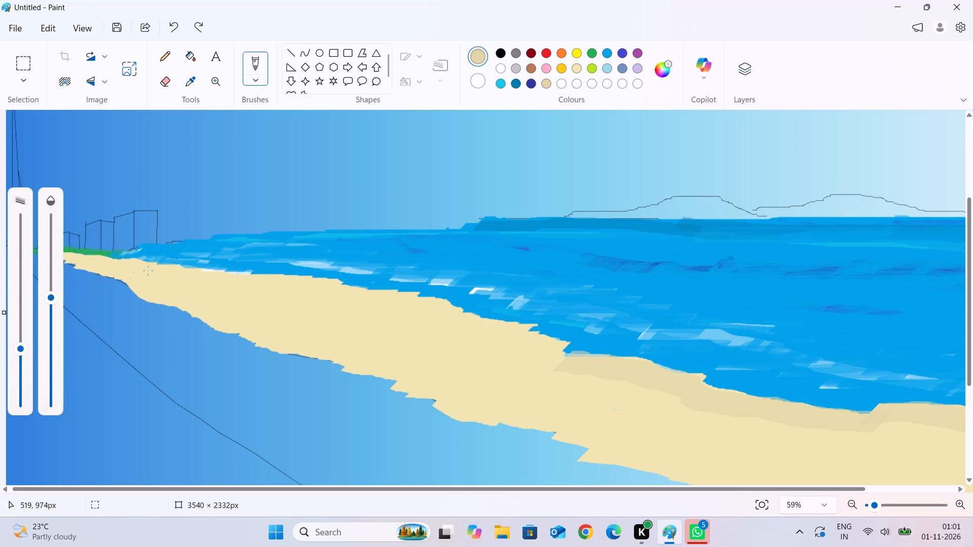
drag(154, 270, 178, 272)
drag(178, 272, 280, 280)
drag(280, 280, 327, 286)
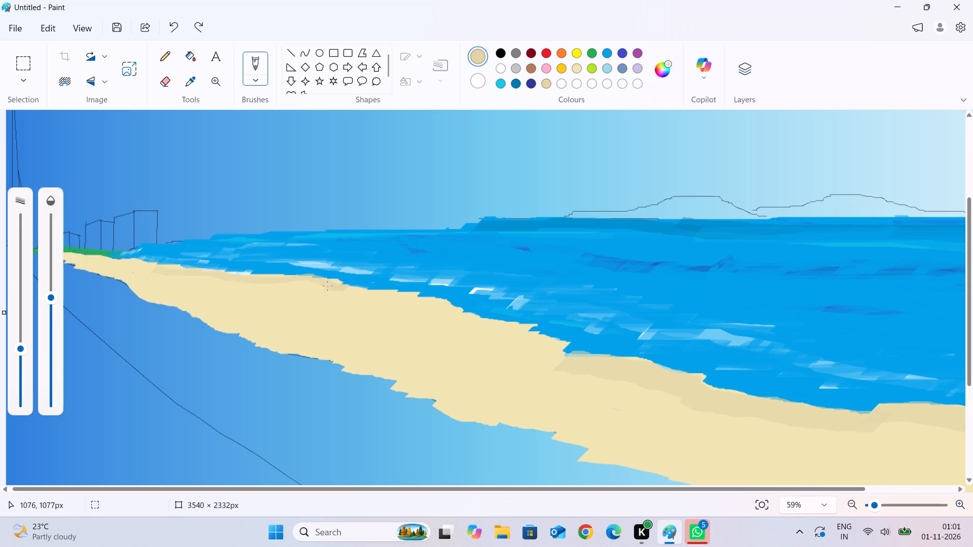
drag(327, 286, 356, 289)
drag(356, 289, 414, 296)
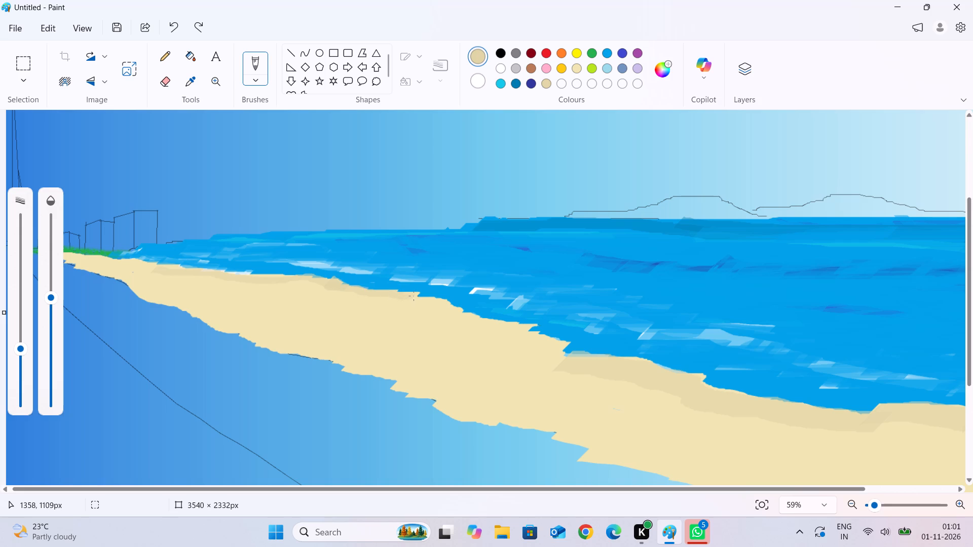
drag(414, 296, 419, 301)
Extend the thin darker beige shading along the waterline to the existing broad shading at mid-beach, going back over the band.
drag(419, 301, 464, 307)
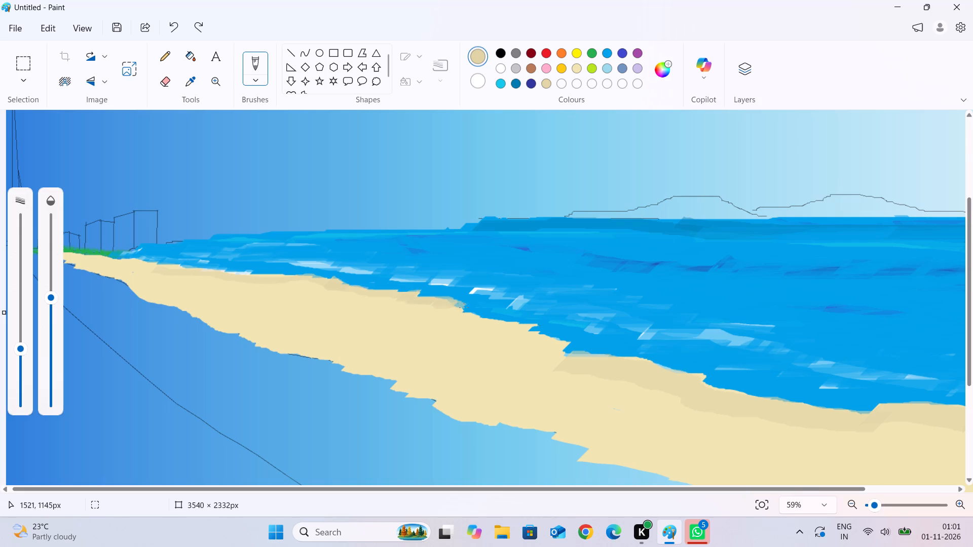
drag(464, 307, 472, 318)
drag(472, 318, 521, 329)
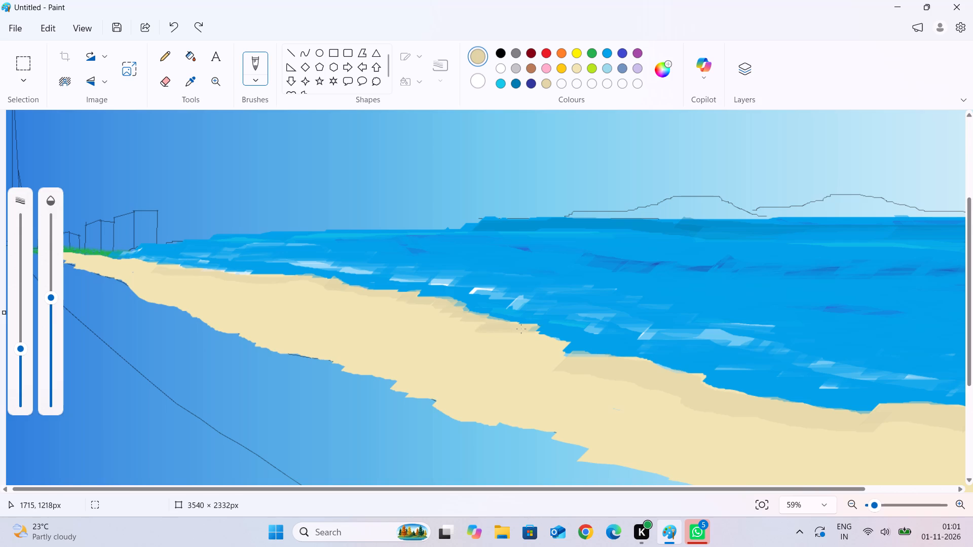
drag(521, 329, 550, 344)
drag(550, 344, 559, 358)
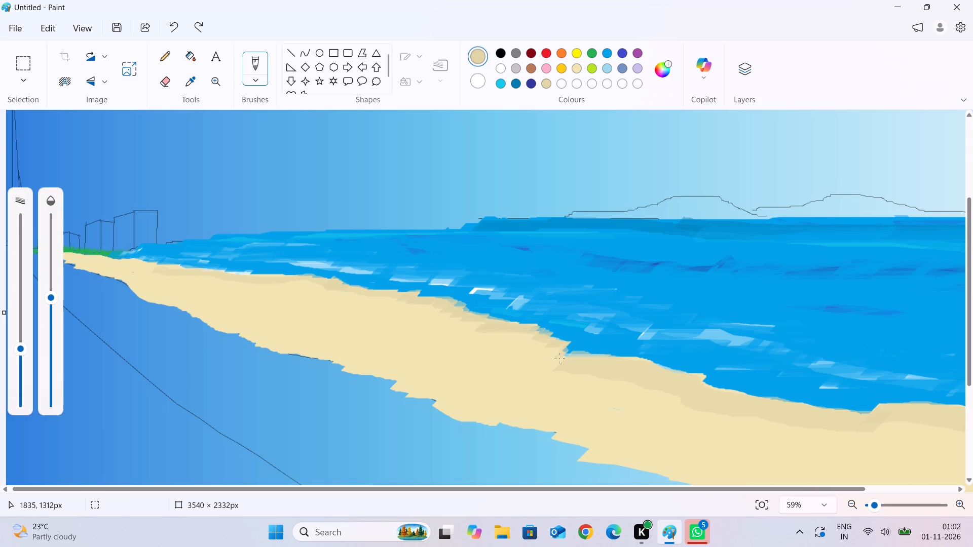
drag(559, 358, 554, 362)
drag(554, 362, 528, 329)
drag(528, 329, 451, 303)
drag(451, 303, 400, 297)
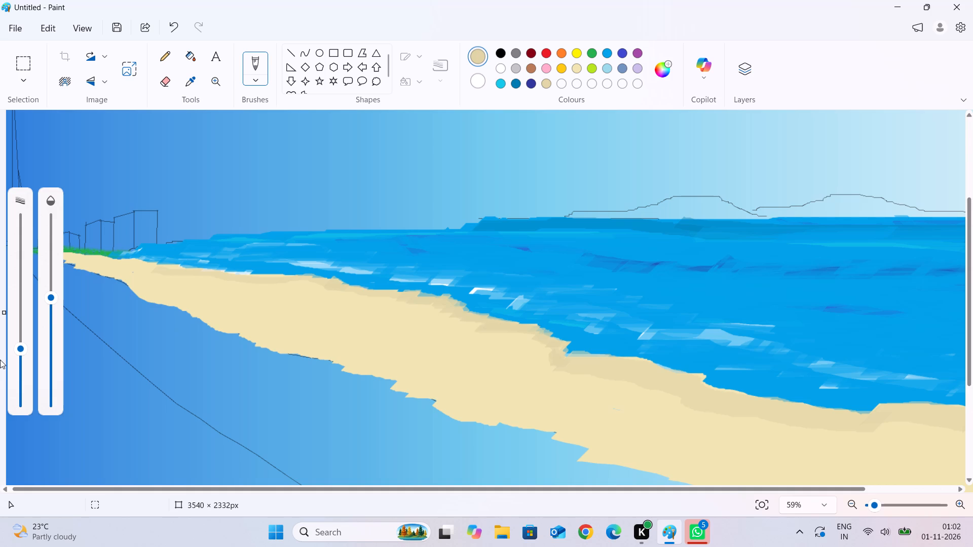
Paint a green ground strip across the picture's bottom edge with the Crayon brush at maximum size.
ctrl+scroll(0, 360, down, 7)
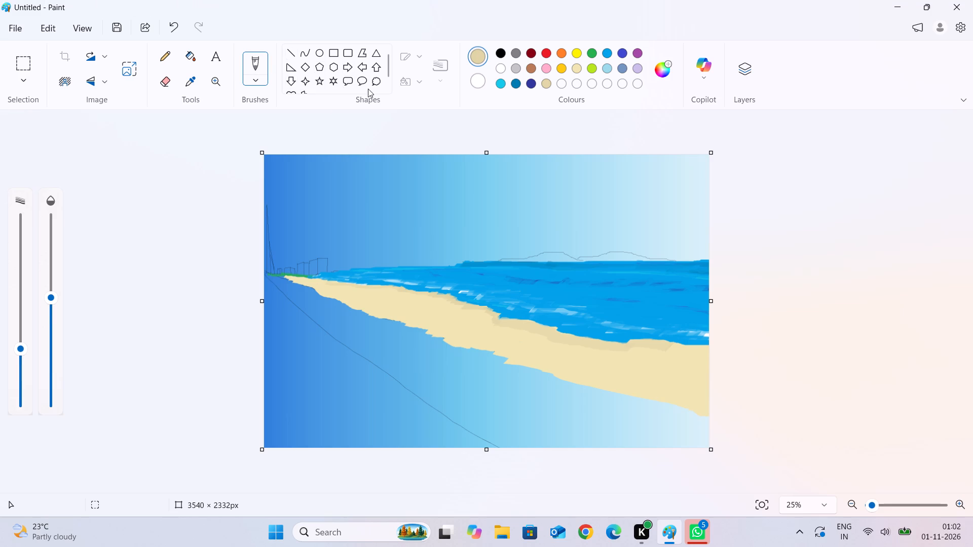
click(590, 51)
click(260, 79)
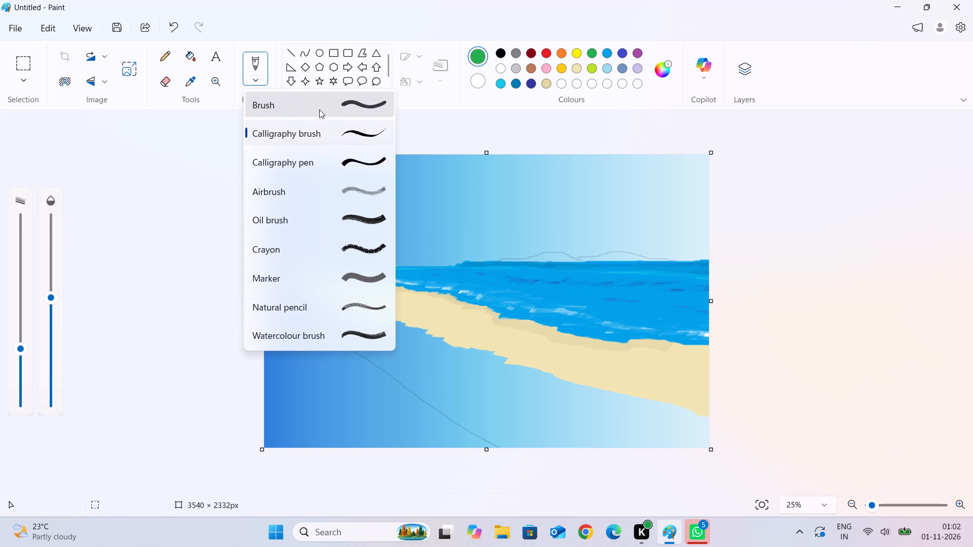
click(374, 114)
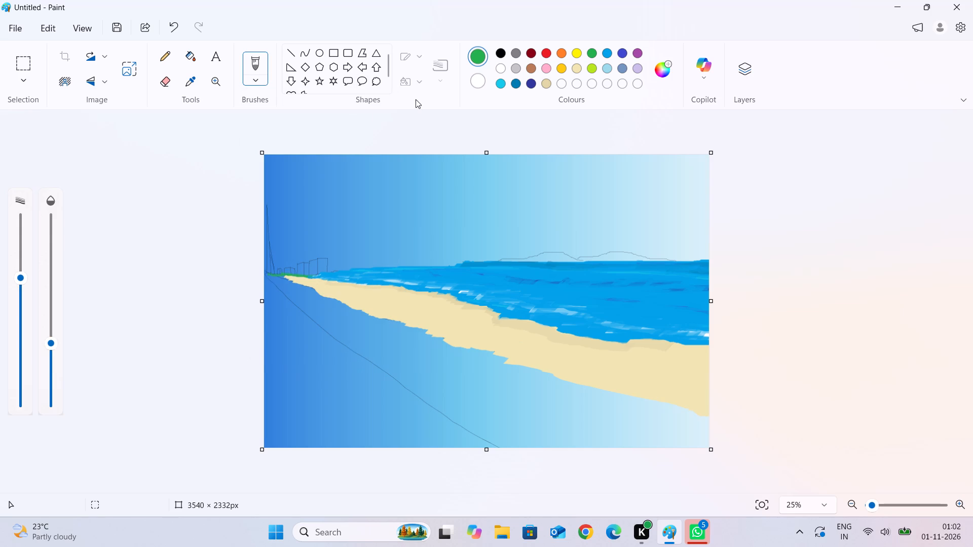
click(261, 75)
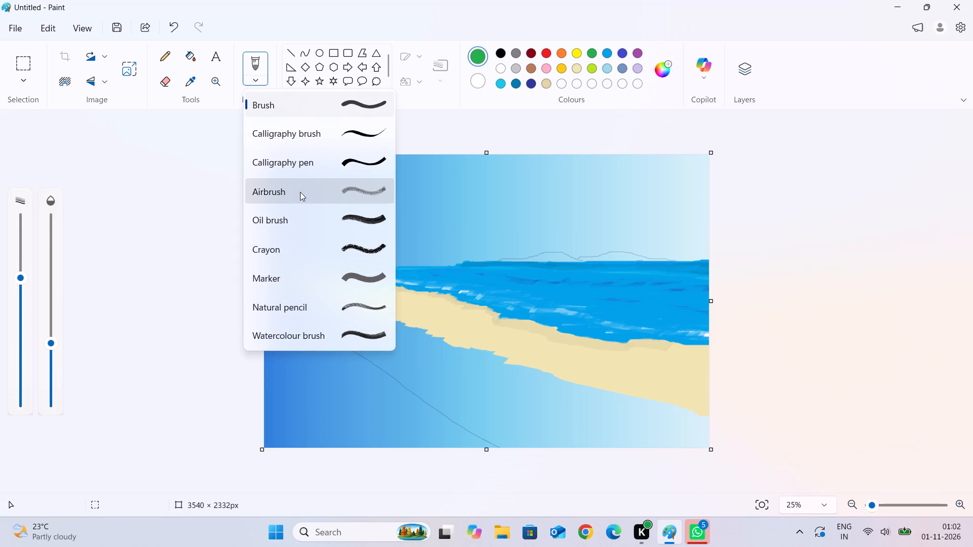
click(293, 246)
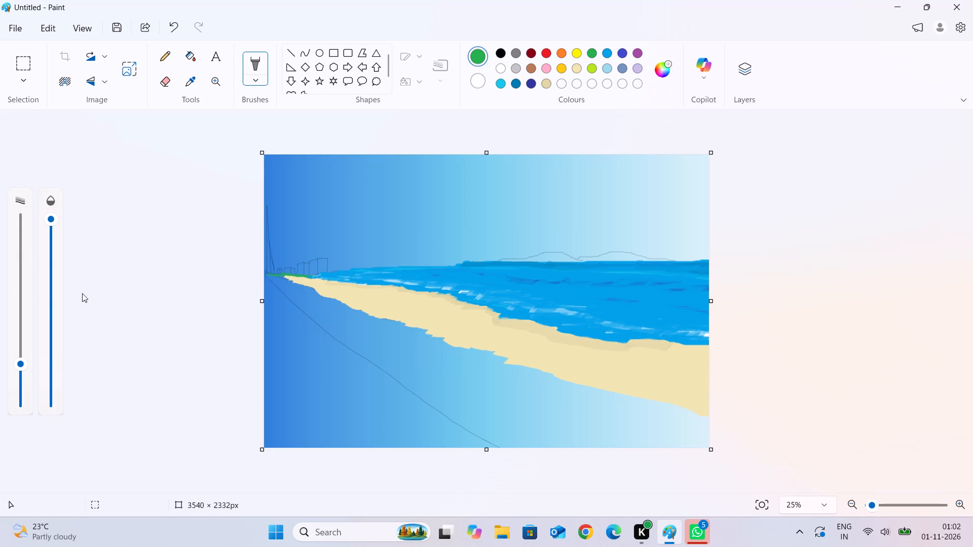
drag(13, 296, 17, 184)
drag(326, 400, 342, 415)
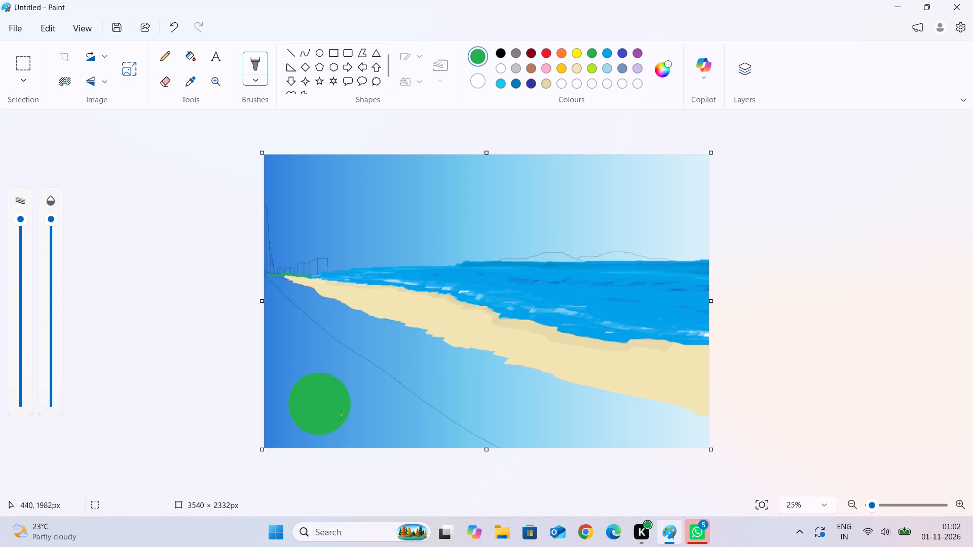
drag(342, 415, 473, 457)
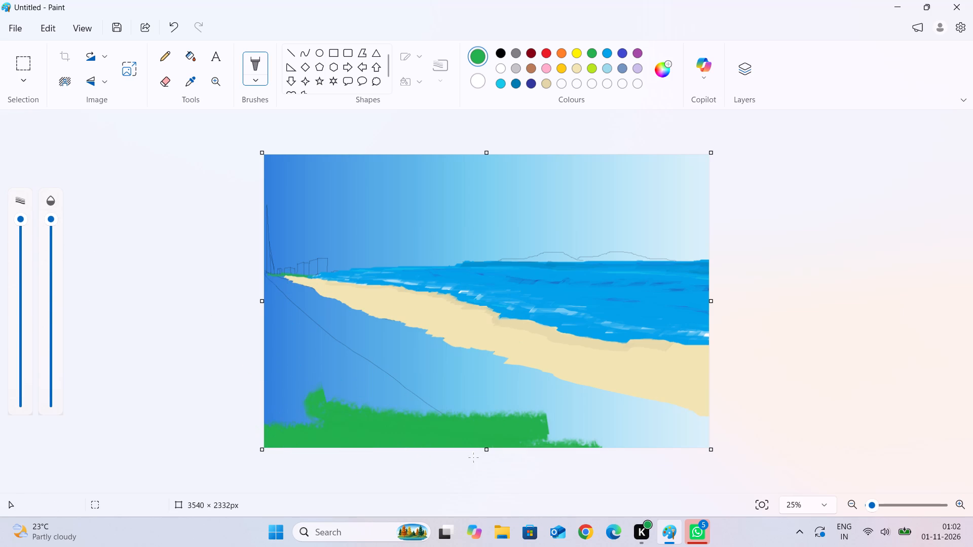
drag(473, 457, 486, 428)
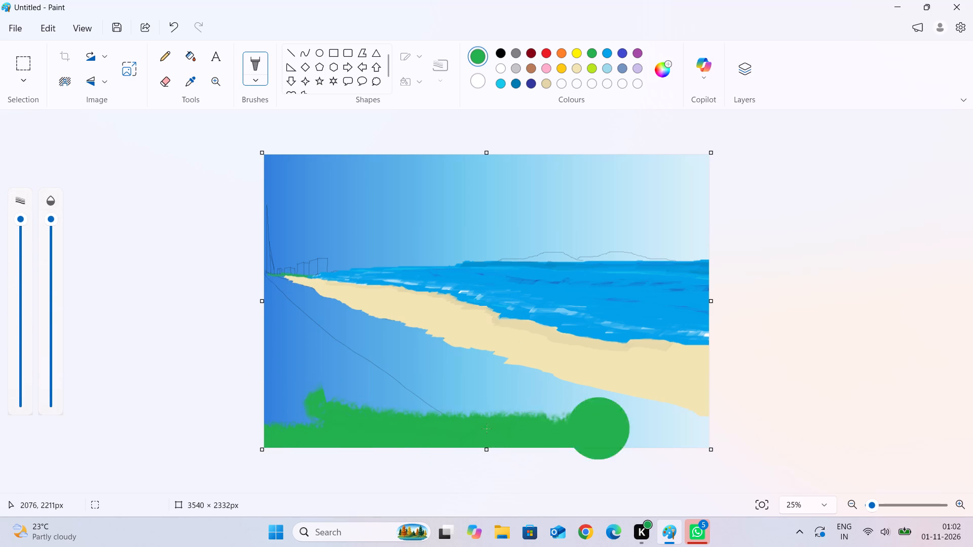
drag(486, 428, 718, 441)
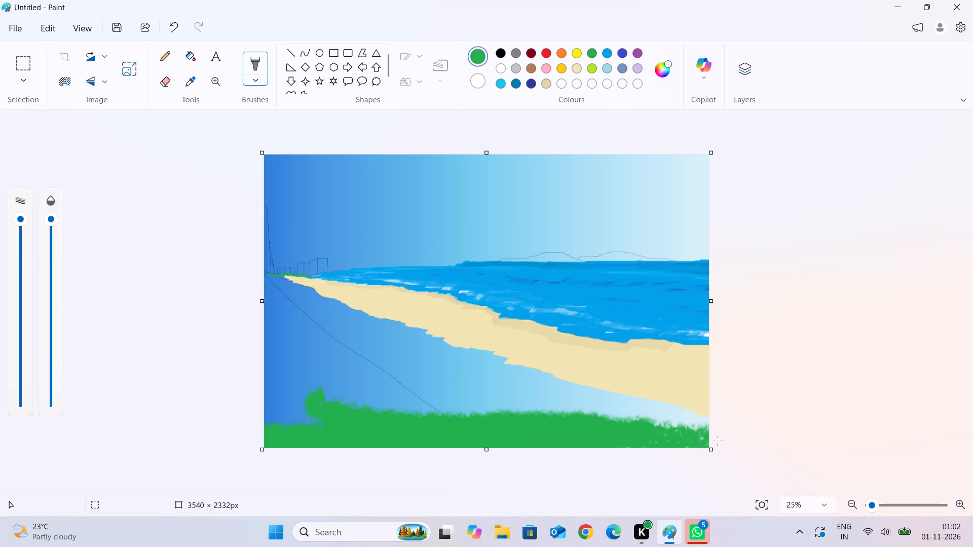
drag(718, 441, 289, 414)
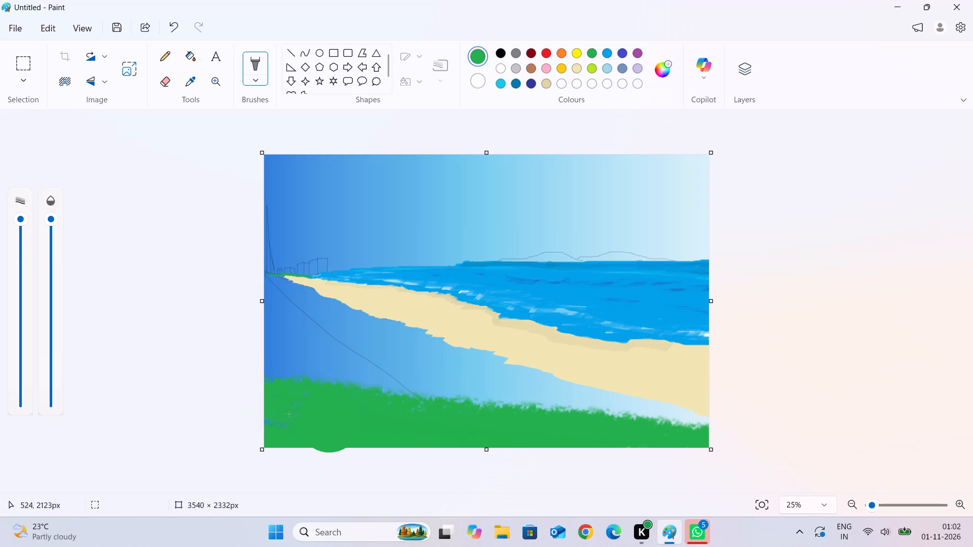
Extend the green ground up the picture's left edge and fill the slope below the beach down to the right-hand corner.
drag(289, 414, 283, 381)
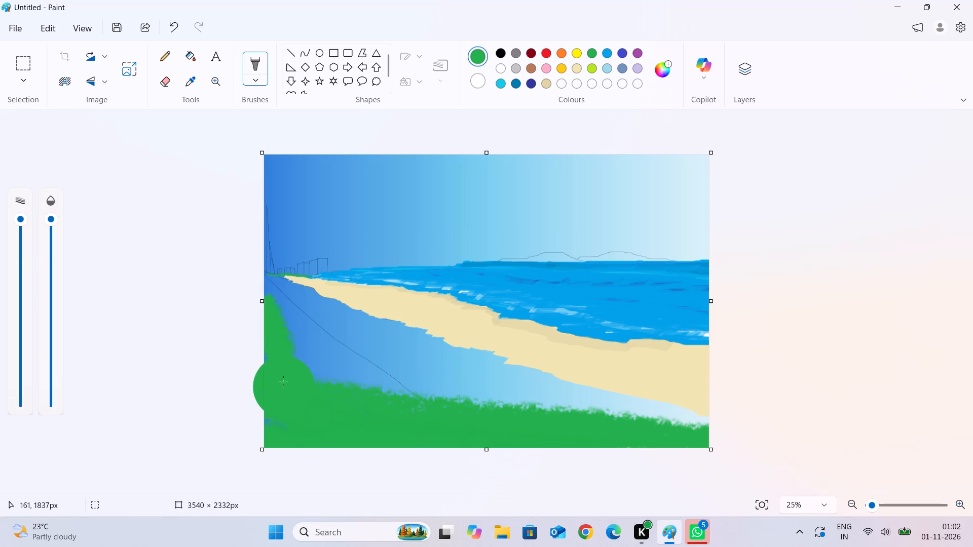
drag(283, 381, 289, 427)
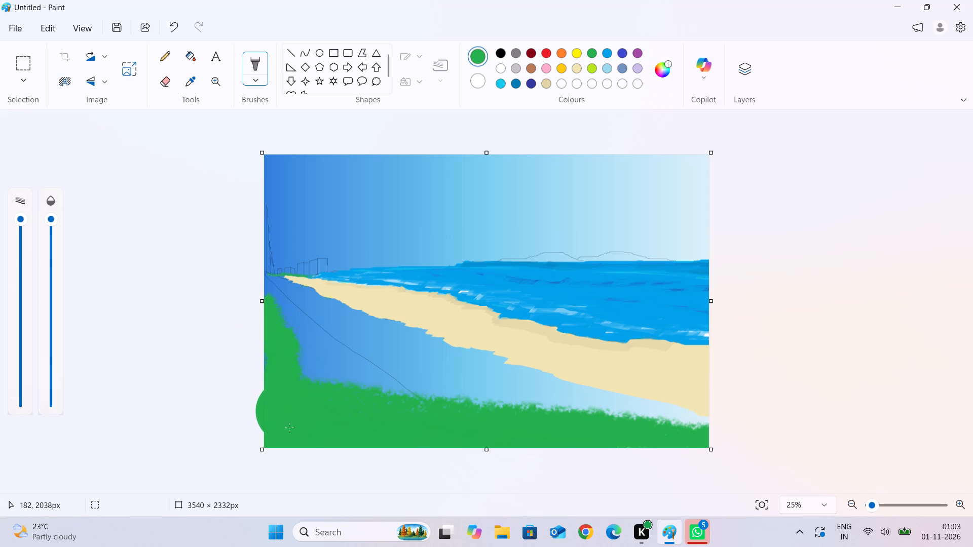
drag(289, 427, 263, 414)
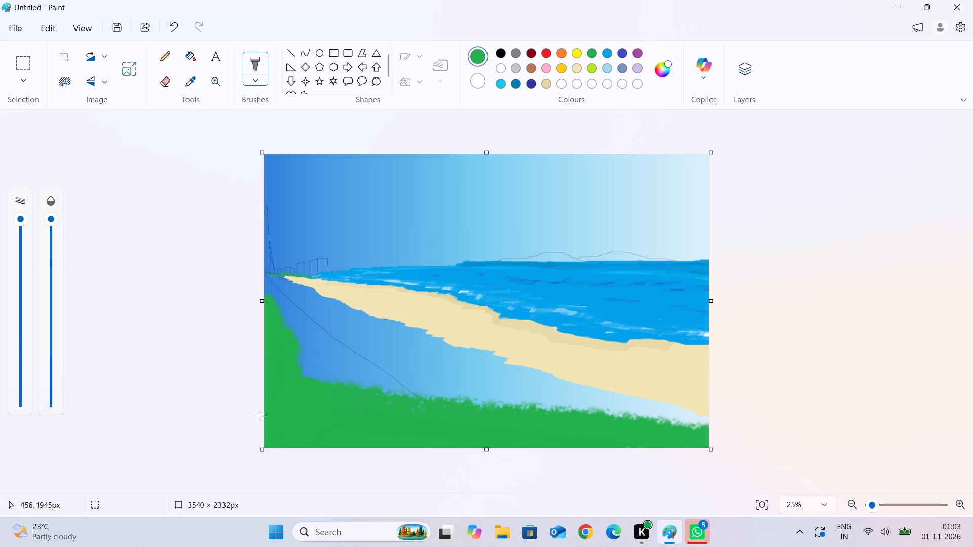
drag(263, 414, 358, 358)
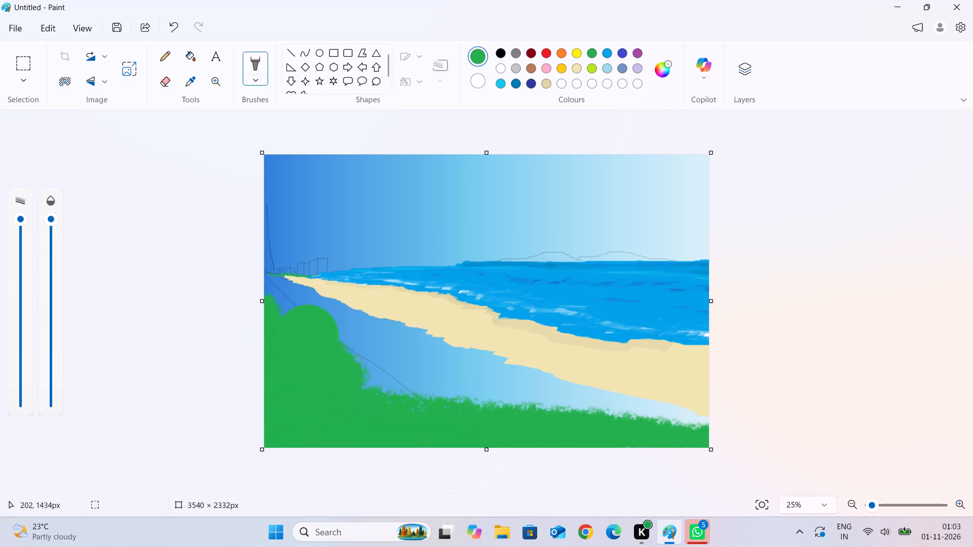
drag(358, 358, 481, 403)
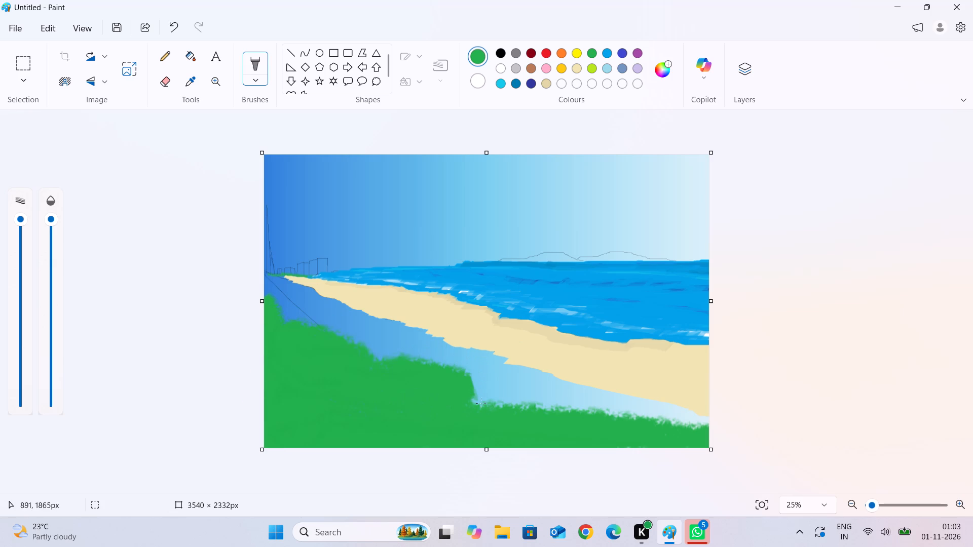
drag(481, 403, 296, 319)
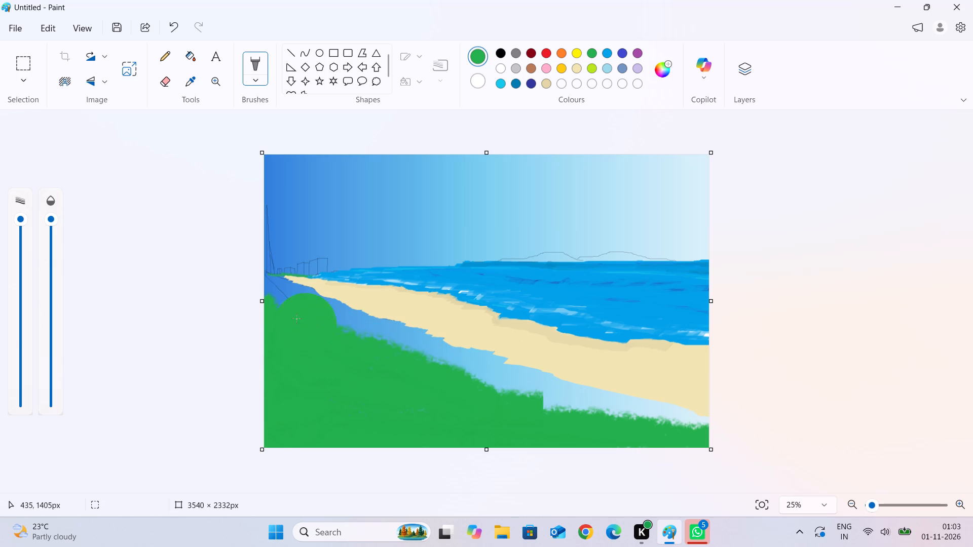
drag(296, 319, 268, 314)
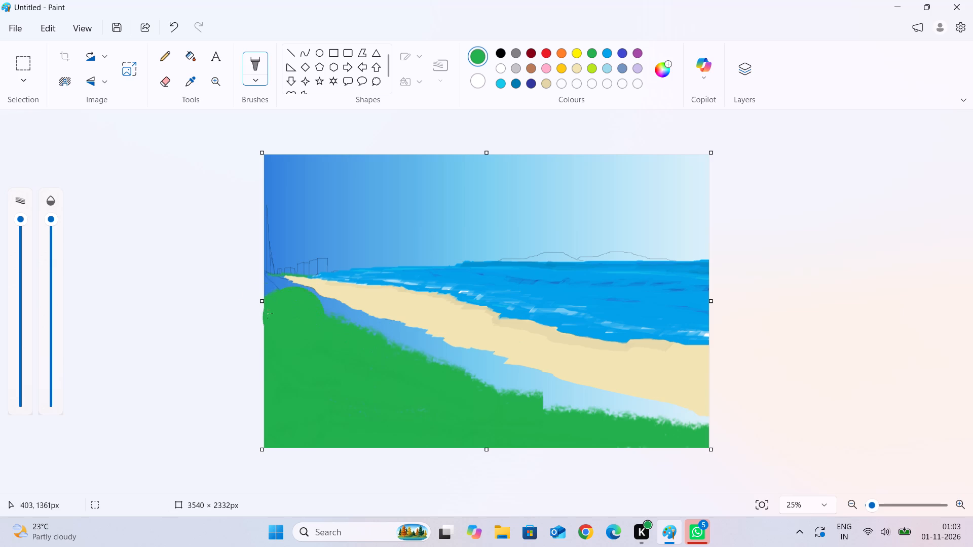
drag(268, 314, 293, 317)
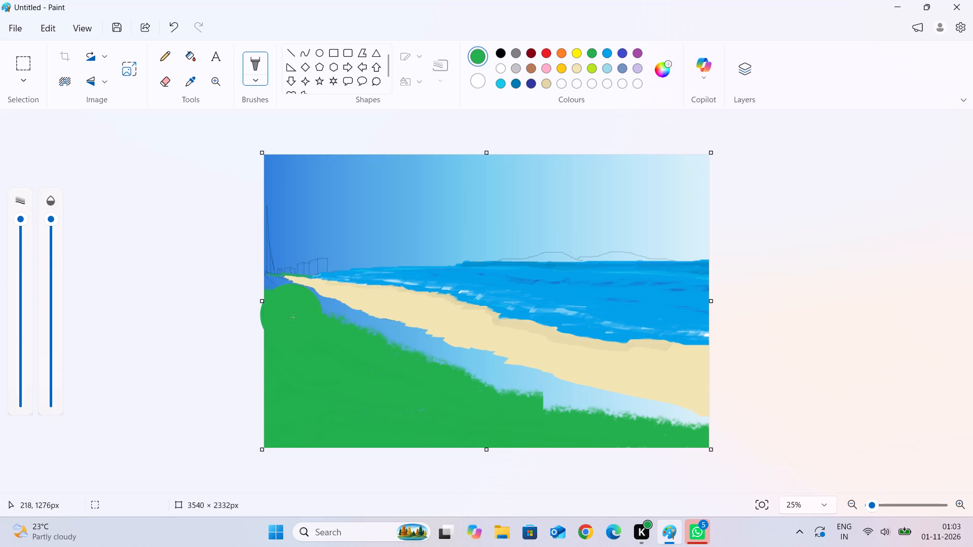
drag(293, 317, 415, 363)
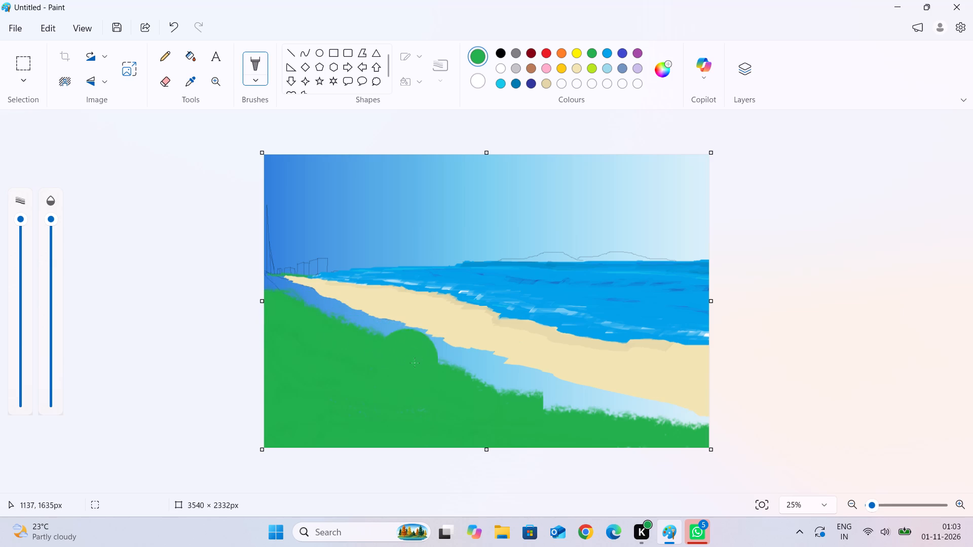
drag(415, 363, 638, 422)
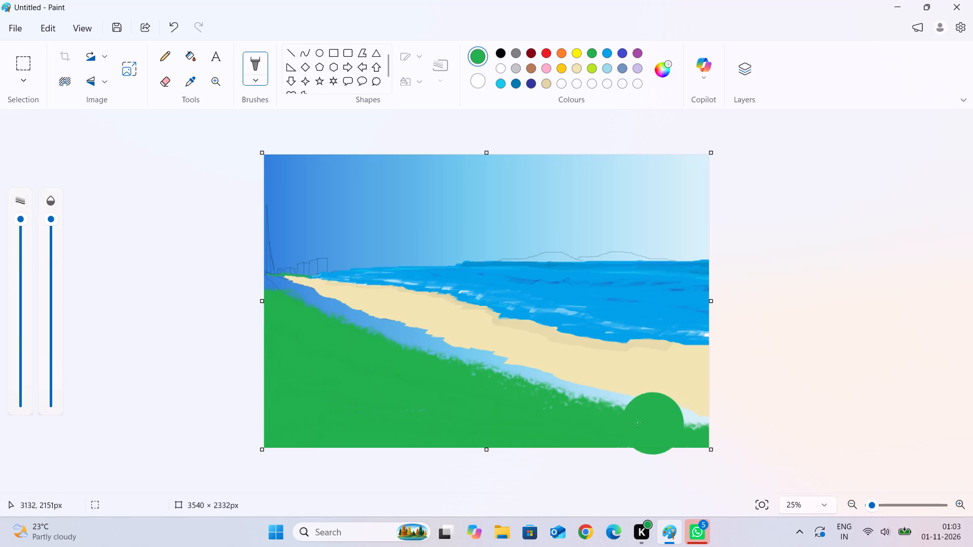
Push the green ground's upper edge up to the sand along the whole beach, covering the blue gap as far as the buildings.
drag(638, 422, 588, 411)
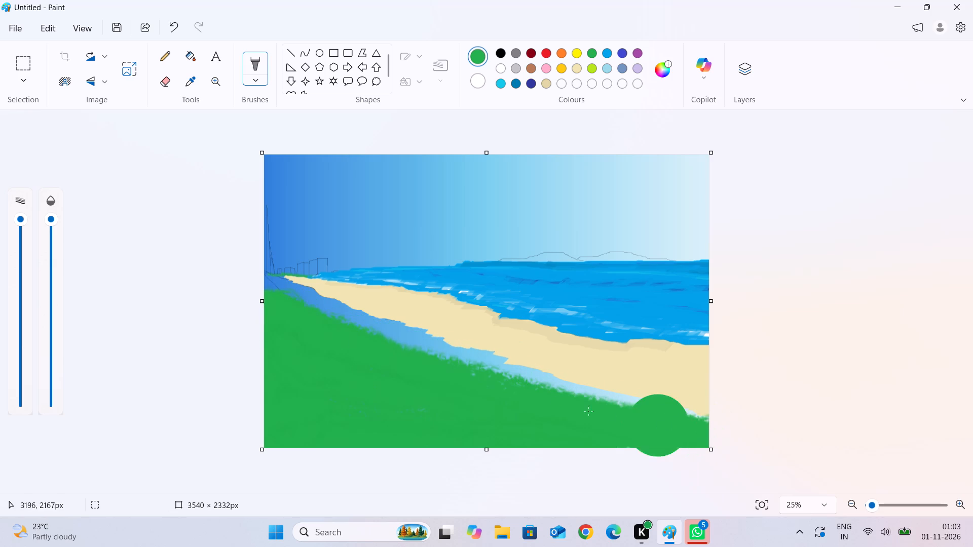
drag(588, 411, 529, 384)
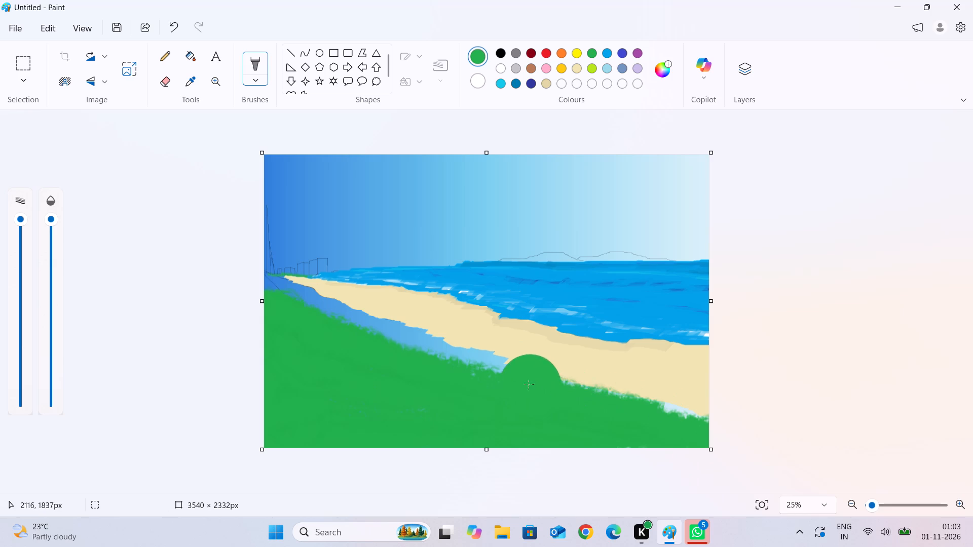
drag(529, 384, 454, 362)
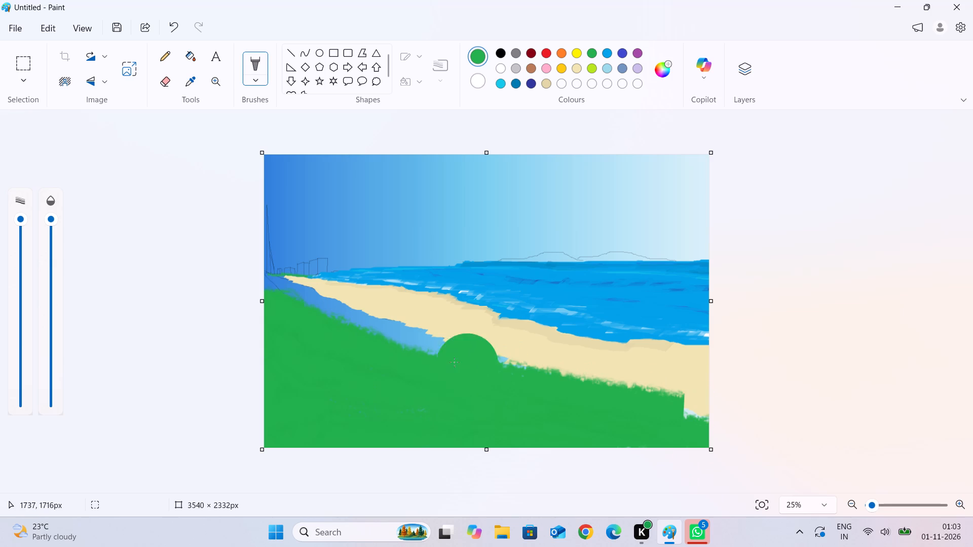
drag(454, 362, 735, 423)
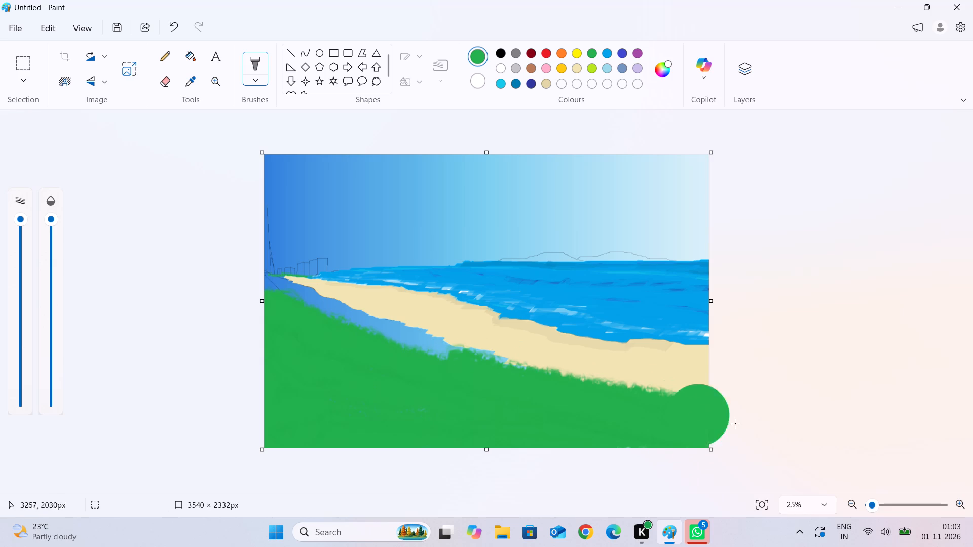
drag(735, 423, 482, 373)
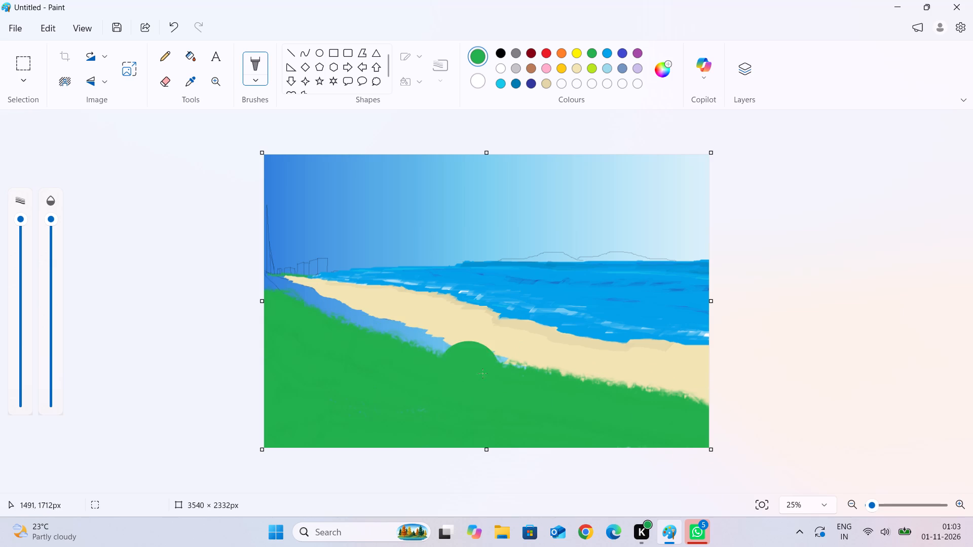
drag(482, 373, 488, 361)
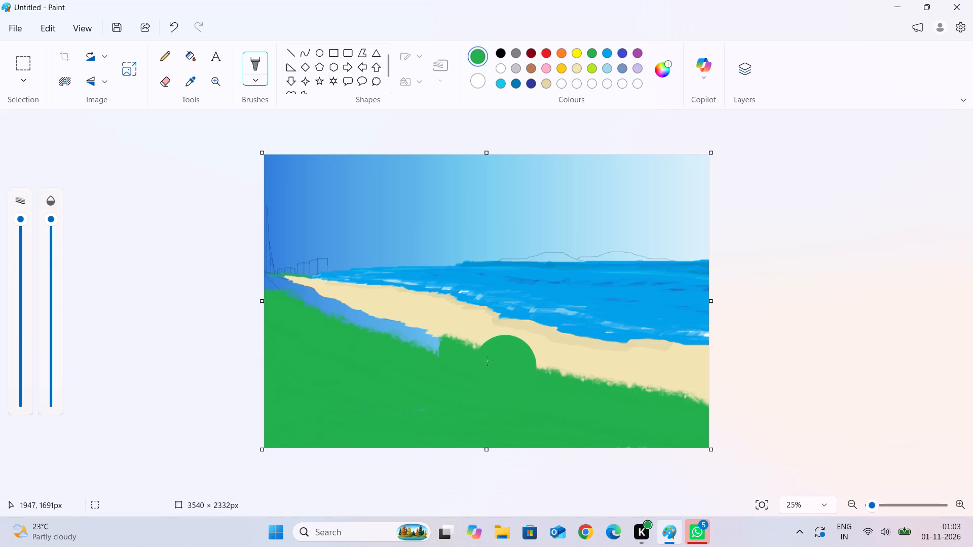
drag(488, 361, 321, 311)
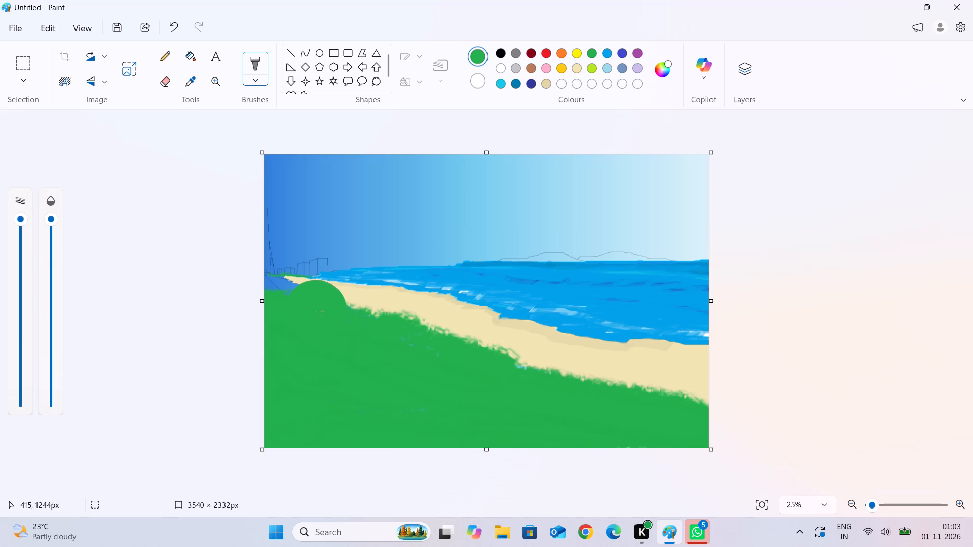
drag(321, 311, 286, 326)
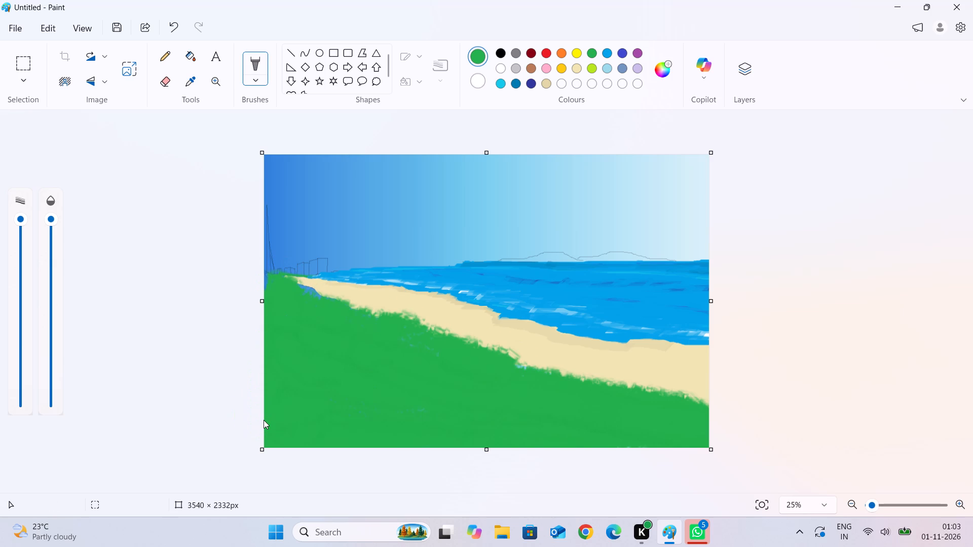
Reduce the brush size and cover the leftover blue gaps between grass and sand at the beach's far end and at mid-beach.
scroll(264, 420, down, 1)
scroll(264, 420, right, 1)
scroll(294, 384, right, 1)
scroll(332, 349, right, 1)
ctrl+scroll(332, 349, up, 1)
ctrl+scroll(332, 349, right, 1)
ctrl+scroll(332, 349, up, 1)
ctrl+scroll(332, 349, right, 1)
ctrl+scroll(332, 349, up, 1)
ctrl+scroll(332, 349, right, 1)
ctrl+scroll(332, 349, up, 1)
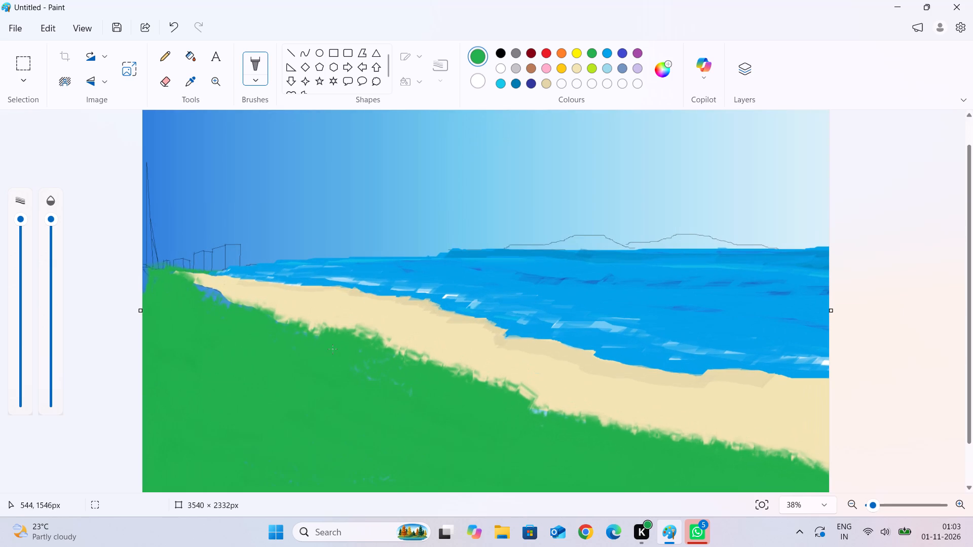
scroll(332, 349, right, 1)
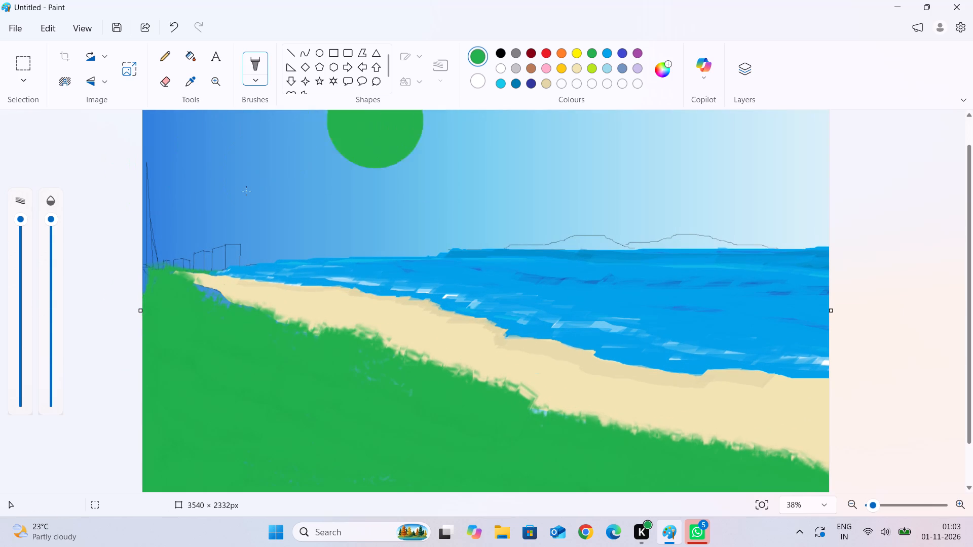
drag(22, 297, 20, 351)
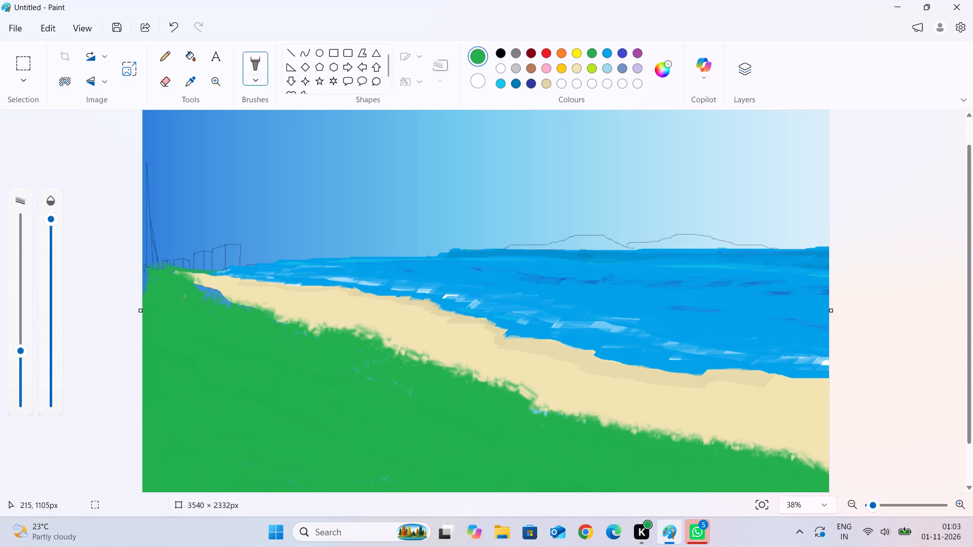
drag(190, 293, 202, 293)
drag(202, 293, 227, 323)
scroll(454, 461, right, 1)
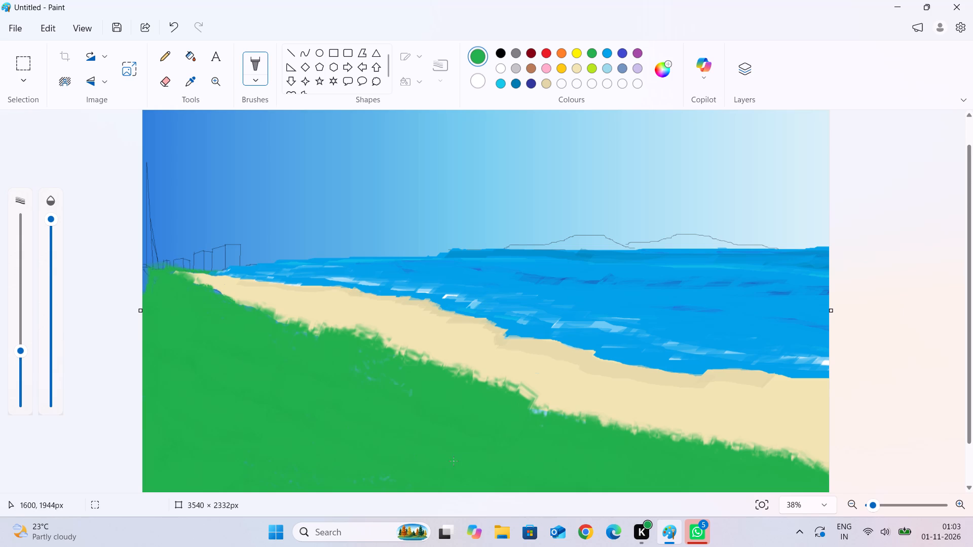
scroll(454, 461, right, 1)
drag(522, 413, 525, 410)
drag(525, 410, 536, 419)
Mix a slightly darker shade of the current green as the paint colour.
ctrl+scroll(589, 466, down, 5)
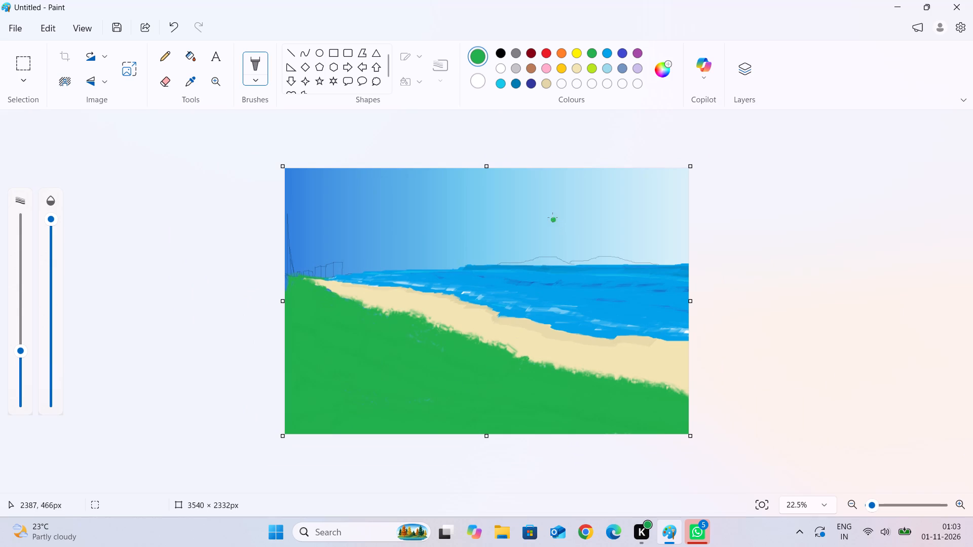
click(472, 52)
click(670, 69)
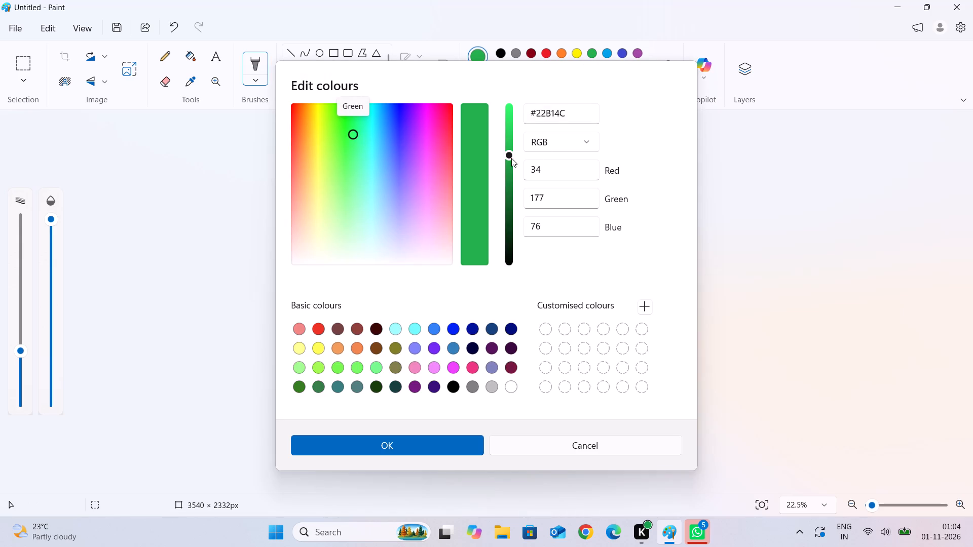
drag(510, 158, 510, 171)
click(447, 444)
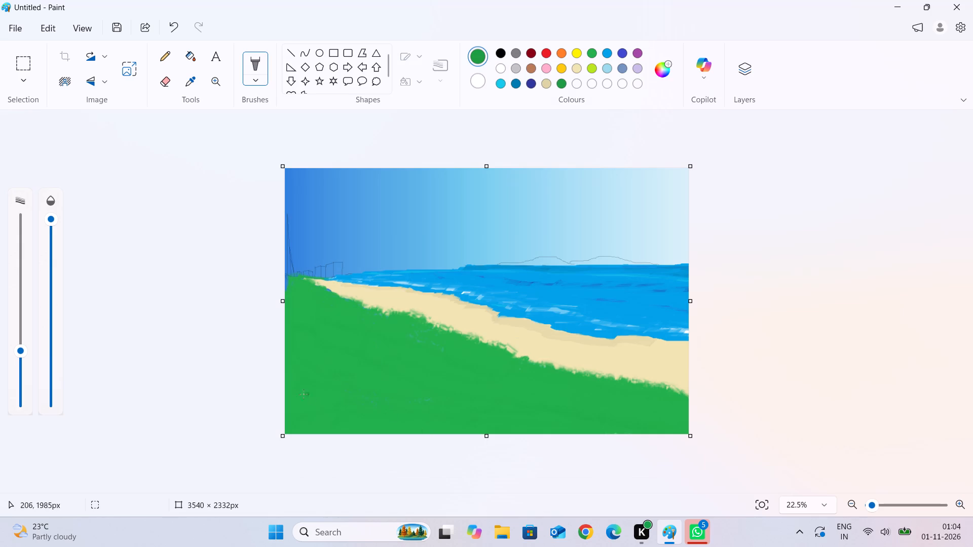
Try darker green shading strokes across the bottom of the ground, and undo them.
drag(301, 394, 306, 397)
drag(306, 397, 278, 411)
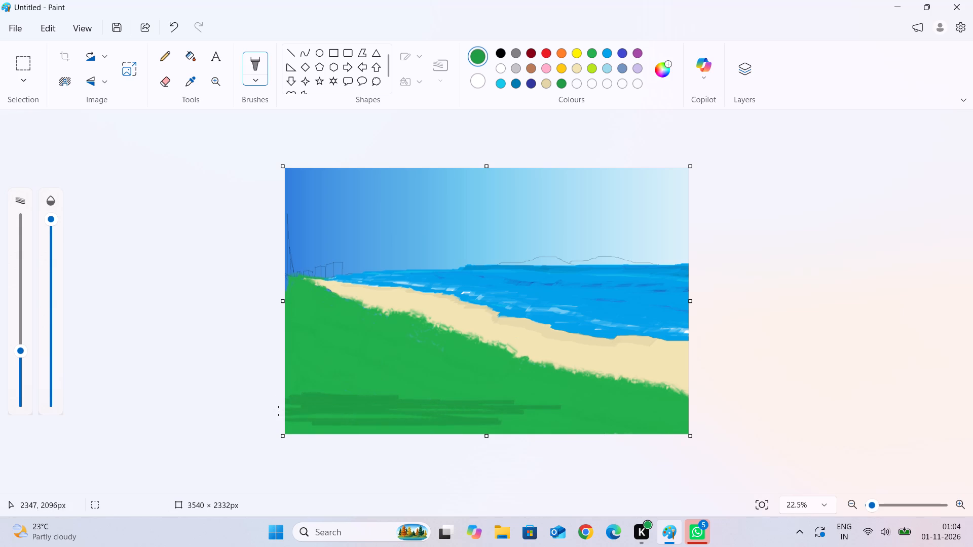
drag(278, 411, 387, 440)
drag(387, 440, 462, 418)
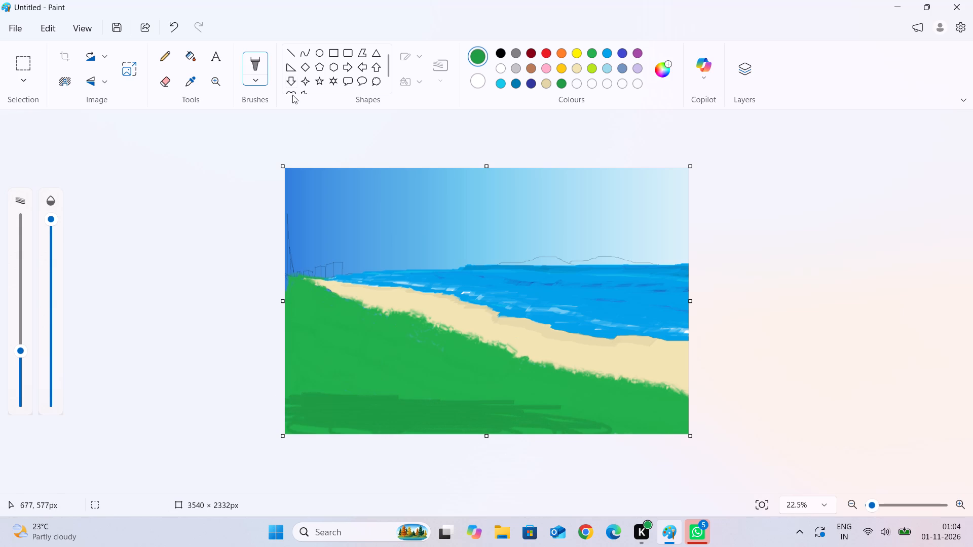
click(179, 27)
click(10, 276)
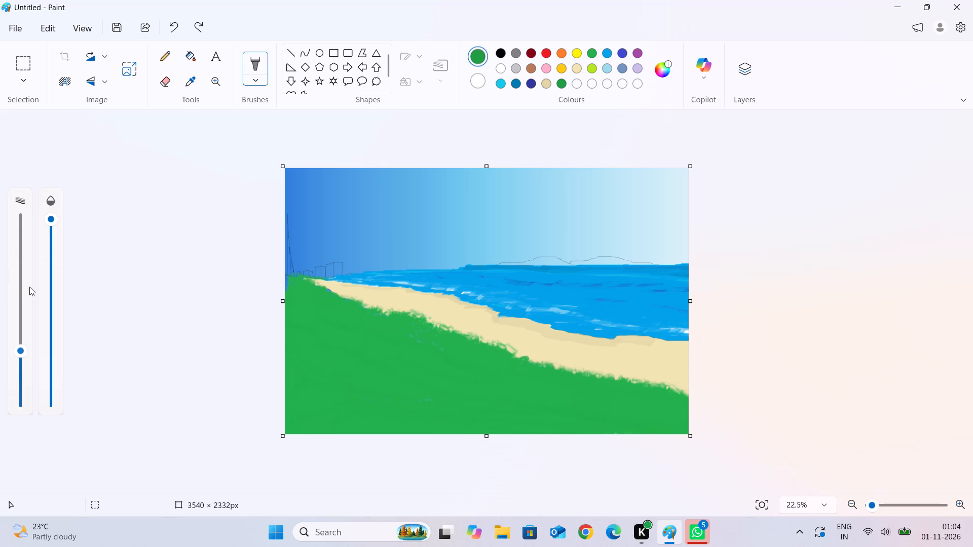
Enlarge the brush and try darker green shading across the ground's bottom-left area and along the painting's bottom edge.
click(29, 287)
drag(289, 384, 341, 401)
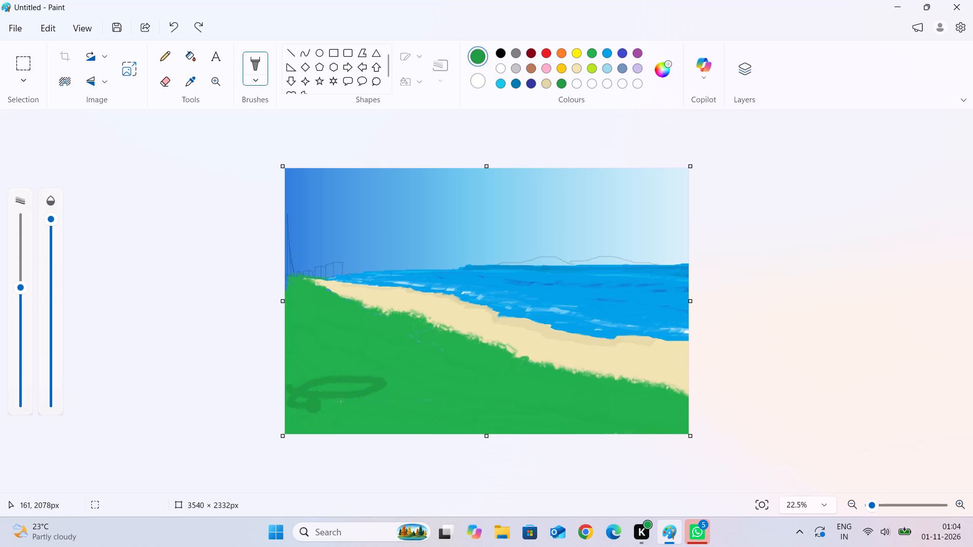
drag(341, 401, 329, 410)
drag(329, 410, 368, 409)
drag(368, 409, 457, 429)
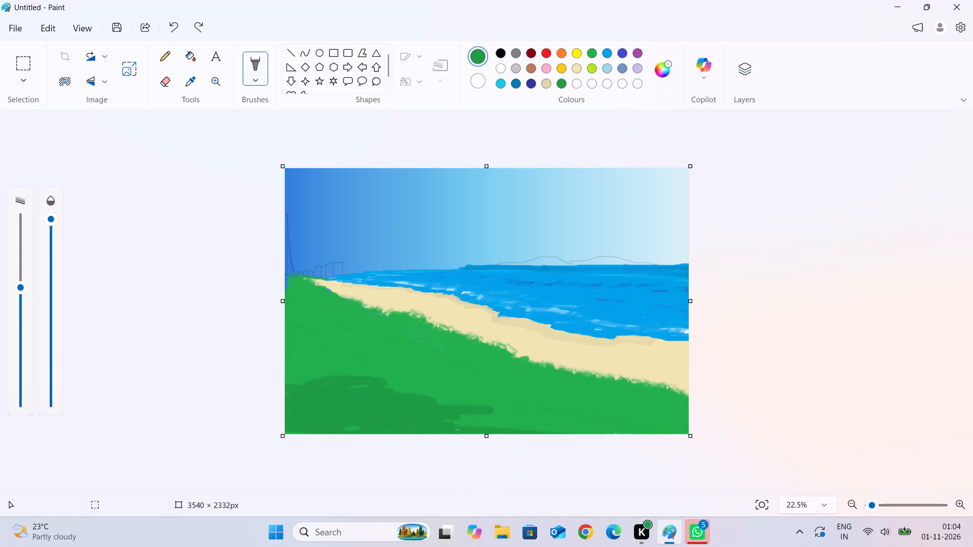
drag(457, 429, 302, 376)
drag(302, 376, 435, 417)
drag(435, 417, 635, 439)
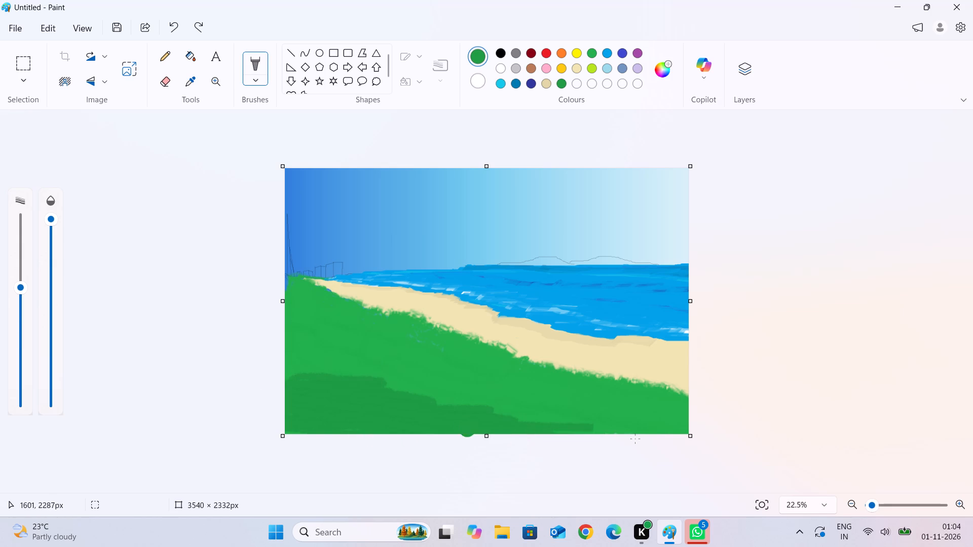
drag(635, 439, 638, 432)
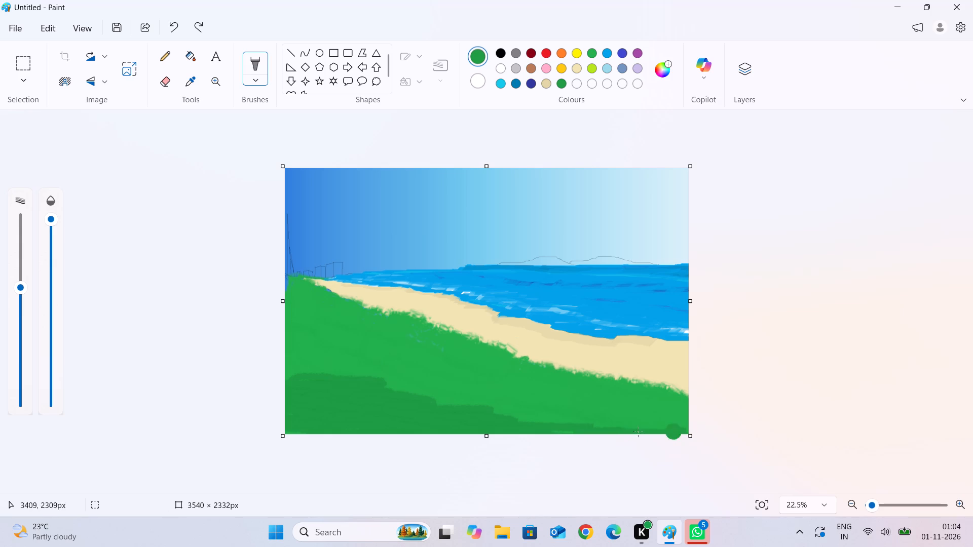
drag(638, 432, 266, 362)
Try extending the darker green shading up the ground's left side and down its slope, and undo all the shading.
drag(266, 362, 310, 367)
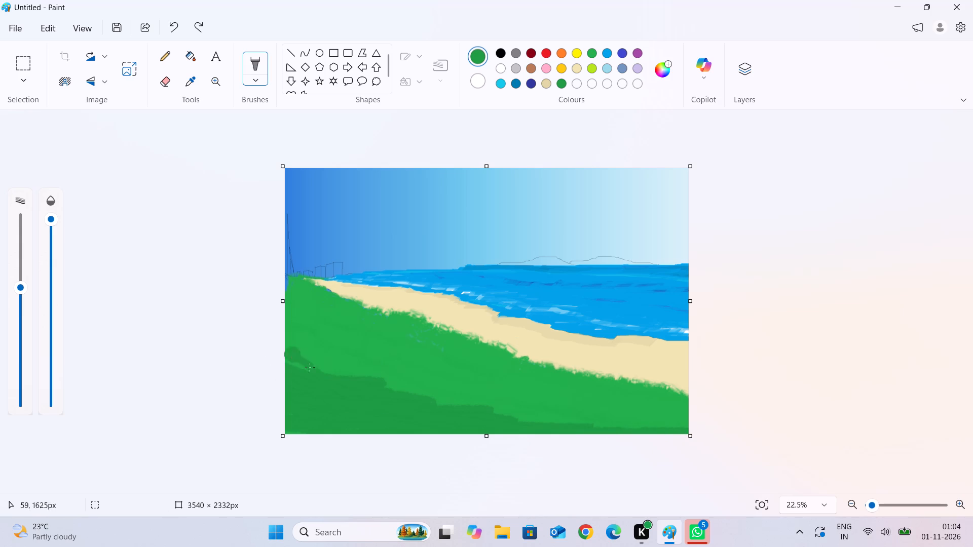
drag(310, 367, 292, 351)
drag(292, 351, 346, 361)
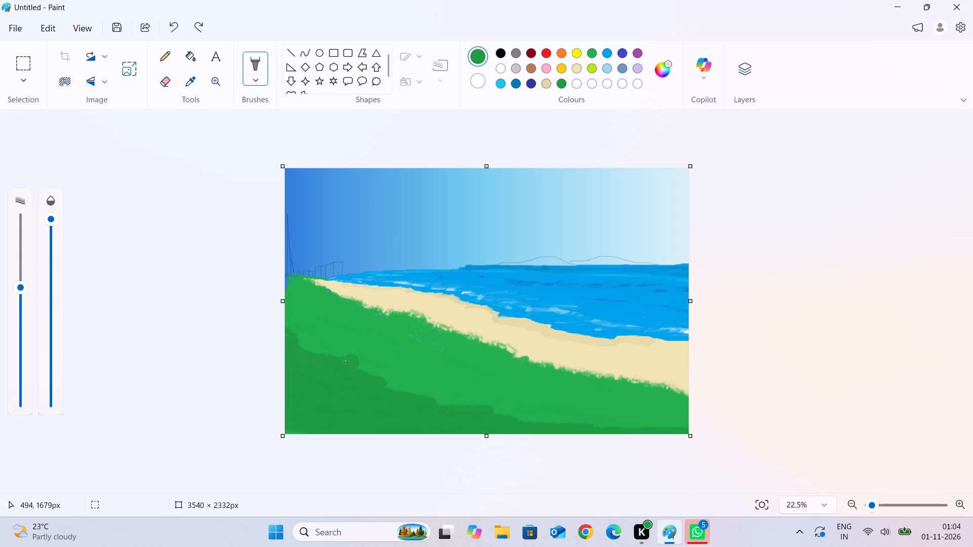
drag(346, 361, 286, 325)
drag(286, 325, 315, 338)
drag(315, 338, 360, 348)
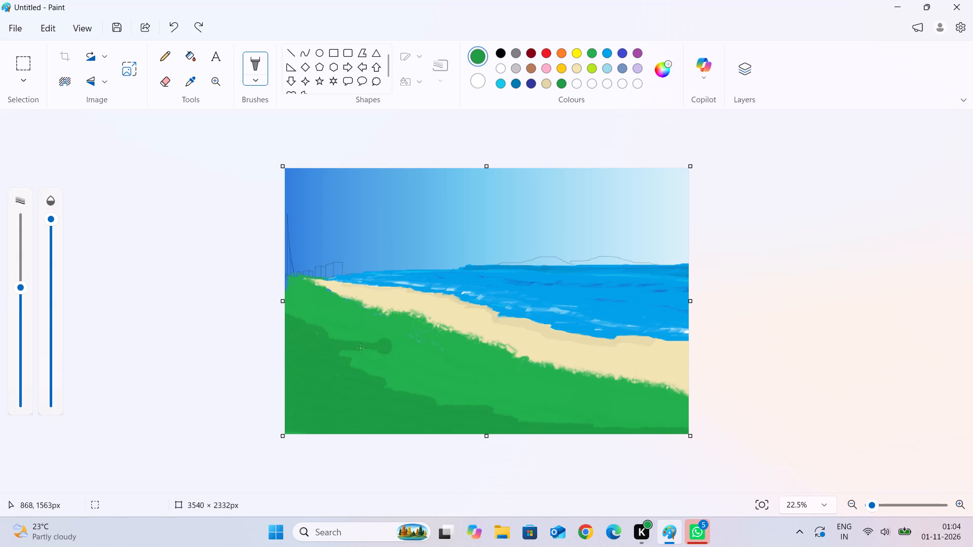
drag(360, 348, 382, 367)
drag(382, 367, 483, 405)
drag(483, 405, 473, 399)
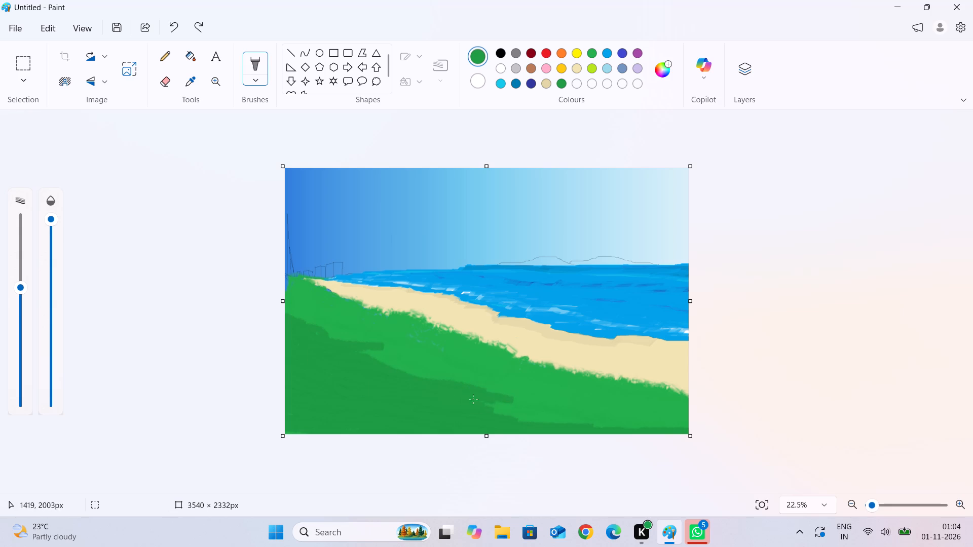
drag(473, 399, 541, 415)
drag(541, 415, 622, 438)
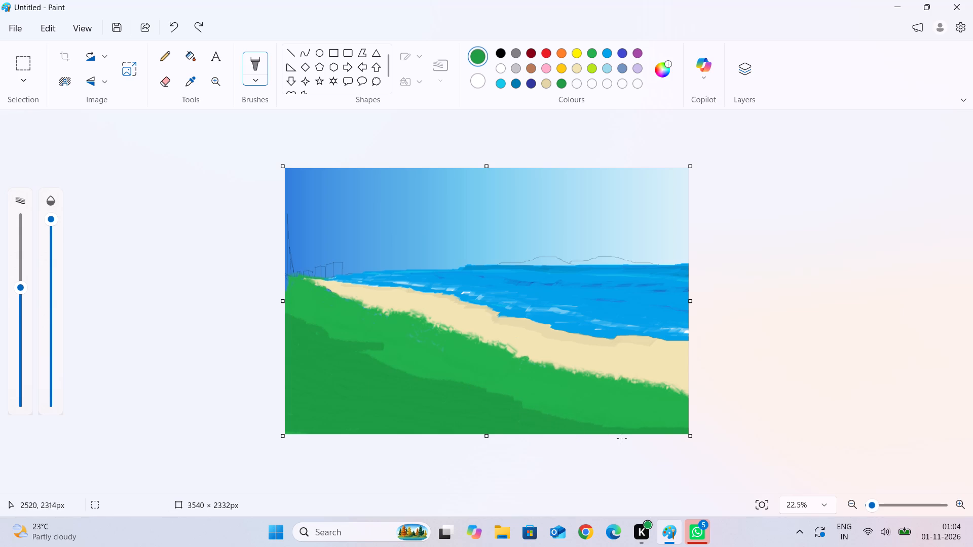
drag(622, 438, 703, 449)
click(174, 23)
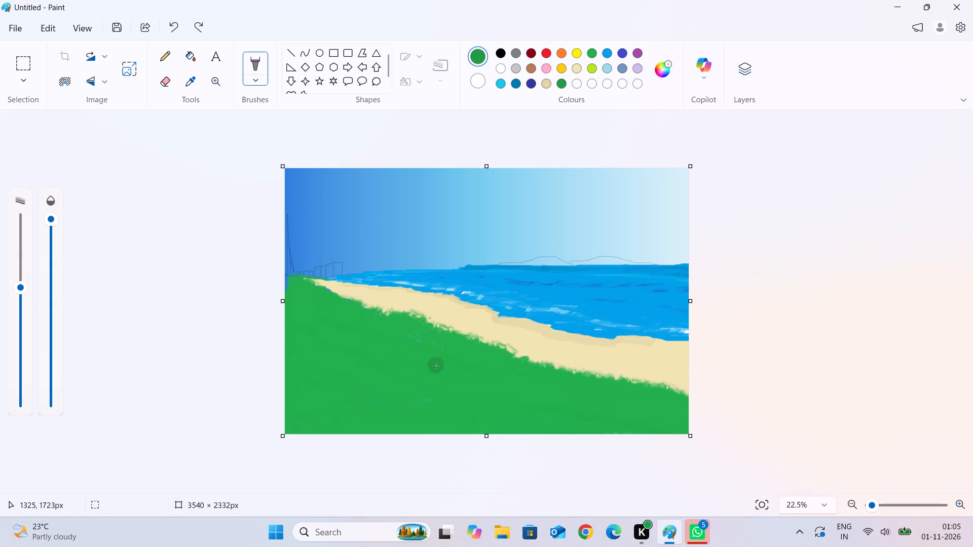
Lower the brush opacity to slightly above 54%.
drag(53, 233, 39, 303)
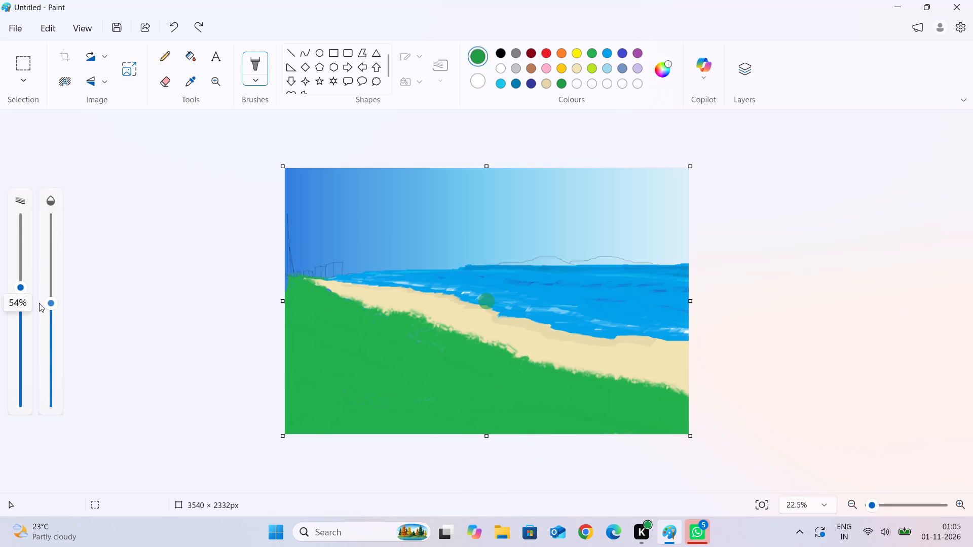
drag(39, 303, 39, 289)
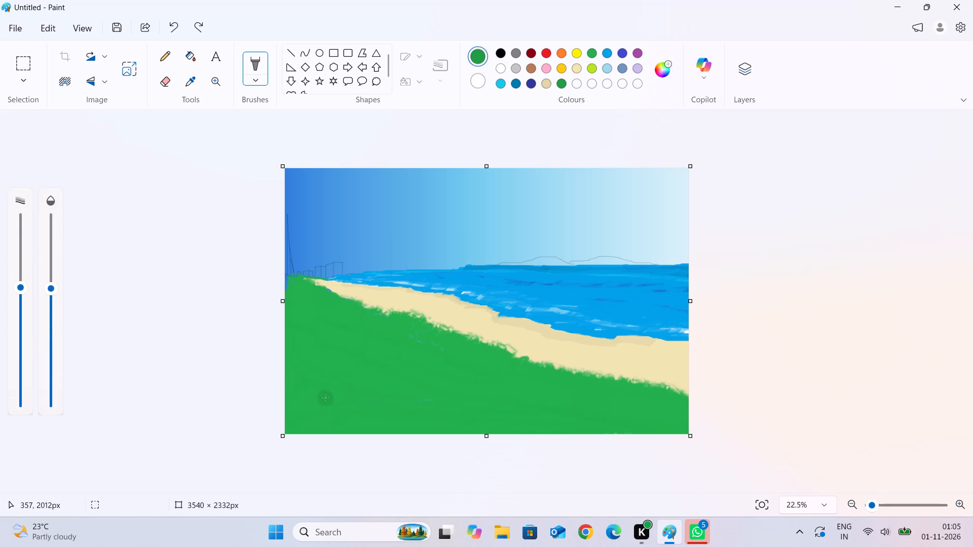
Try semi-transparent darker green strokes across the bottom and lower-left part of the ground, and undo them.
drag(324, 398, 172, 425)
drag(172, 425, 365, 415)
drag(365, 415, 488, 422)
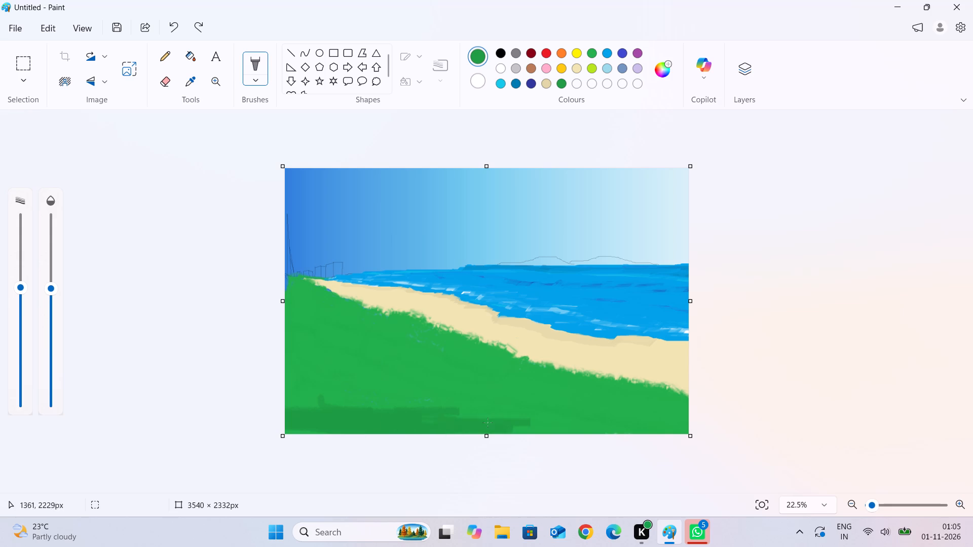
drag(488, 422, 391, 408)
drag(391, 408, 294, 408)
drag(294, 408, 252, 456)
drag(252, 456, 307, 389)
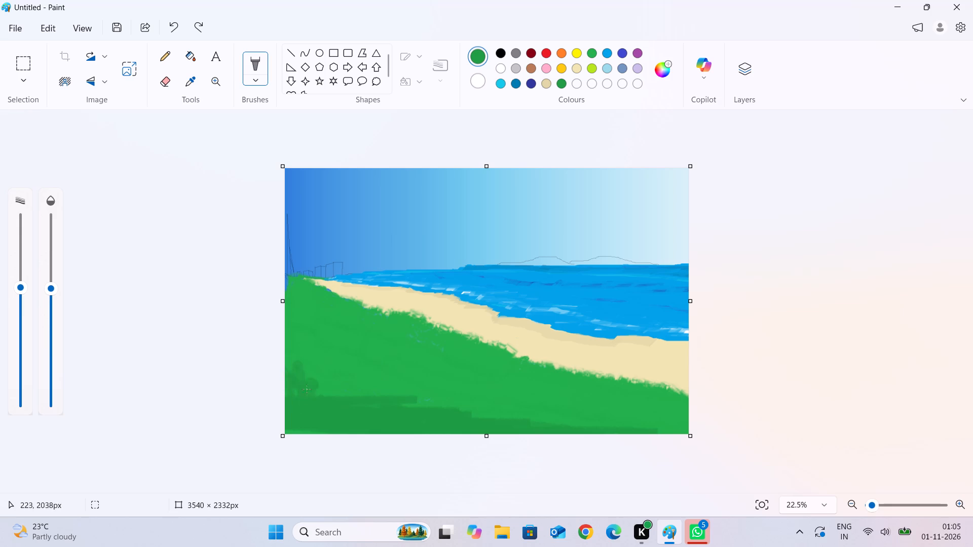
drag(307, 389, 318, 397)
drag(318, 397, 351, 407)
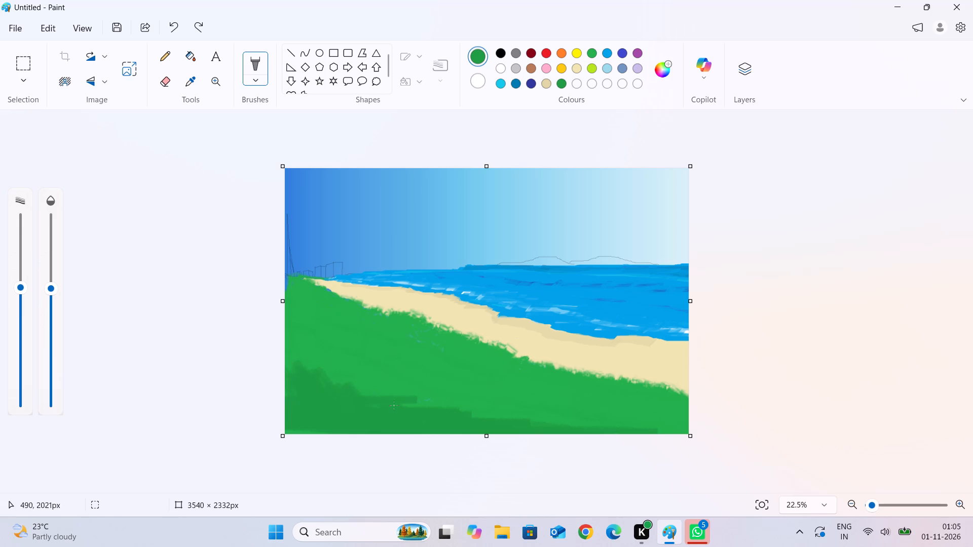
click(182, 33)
Enlarge the brush to its maximum size and paint semi-transparent darker green shading along the ground's bottom edge from the lower-left corner.
drag(24, 281, 14, 190)
drag(288, 377, 342, 410)
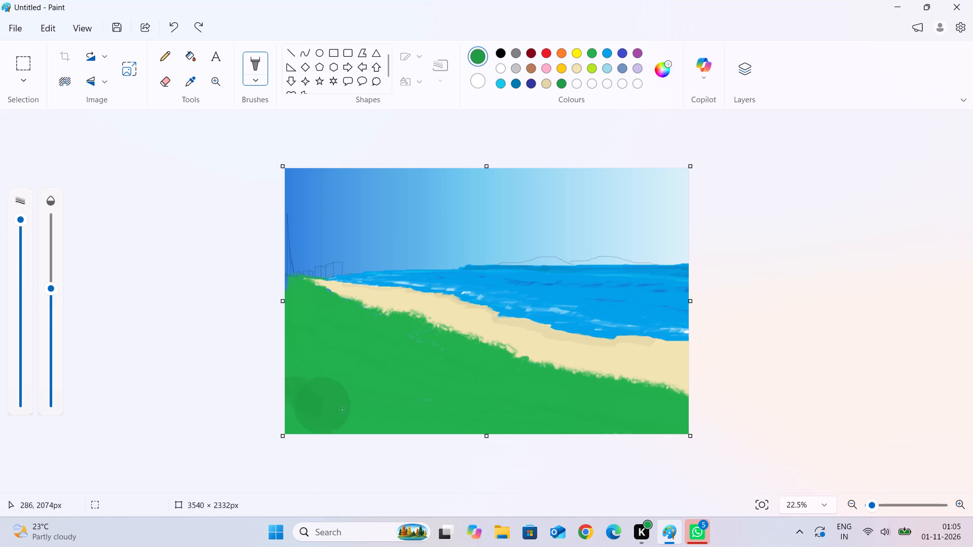
drag(342, 410, 379, 415)
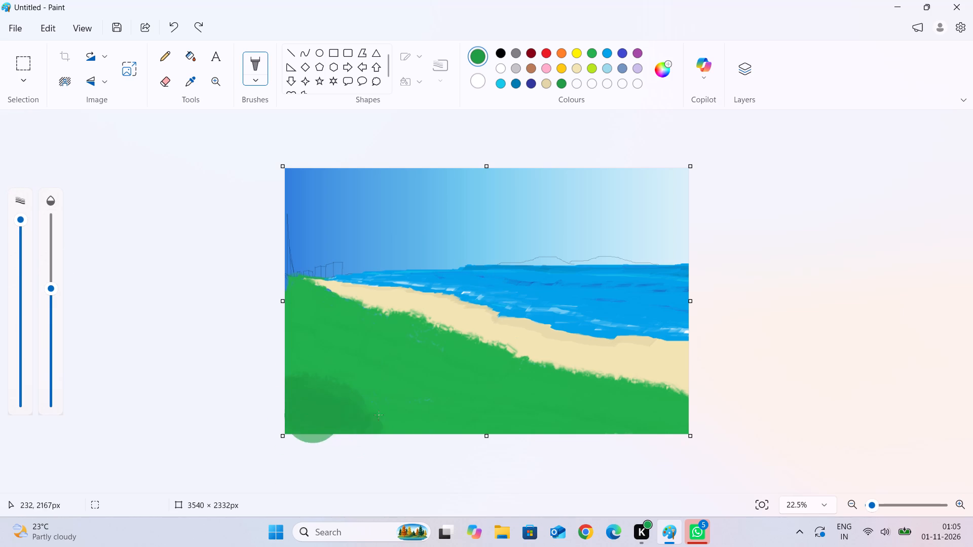
drag(379, 415, 489, 421)
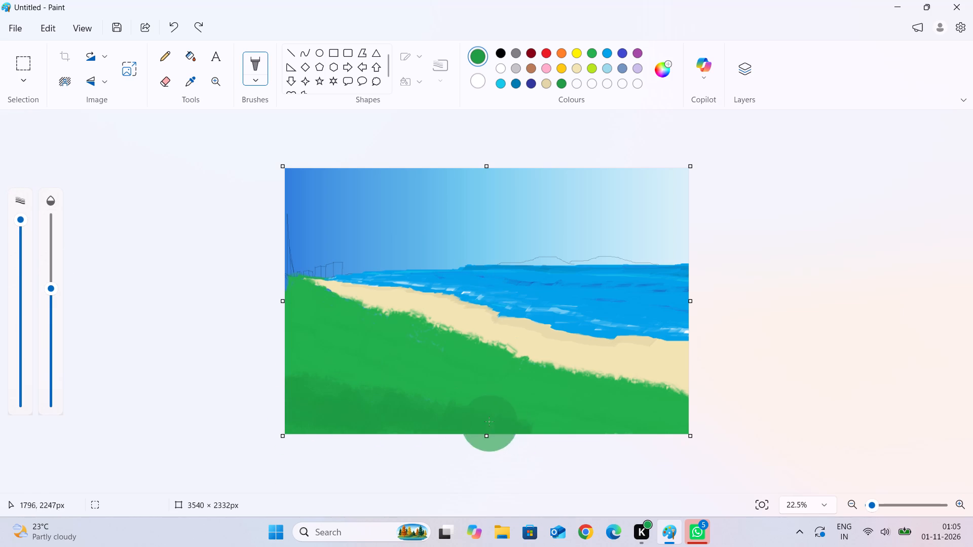
drag(489, 421, 584, 436)
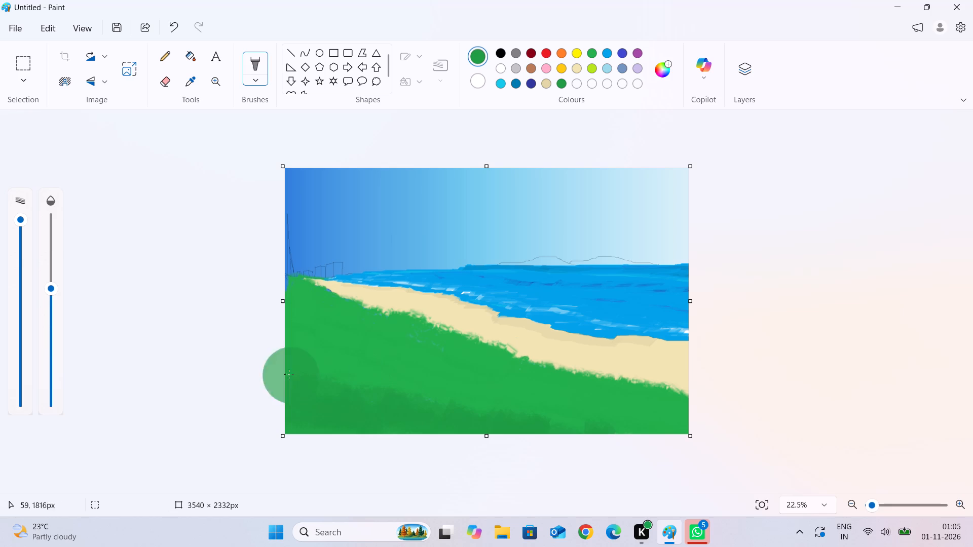
Extend the darker green shading up the ground's left side and diagonally down its slope to the painting's bottom edge.
drag(278, 366, 298, 371)
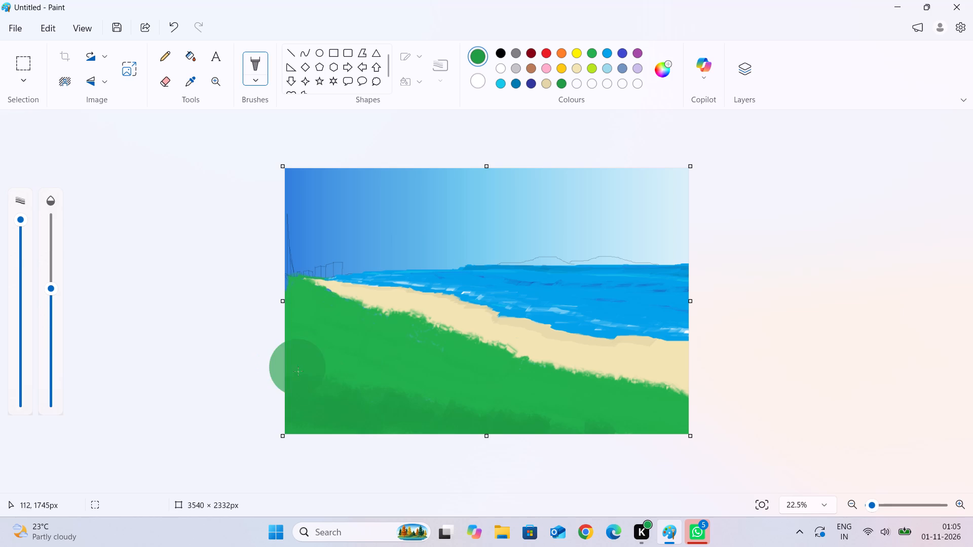
drag(298, 371, 296, 364)
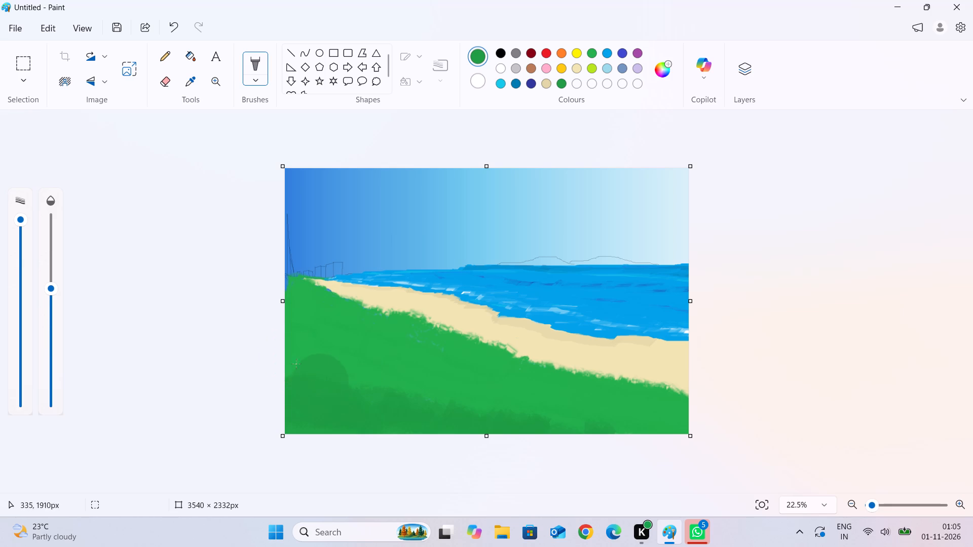
drag(296, 364, 309, 368)
drag(303, 364, 482, 407)
drag(290, 335, 283, 317)
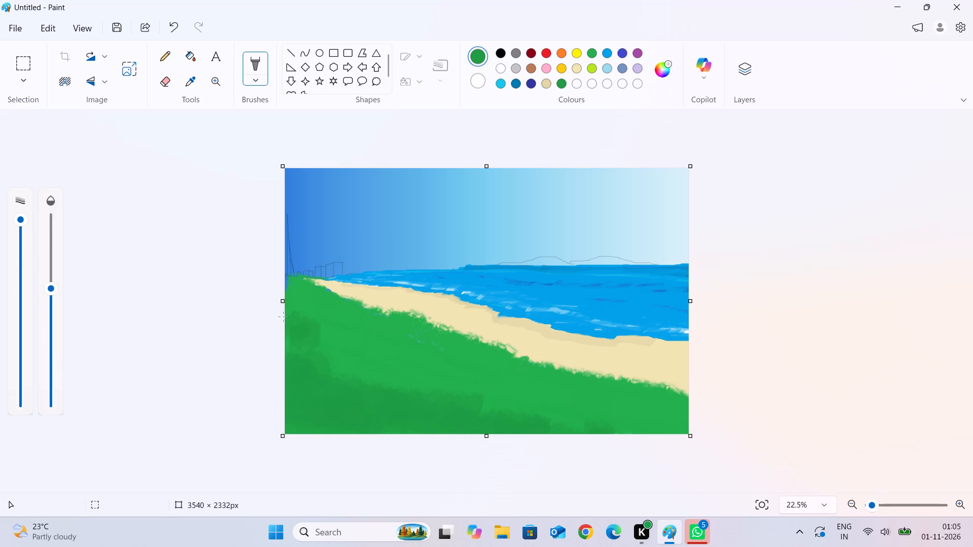
drag(283, 317, 496, 416)
drag(496, 416, 592, 431)
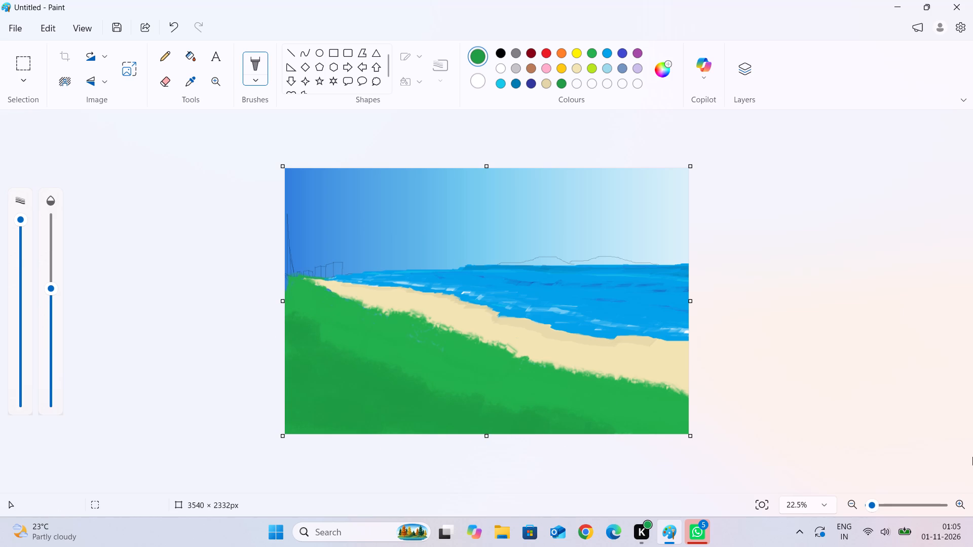
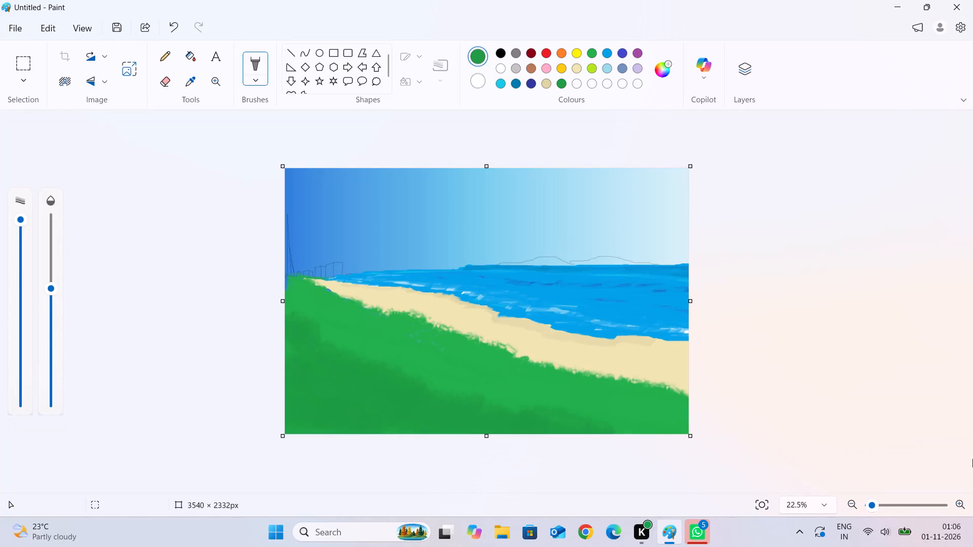
Paint the lower part of the left-hand distant hill grey along the horizon, using a much smaller brush size.
scroll(972, 459, right, 1)
ctrl+scroll(972, 459, up, 6)
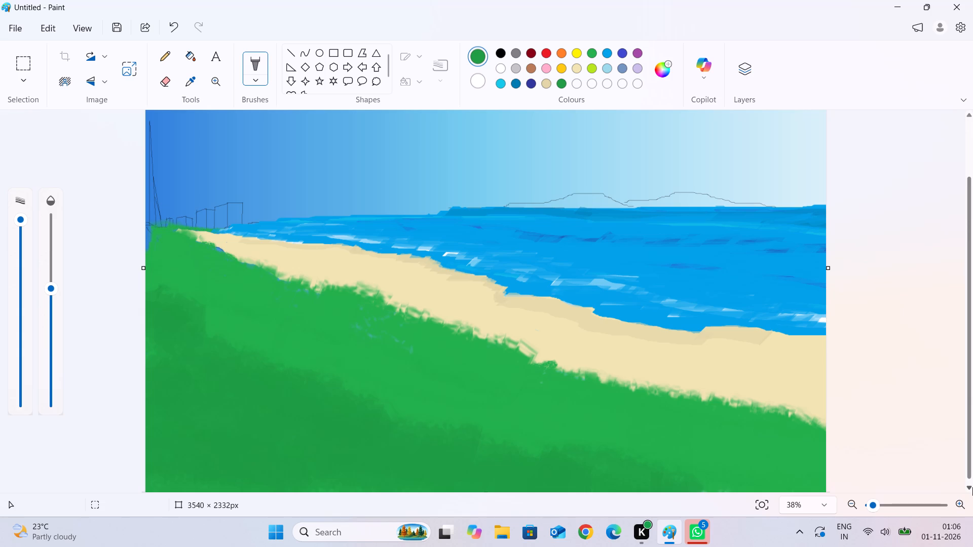
ctrl+scroll(972, 487, up, 5)
ctrl+scroll(972, 487, down, 7)
scroll(972, 487, right, 2)
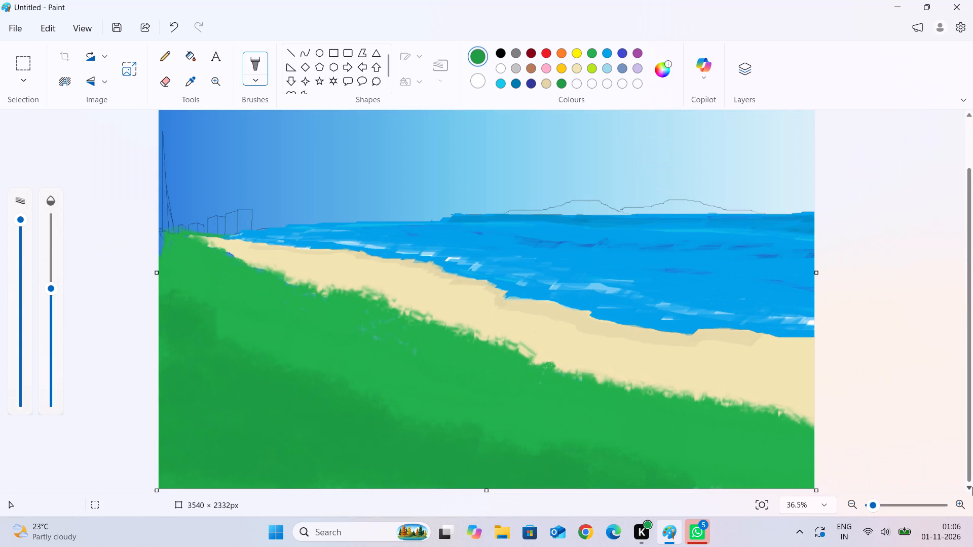
scroll(972, 487, right, 3)
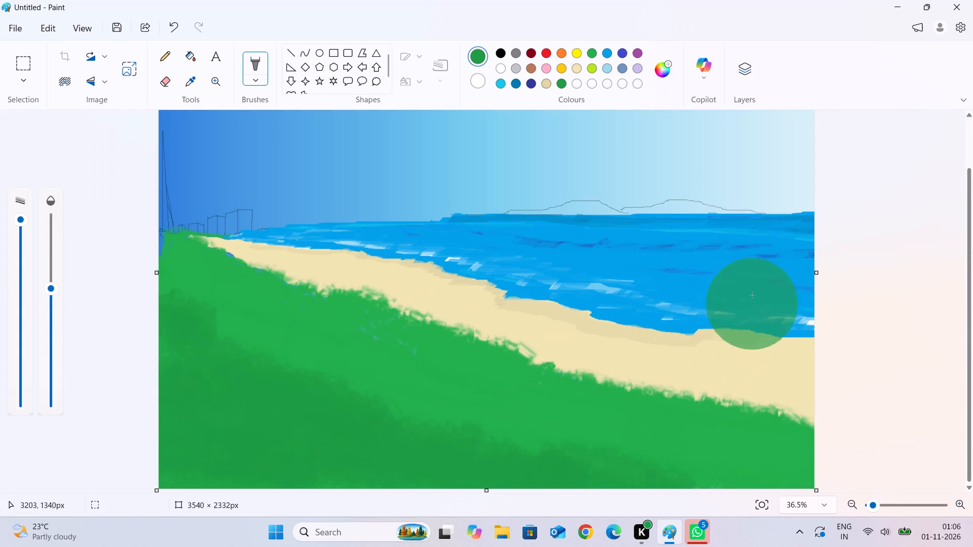
click(516, 49)
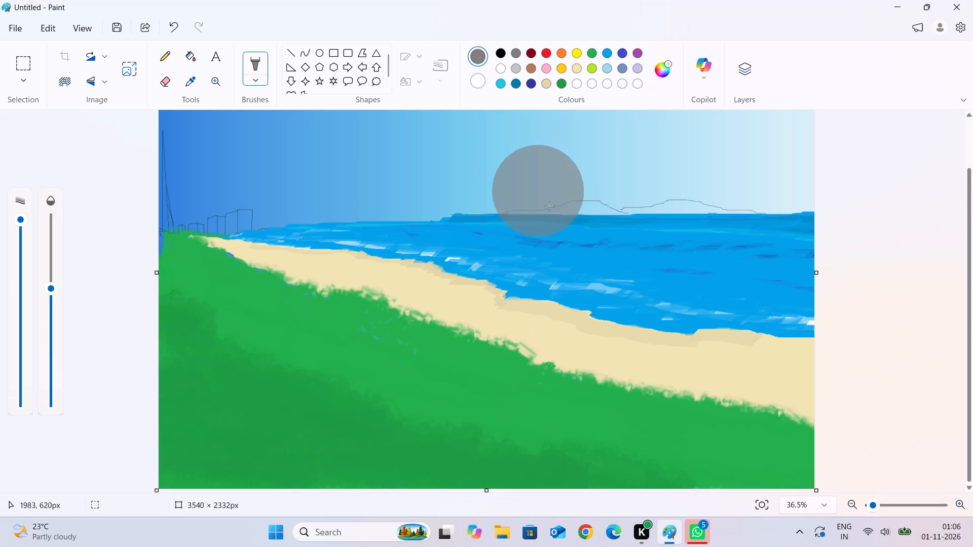
drag(12, 270, 24, 389)
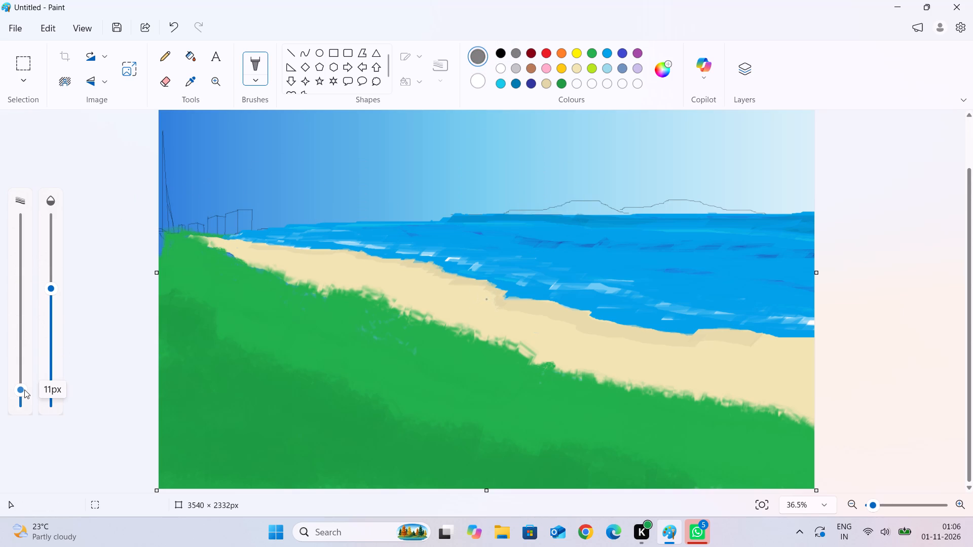
drag(24, 389, 26, 357)
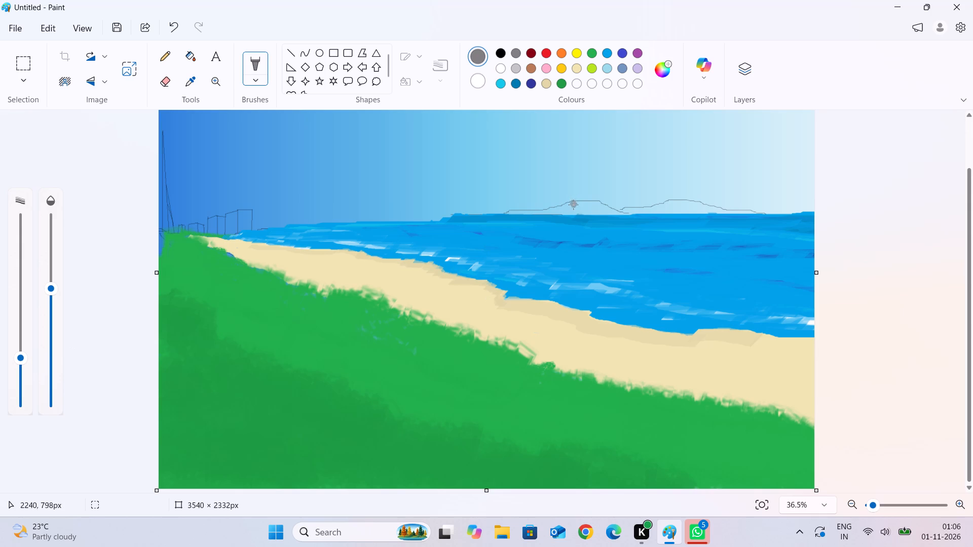
drag(570, 210, 579, 208)
drag(579, 208, 605, 210)
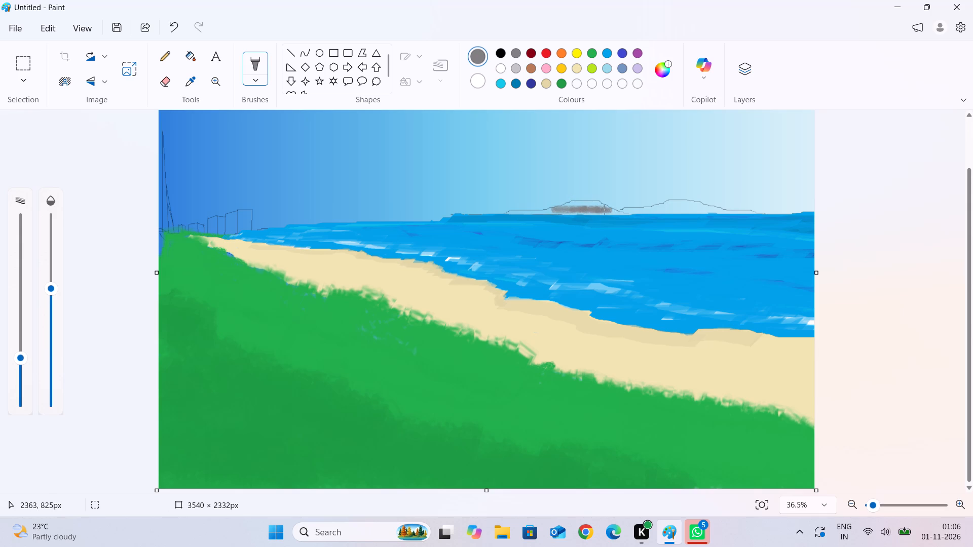
drag(605, 210, 534, 213)
drag(534, 213, 571, 217)
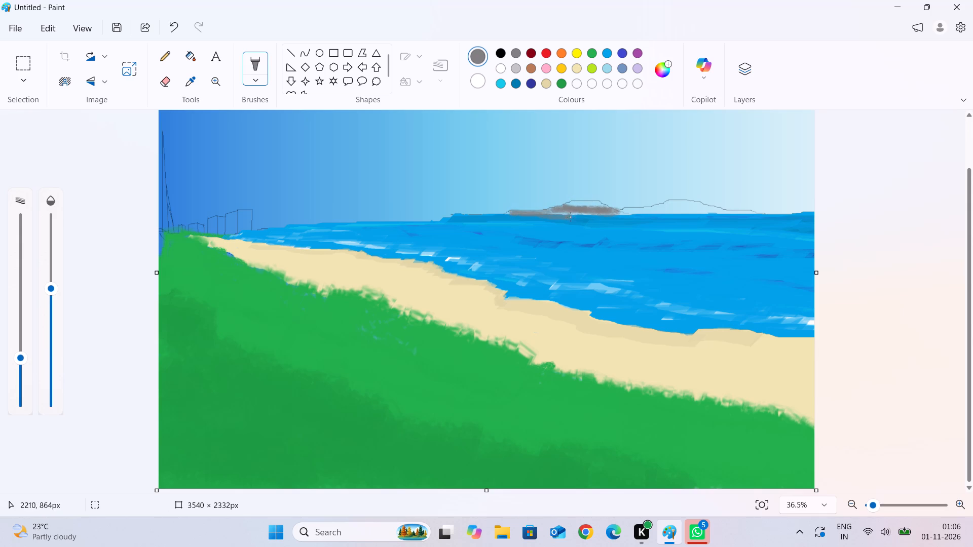
drag(571, 217, 600, 212)
drag(600, 212, 543, 212)
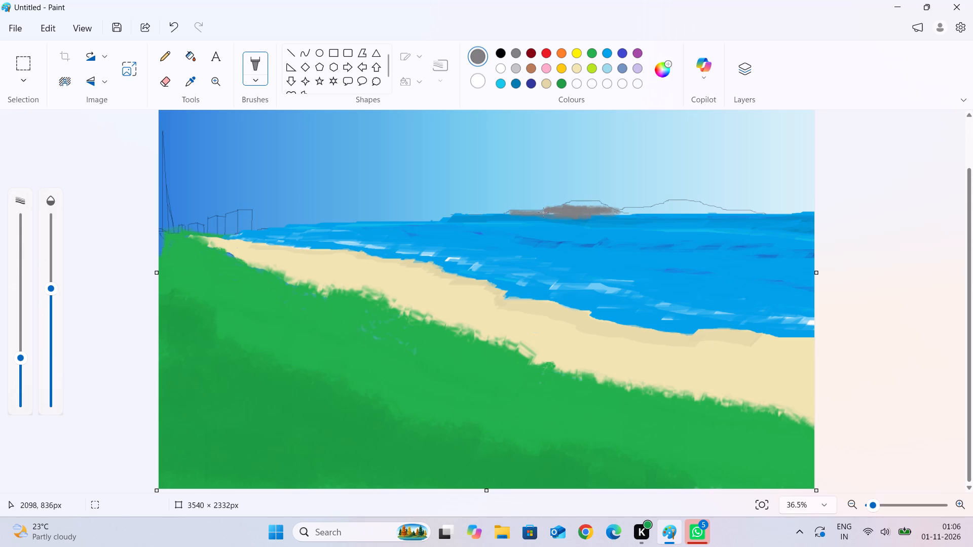
Fill the upper part of the left-hand distant hill with grey up to its outlined peak.
drag(543, 212, 586, 204)
drag(586, 204, 585, 204)
drag(585, 204, 567, 204)
drag(567, 204, 587, 198)
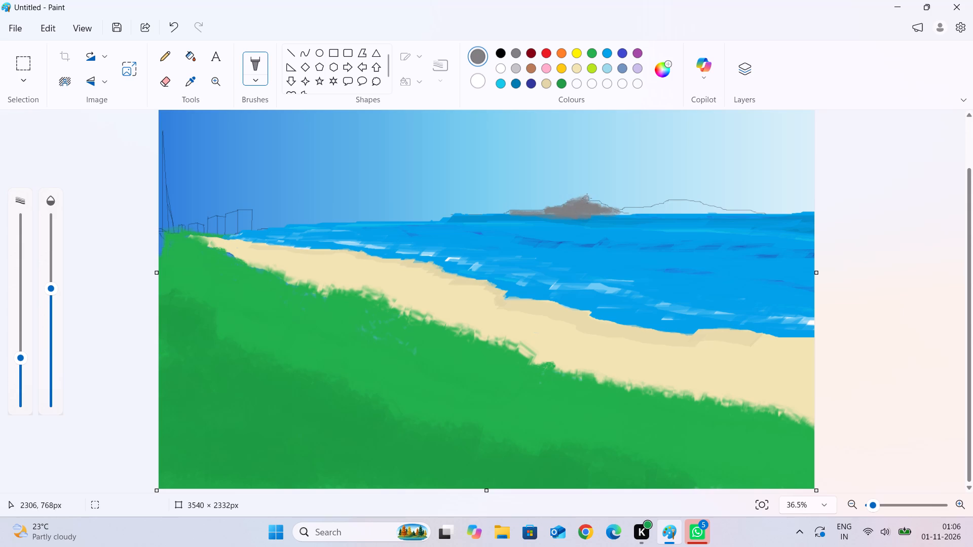
drag(587, 198, 595, 213)
Extend the grey paint along the horizon and fill the right-hand distant hill within its outline.
drag(595, 213, 618, 213)
drag(618, 213, 663, 210)
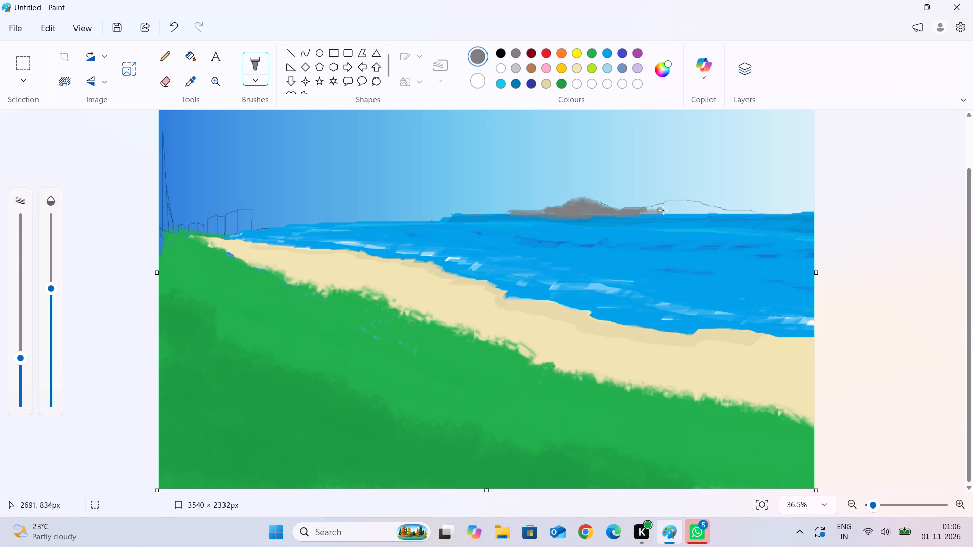
drag(663, 210, 630, 212)
drag(630, 212, 671, 205)
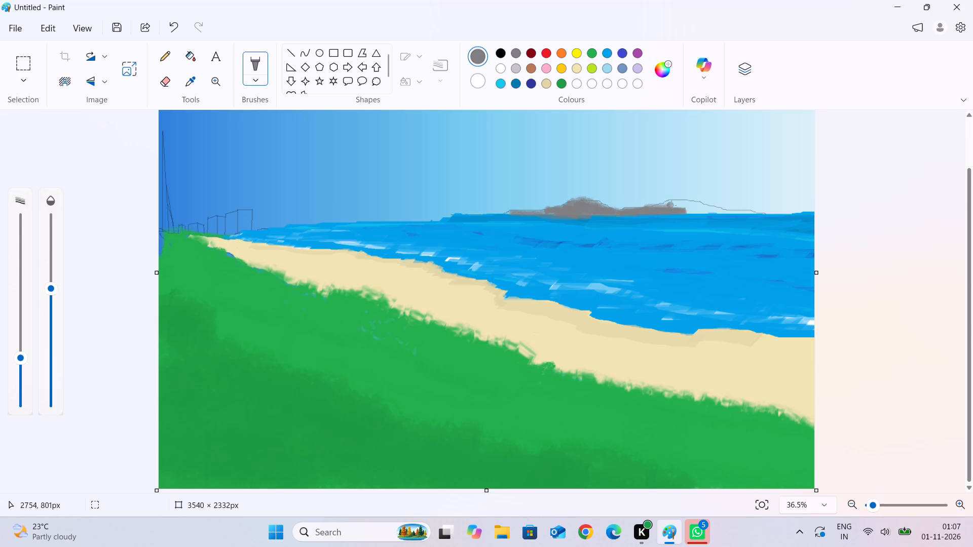
drag(671, 205, 692, 205)
drag(692, 205, 700, 206)
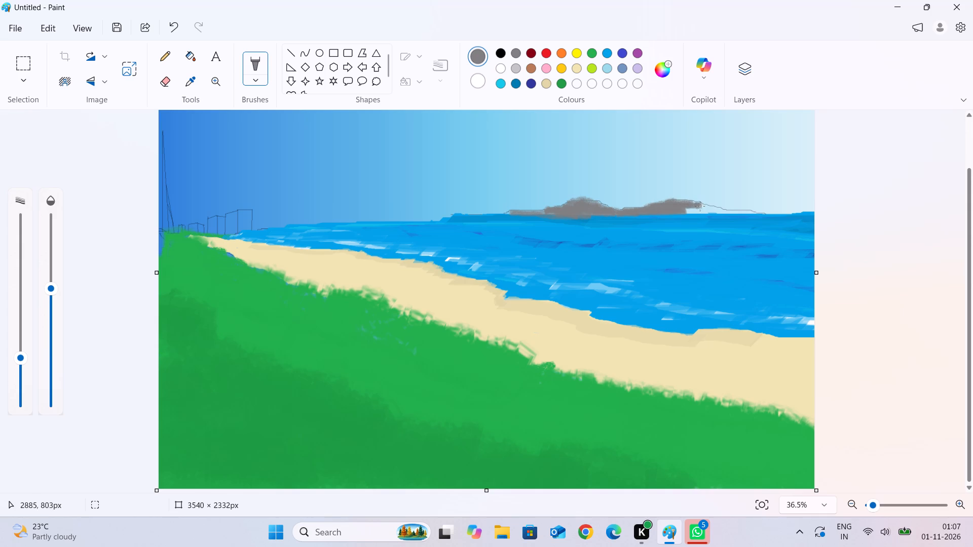
drag(700, 206, 710, 209)
drag(710, 209, 733, 212)
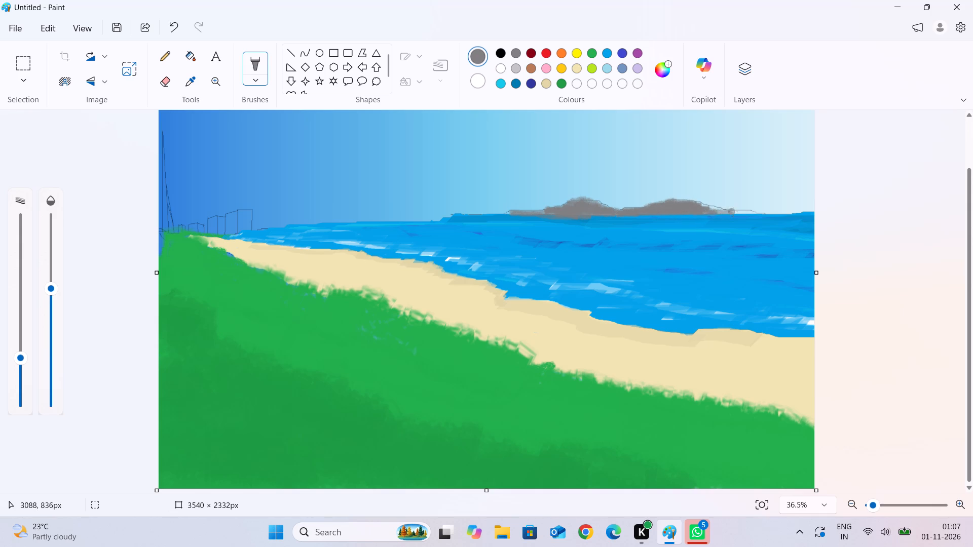
drag(733, 212, 742, 214)
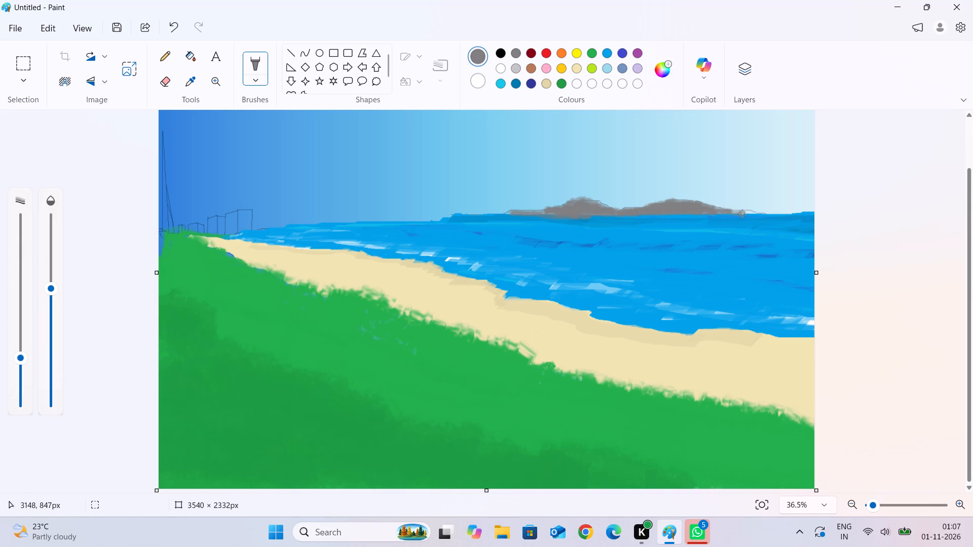
drag(742, 214, 695, 207)
drag(695, 207, 709, 211)
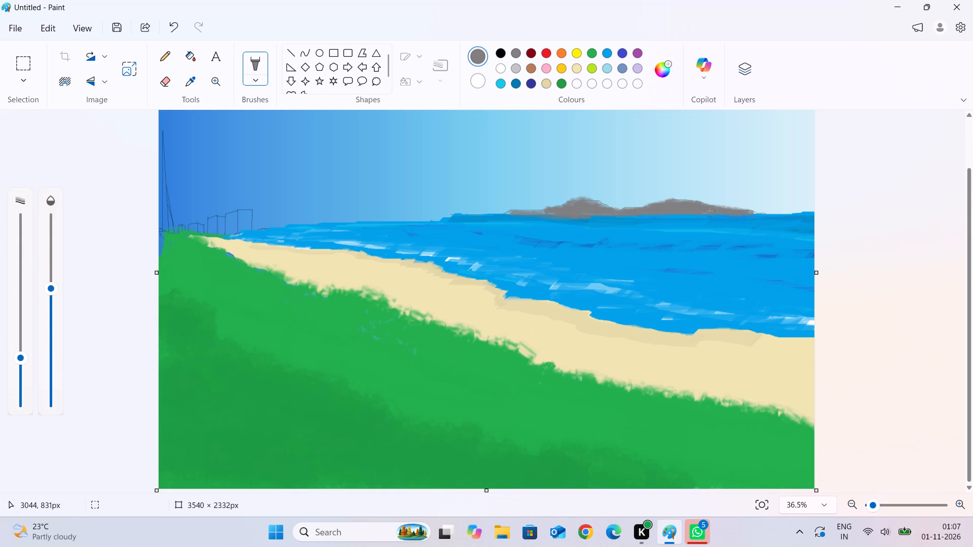
drag(709, 211, 657, 209)
drag(657, 209, 654, 212)
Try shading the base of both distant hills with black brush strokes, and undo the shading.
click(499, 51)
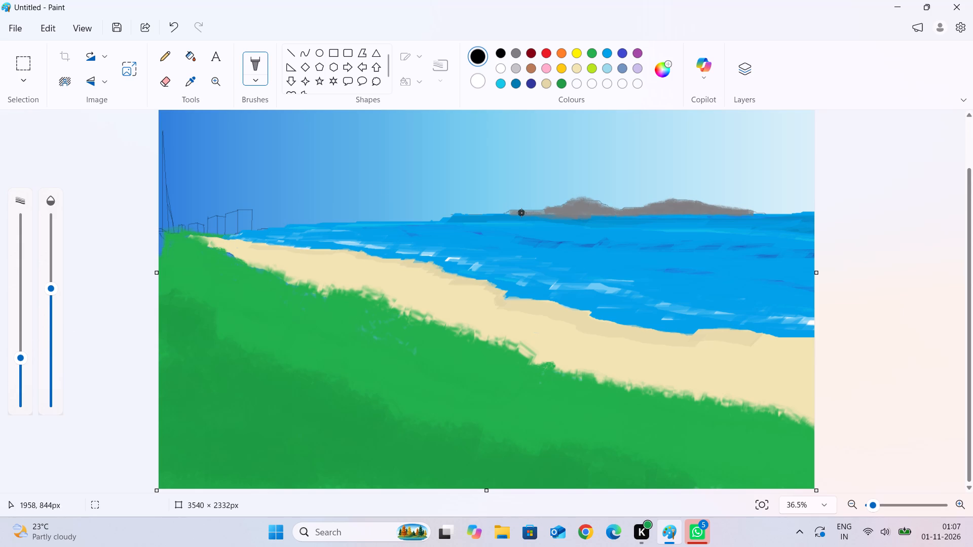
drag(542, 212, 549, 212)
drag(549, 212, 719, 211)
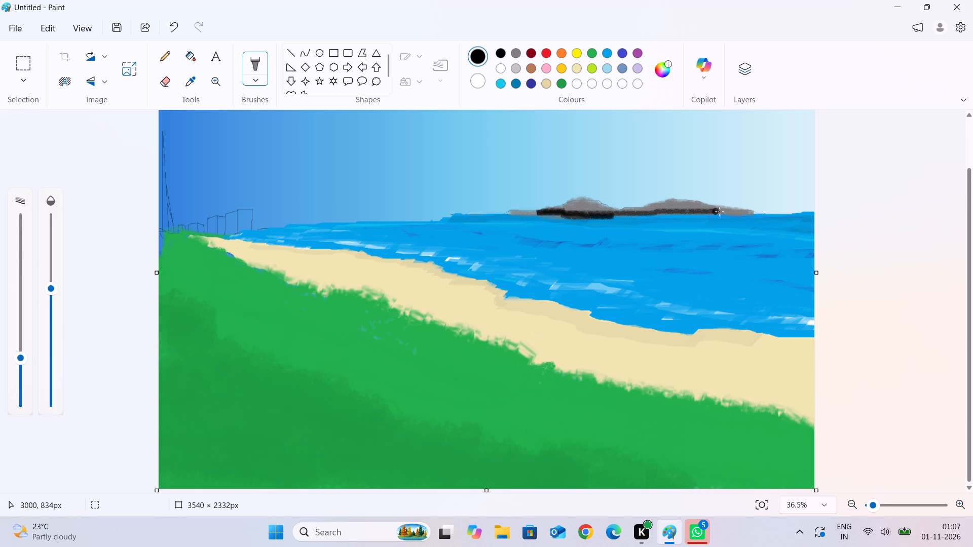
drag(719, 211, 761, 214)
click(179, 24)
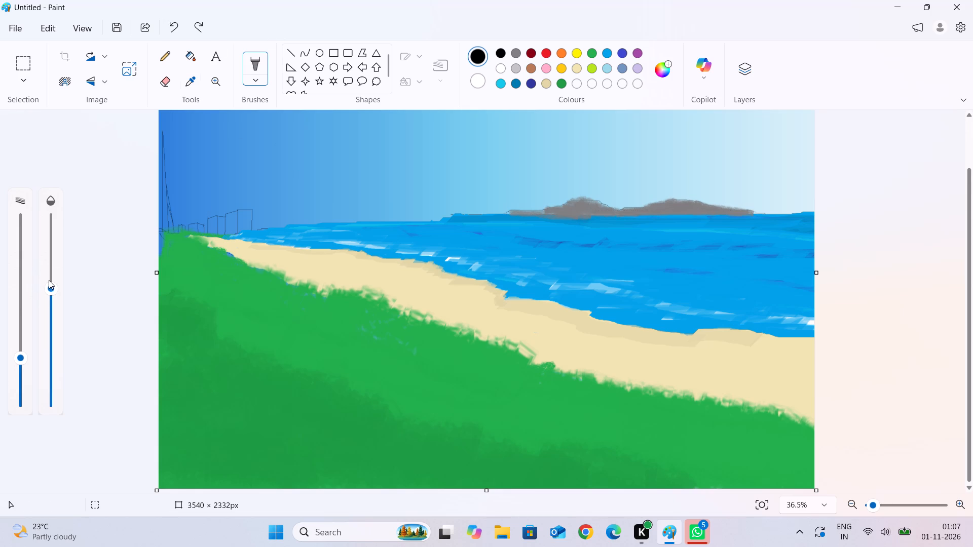
Lower the black brush's opacity to roughly a quarter.
drag(49, 281, 49, 362)
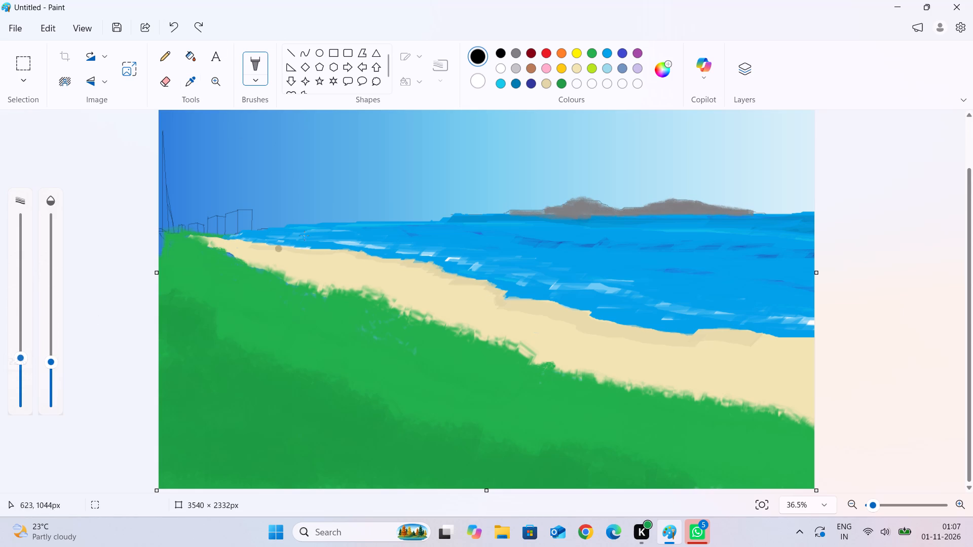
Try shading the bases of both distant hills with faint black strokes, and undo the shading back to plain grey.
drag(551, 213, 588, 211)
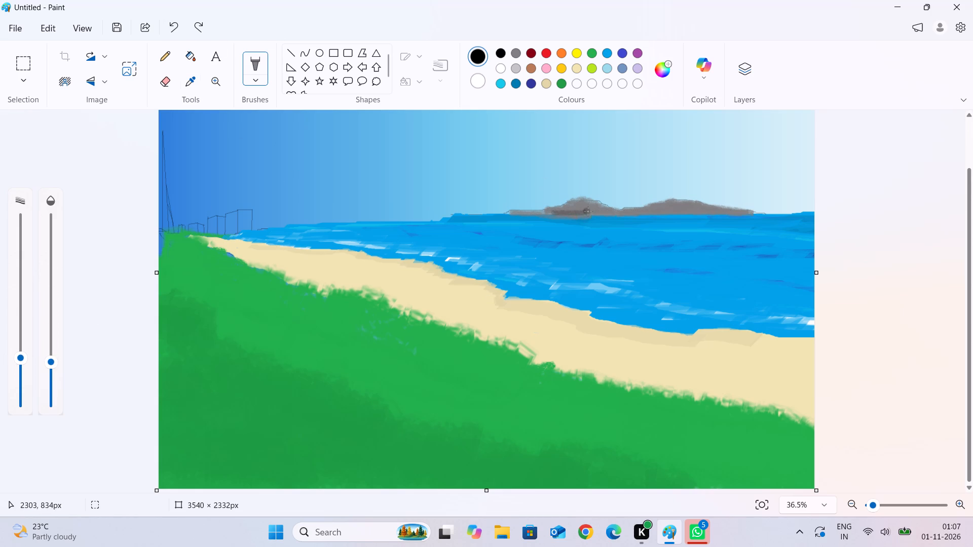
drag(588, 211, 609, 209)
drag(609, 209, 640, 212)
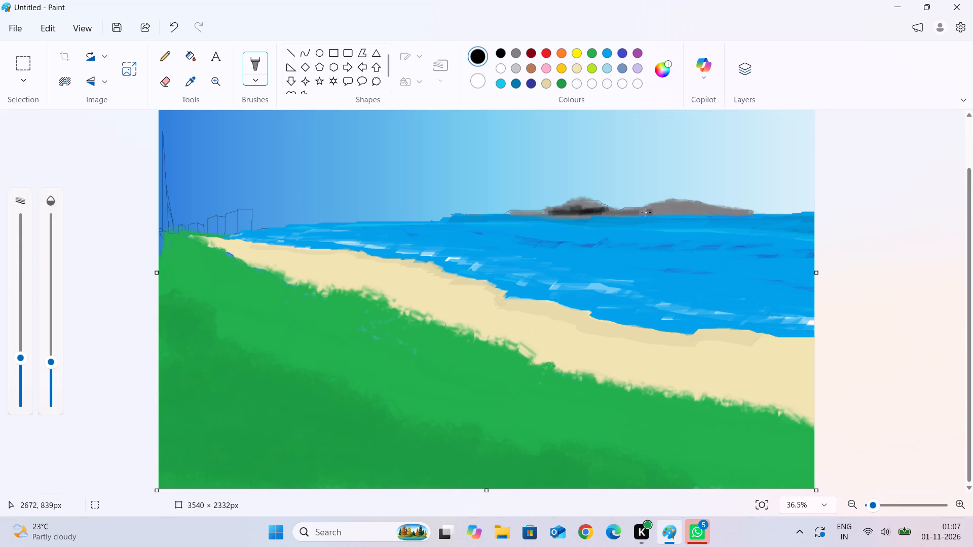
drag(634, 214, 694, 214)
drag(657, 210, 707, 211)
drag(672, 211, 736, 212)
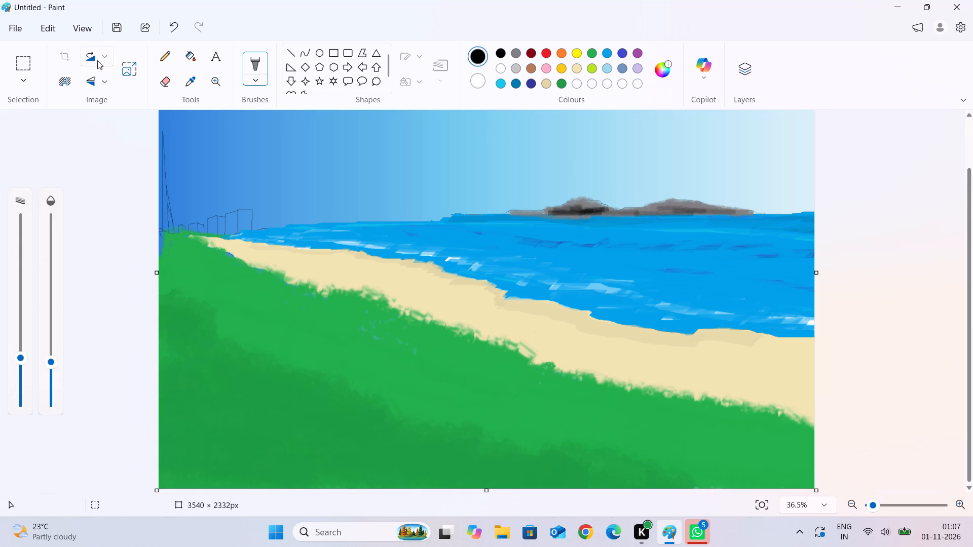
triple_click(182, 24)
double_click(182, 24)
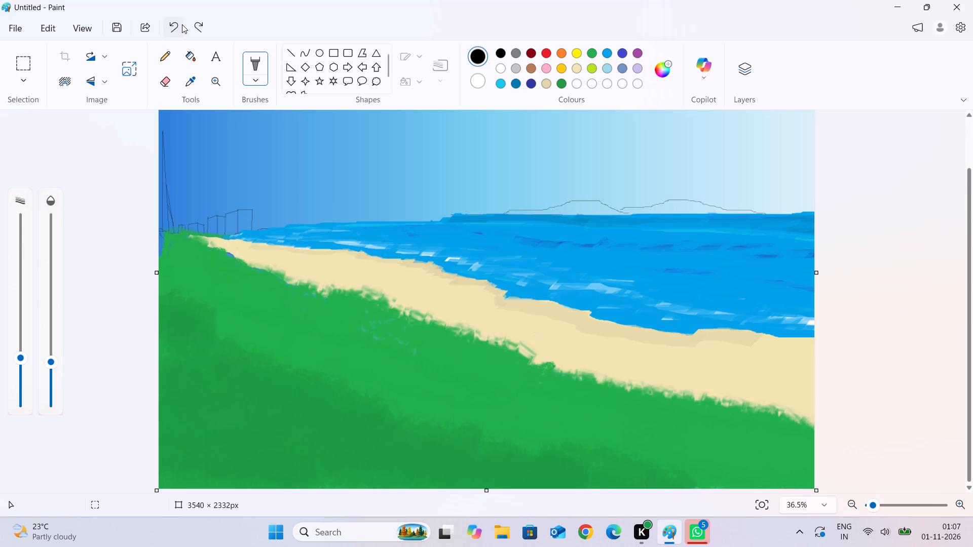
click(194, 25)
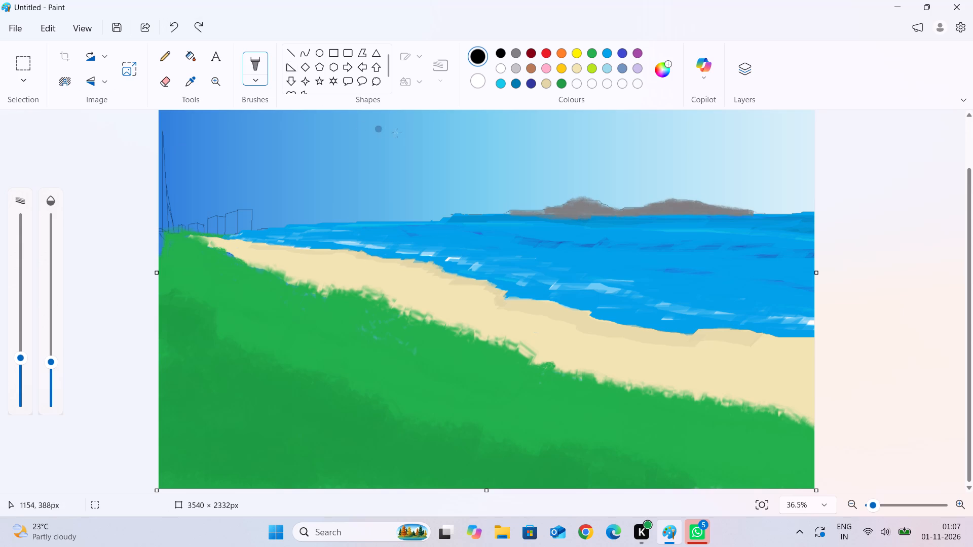
Paint a faint black contour down the left-hand hill's outer slope, across the dip, and along the right-hand hill's ridge to its far end.
drag(572, 207, 535, 212)
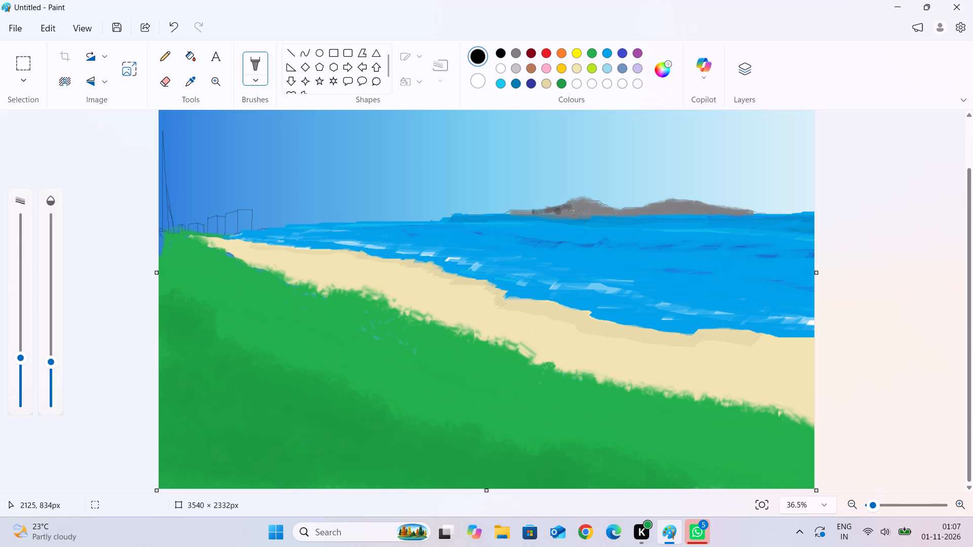
drag(596, 208, 647, 211)
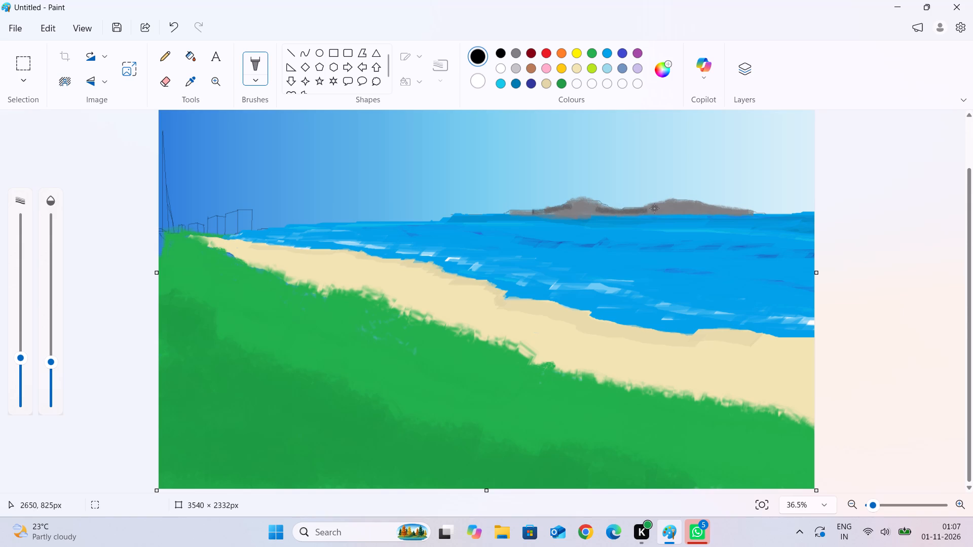
drag(644, 211, 686, 201)
drag(661, 202, 731, 211)
drag(731, 213, 756, 213)
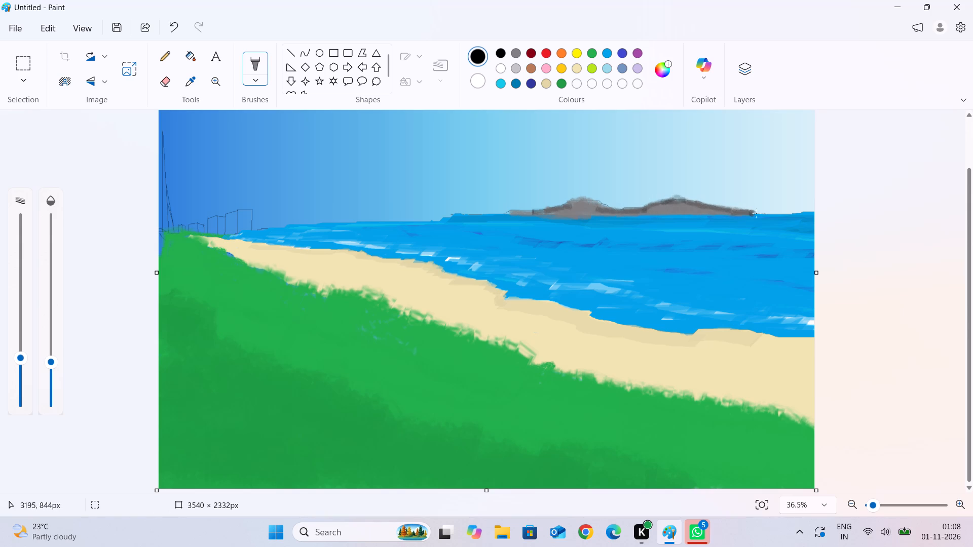
drag(756, 213, 761, 213)
Sharpen and darken the left-hand hill's peak and inner slope, and touch up the right-hand hill's peak with faint black.
drag(574, 202, 580, 195)
drag(580, 195, 603, 205)
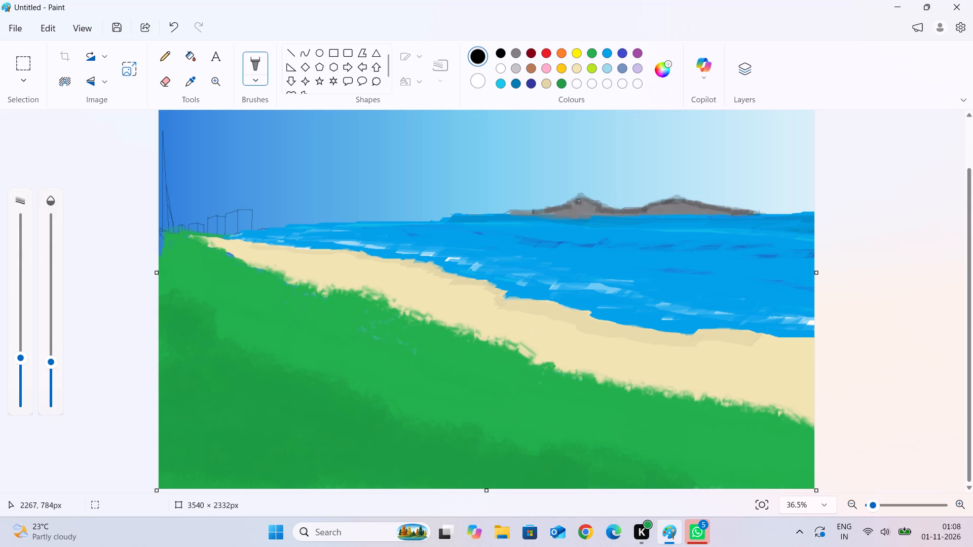
drag(579, 198, 567, 207)
drag(598, 206, 613, 208)
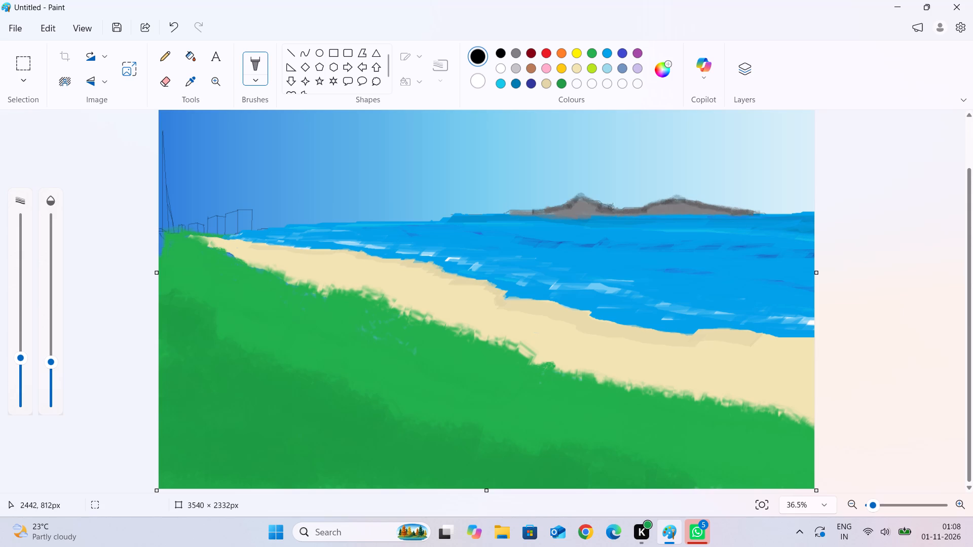
drag(613, 208, 627, 210)
click(670, 201)
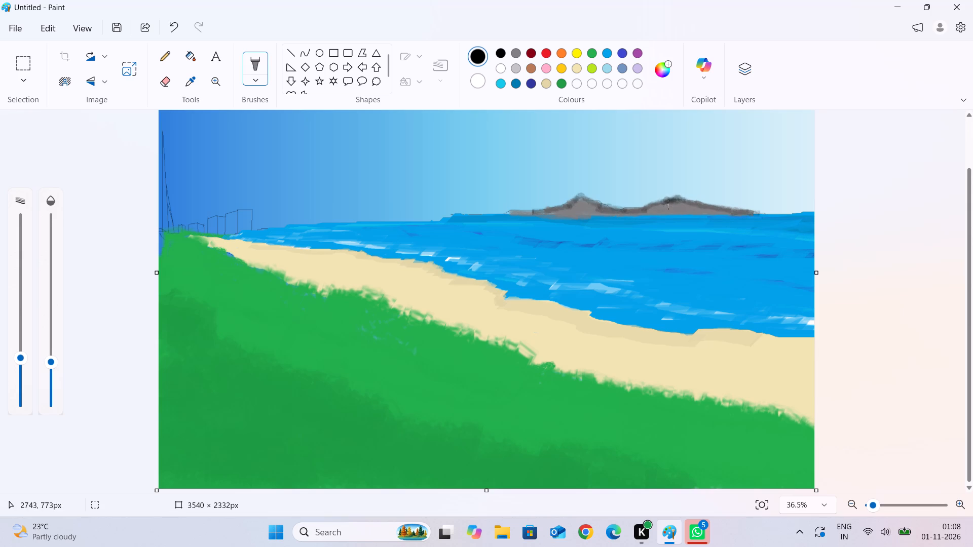
Add black shadow strokes running down from the peaks on the faces of both distant hills, darkening the summits.
ctrl+scroll(851, 245, down, 3)
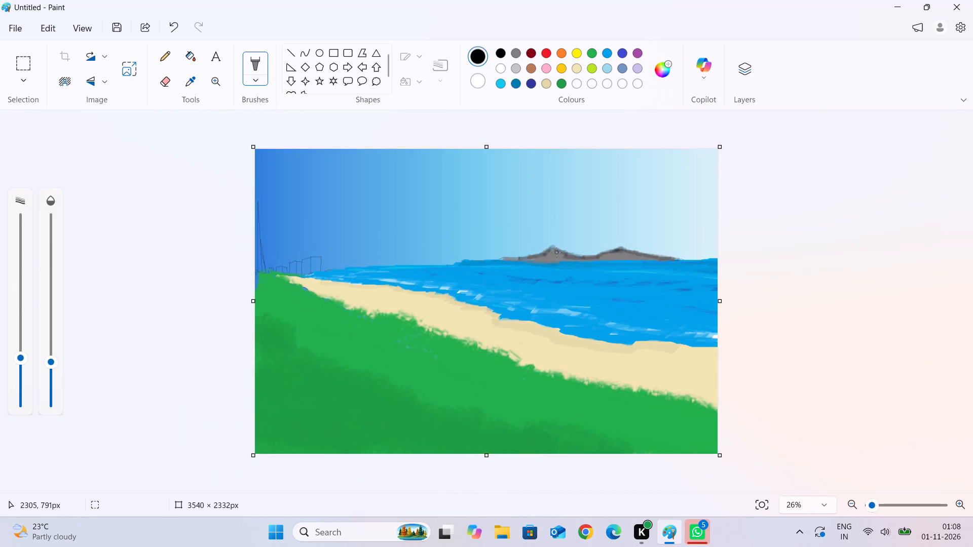
ctrl+scroll(587, 324, up, 5)
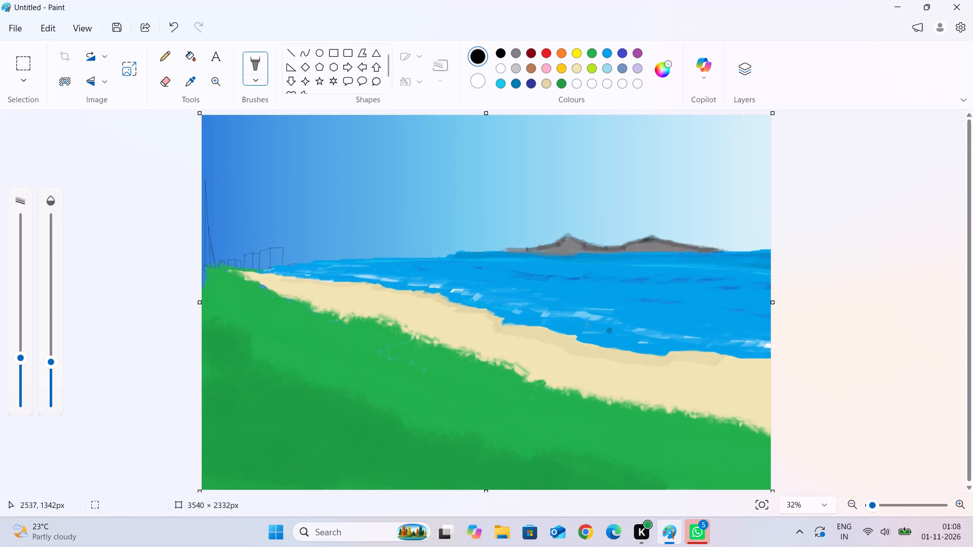
ctrl+scroll(587, 324, up, 3)
drag(710, 217, 701, 225)
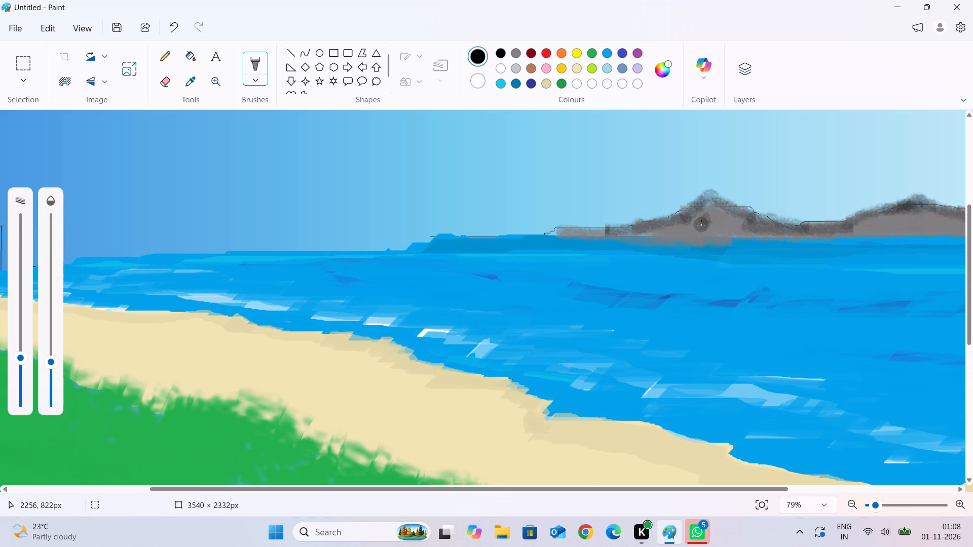
drag(701, 225, 697, 229)
drag(919, 220, 880, 230)
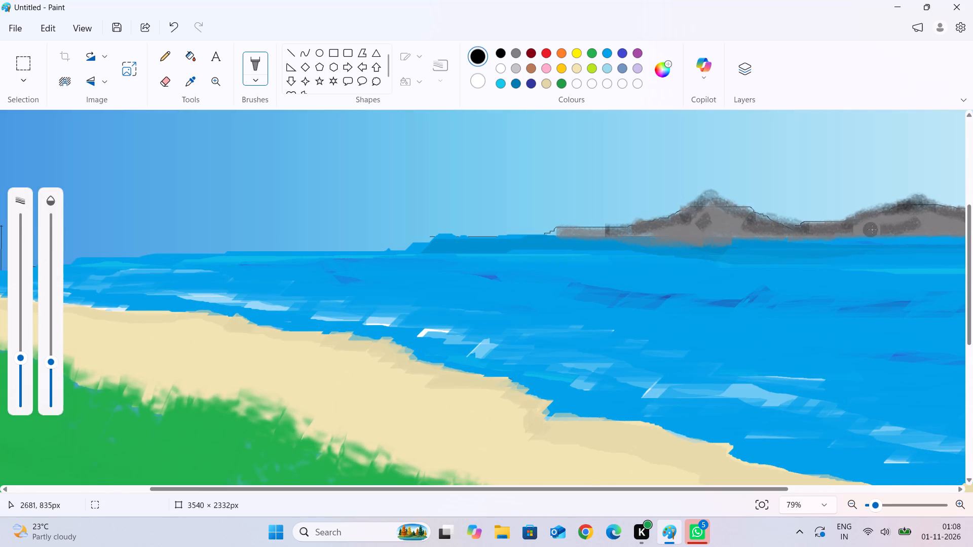
drag(907, 225, 919, 207)
drag(917, 210, 888, 237)
drag(709, 205, 701, 219)
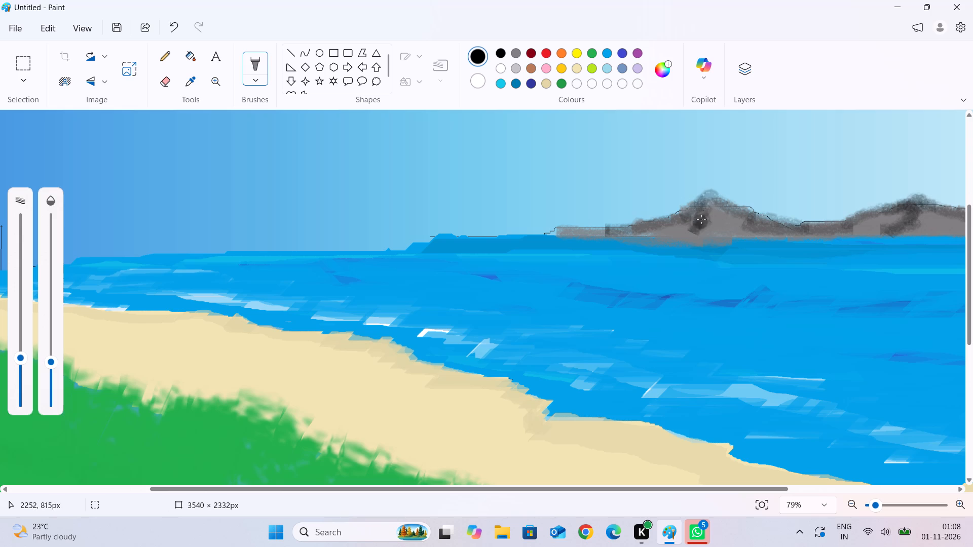
drag(701, 219, 714, 195)
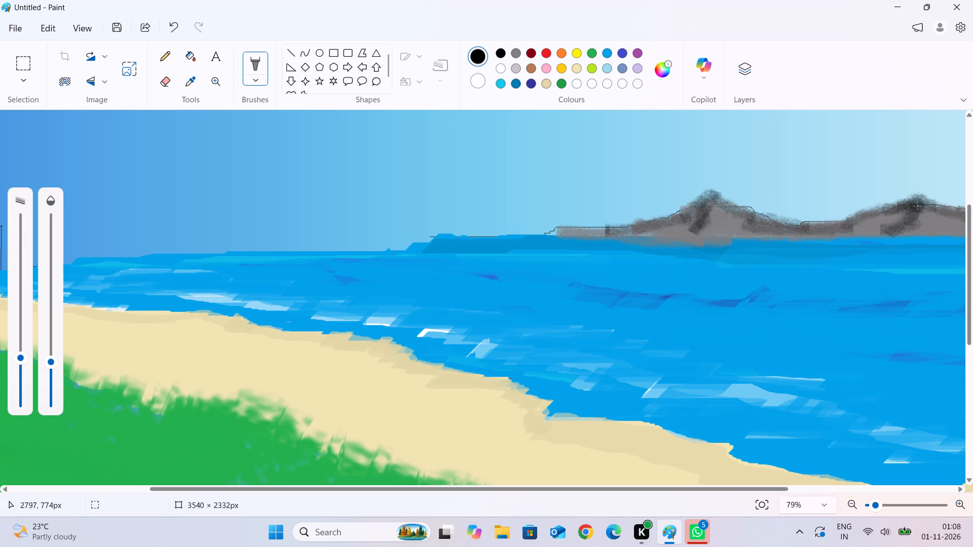
drag(918, 203, 917, 196)
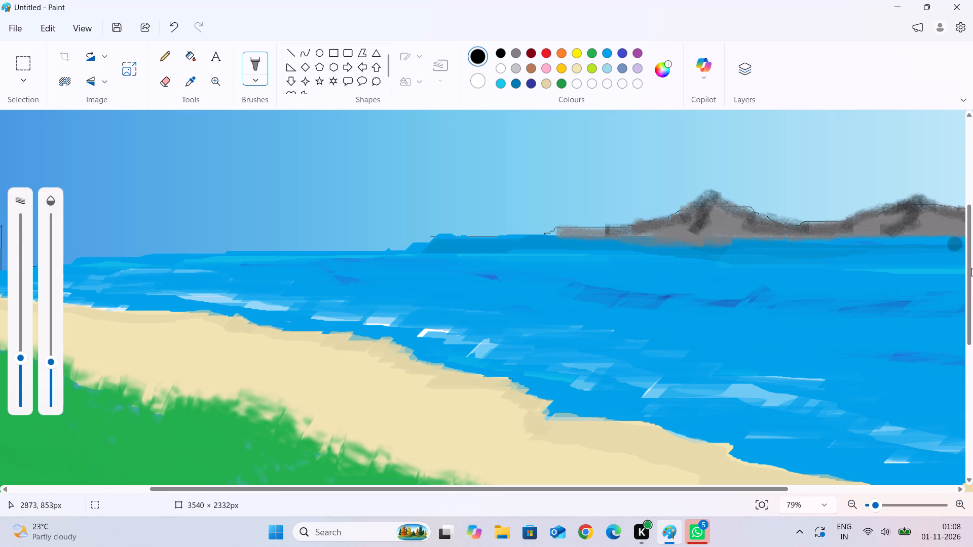
Shade the base of both distant hills along the waterline with black at an even lower brush opacity.
ctrl+scroll(972, 276, down, 6)
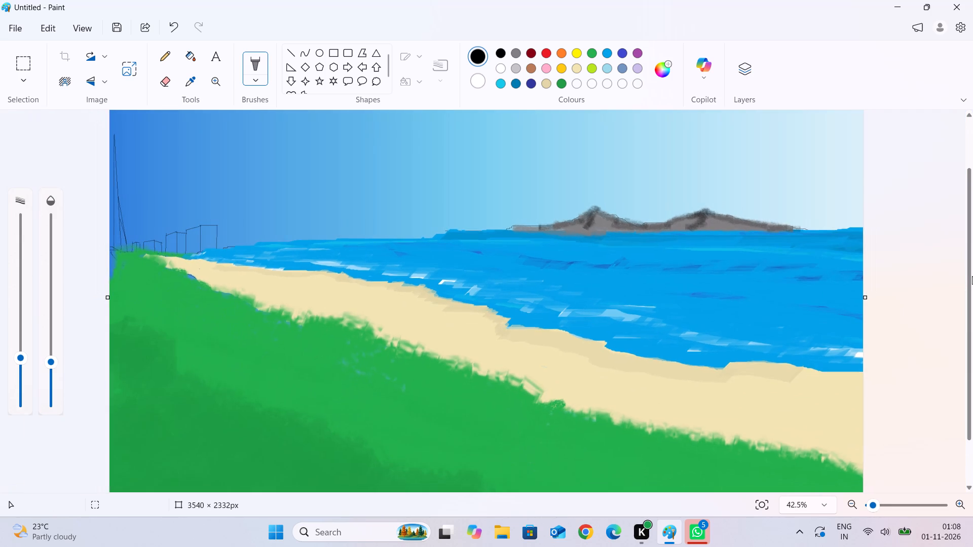
ctrl+scroll(793, 284, down, 7)
scroll(788, 286, right, 1)
ctrl+scroll(788, 286, up, 4)
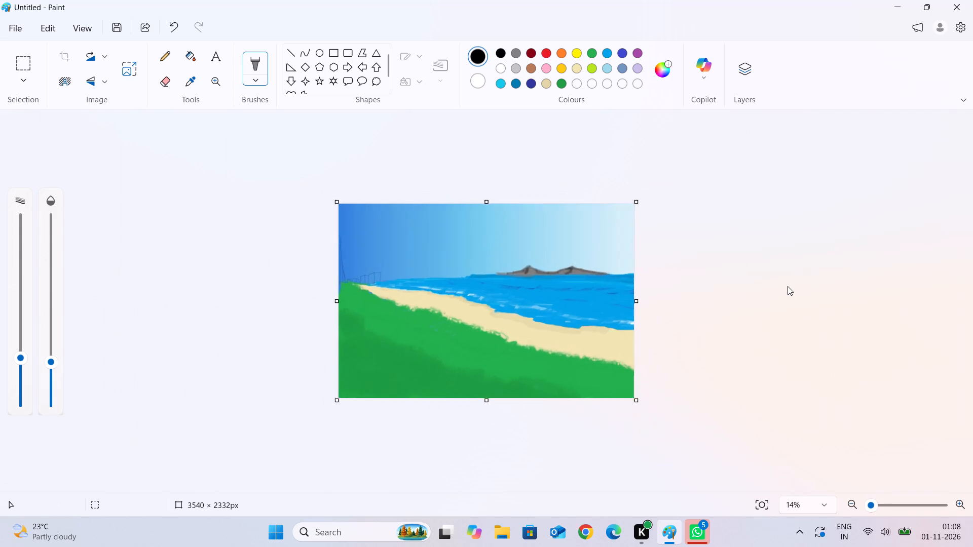
ctrl+scroll(788, 286, up, 1)
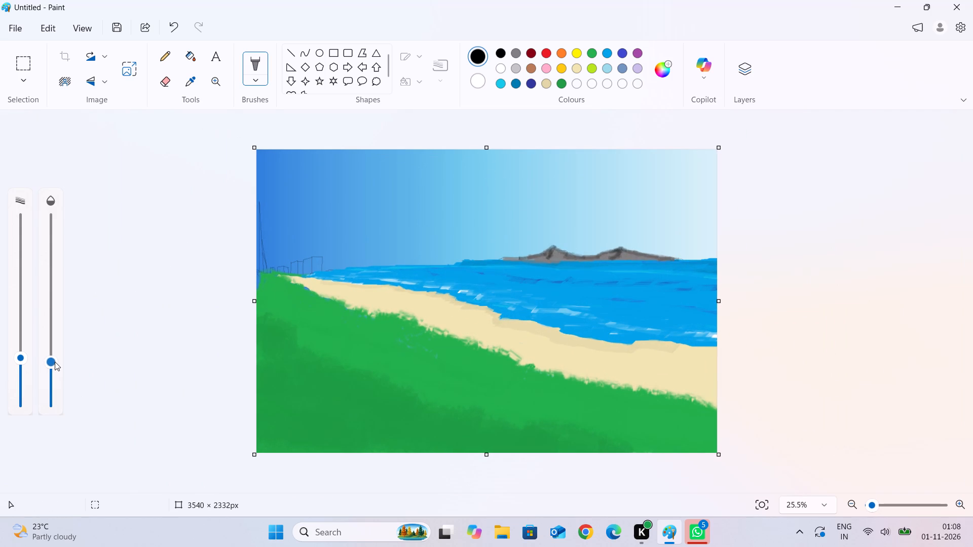
drag(55, 362, 48, 381)
drag(507, 258, 605, 257)
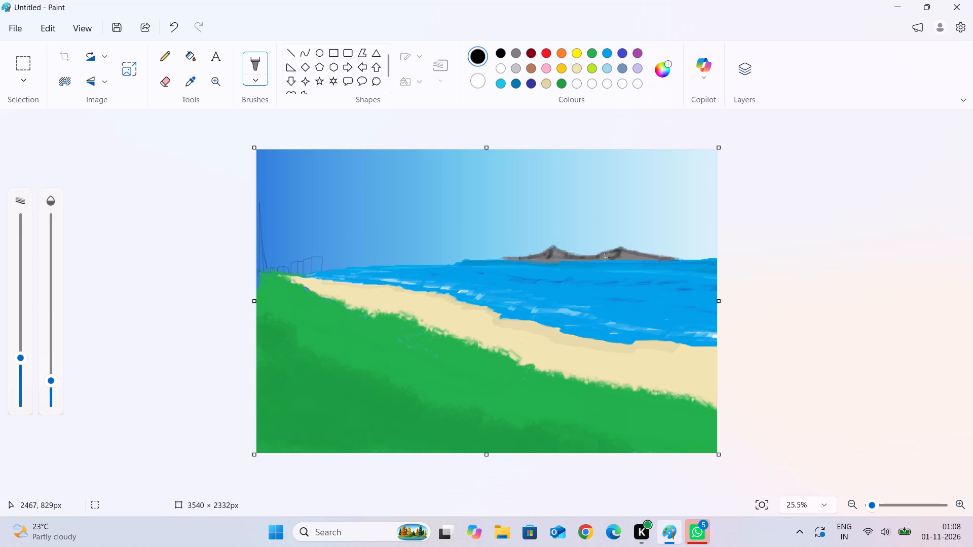
drag(605, 257, 544, 257)
drag(544, 257, 516, 261)
drag(516, 261, 680, 262)
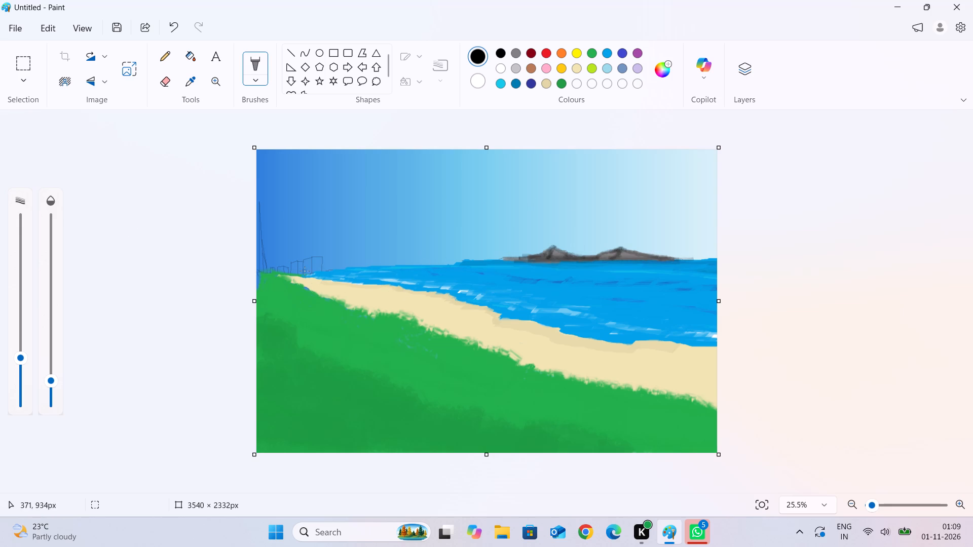
Extend the canvas outward past the left-hand edge of the landscape to a size of 3837 × 2332 px.
ctrl+scroll(305, 271, up, 7)
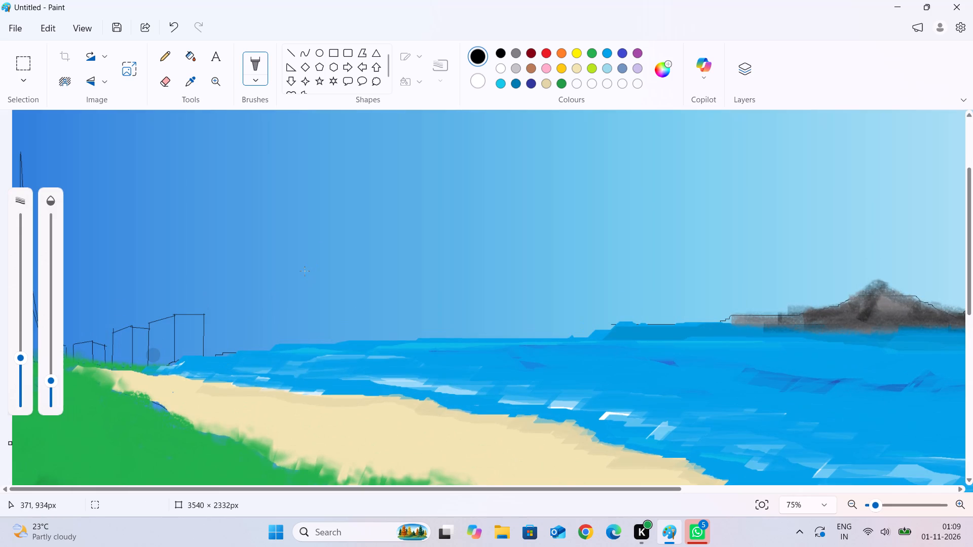
scroll(305, 271, right, 4)
ctrl+scroll(338, 405, down, 9)
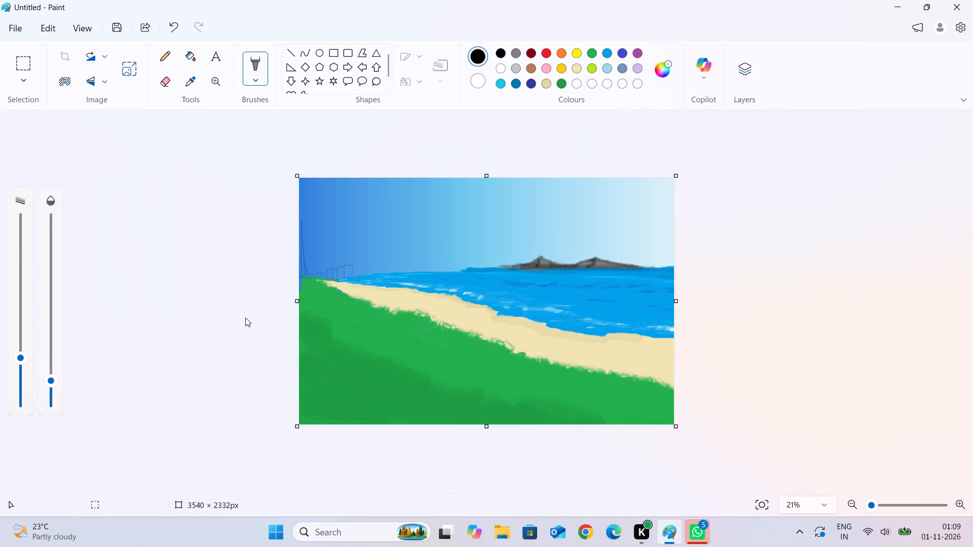
scroll(230, 287, right, 2)
ctrl+scroll(238, 285, up, 1)
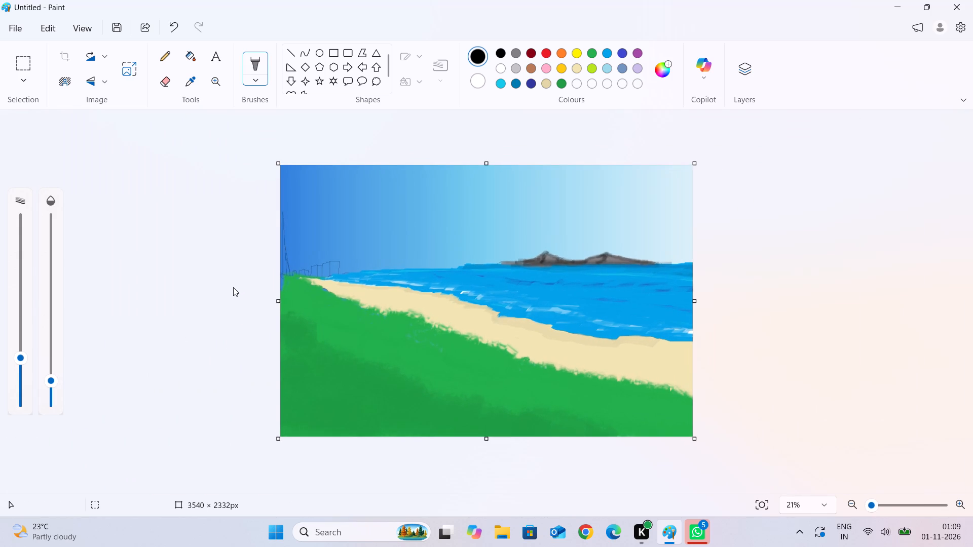
scroll(230, 287, right, 2)
ctrl+scroll(226, 272, up, 4)
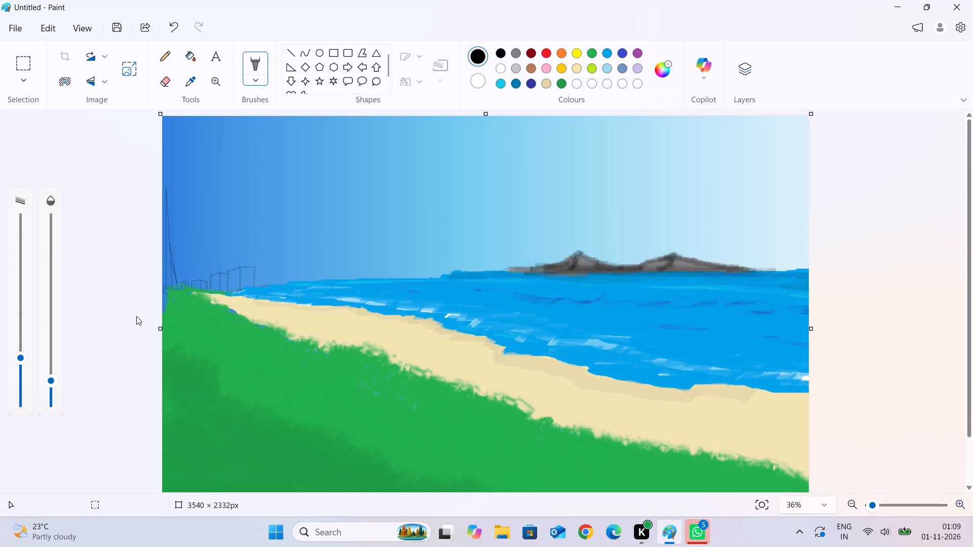
drag(157, 327, 121, 331)
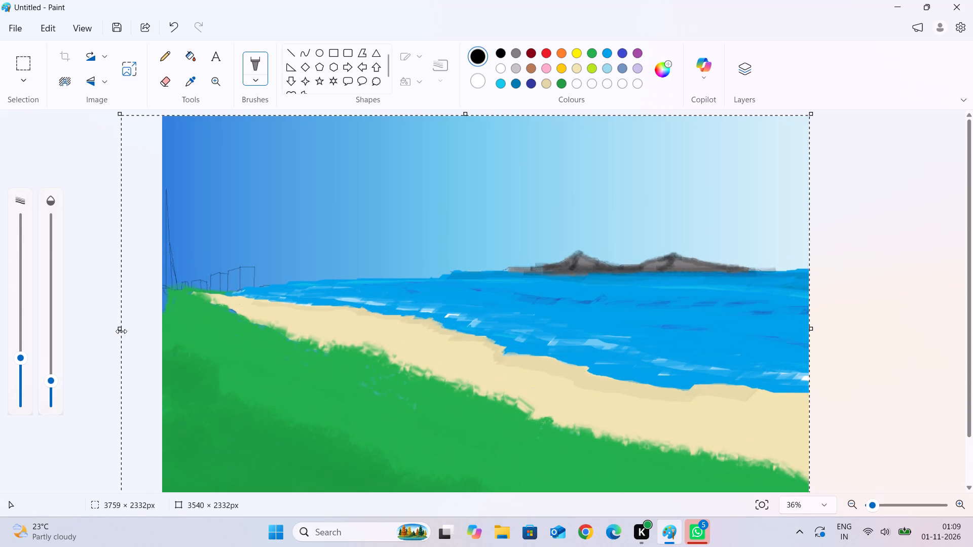
drag(121, 331, 108, 331)
click(108, 332)
Paint over the small blue gap along the grass edge beside the upper beach with green.
ctrl+scroll(113, 328, up, 4)
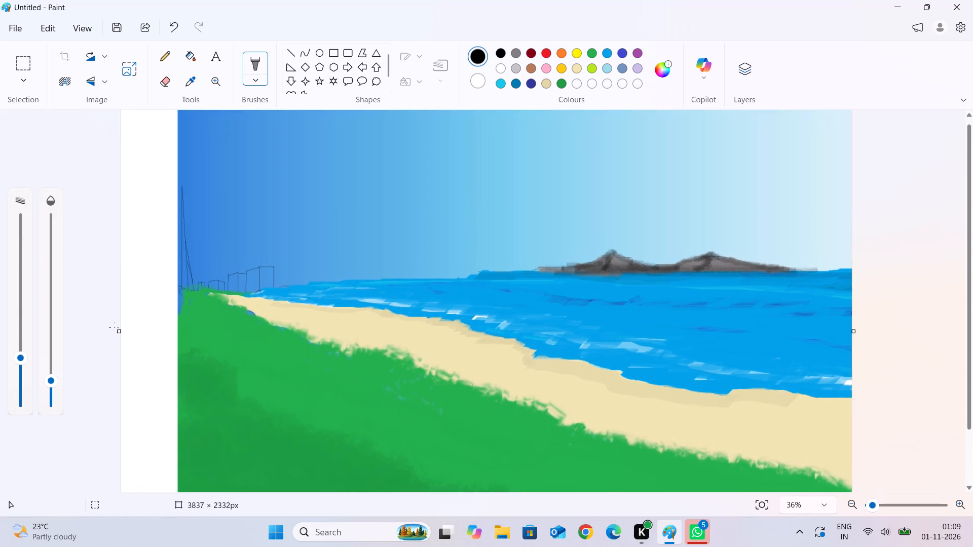
ctrl+scroll(114, 327, up, 2)
scroll(145, 211, up, 1)
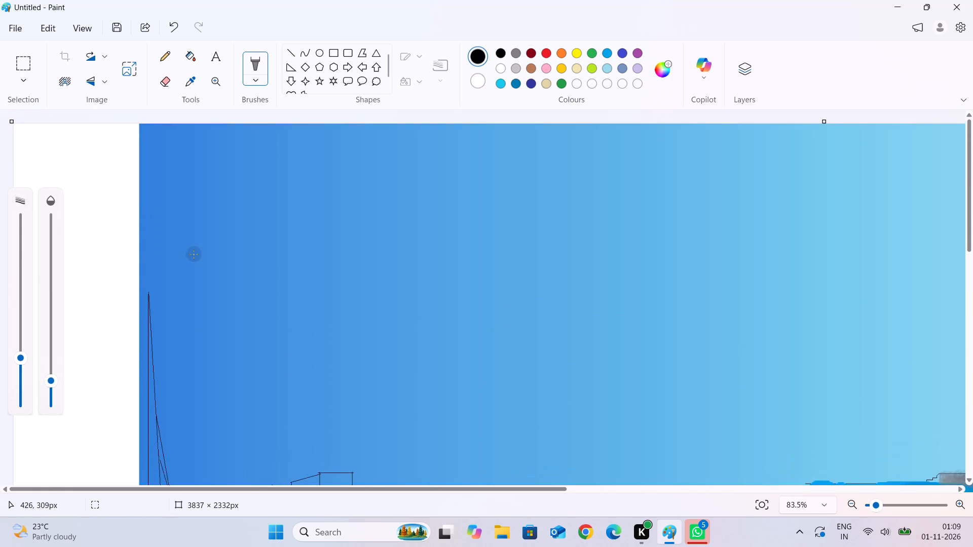
scroll(194, 254, down, 1)
scroll(174, 311, up, 1)
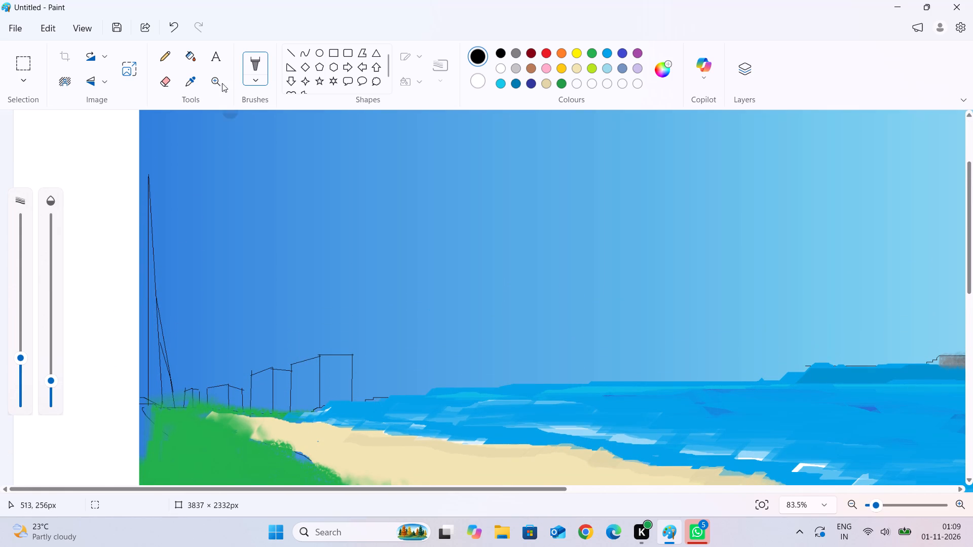
click(590, 49)
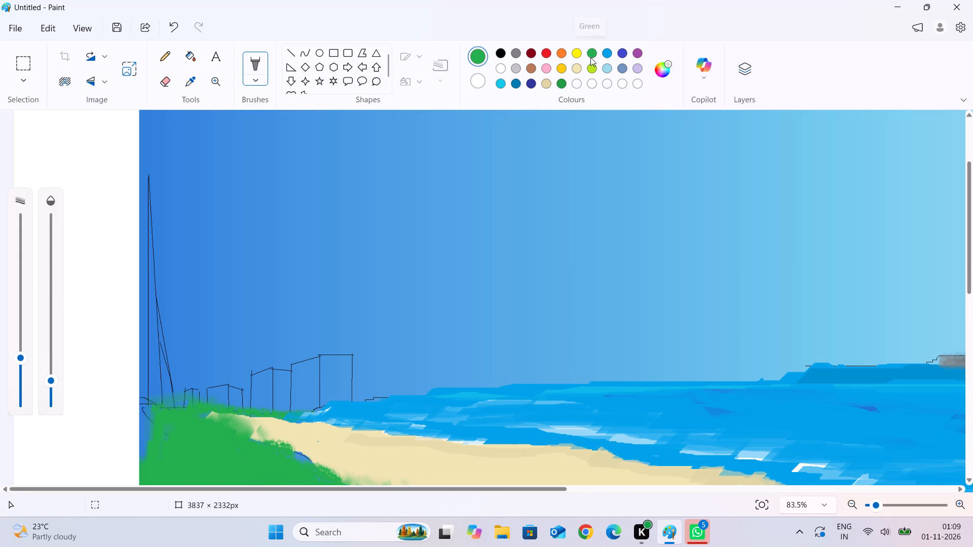
drag(294, 452, 311, 463)
drag(311, 463, 301, 460)
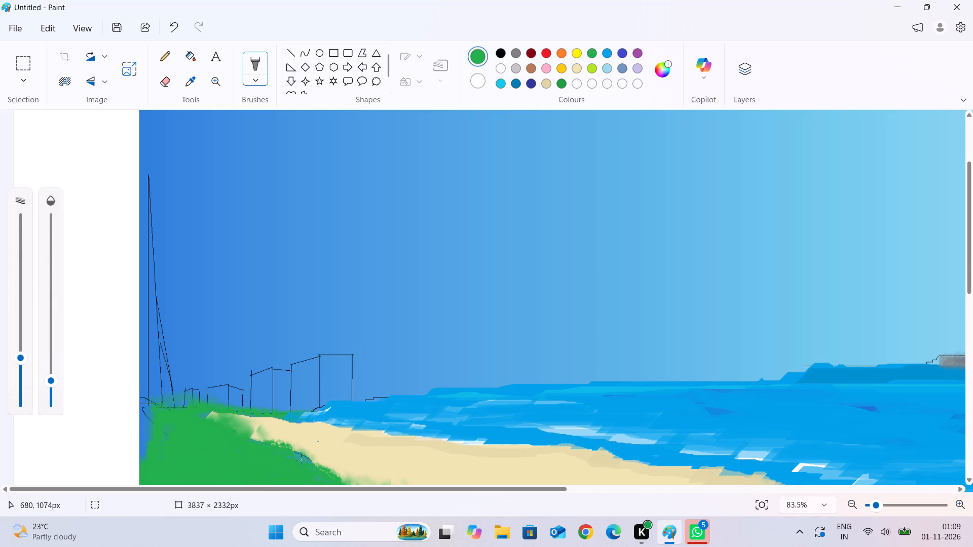
Cover the blue patches at the grass's left-hand end with green and blend the green along the ground line beneath the outlined buildings.
drag(301, 460, 149, 419)
drag(149, 419, 144, 452)
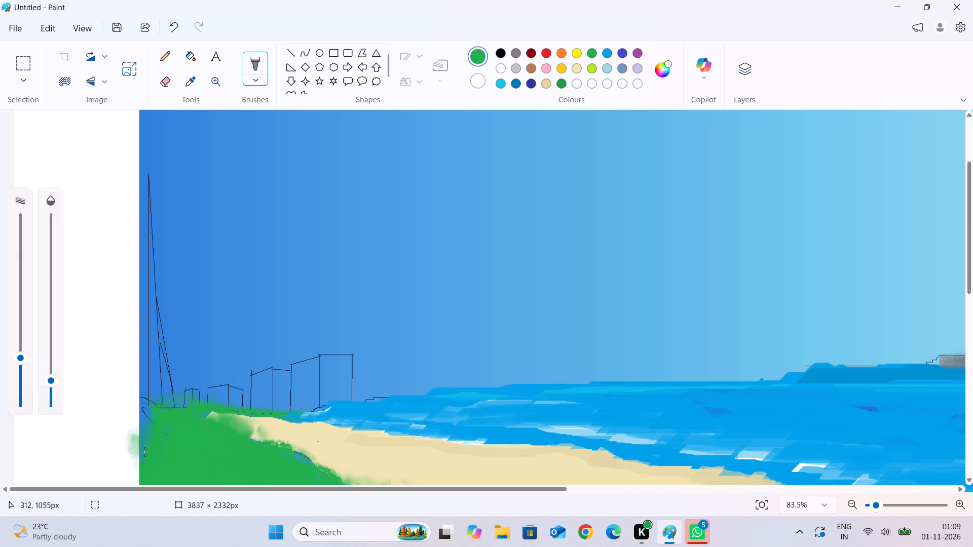
drag(144, 452, 153, 431)
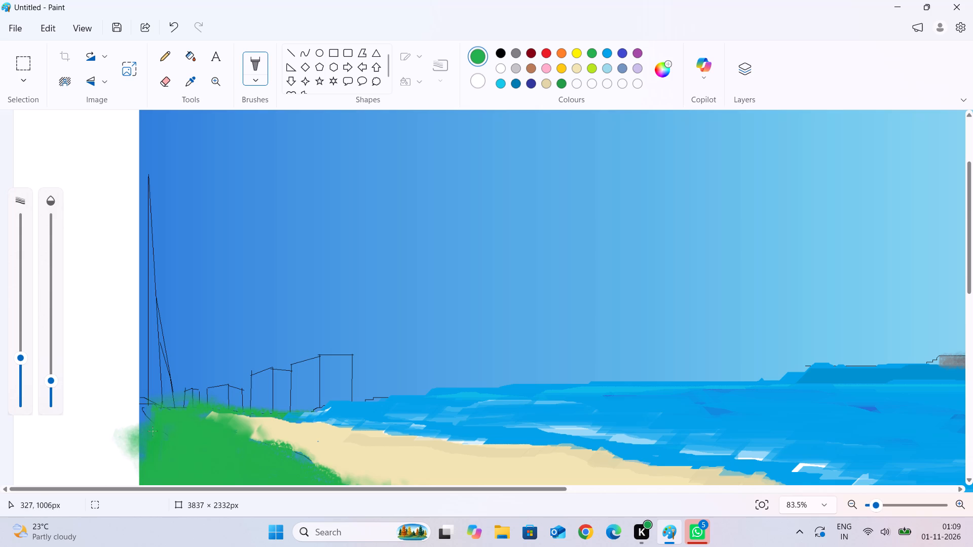
drag(153, 431, 124, 417)
drag(124, 417, 202, 416)
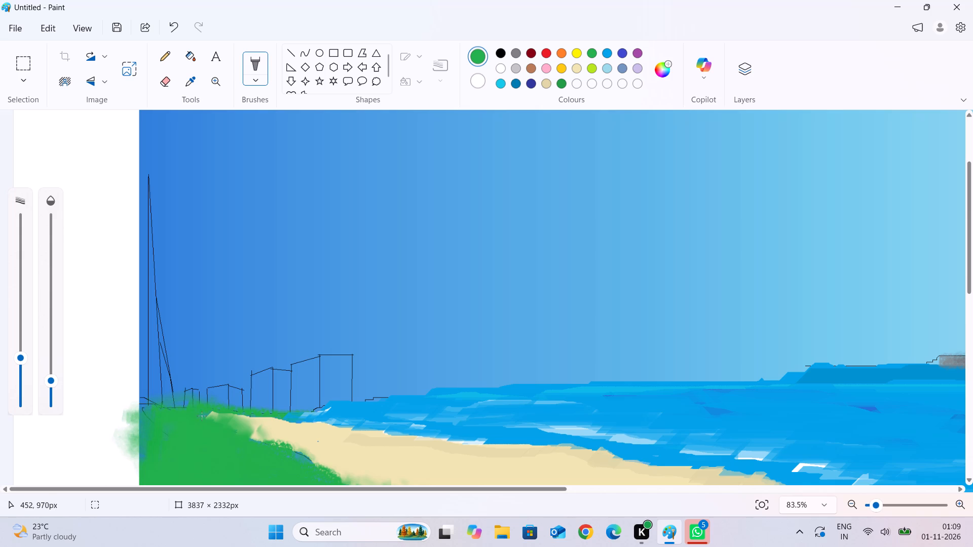
drag(202, 416, 260, 412)
drag(260, 412, 205, 412)
drag(205, 412, 140, 453)
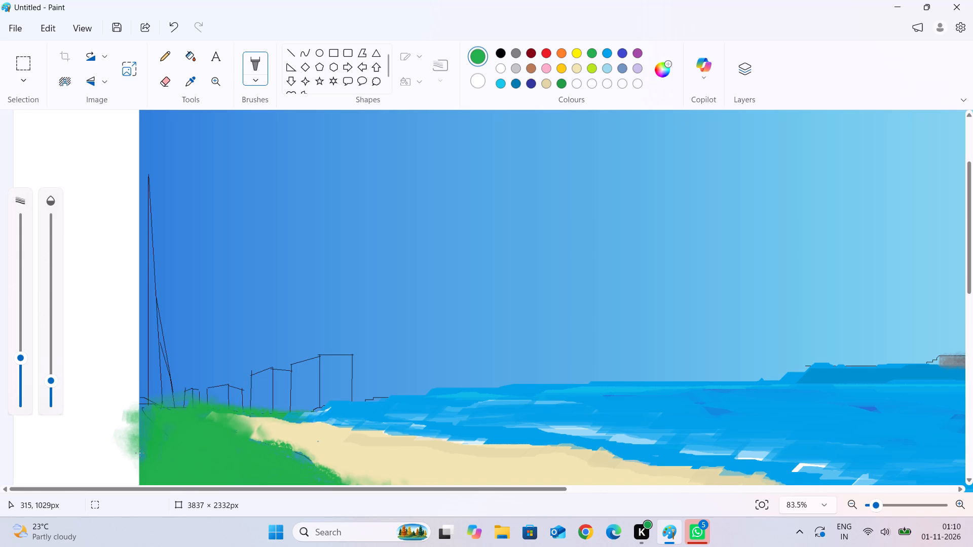
drag(140, 453, 162, 421)
drag(162, 421, 139, 449)
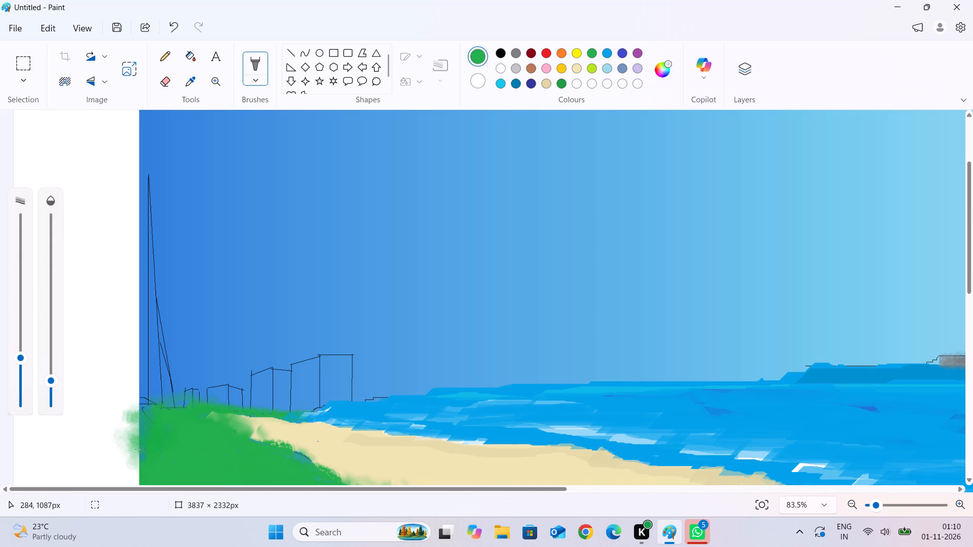
drag(139, 449, 129, 418)
Spread faint green grass strokes outward onto the blank strip added beside the landscape.
drag(129, 418, 85, 424)
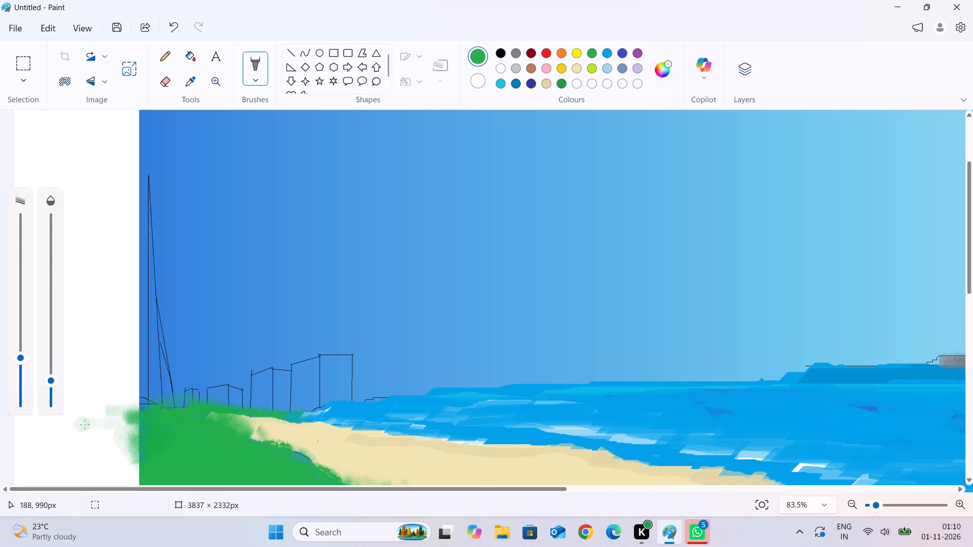
drag(85, 424, 88, 449)
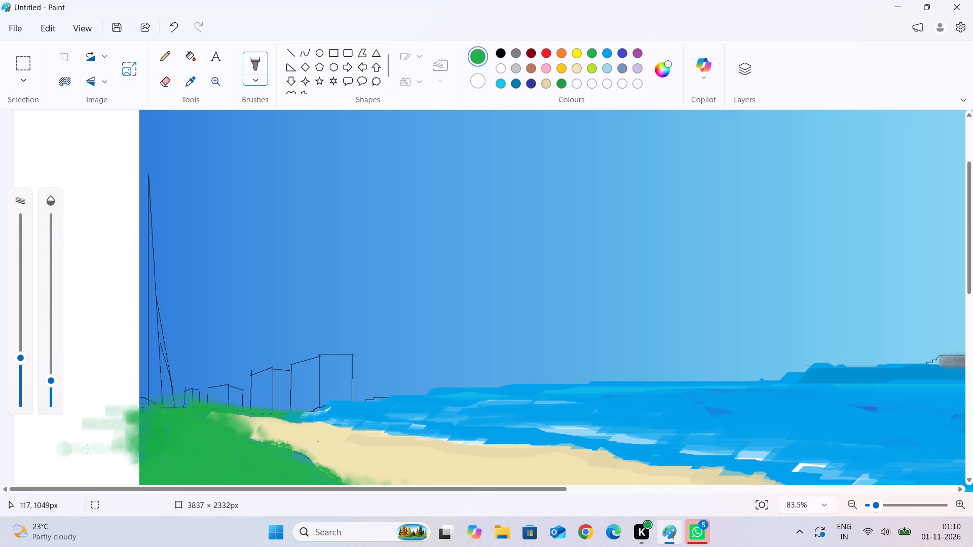
drag(88, 449, 152, 458)
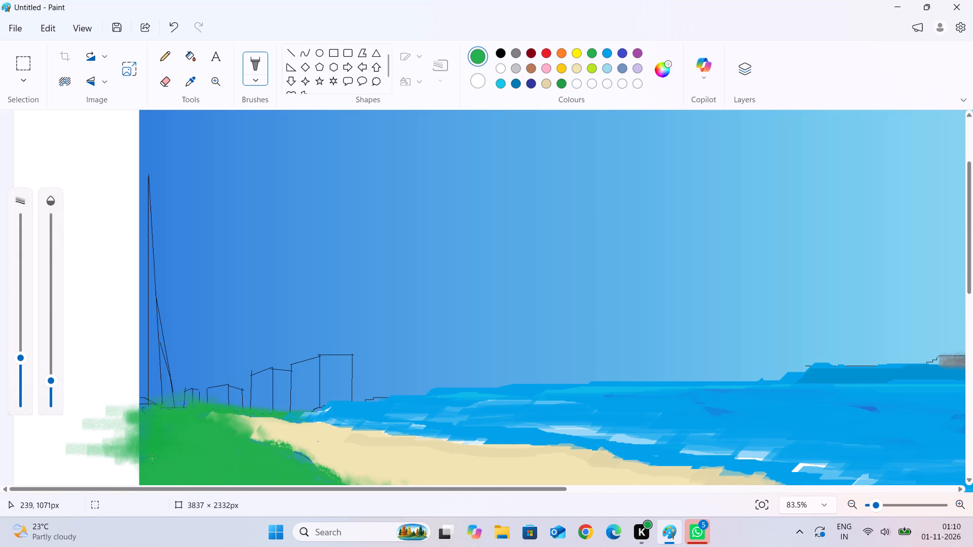
drag(152, 458, 142, 434)
drag(142, 434, 137, 433)
Brush dark blue strokes down the inside of the tall tower outline using a smaller brush size.
click(515, 87)
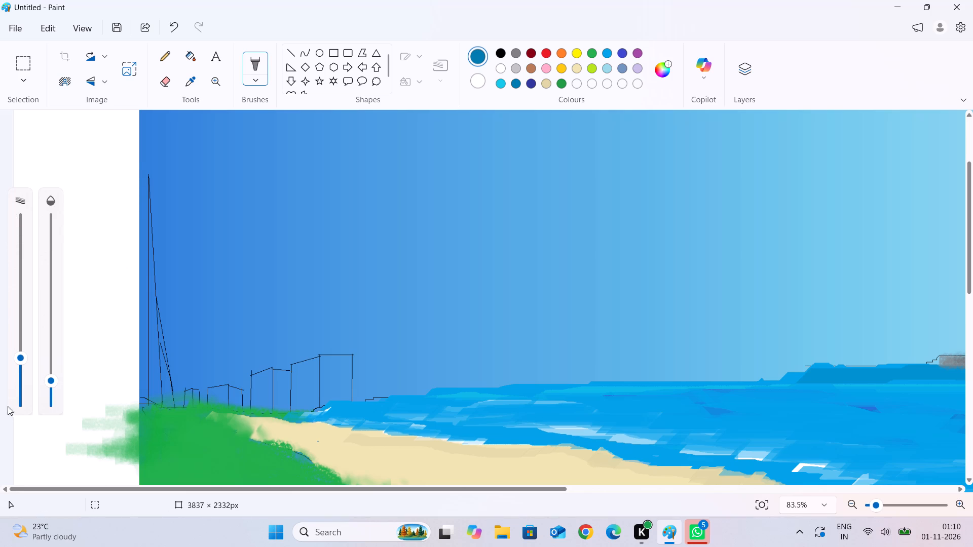
drag(18, 359, 18, 391)
drag(149, 211, 146, 269)
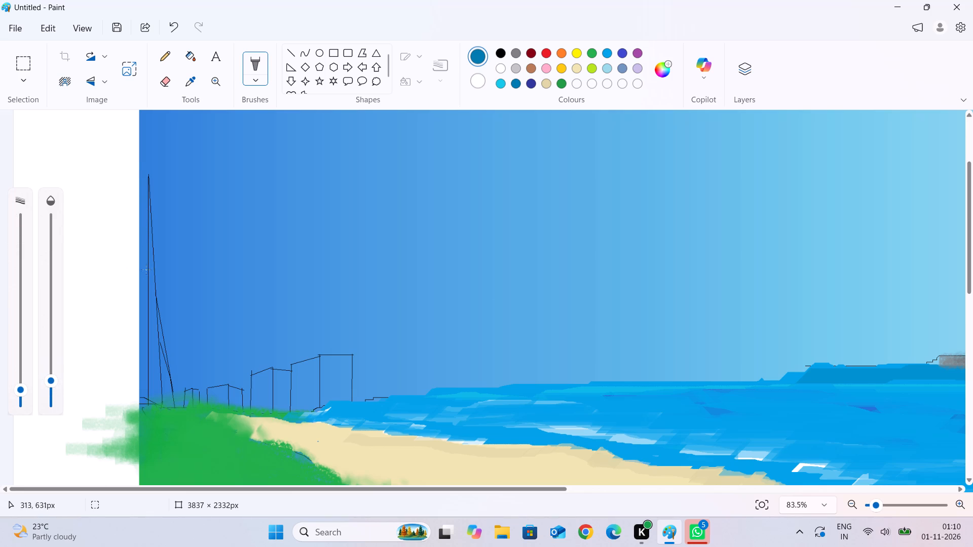
drag(146, 269, 152, 294)
drag(152, 290, 152, 301)
drag(152, 301, 147, 332)
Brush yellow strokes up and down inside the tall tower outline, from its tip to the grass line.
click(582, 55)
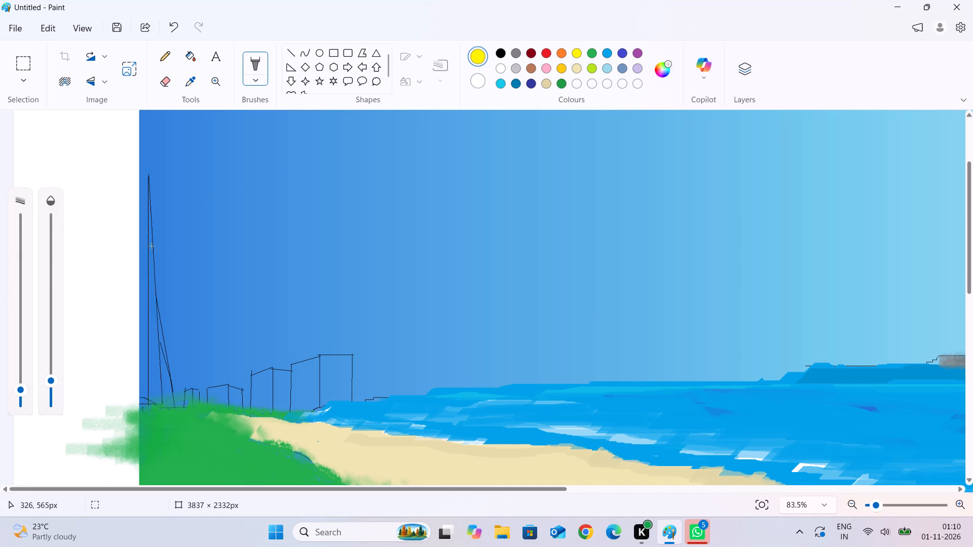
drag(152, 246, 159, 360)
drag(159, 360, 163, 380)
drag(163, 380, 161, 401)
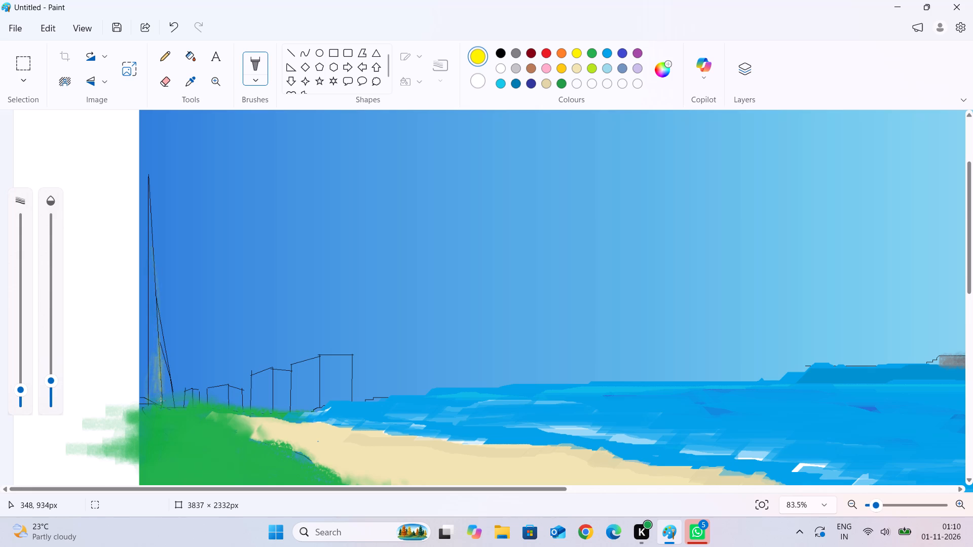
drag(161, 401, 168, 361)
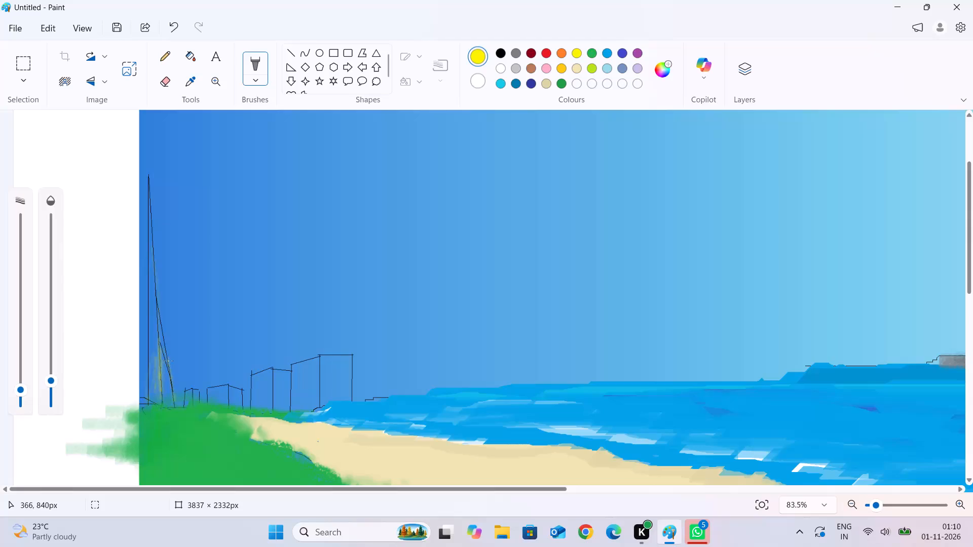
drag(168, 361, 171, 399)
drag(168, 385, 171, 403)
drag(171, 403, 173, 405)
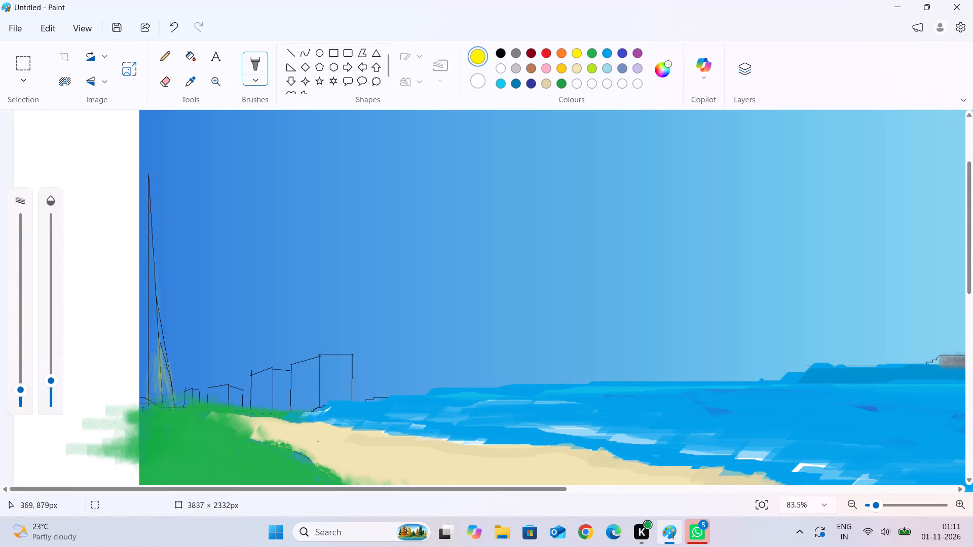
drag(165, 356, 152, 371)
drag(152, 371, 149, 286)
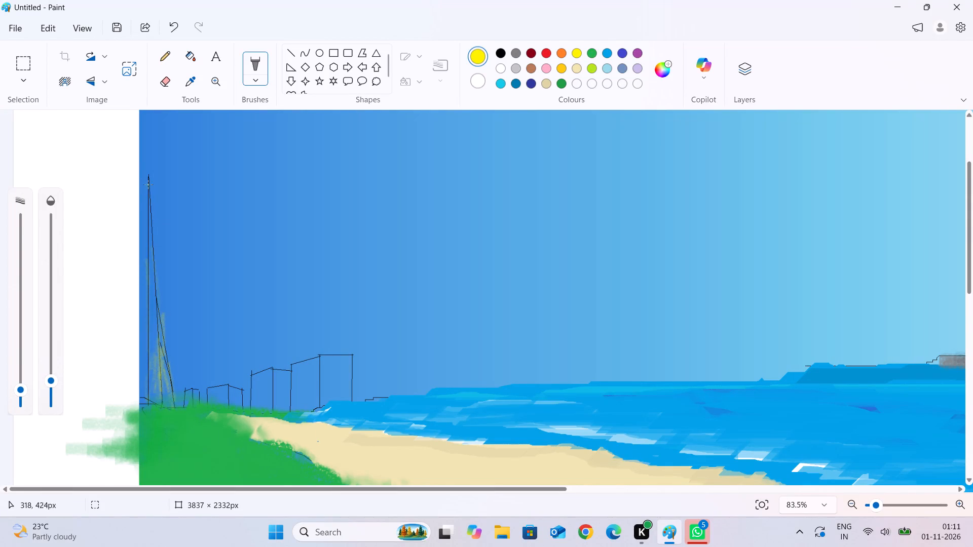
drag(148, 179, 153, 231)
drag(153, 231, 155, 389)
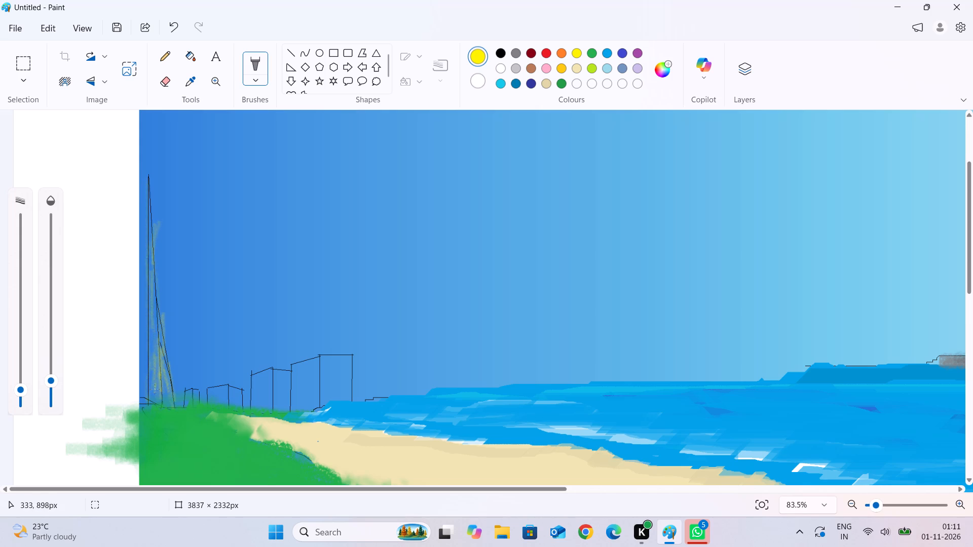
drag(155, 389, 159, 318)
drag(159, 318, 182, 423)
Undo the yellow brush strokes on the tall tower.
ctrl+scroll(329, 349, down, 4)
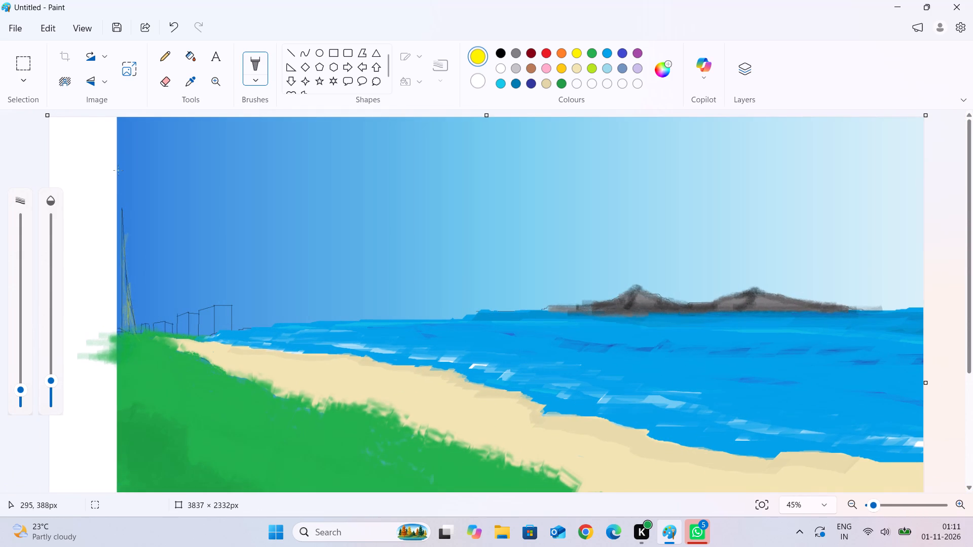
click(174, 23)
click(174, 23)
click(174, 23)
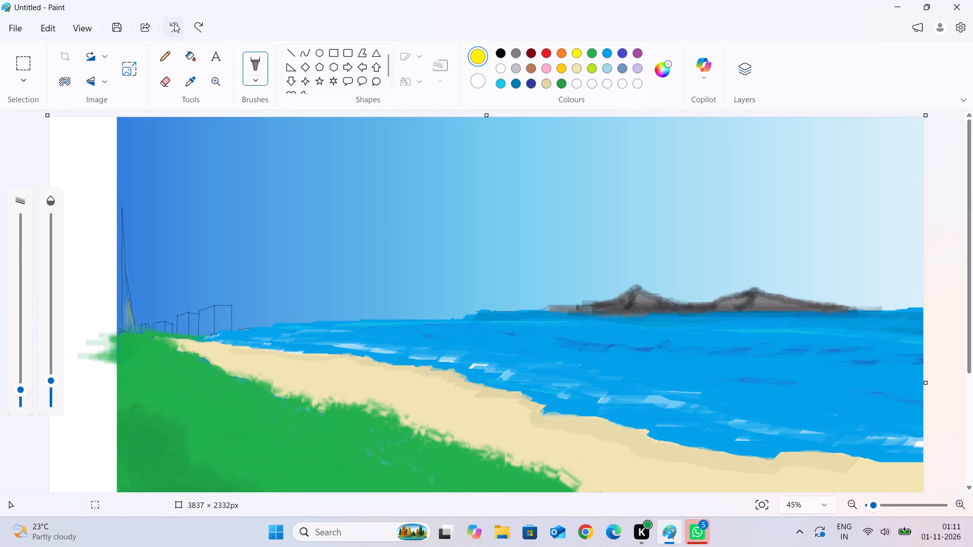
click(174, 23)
Resize the canvas to about 3539 × 2343 px, trimming the blank strip beside the landscape up to the sky's dark-blue edge.
drag(41, 116, 92, 113)
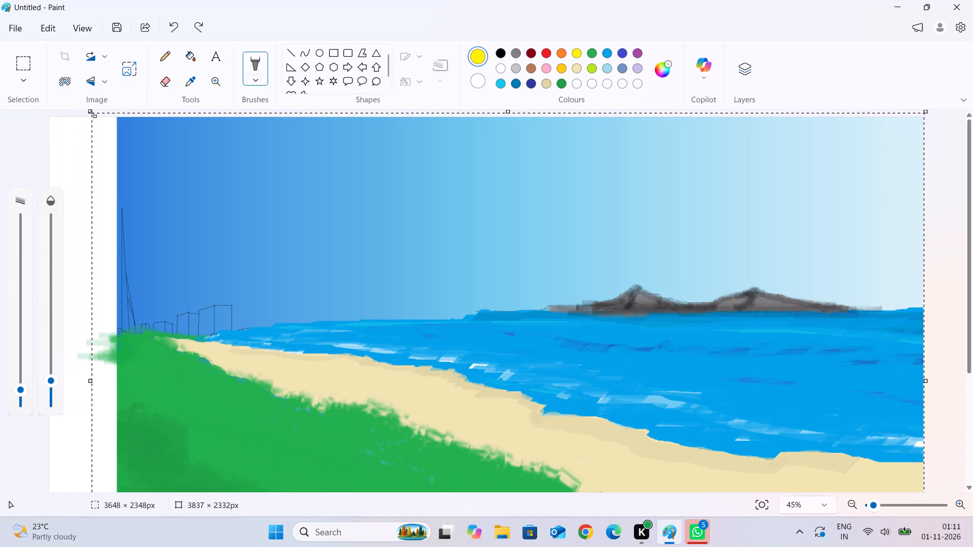
drag(92, 113, 104, 121)
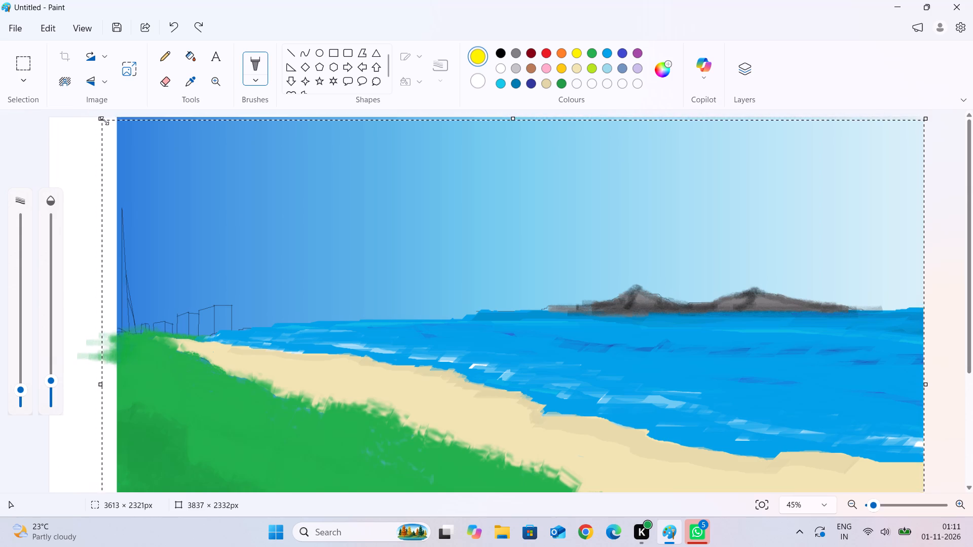
drag(104, 121, 117, 115)
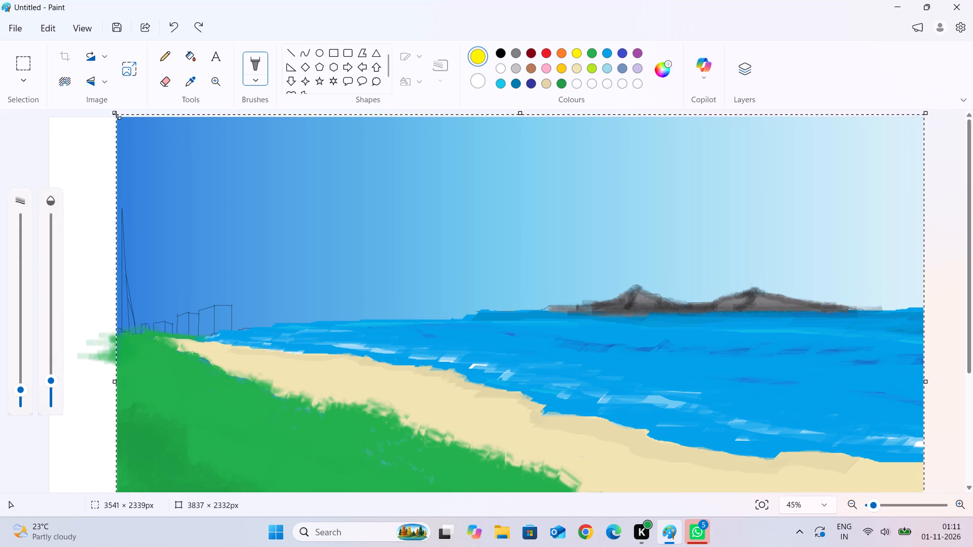
drag(117, 115, 115, 117)
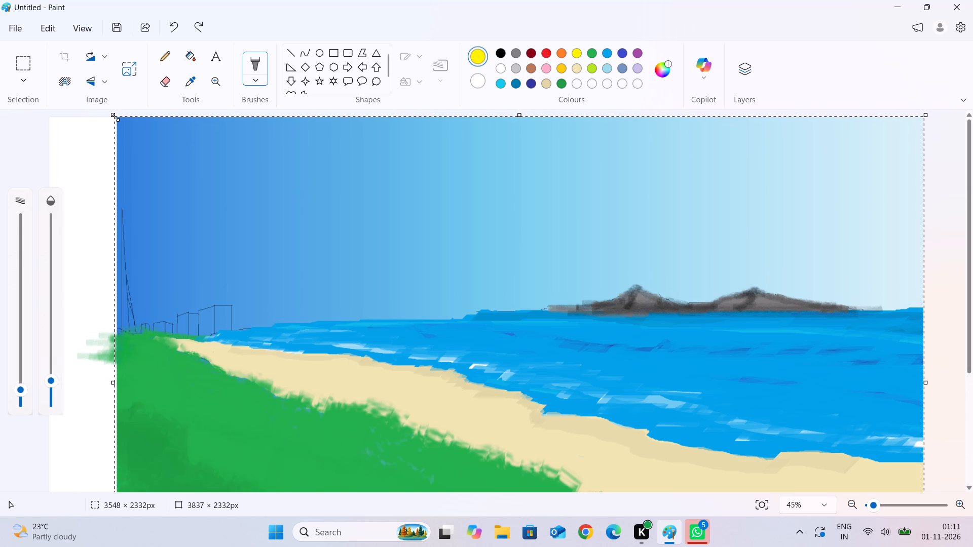
drag(115, 117, 117, 114)
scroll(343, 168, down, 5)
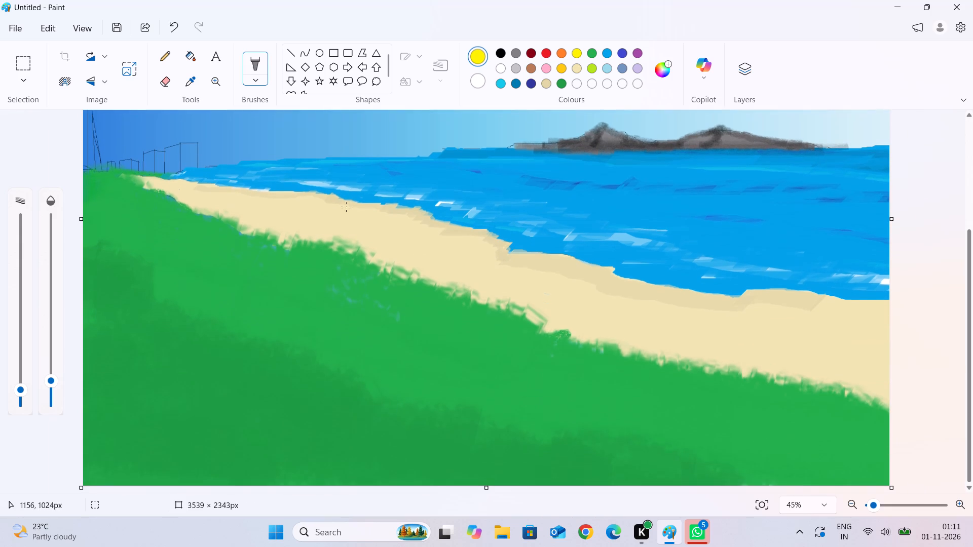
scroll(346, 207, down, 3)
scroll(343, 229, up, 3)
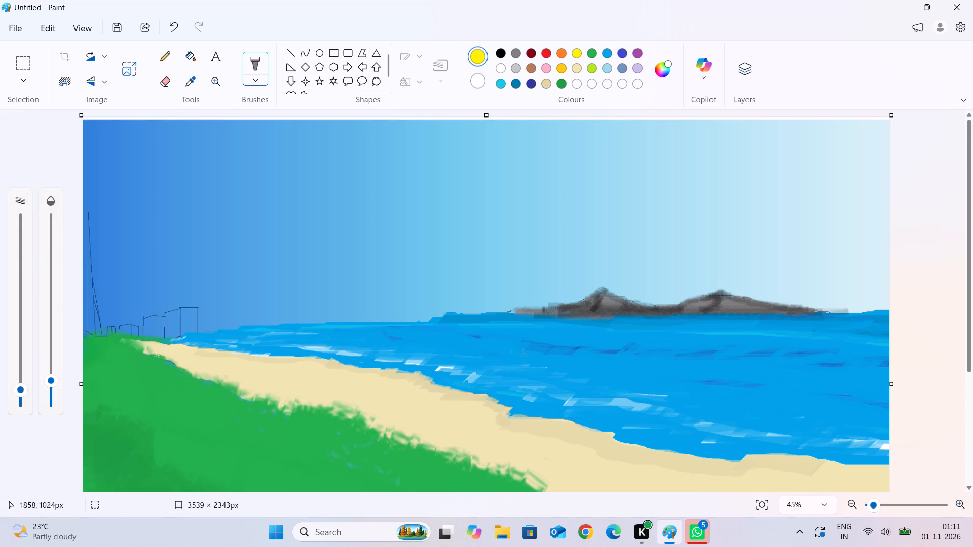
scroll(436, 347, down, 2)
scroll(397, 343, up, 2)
Draw a thin yellow curve about 149 × 653 px as a bent stem in the grass near the picture's bottom-left corner.
ctrl+scroll(378, 341, down, 4)
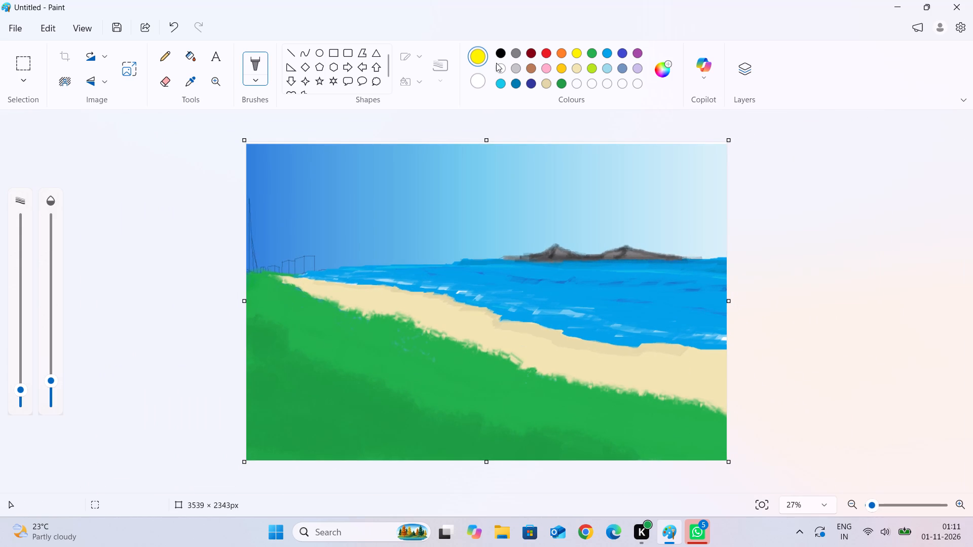
click(306, 54)
drag(278, 388, 278, 389)
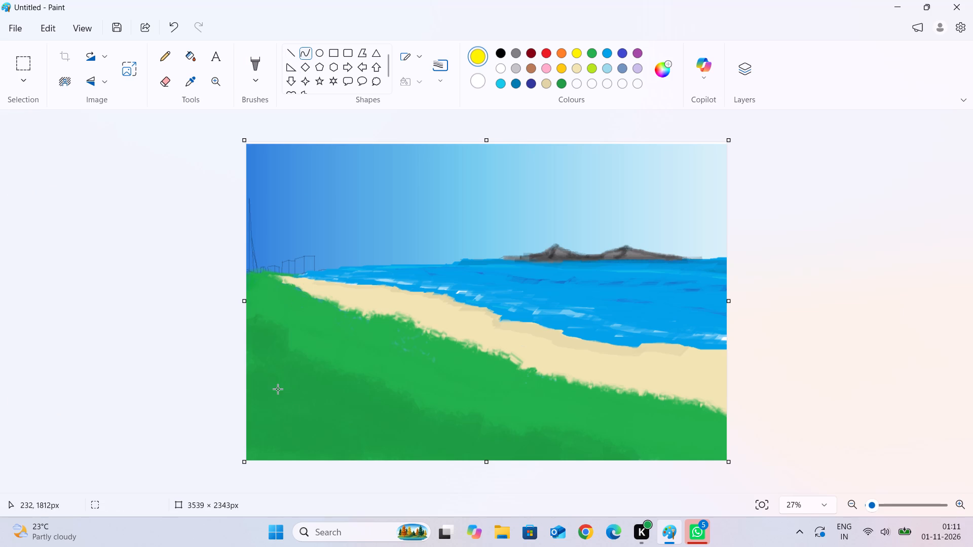
drag(278, 389, 296, 456)
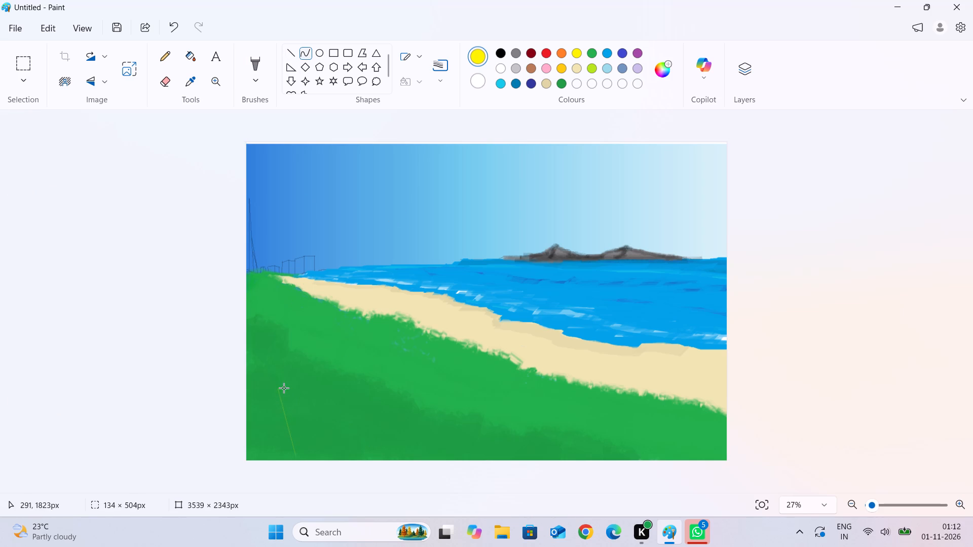
drag(282, 388, 294, 470)
drag(278, 388, 276, 470)
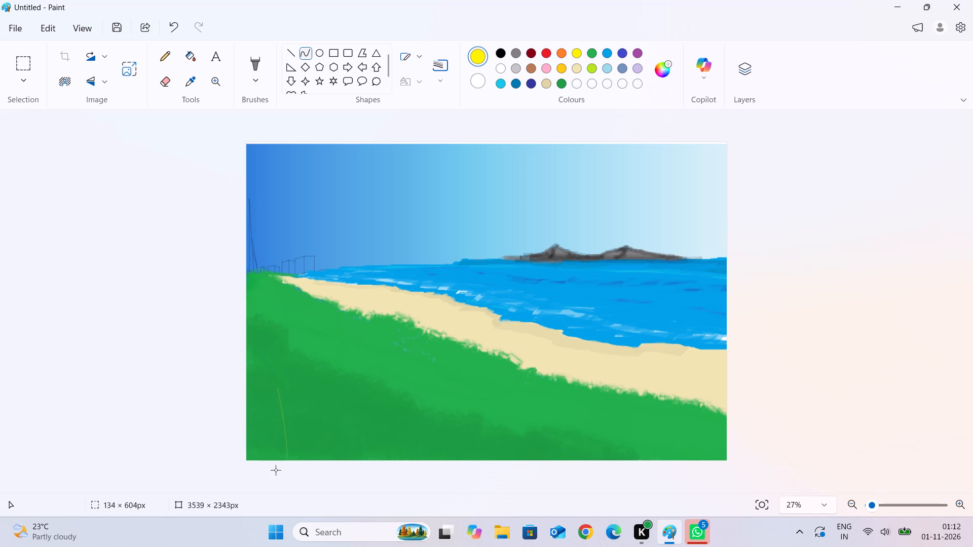
drag(276, 470, 297, 433)
drag(297, 433, 276, 477)
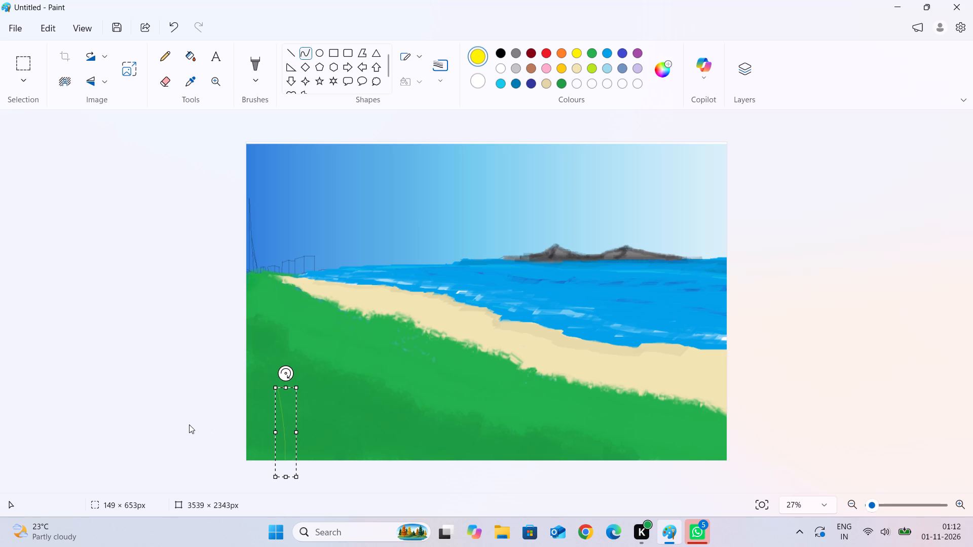
click(189, 424)
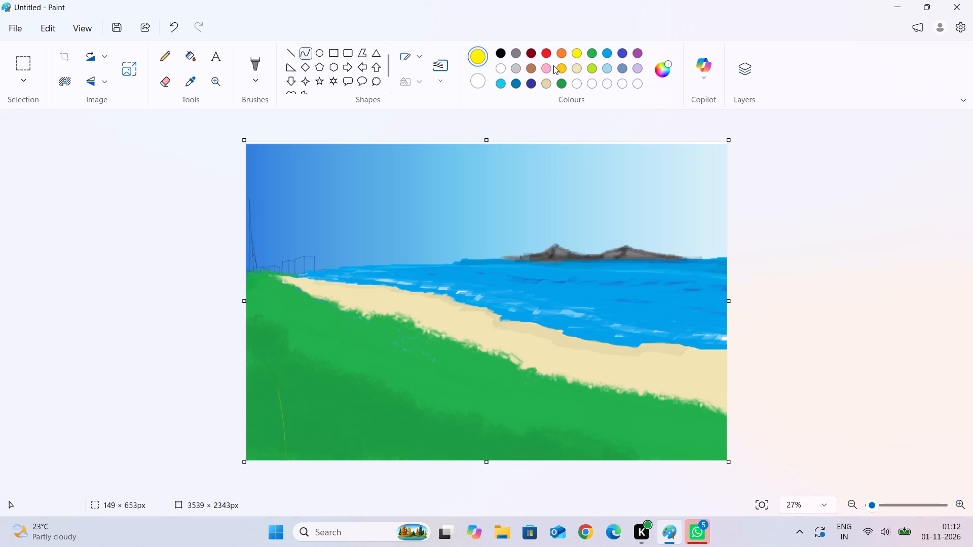
Draw a small dark red oval, about 48 × 64 px, at the top end of the yellow curved stem.
click(532, 54)
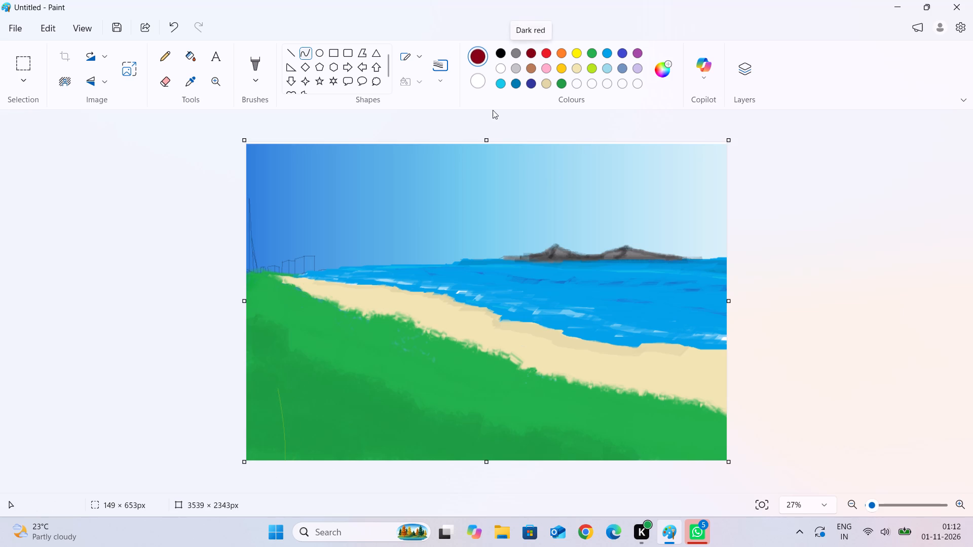
click(321, 55)
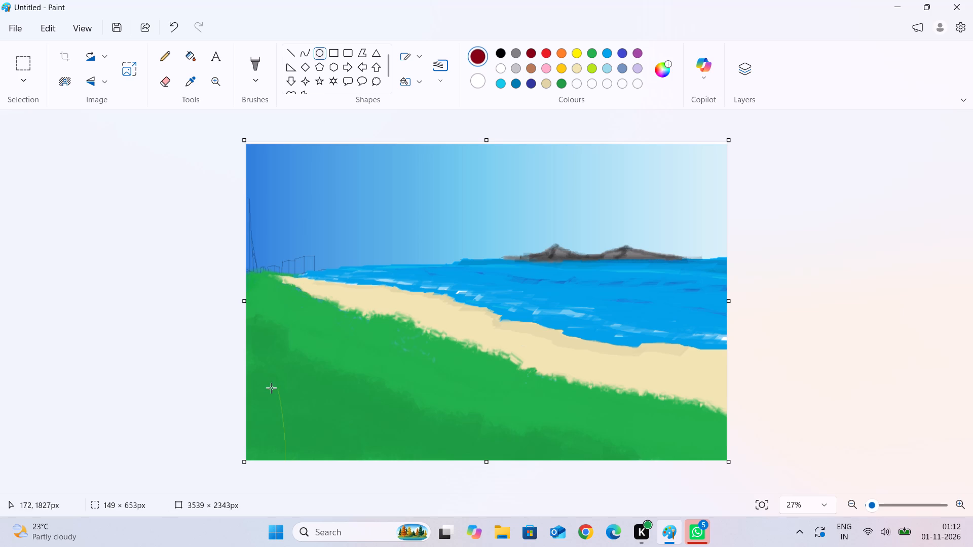
drag(274, 383, 281, 394)
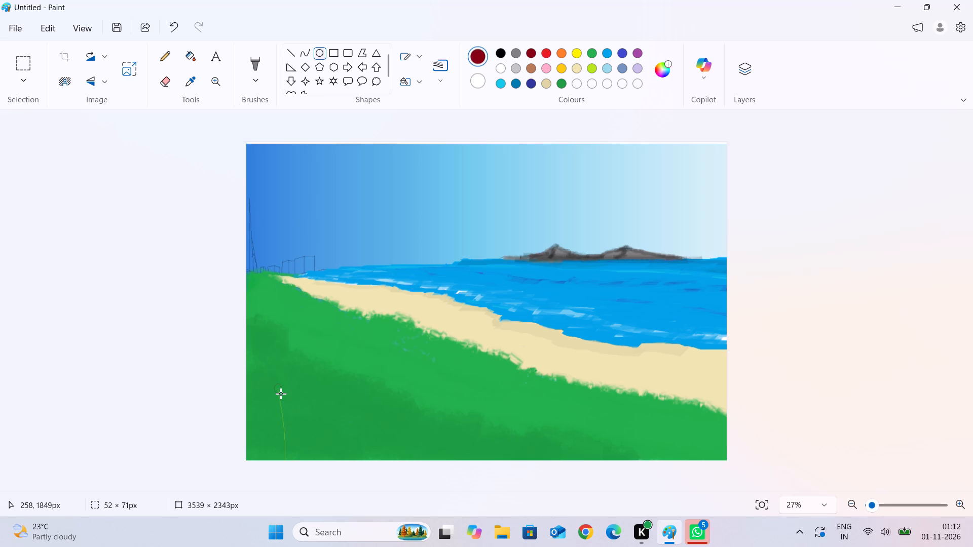
drag(281, 394, 281, 392)
click(177, 424)
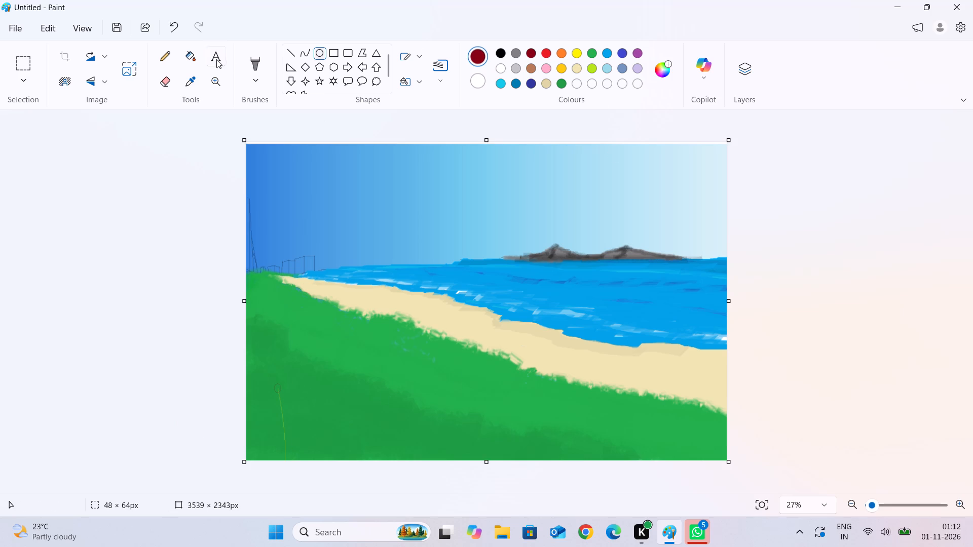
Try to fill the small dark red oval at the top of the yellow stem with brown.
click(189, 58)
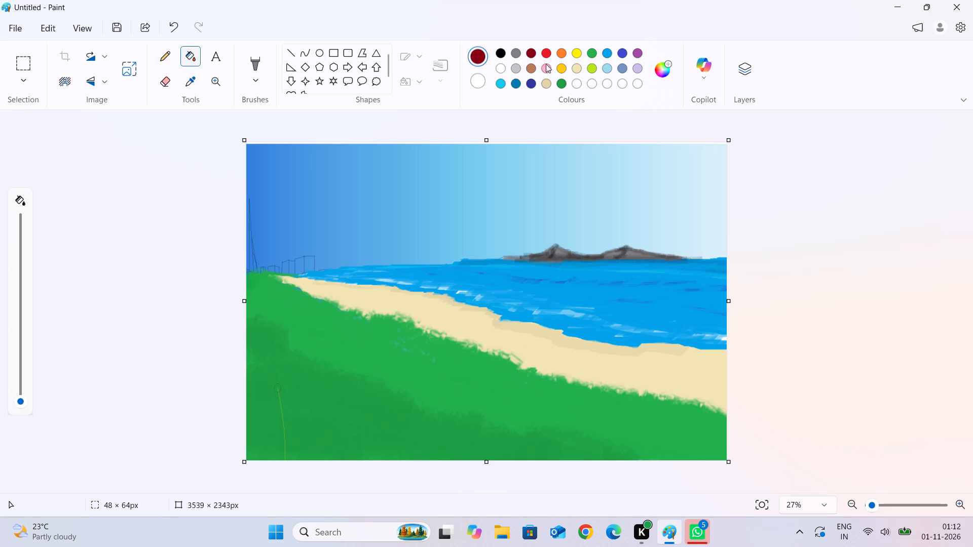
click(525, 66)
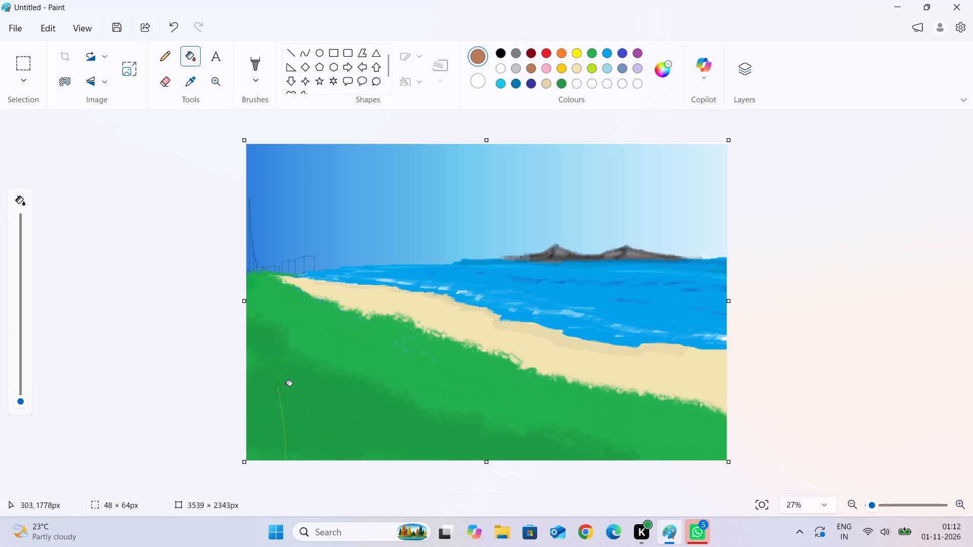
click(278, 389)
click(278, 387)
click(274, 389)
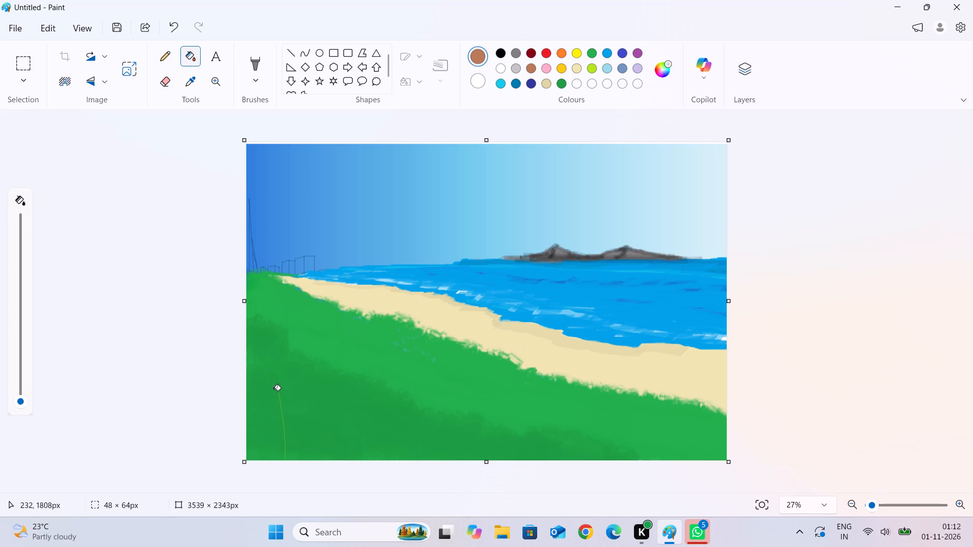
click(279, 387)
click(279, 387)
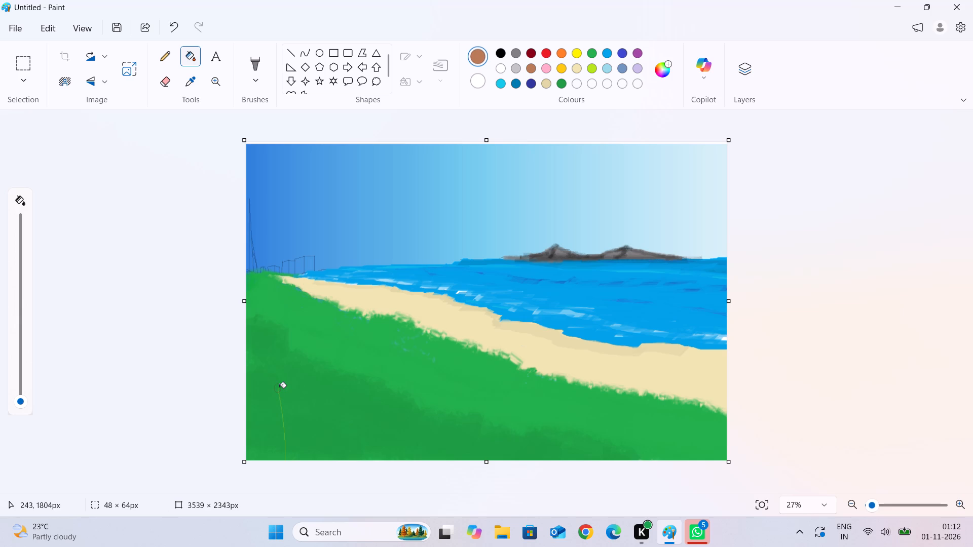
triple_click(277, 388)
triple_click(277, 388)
Paint over the oval at the stem's tip with a brown brush at about 80% opacity, making a solid rounded flower head.
click(259, 60)
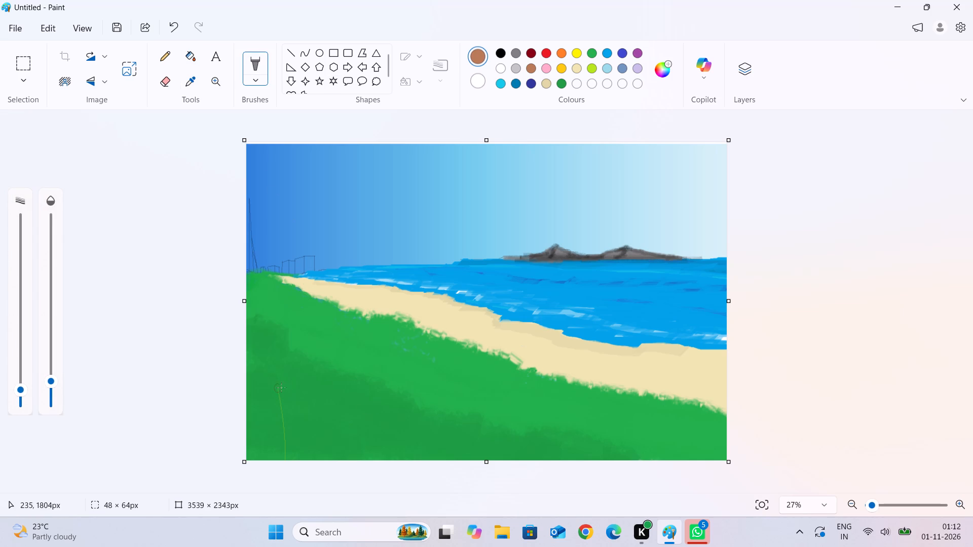
click(278, 389)
scroll(404, 406, right, 1)
ctrl+scroll(404, 406, up, 1)
ctrl+scroll(404, 406, right, 1)
ctrl+scroll(404, 406, up, 1)
ctrl+scroll(404, 406, right, 1)
ctrl+scroll(404, 406, up, 2)
ctrl+scroll(404, 406, right, 1)
ctrl+scroll(404, 406, up, 1)
ctrl+scroll(404, 406, right, 1)
ctrl+scroll(404, 406, up, 1)
ctrl+scroll(404, 406, right, 1)
ctrl+scroll(404, 406, up, 1)
ctrl+scroll(404, 406, right, 1)
ctrl+scroll(404, 406, up, 2)
scroll(404, 406, down, 3)
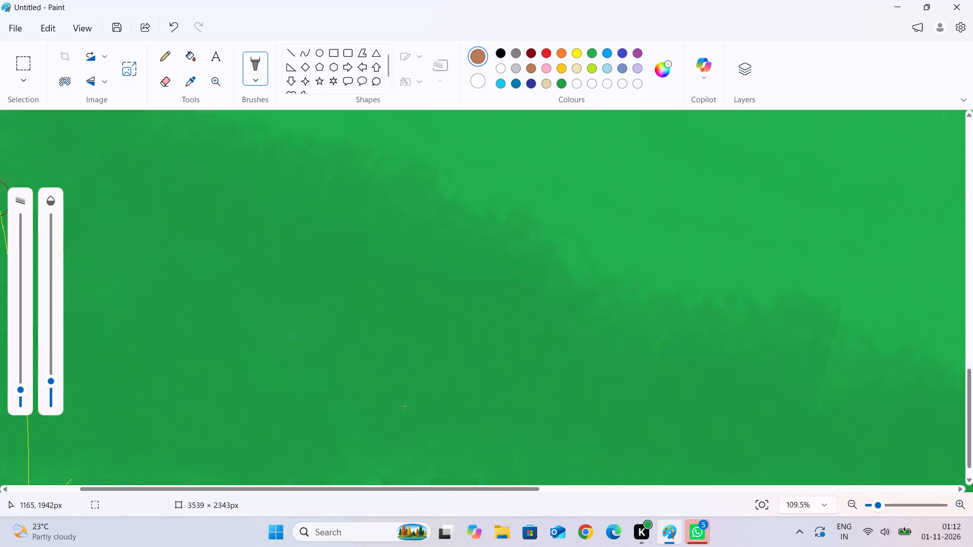
scroll(404, 406, right, 7)
scroll(326, 361, right, 1)
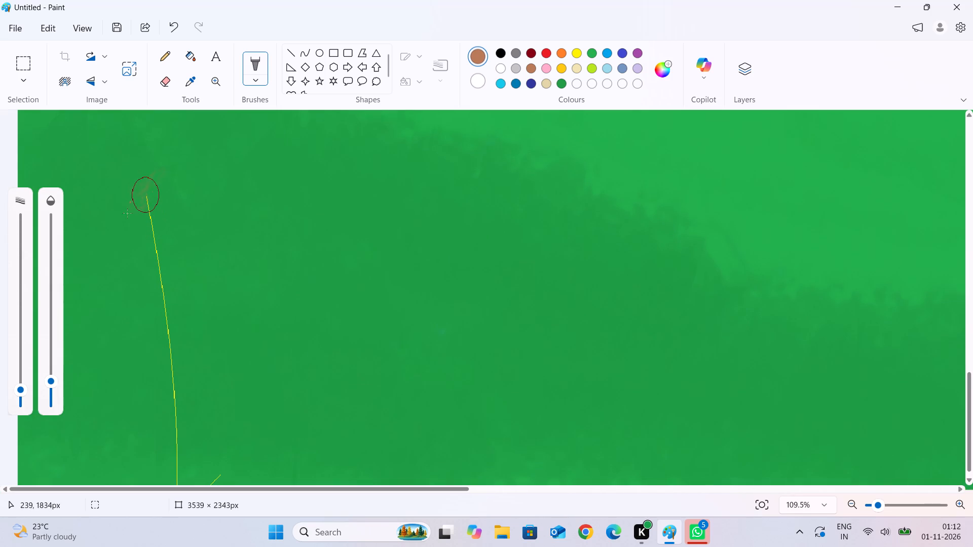
drag(58, 380, 52, 248)
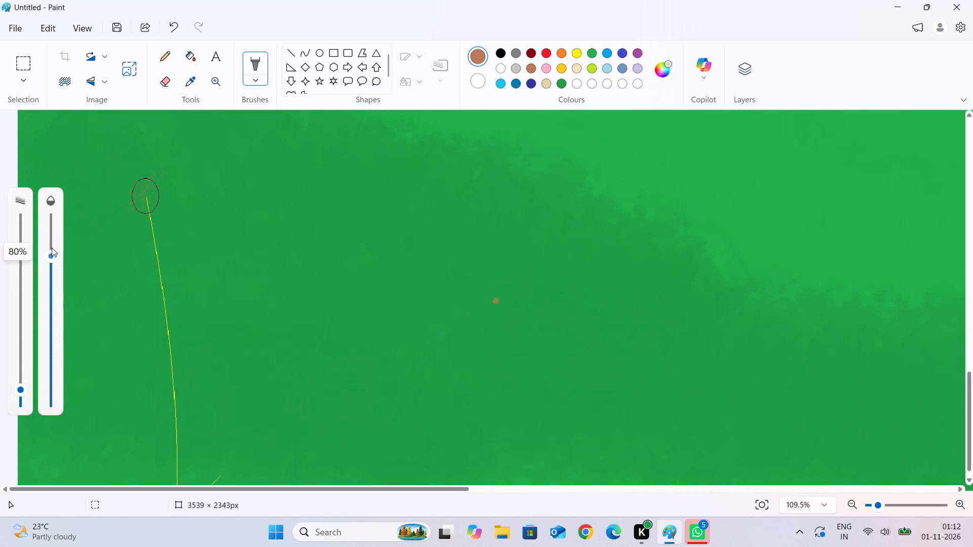
drag(52, 248, 51, 248)
drag(154, 201, 139, 189)
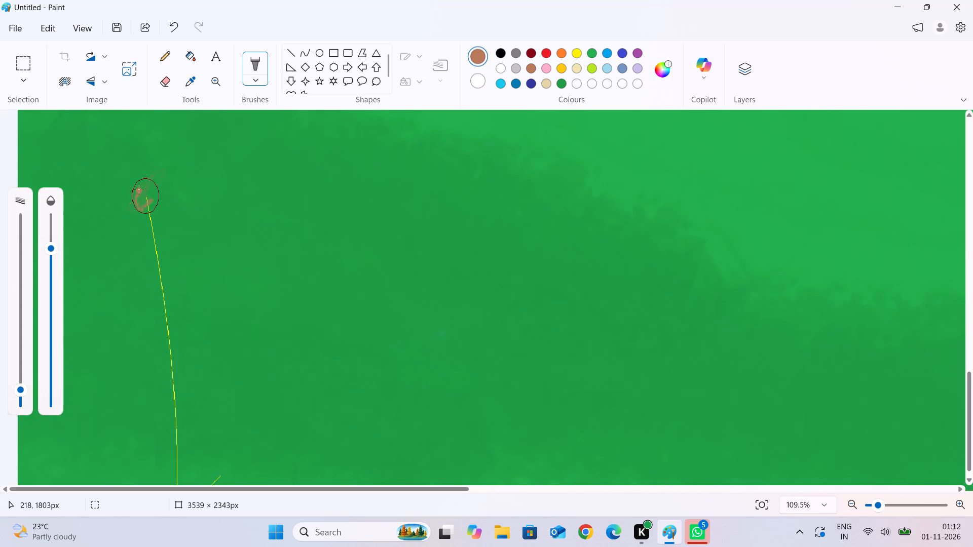
drag(139, 189, 143, 189)
drag(143, 189, 127, 205)
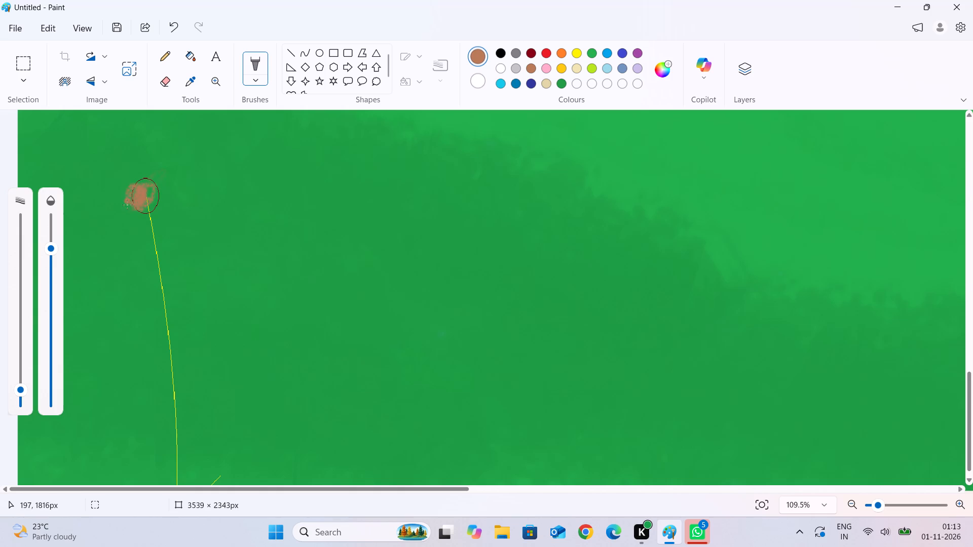
drag(127, 205, 143, 197)
drag(140, 200, 144, 191)
drag(144, 191, 159, 205)
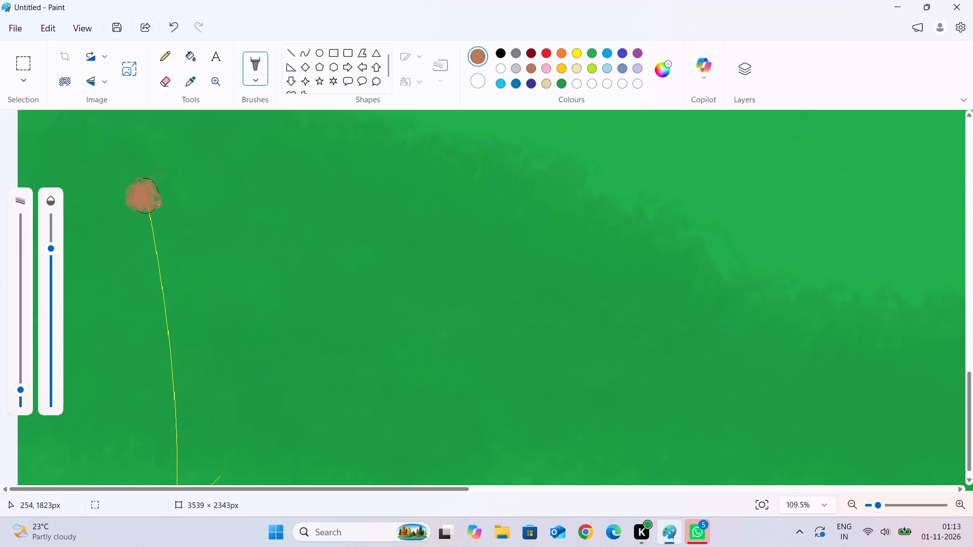
drag(159, 205, 159, 200)
drag(159, 200, 156, 196)
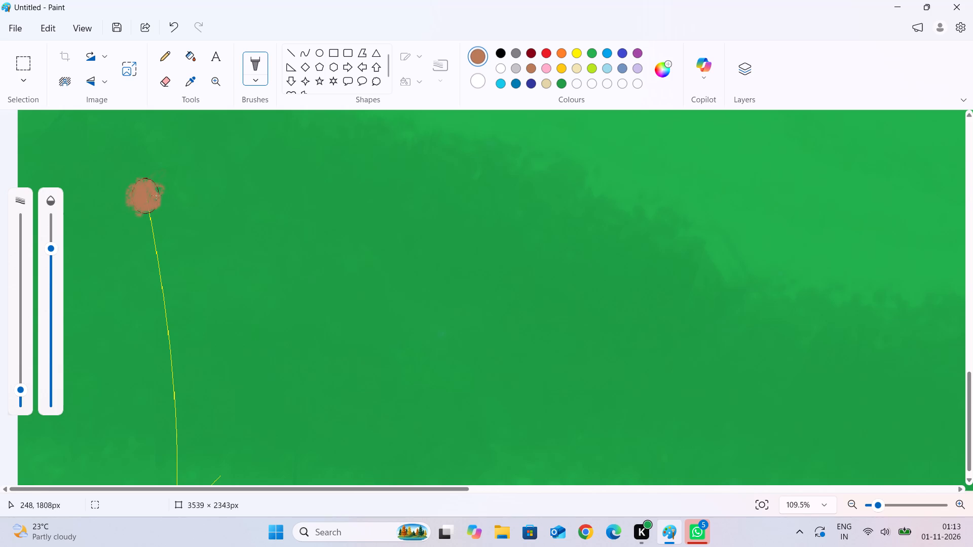
drag(156, 196, 149, 192)
drag(149, 192, 137, 185)
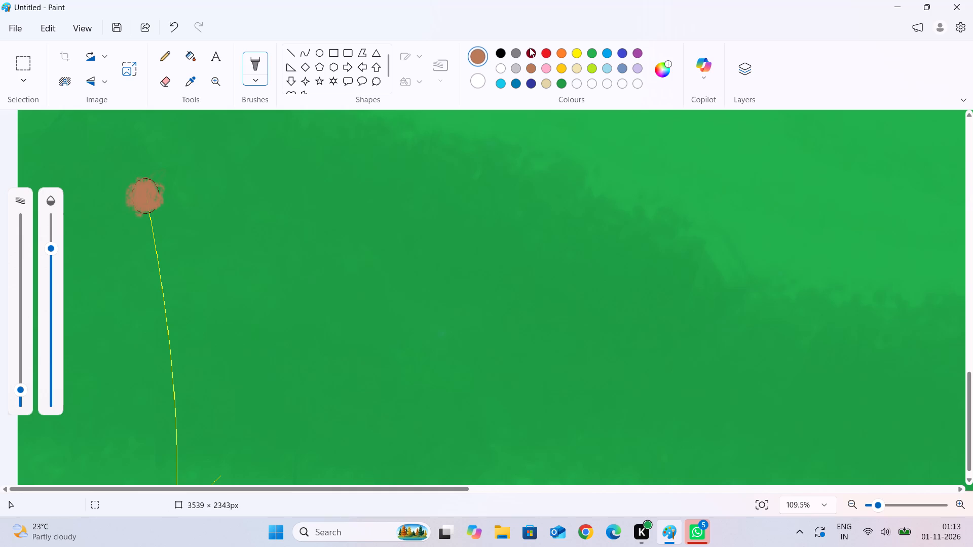
Brush a small dark red centre into the brown flower head.
click(530, 48)
drag(149, 187, 143, 193)
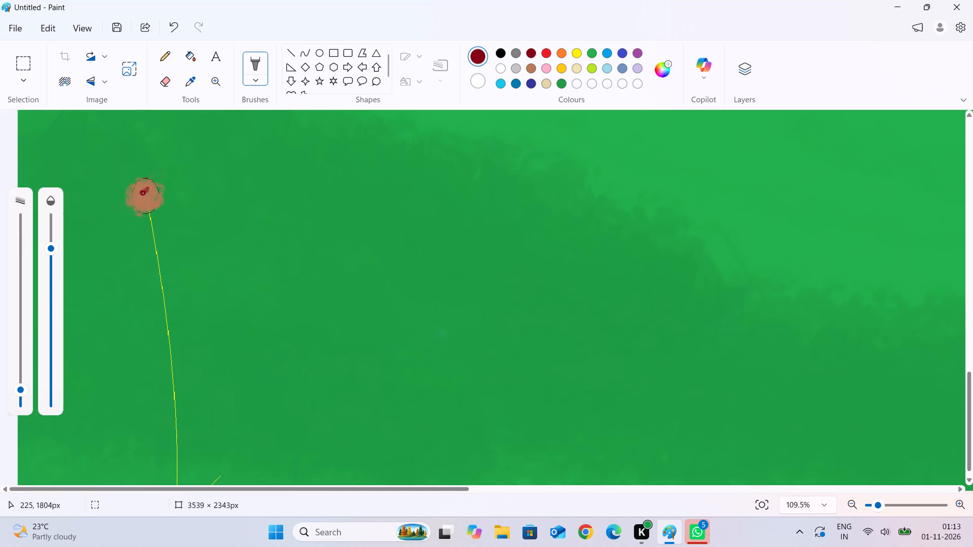
drag(143, 193, 147, 187)
drag(147, 187, 148, 192)
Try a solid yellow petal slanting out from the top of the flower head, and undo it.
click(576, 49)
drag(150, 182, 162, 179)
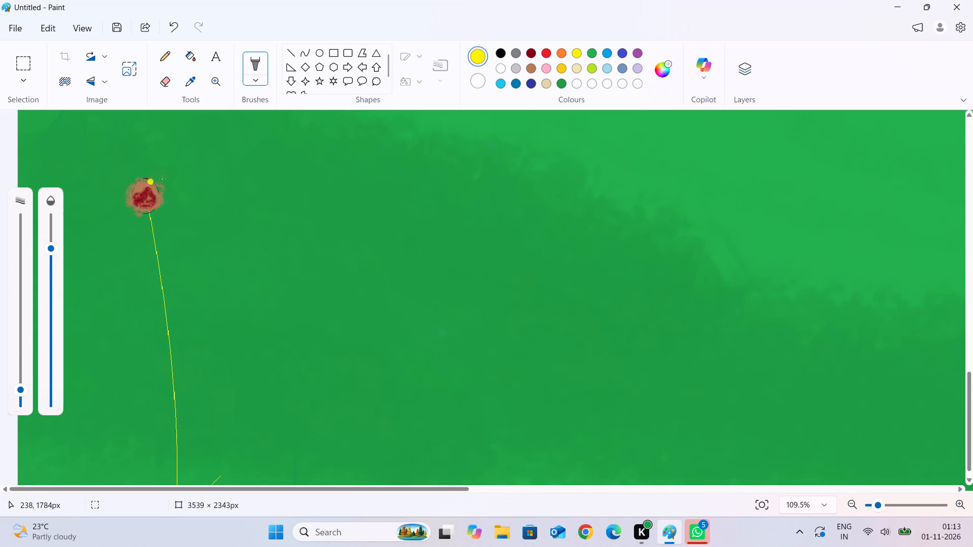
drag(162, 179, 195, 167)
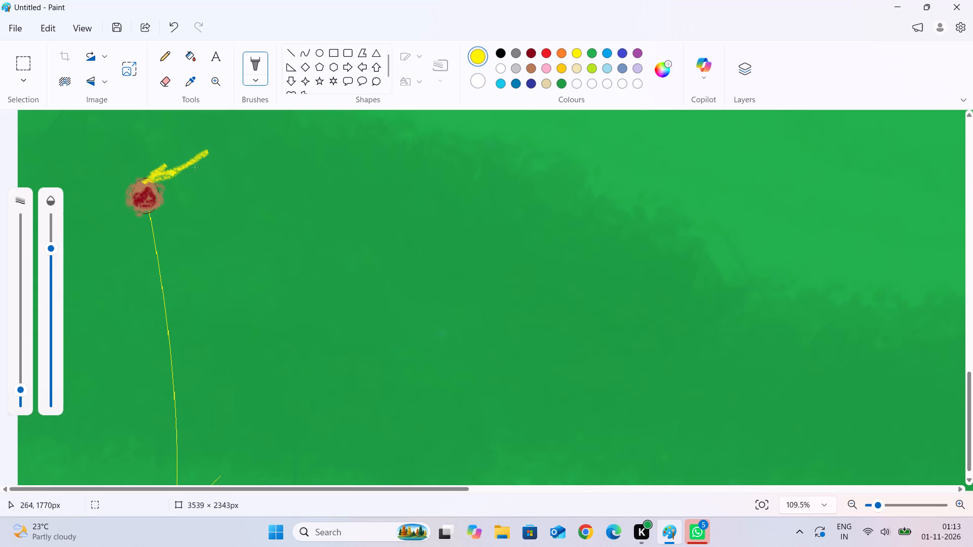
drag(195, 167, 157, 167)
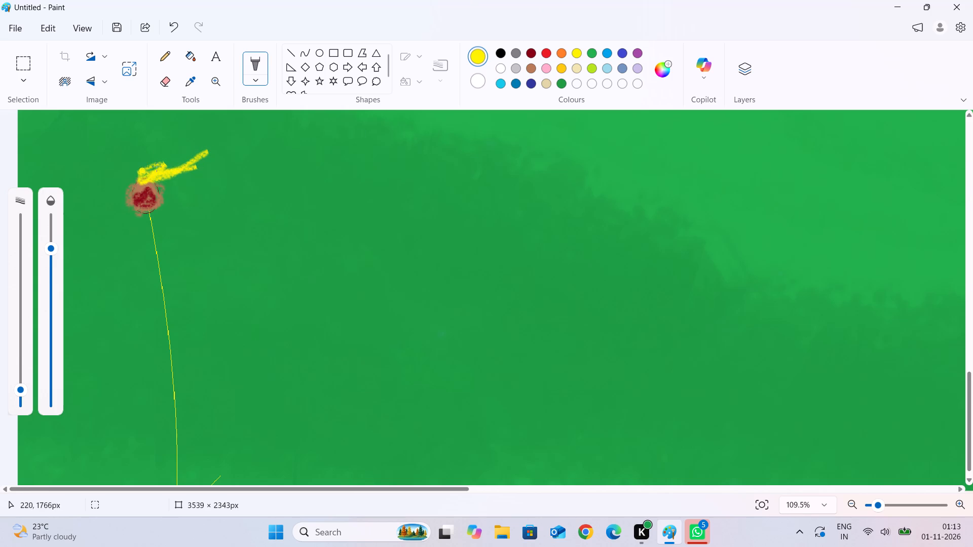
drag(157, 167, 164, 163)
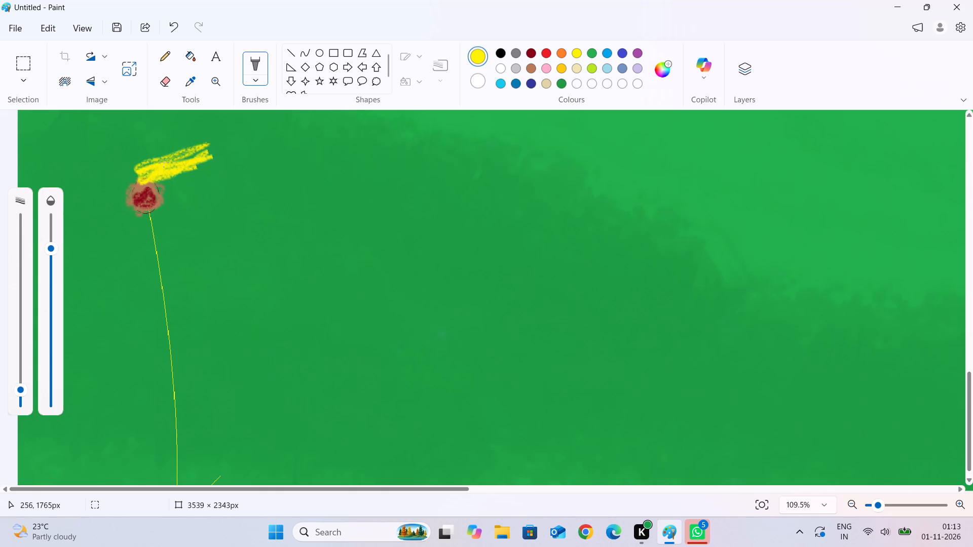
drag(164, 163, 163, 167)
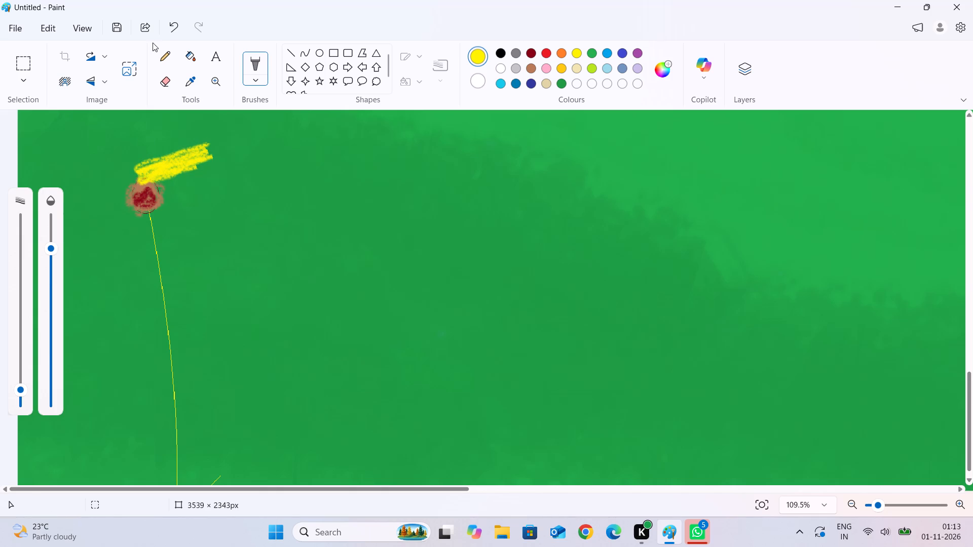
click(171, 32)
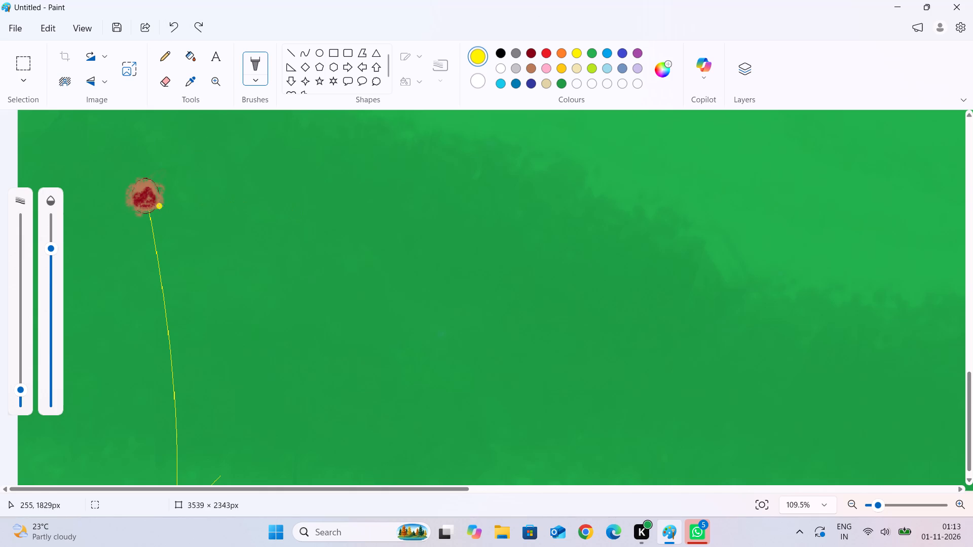
Outline two long yellow petals, each about 220 px, reaching from the flower head toward the picture's right side.
drag(156, 194, 284, 173)
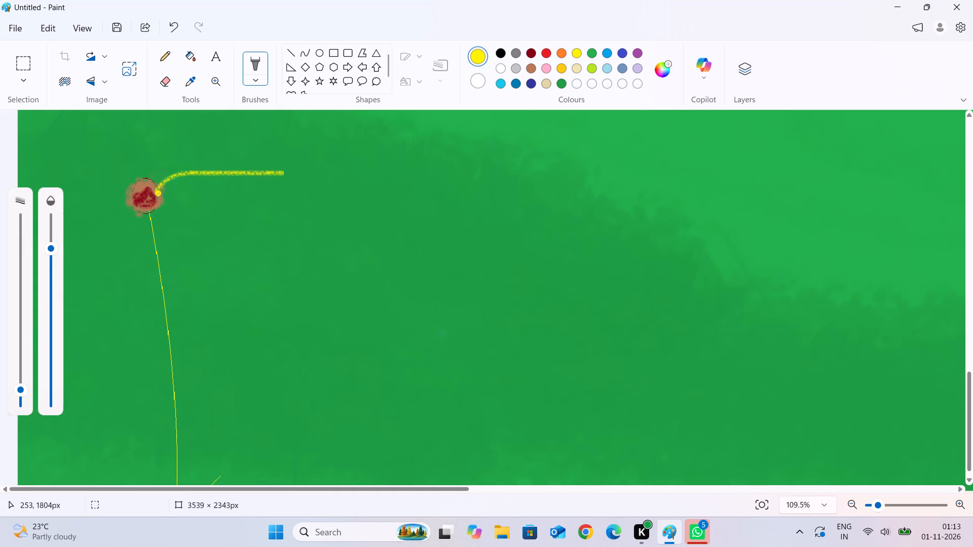
drag(158, 200, 279, 172)
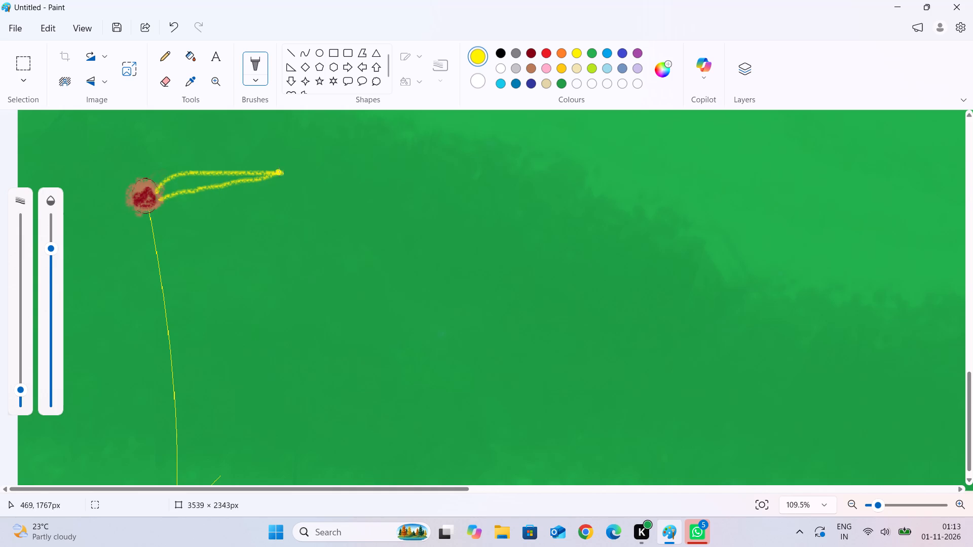
drag(279, 172, 280, 171)
drag(156, 198, 280, 226)
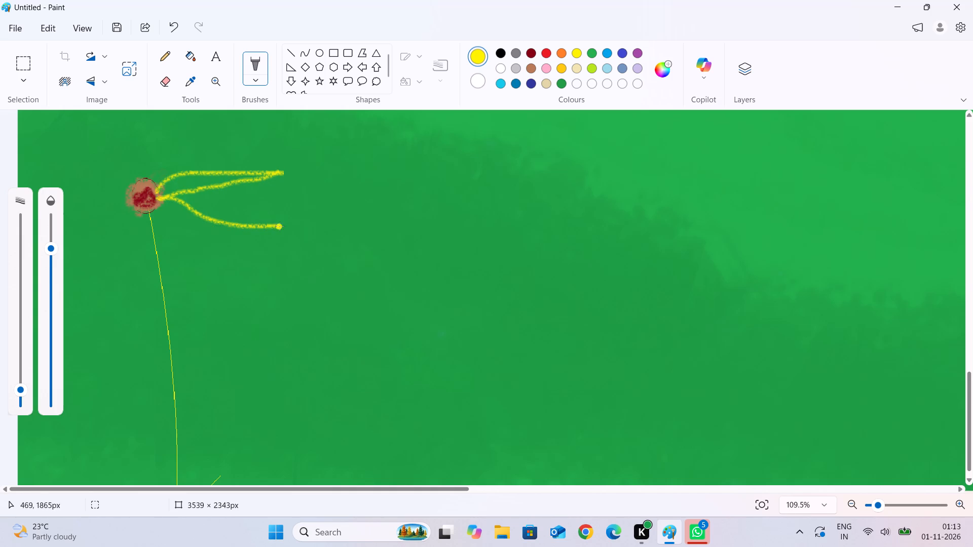
drag(145, 211, 221, 222)
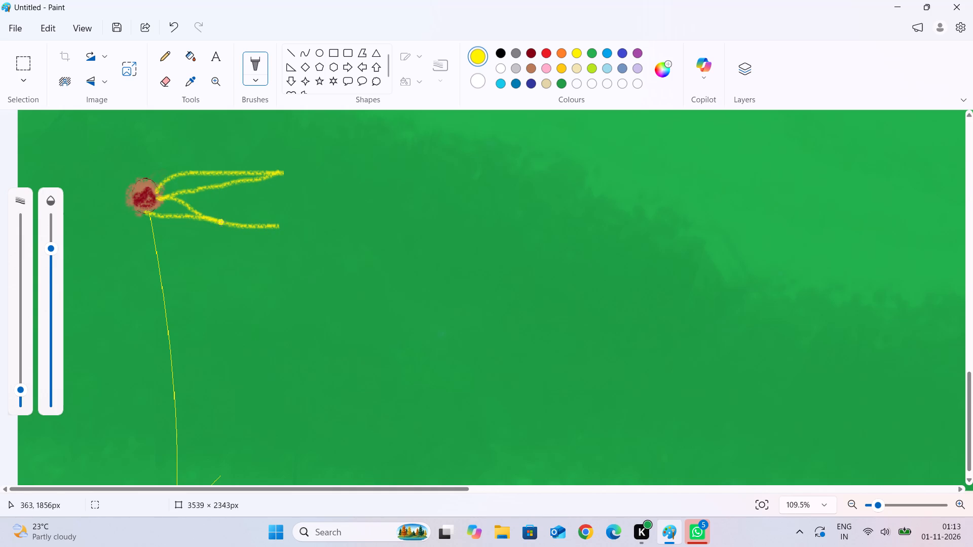
drag(221, 222, 282, 226)
Outline a short yellow petal hanging below the flower head and a longer one slanting down toward the picture's left edge.
drag(149, 211, 145, 250)
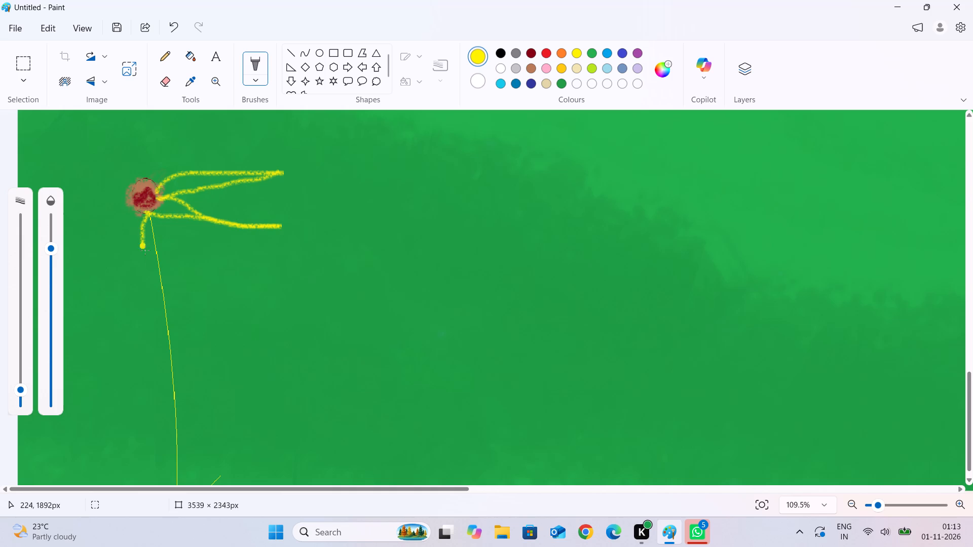
drag(145, 250, 163, 273)
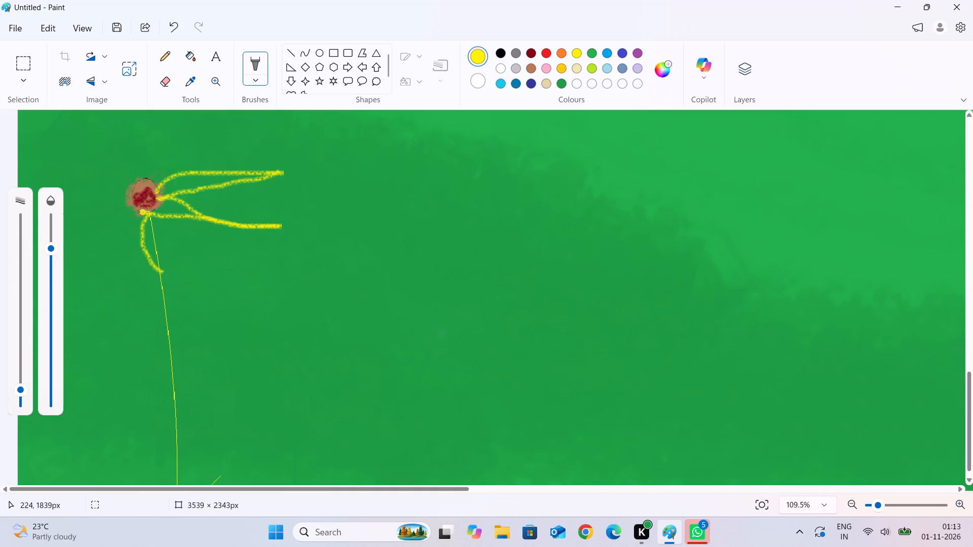
click(144, 212)
drag(134, 212, 93, 235)
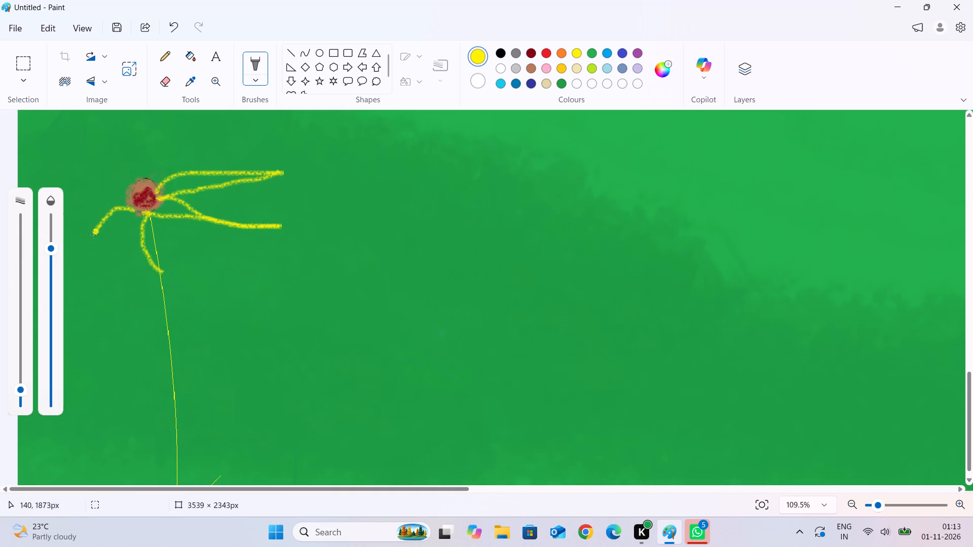
drag(93, 235, 82, 250)
drag(133, 225, 50, 255)
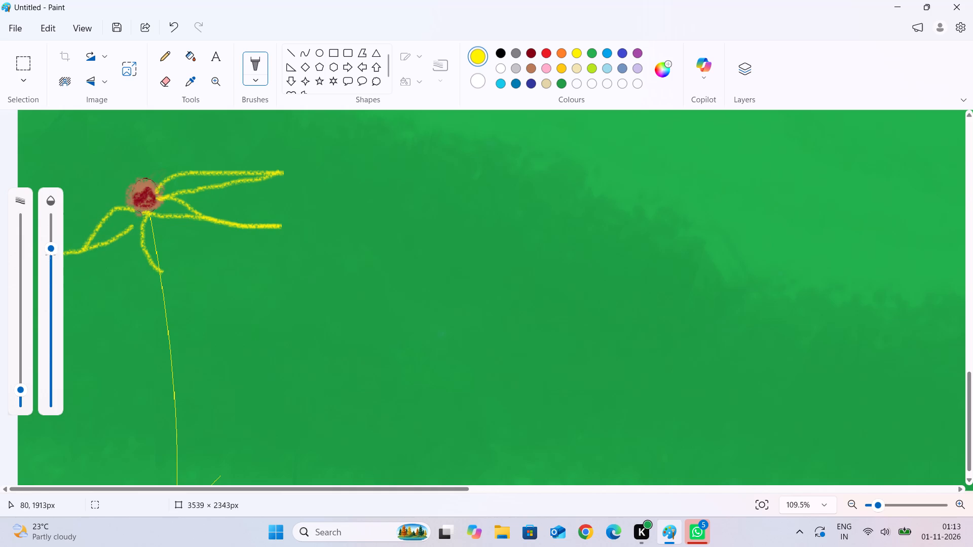
drag(50, 255, 48, 254)
drag(130, 218, 144, 268)
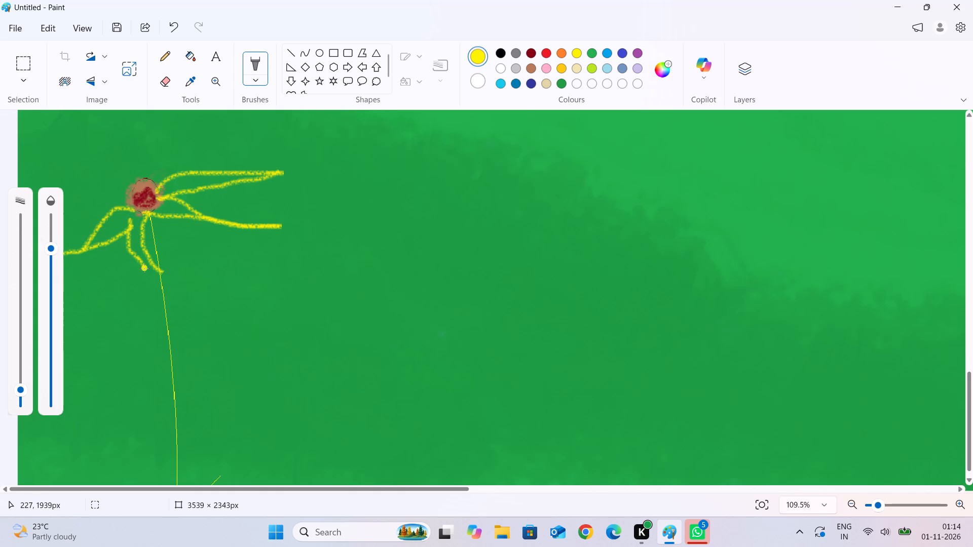
drag(144, 268, 158, 269)
Outline a curved, drooping yellow petal from the flower head toward the picture's left edge, just above the lower-left petal.
drag(131, 211, 102, 193)
drag(102, 193, 76, 213)
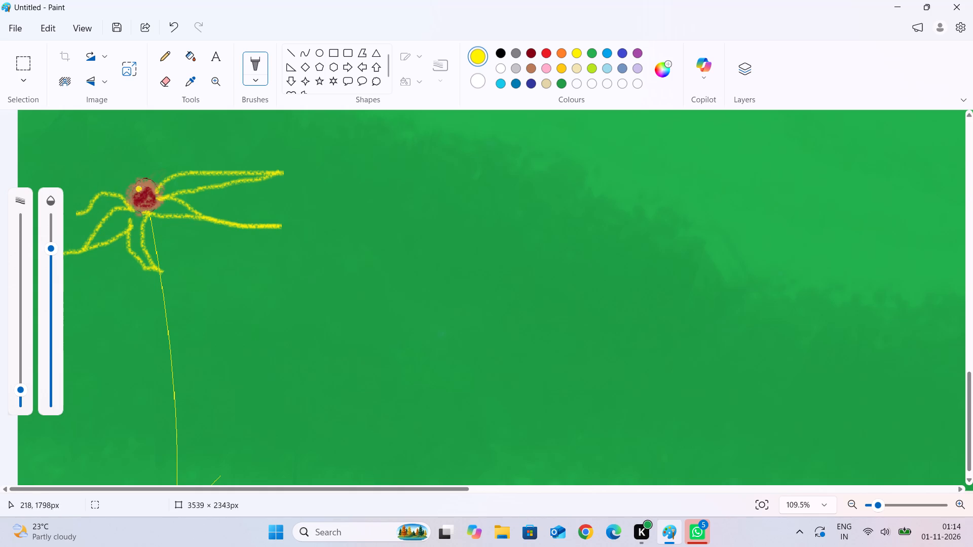
drag(136, 185, 81, 206)
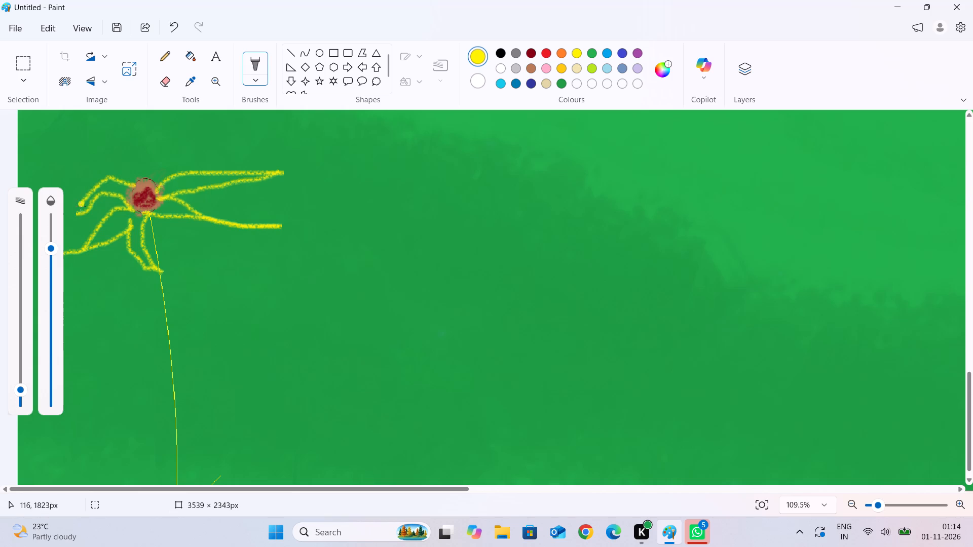
drag(81, 206, 101, 202)
drag(101, 202, 90, 201)
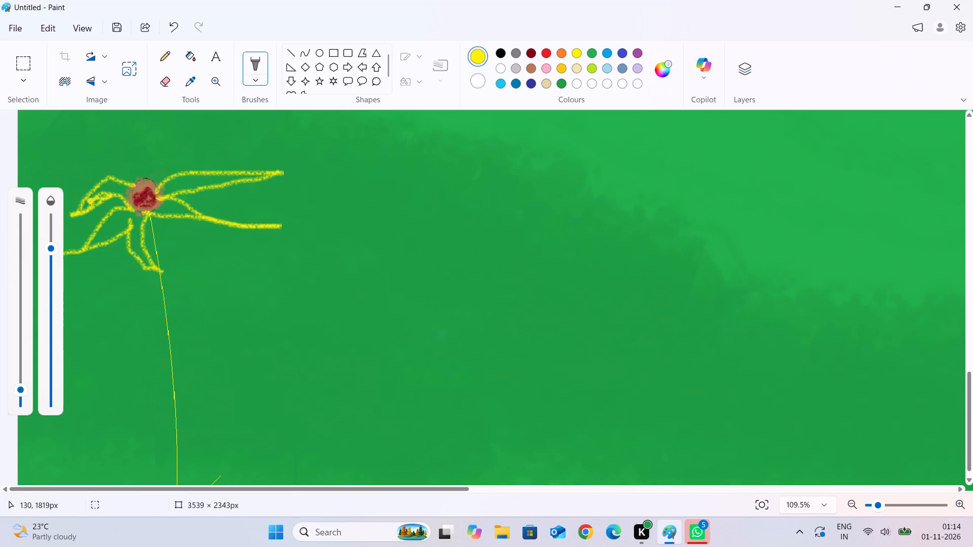
drag(90, 201, 107, 198)
Outline a small pointed yellow petal on top of the flower head.
drag(135, 187, 153, 162)
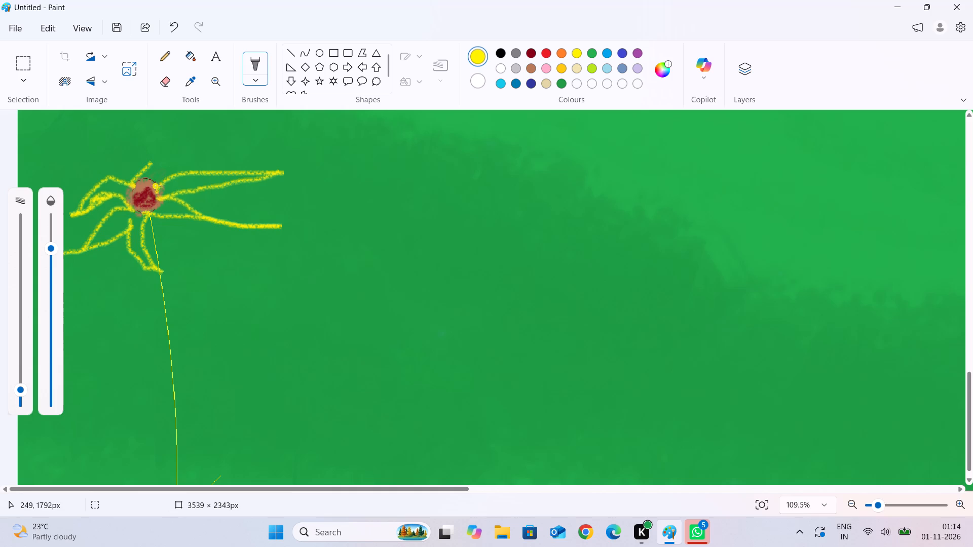
drag(158, 186, 149, 162)
drag(149, 162, 149, 161)
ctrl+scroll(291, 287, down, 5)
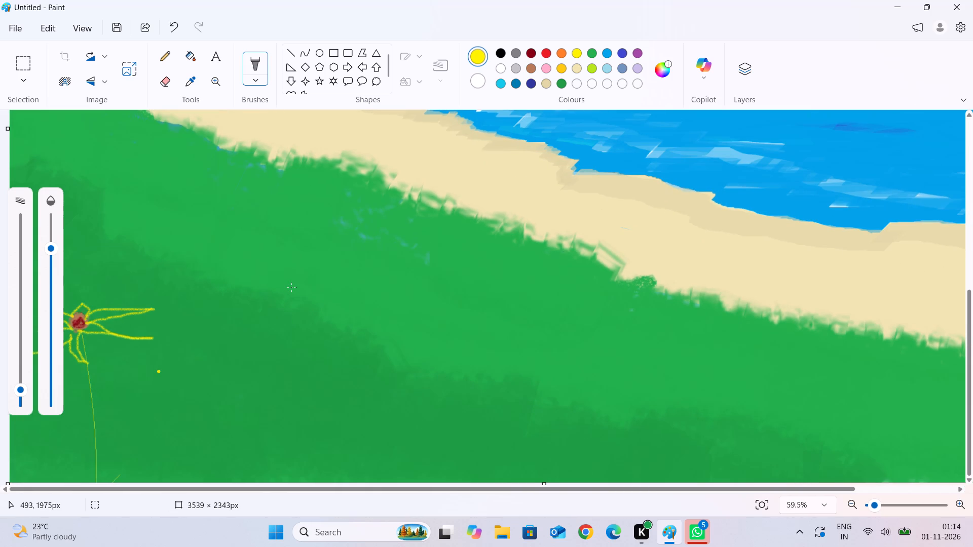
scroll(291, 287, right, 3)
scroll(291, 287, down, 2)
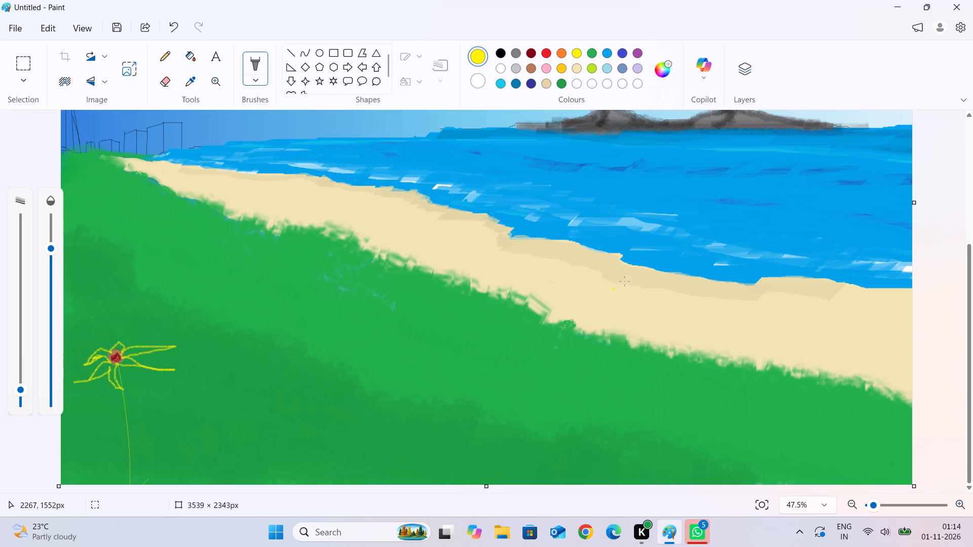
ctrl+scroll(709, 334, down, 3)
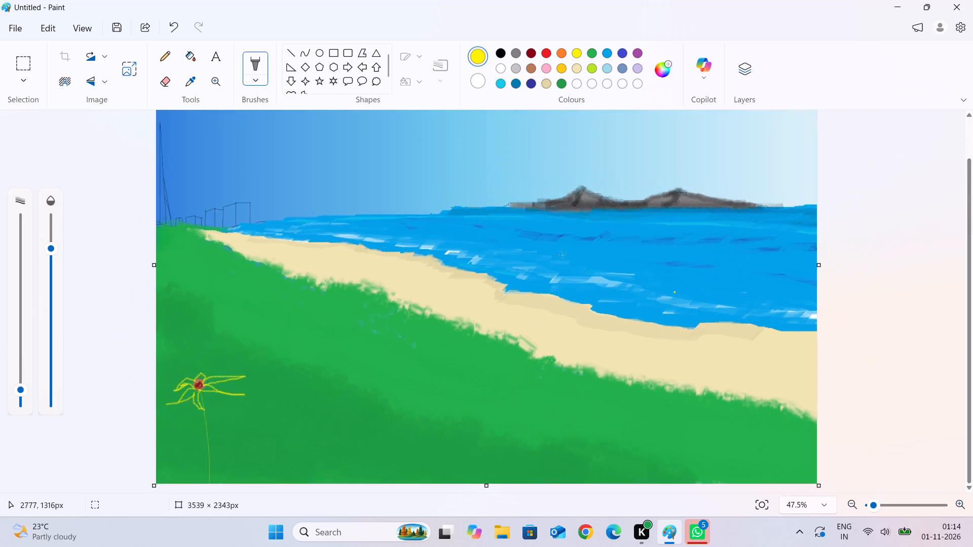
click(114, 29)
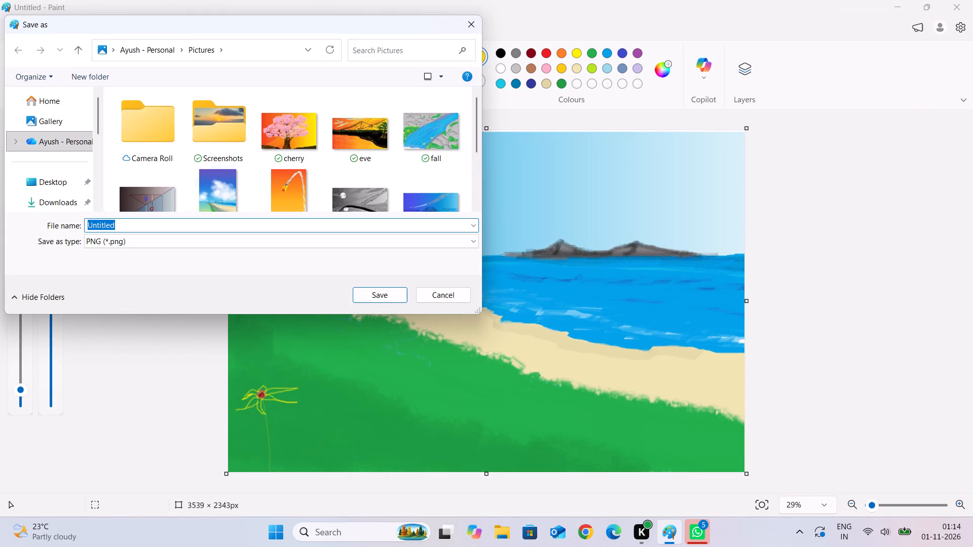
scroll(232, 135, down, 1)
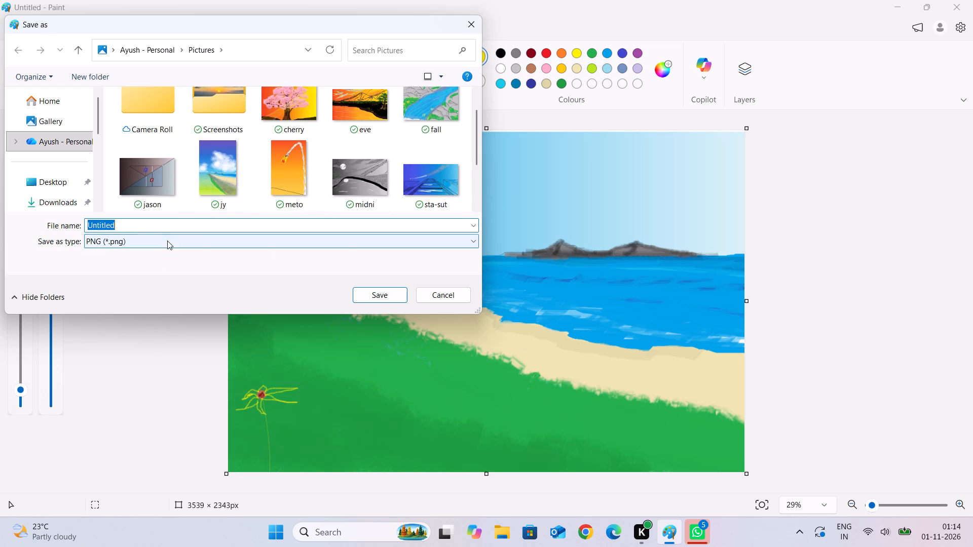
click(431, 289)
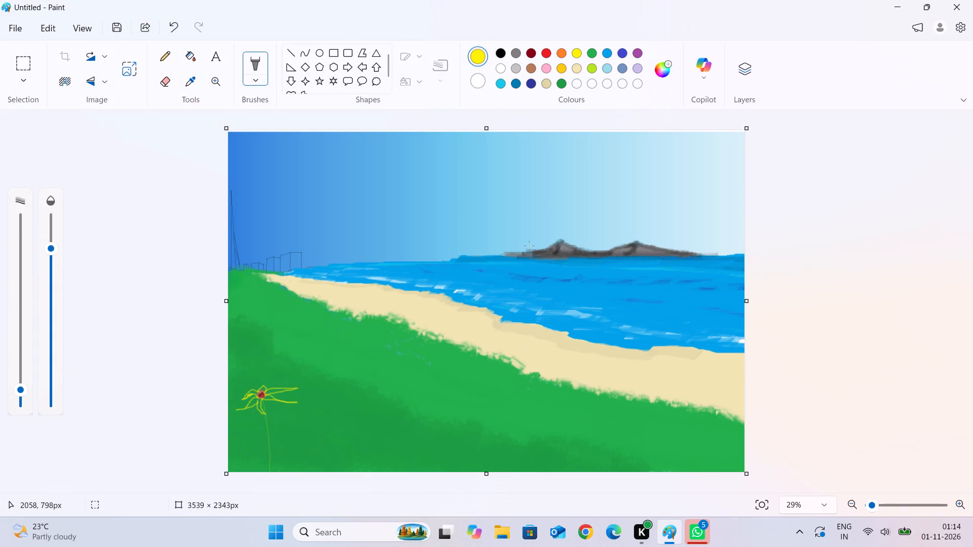
Switch to the Natural pencil brush with the white Colour 2 active.
click(478, 81)
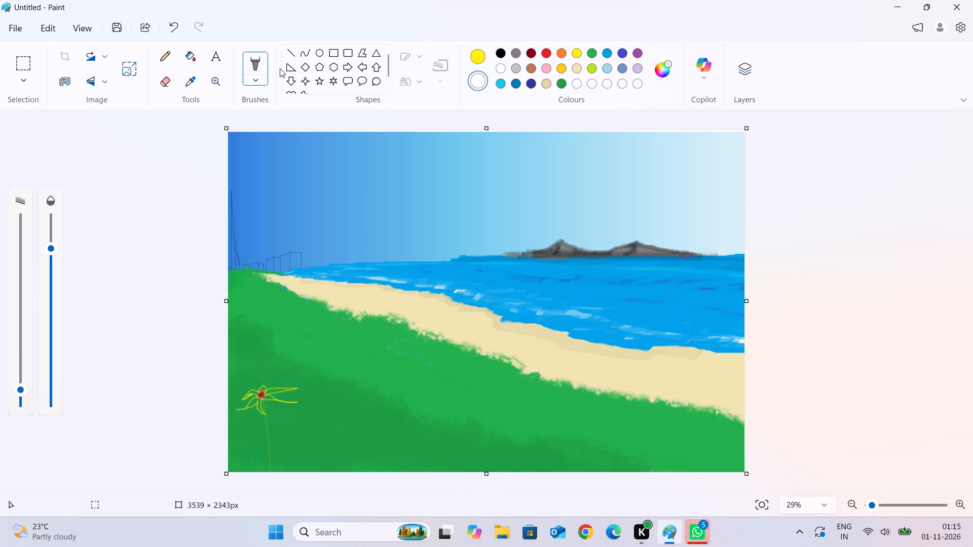
click(252, 83)
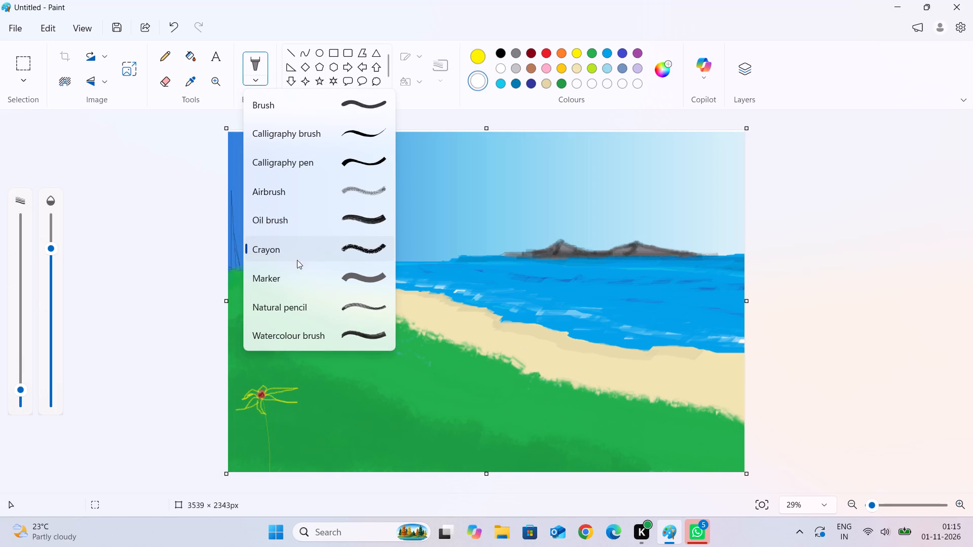
click(349, 316)
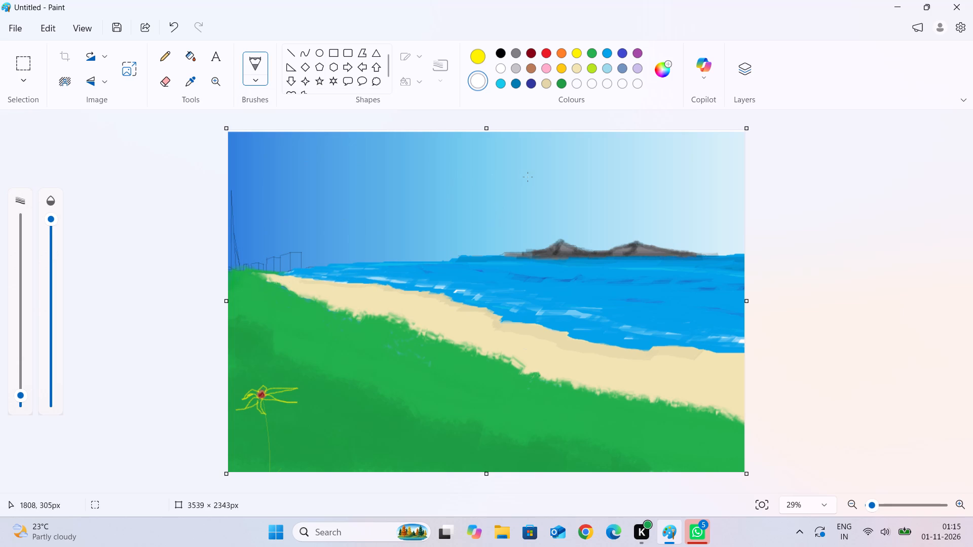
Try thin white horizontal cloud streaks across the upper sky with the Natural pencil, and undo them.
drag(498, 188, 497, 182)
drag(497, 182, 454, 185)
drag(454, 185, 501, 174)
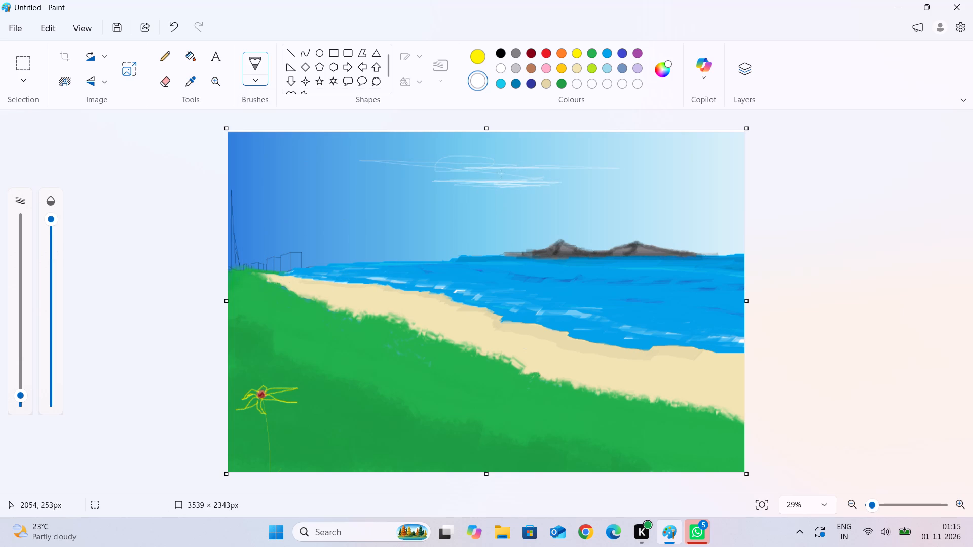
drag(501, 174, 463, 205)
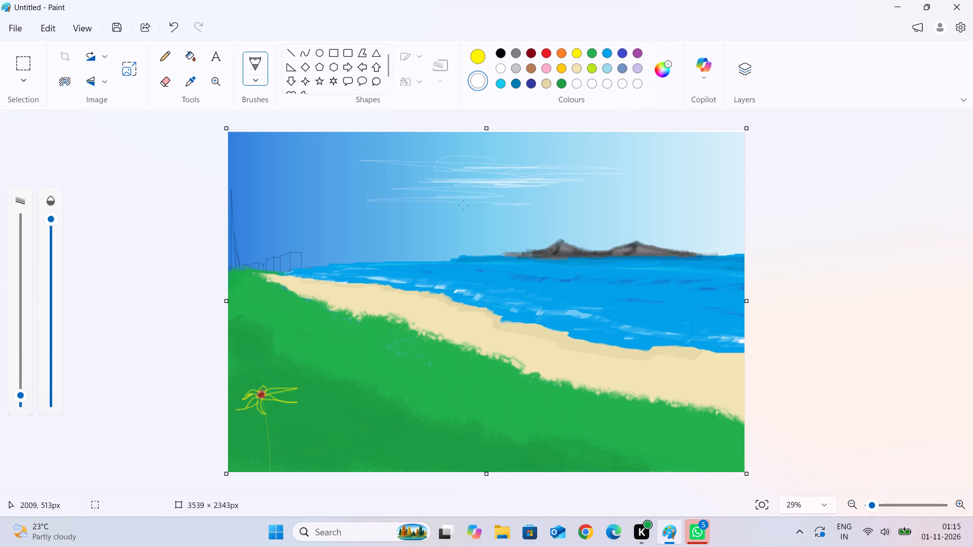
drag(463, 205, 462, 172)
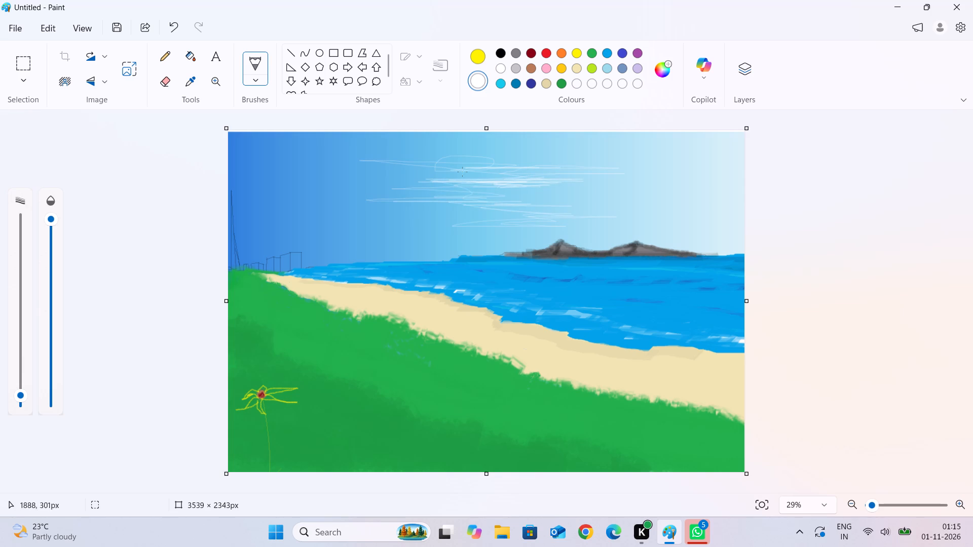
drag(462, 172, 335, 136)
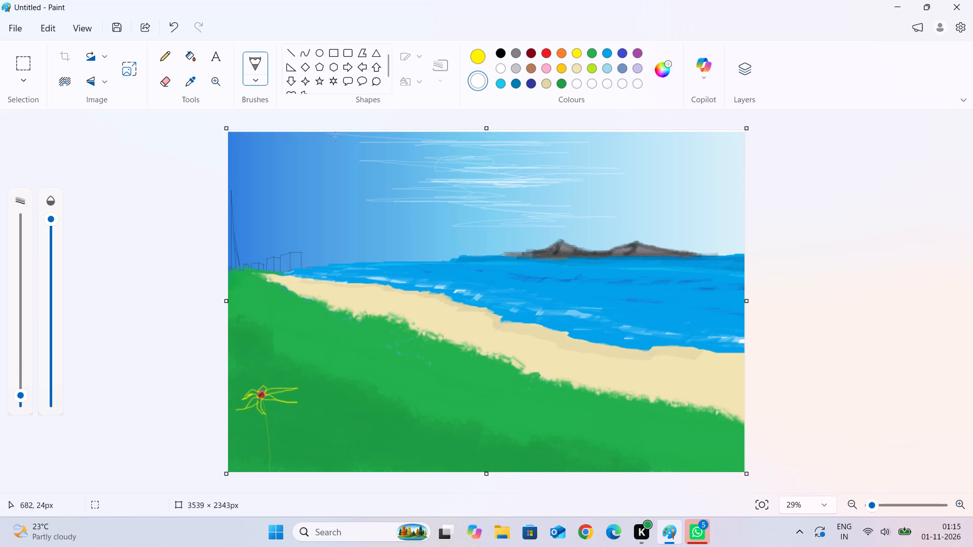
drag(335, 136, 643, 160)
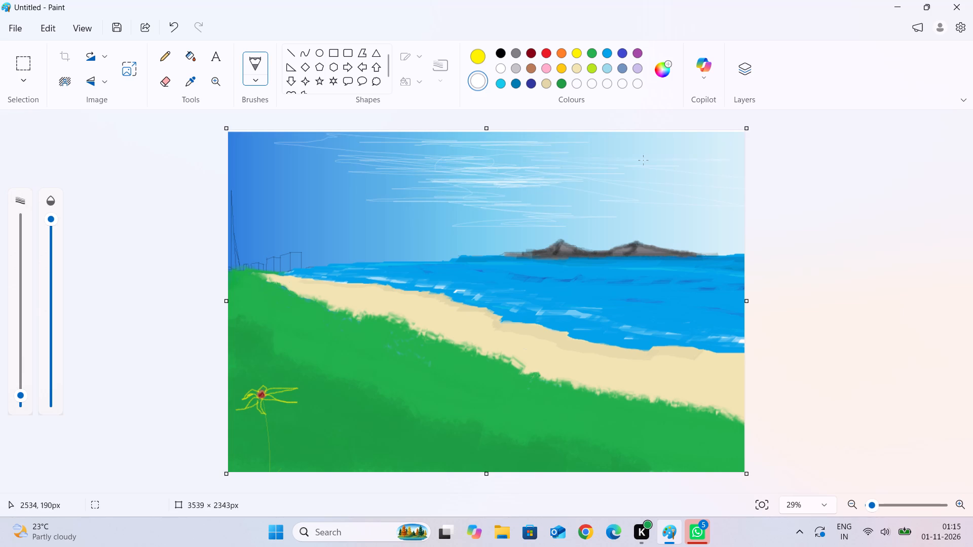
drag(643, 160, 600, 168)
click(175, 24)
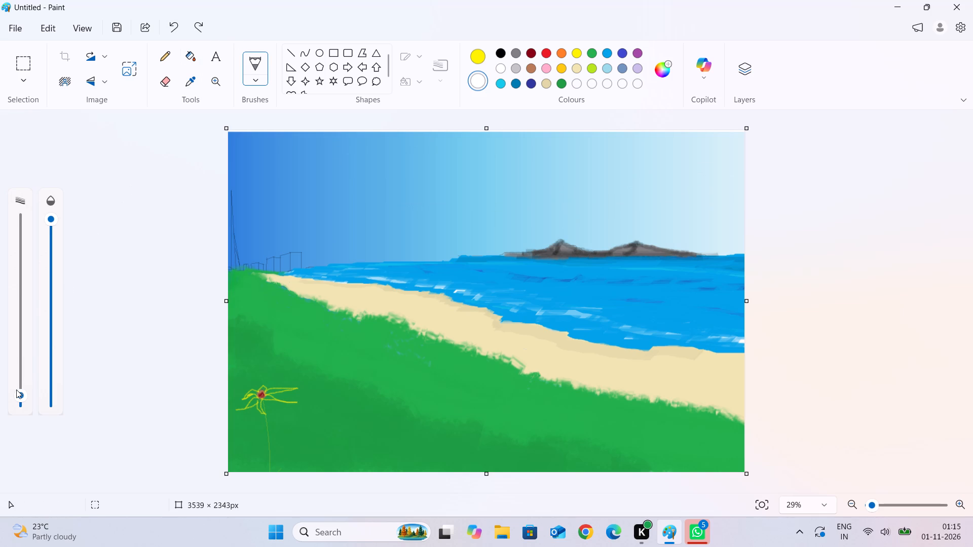
Enlarge the Natural pencil brush to slightly above 128 px and lower its opacity to about three quarters.
drag(16, 389, 24, 263)
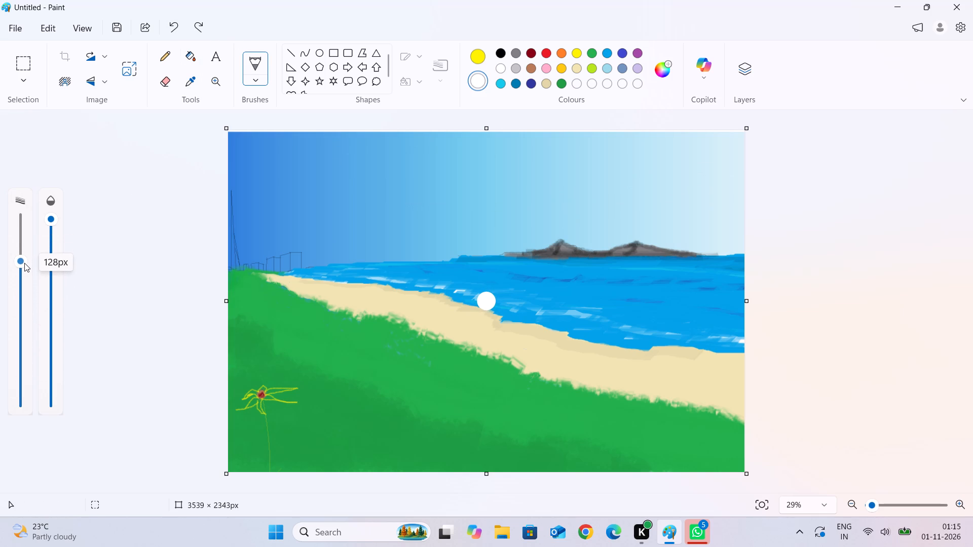
drag(24, 263, 24, 251)
drag(49, 216, 54, 264)
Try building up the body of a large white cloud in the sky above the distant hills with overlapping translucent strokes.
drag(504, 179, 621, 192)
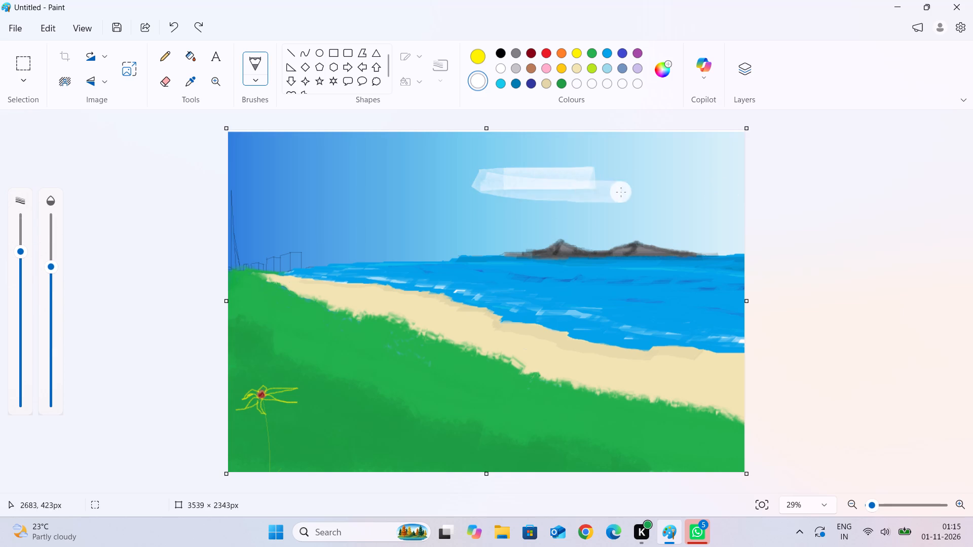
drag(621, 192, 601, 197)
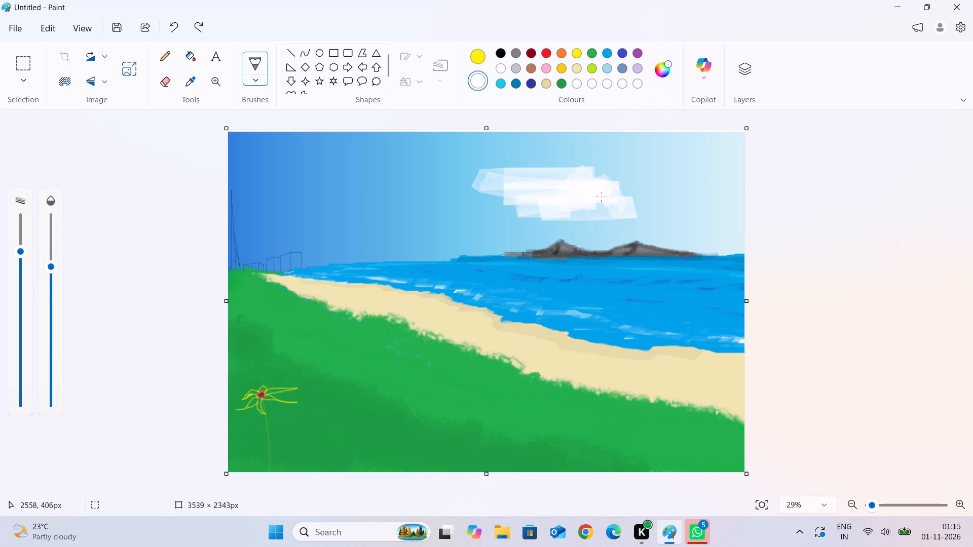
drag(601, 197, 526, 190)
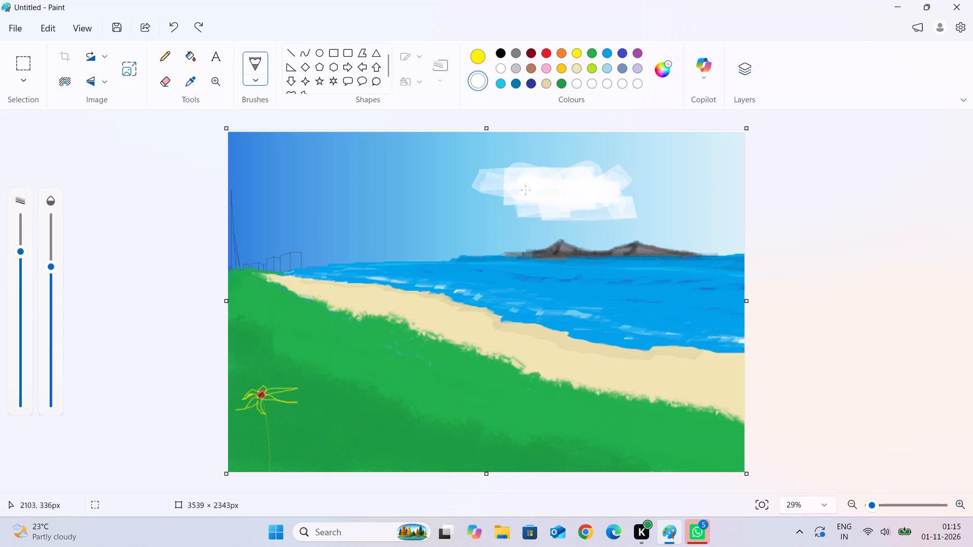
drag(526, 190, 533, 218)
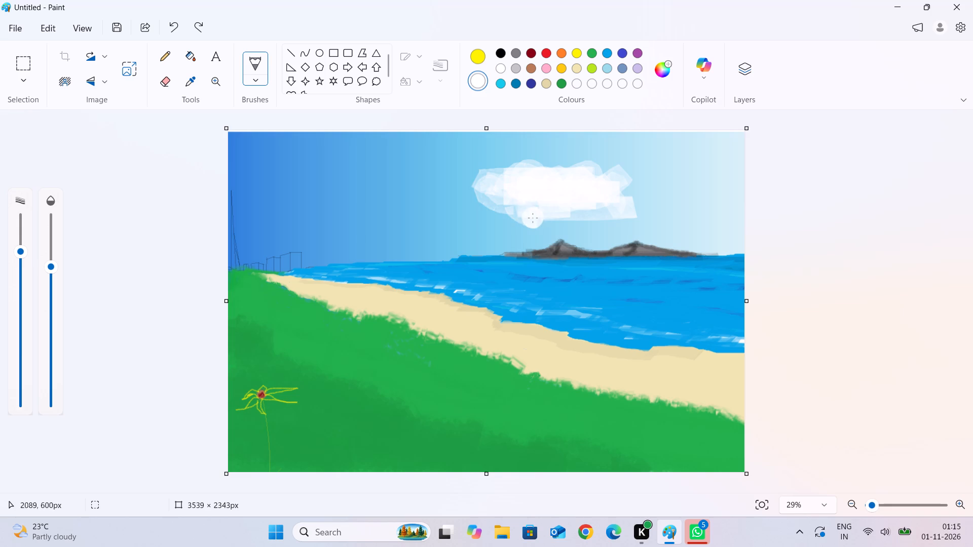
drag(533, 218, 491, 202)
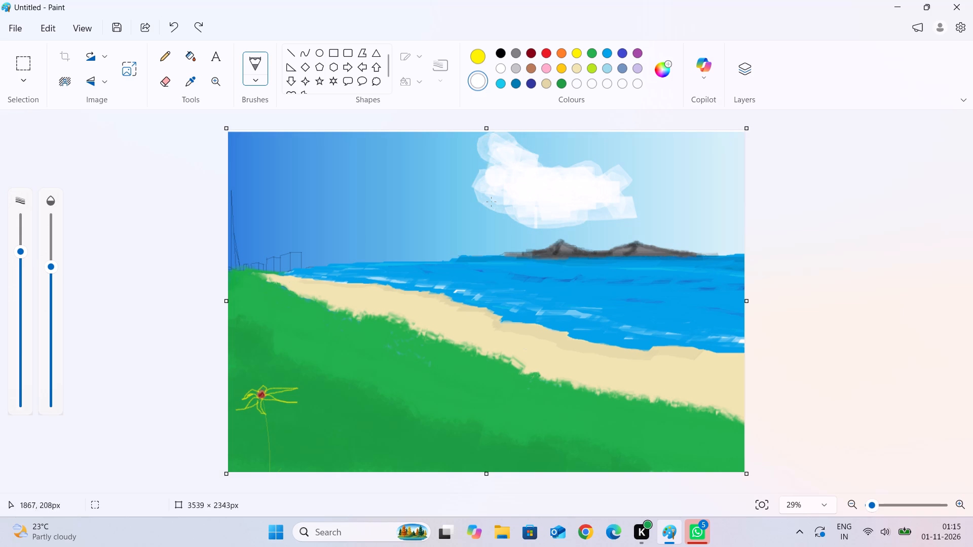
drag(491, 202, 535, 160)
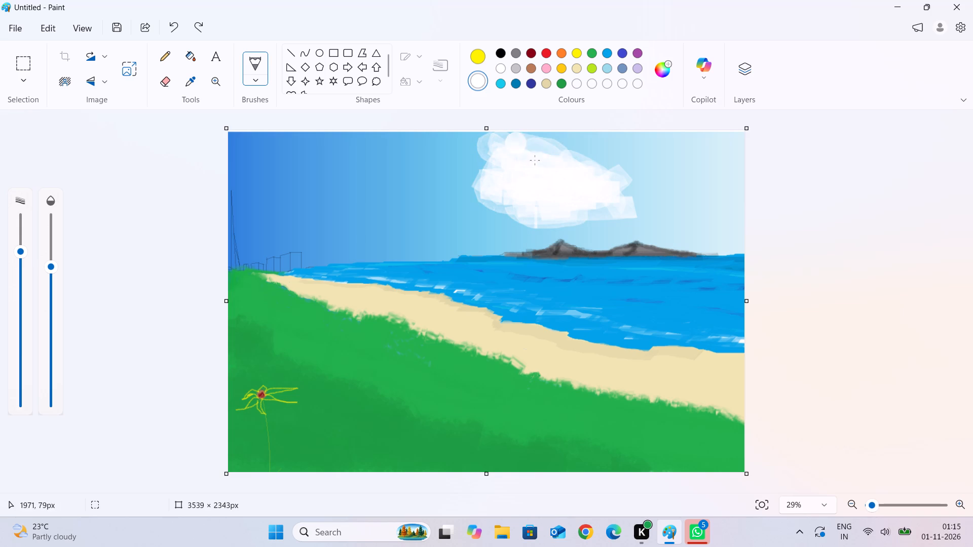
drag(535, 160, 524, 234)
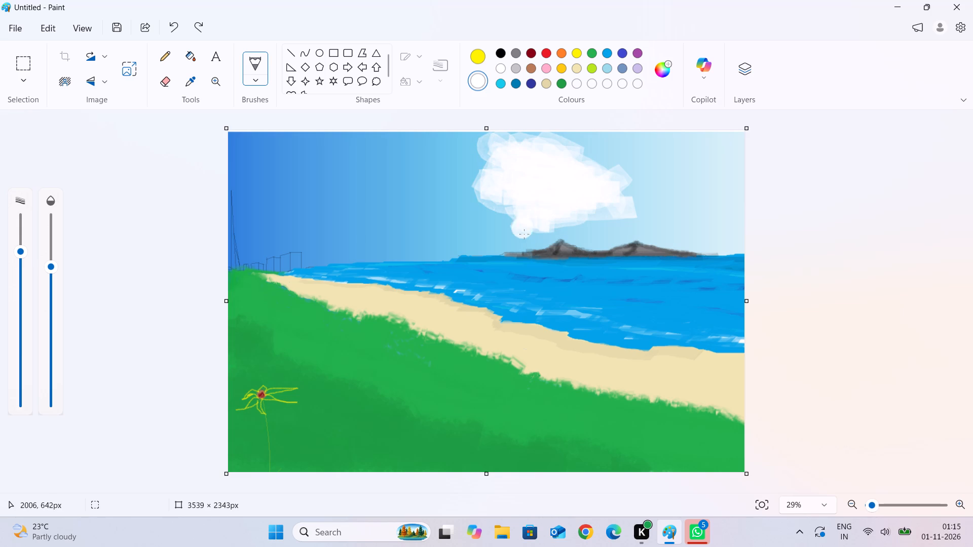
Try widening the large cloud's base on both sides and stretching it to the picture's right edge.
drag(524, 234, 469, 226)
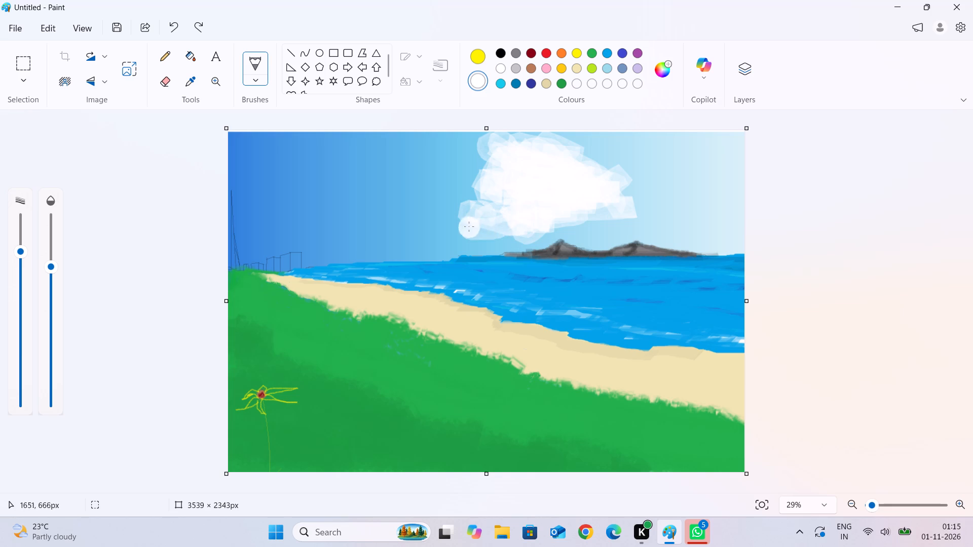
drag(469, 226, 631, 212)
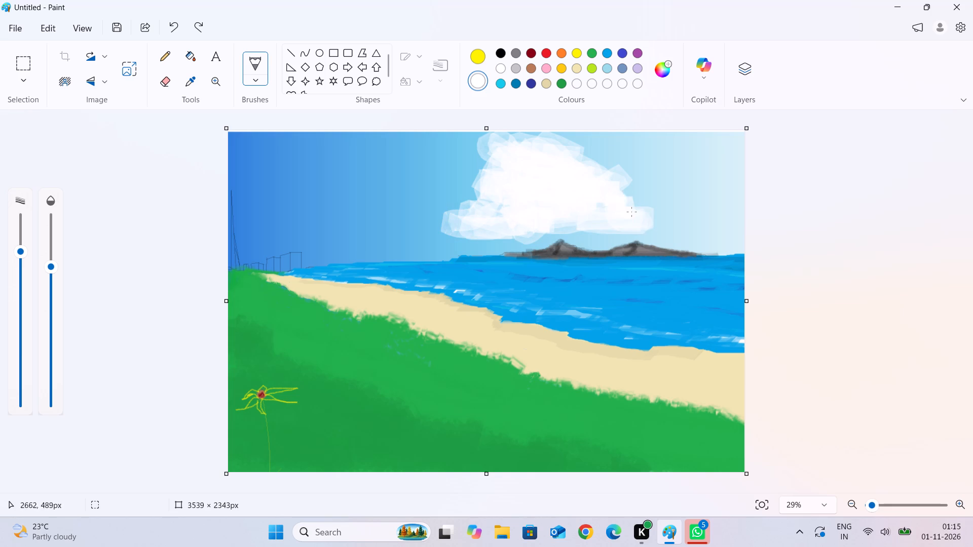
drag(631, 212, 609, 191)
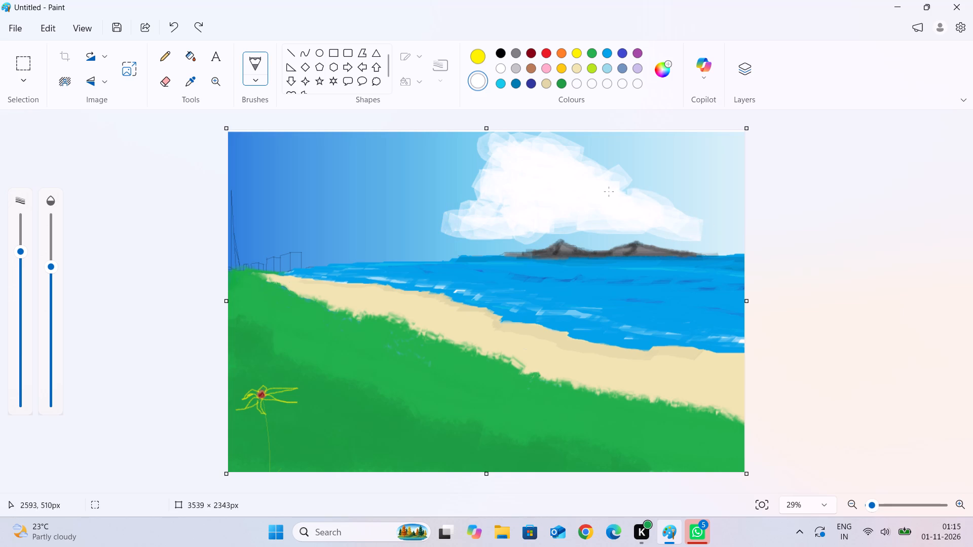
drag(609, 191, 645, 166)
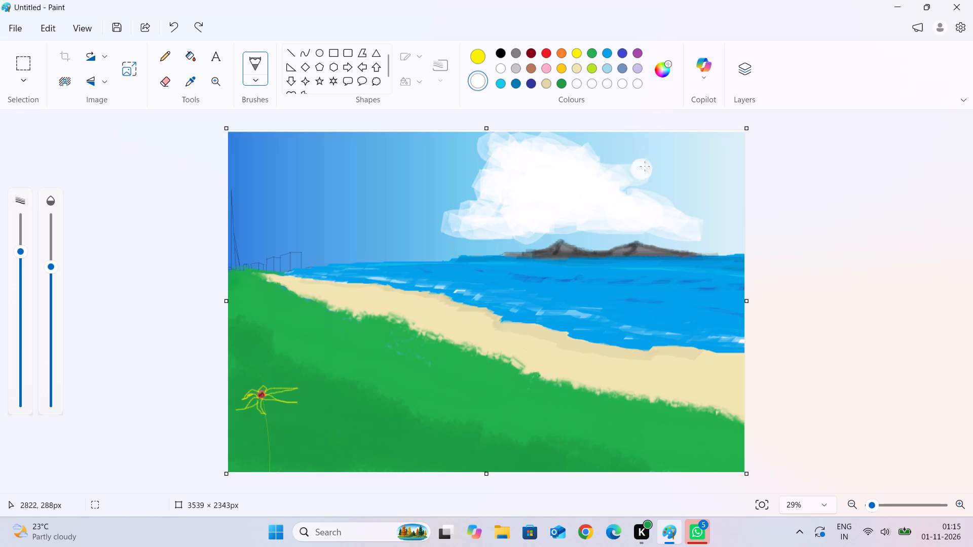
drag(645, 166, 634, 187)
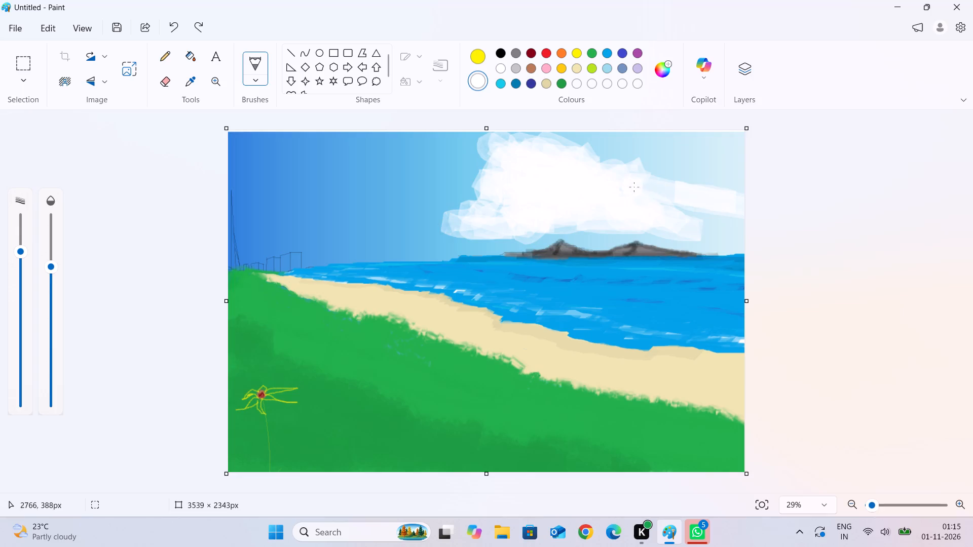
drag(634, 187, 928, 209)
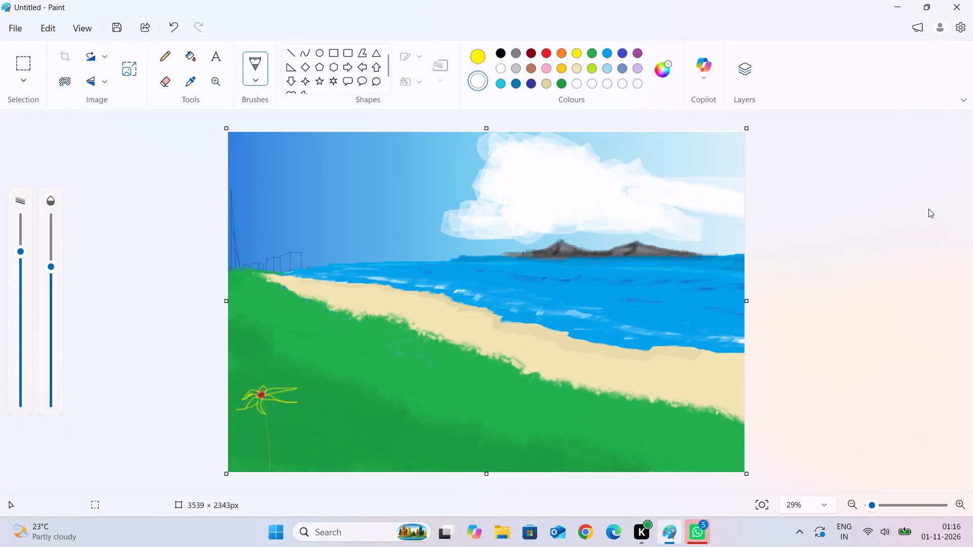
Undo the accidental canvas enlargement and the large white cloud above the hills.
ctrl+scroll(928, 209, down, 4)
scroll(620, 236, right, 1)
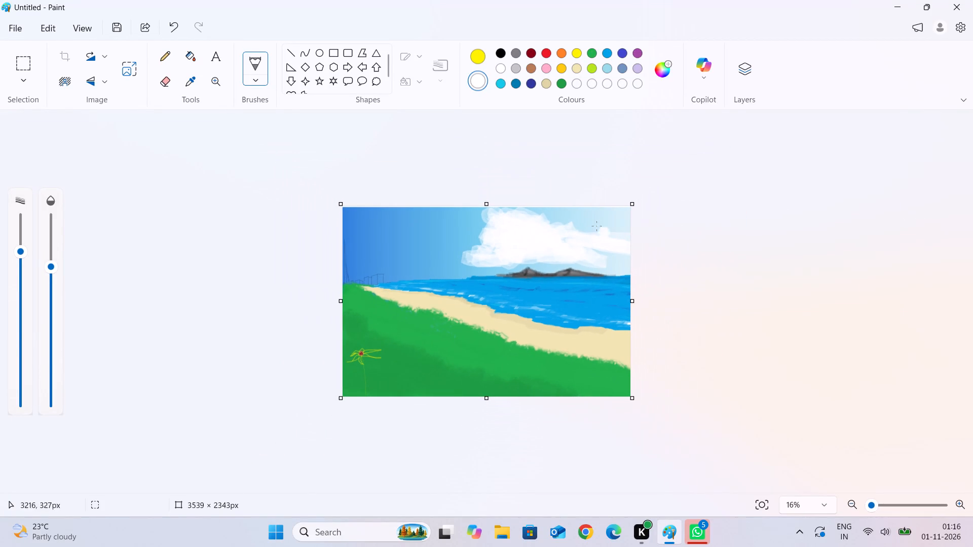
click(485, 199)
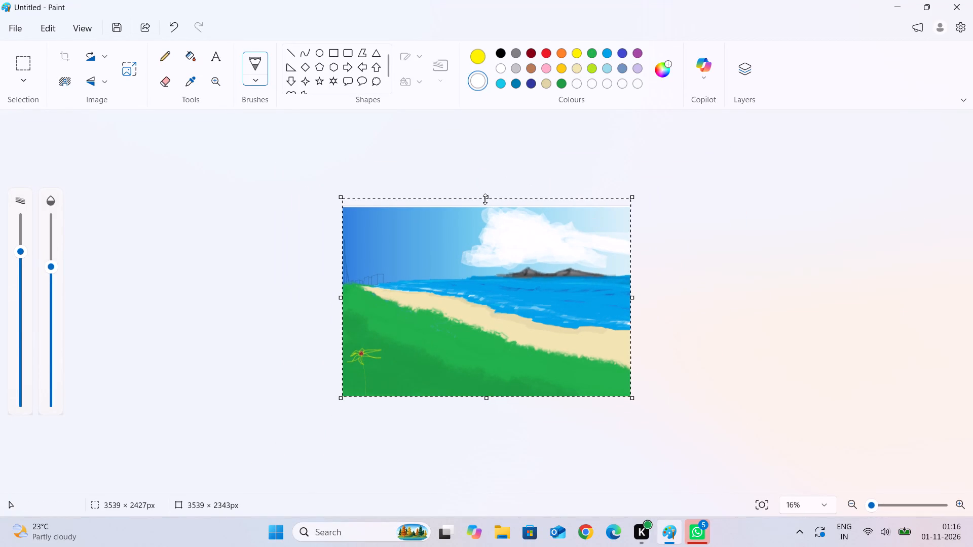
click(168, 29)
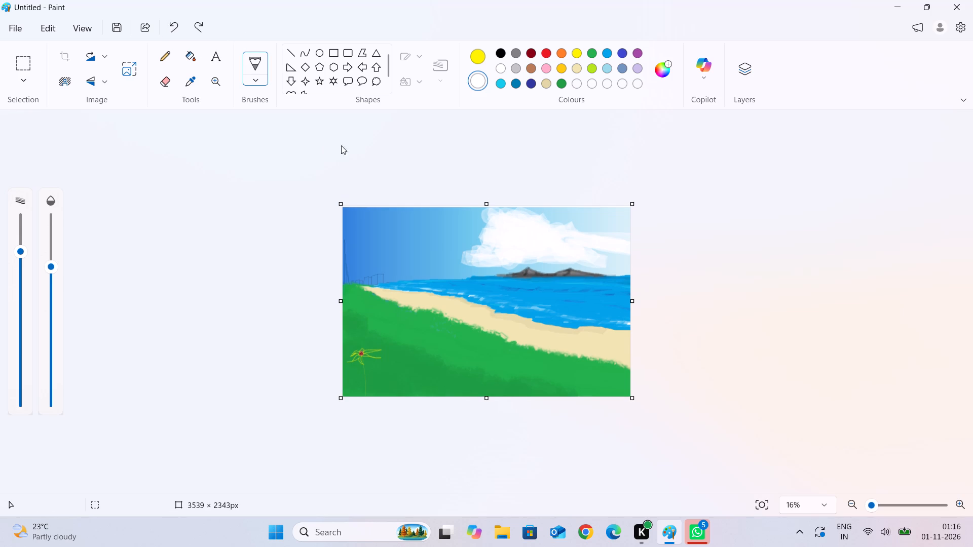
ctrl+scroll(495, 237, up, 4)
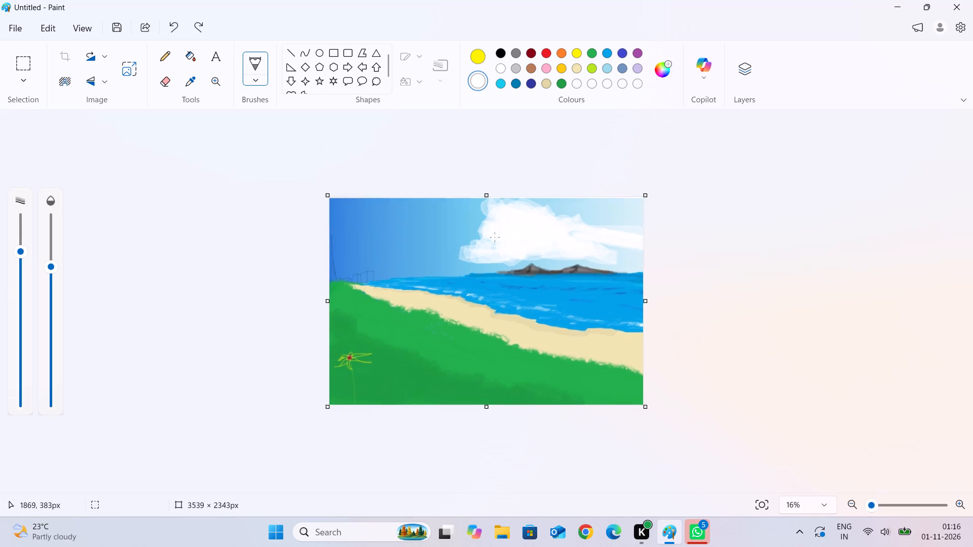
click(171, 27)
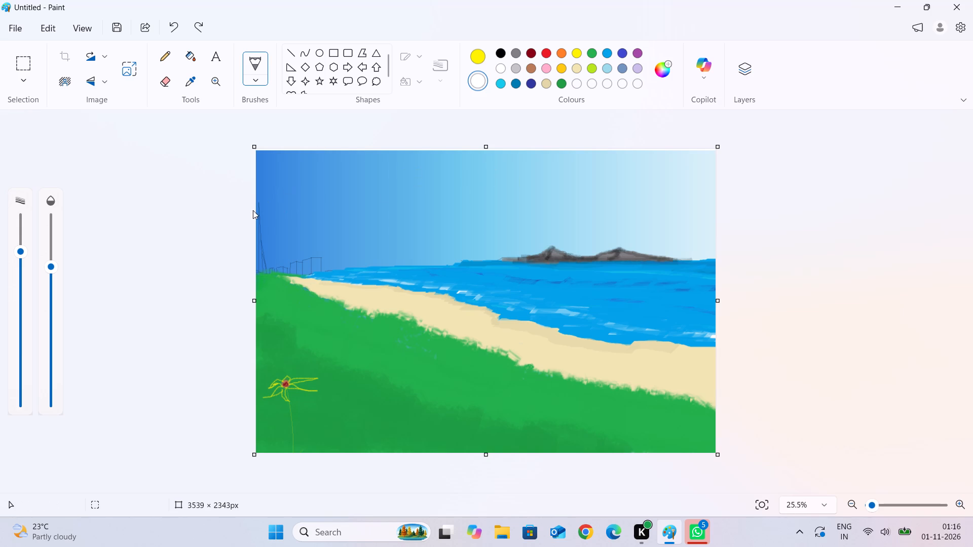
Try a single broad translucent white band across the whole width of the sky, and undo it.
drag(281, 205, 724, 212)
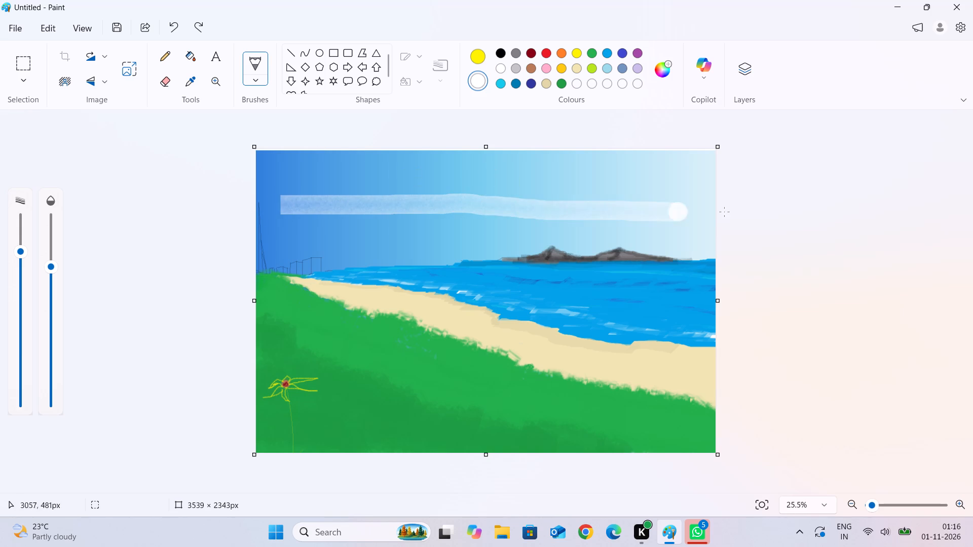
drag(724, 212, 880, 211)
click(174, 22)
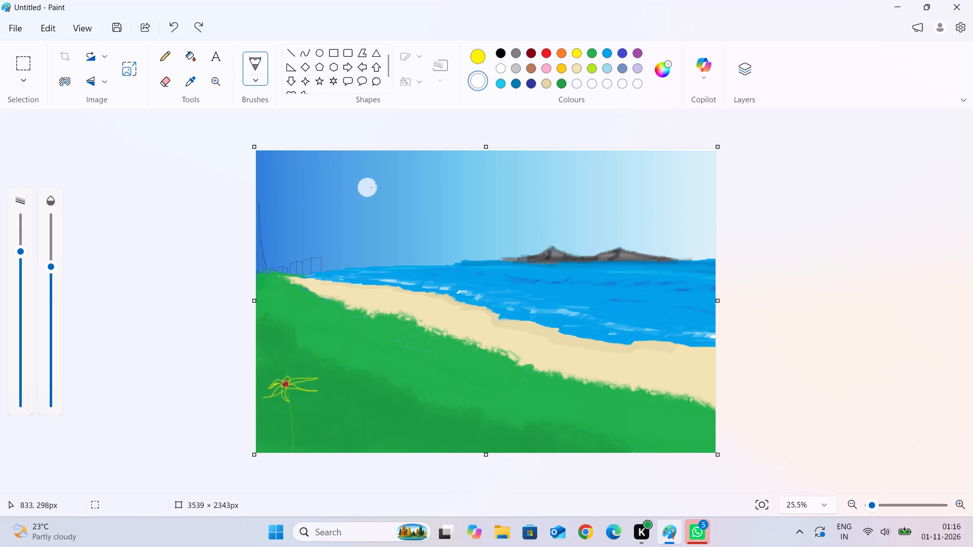
Paint a puffy white cloud with a rounded top in the dark blue sky above the outlined buildings.
drag(319, 191, 359, 189)
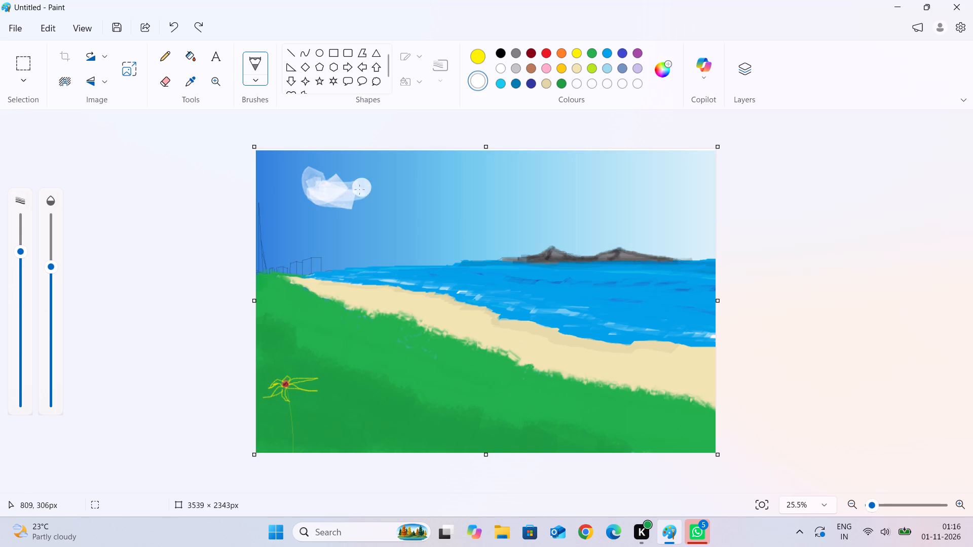
drag(359, 189, 301, 180)
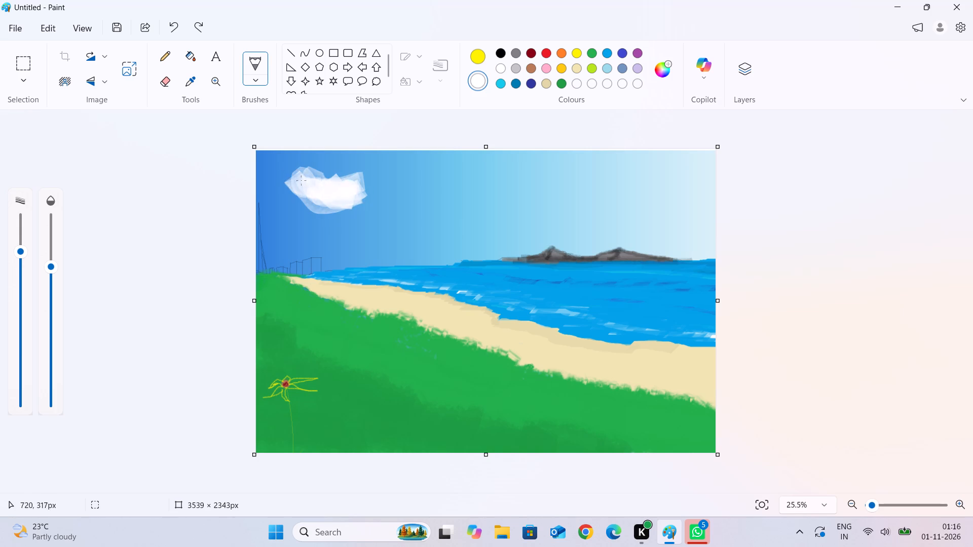
drag(301, 180, 329, 170)
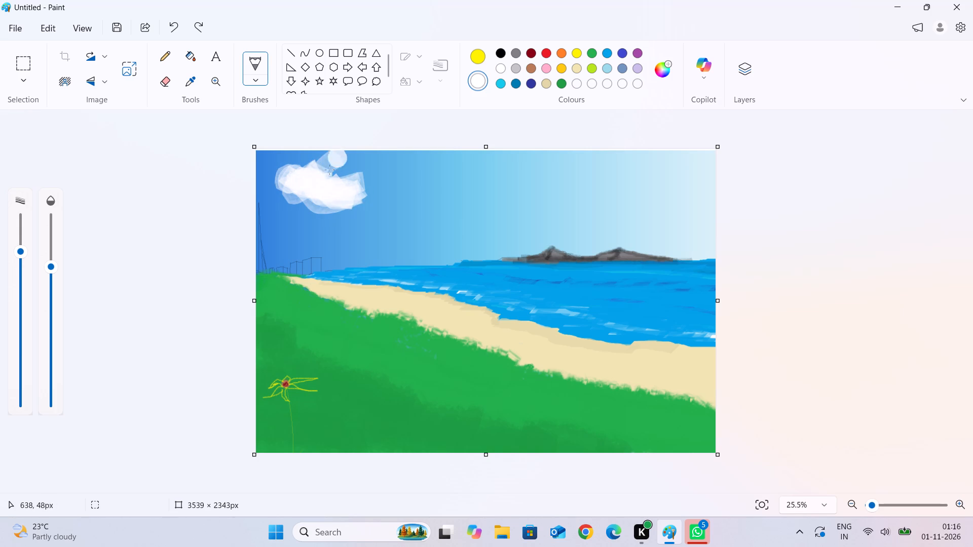
drag(329, 170, 328, 175)
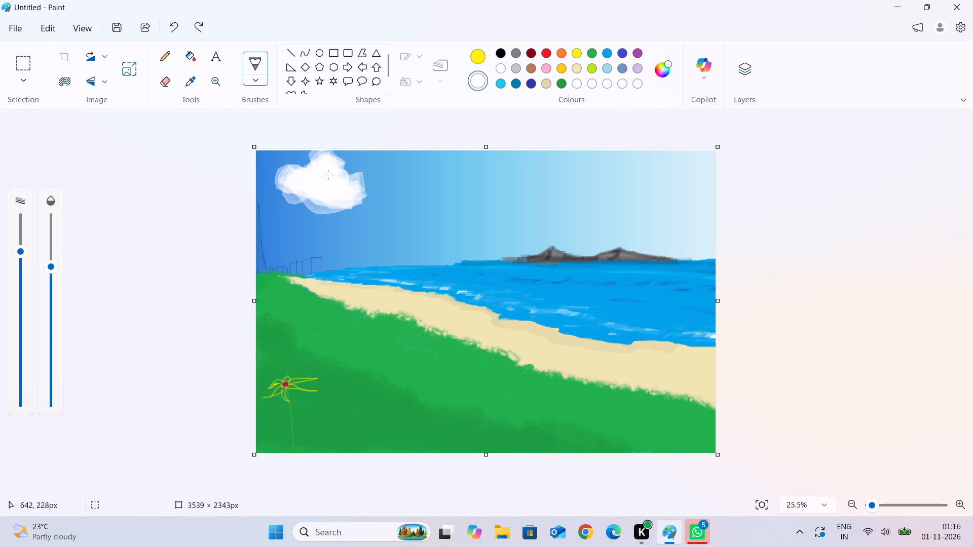
drag(328, 175, 305, 209)
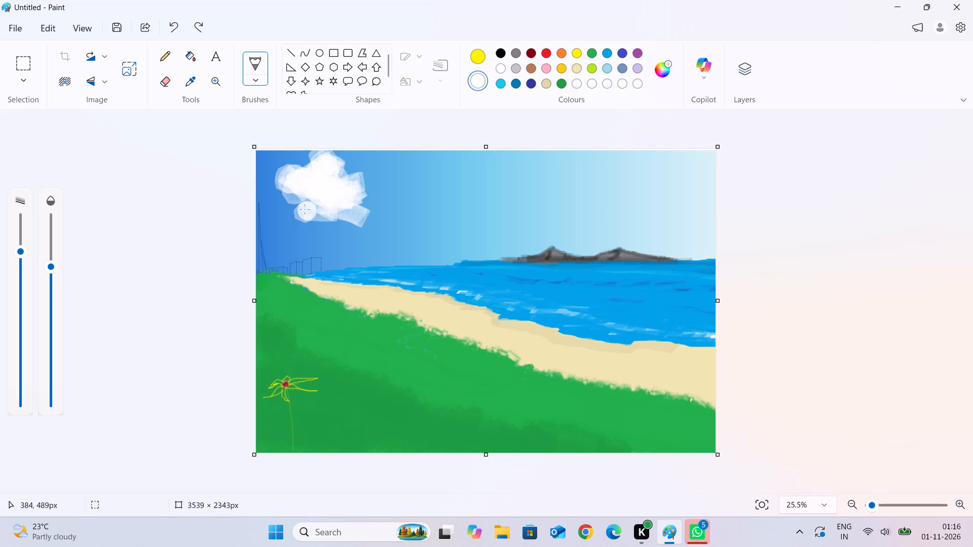
drag(305, 209, 349, 199)
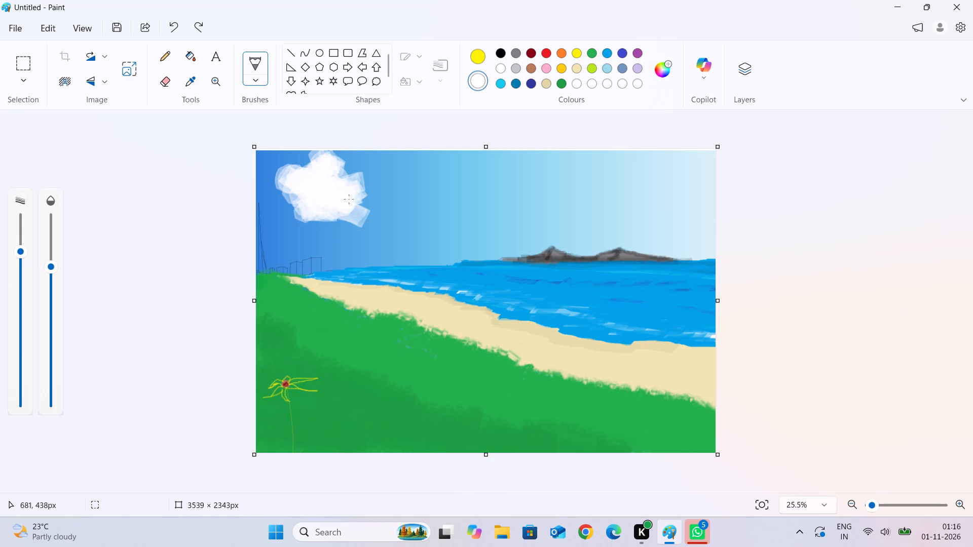
Extend the puffy cloud down and to the right with overlapping white strokes, ending in a smaller rounded puff.
drag(349, 199, 391, 202)
drag(353, 198, 379, 222)
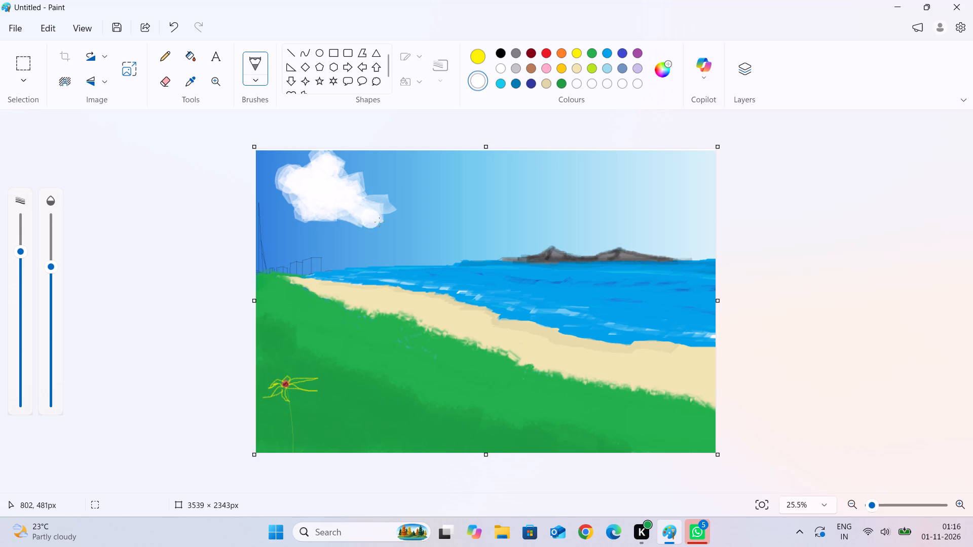
drag(379, 222, 378, 228)
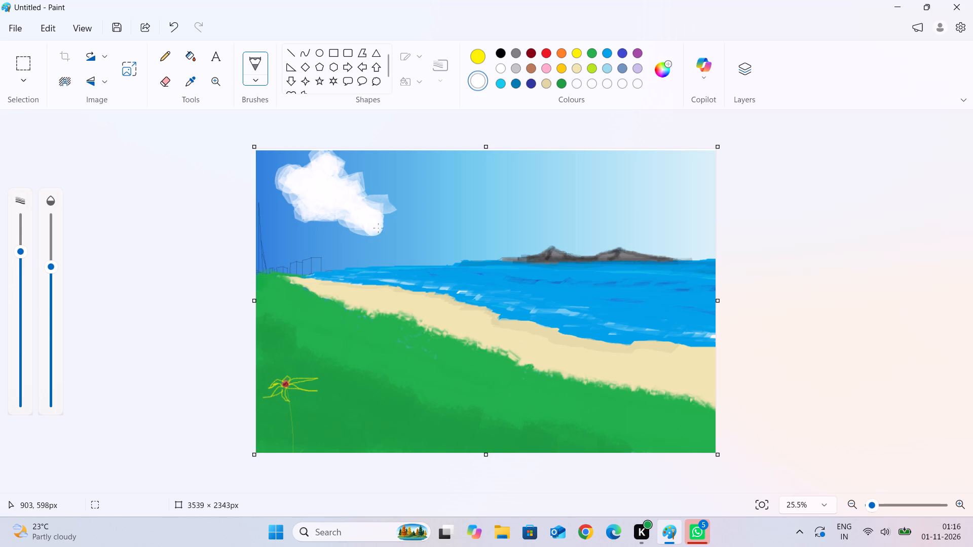
drag(378, 228, 430, 214)
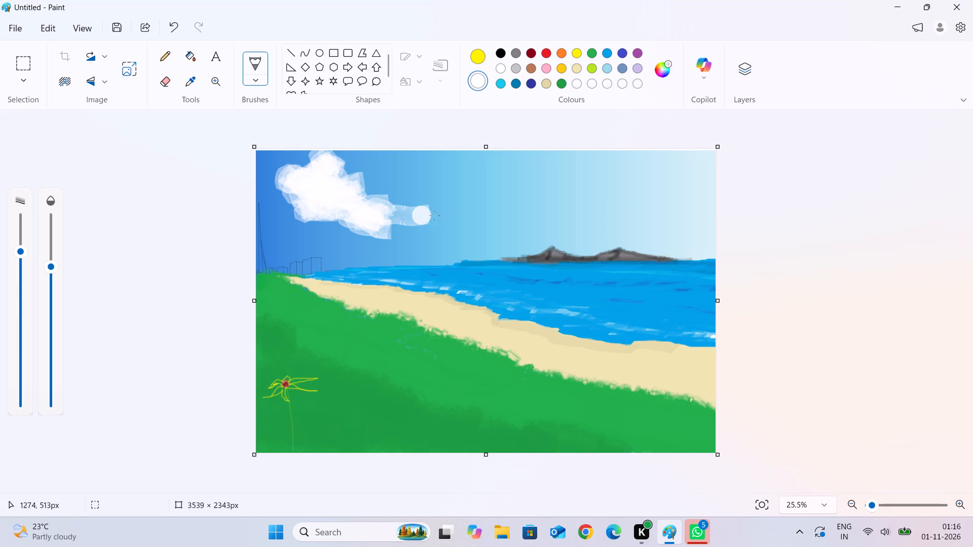
drag(395, 200, 434, 215)
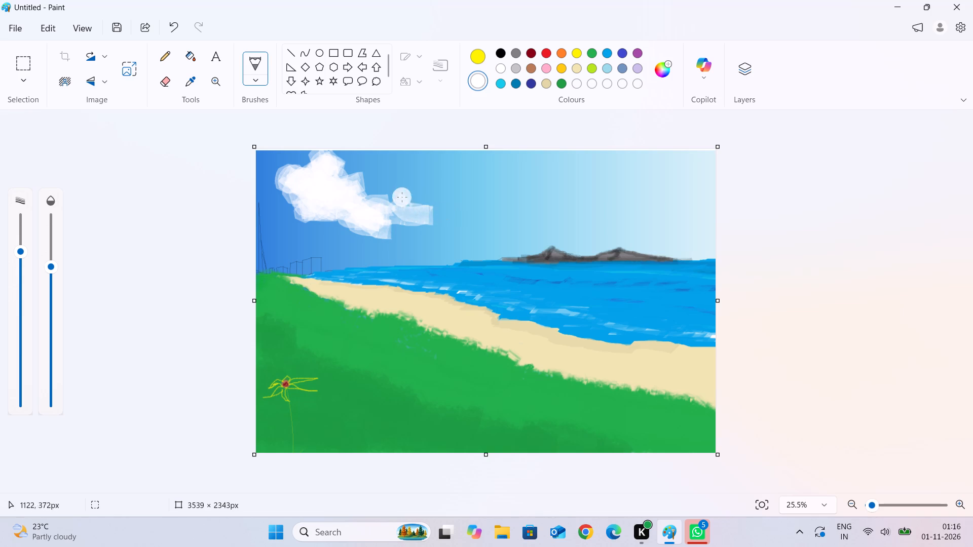
drag(402, 197, 431, 217)
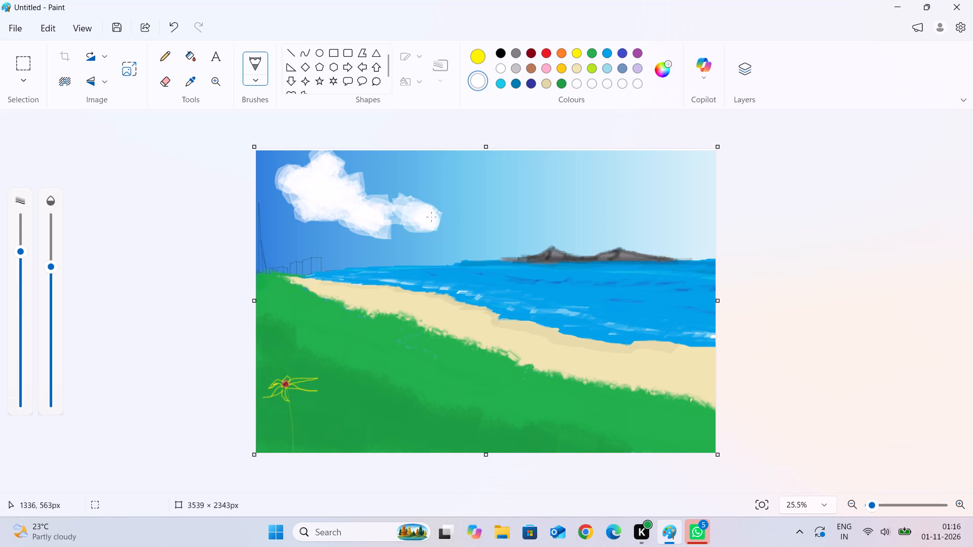
drag(431, 217, 421, 229)
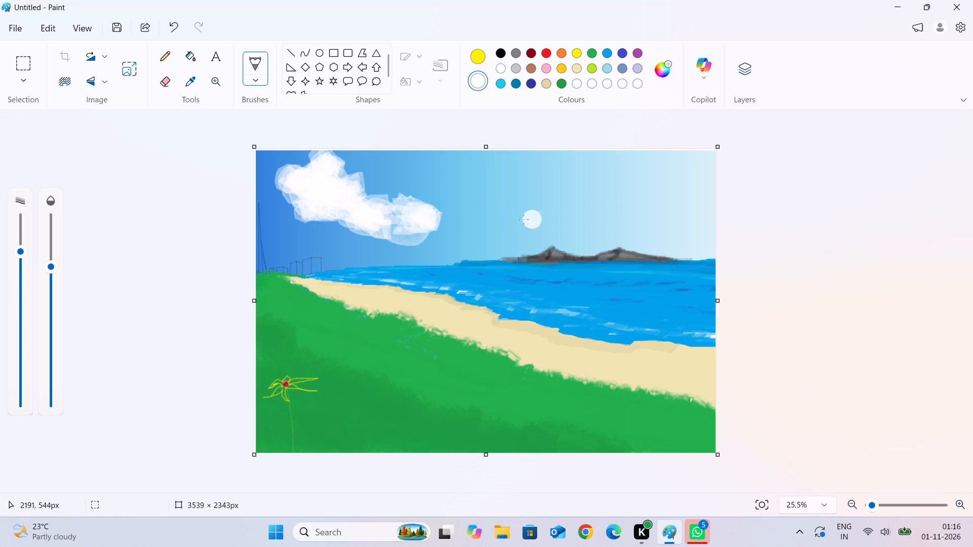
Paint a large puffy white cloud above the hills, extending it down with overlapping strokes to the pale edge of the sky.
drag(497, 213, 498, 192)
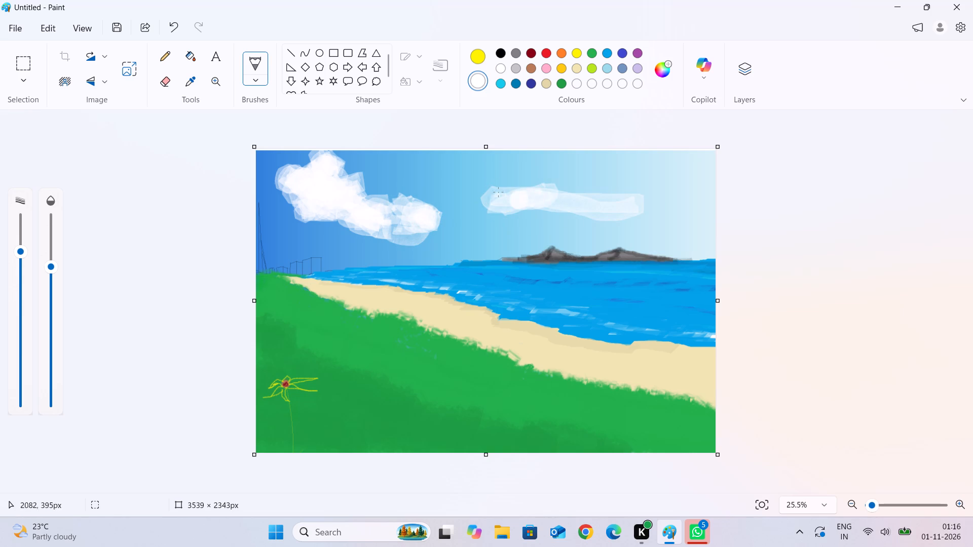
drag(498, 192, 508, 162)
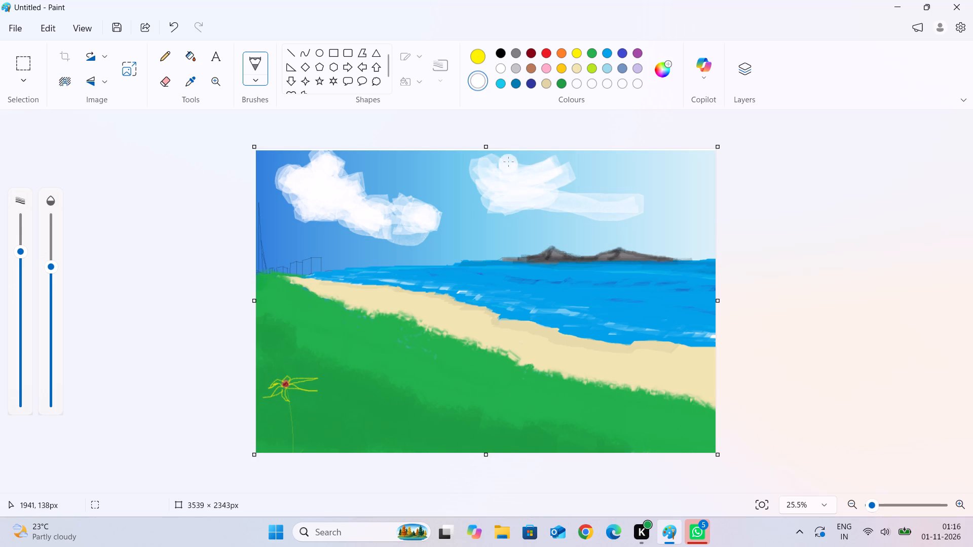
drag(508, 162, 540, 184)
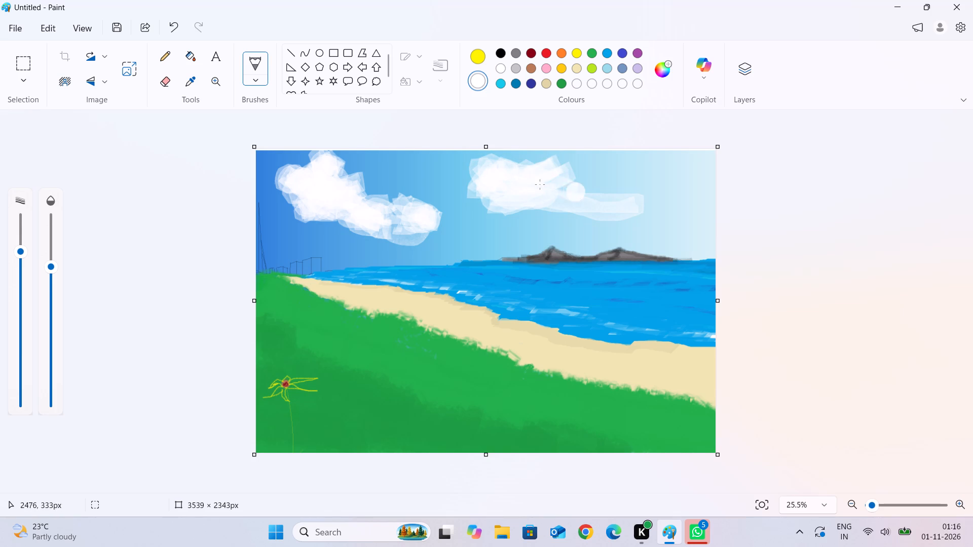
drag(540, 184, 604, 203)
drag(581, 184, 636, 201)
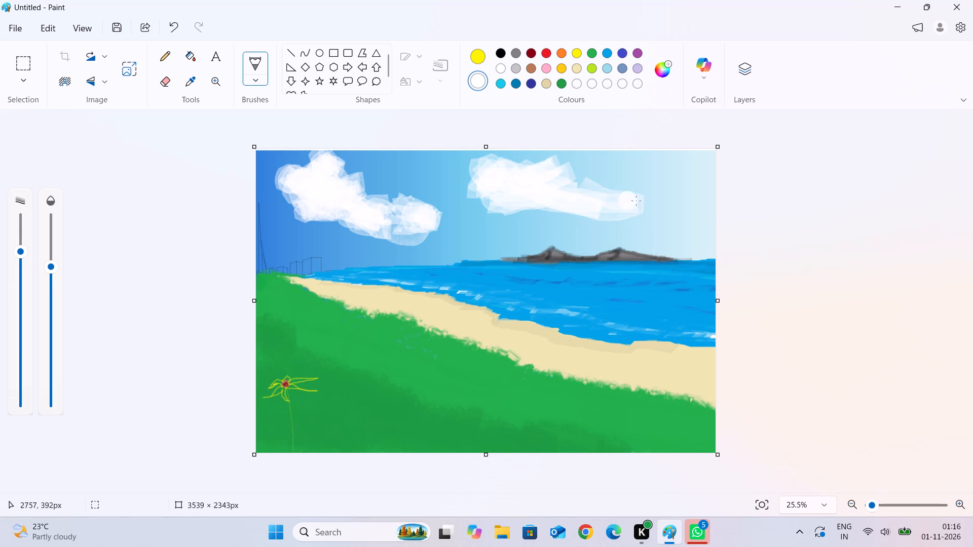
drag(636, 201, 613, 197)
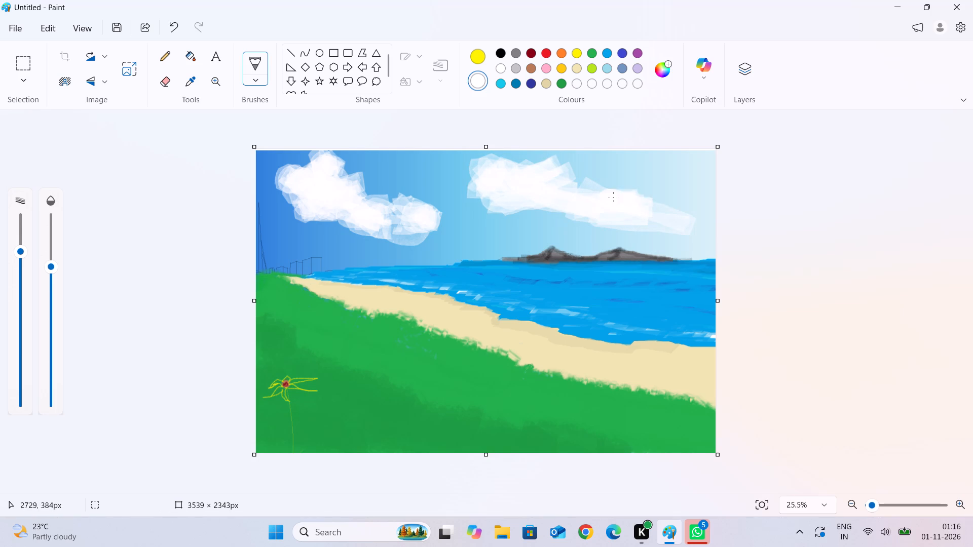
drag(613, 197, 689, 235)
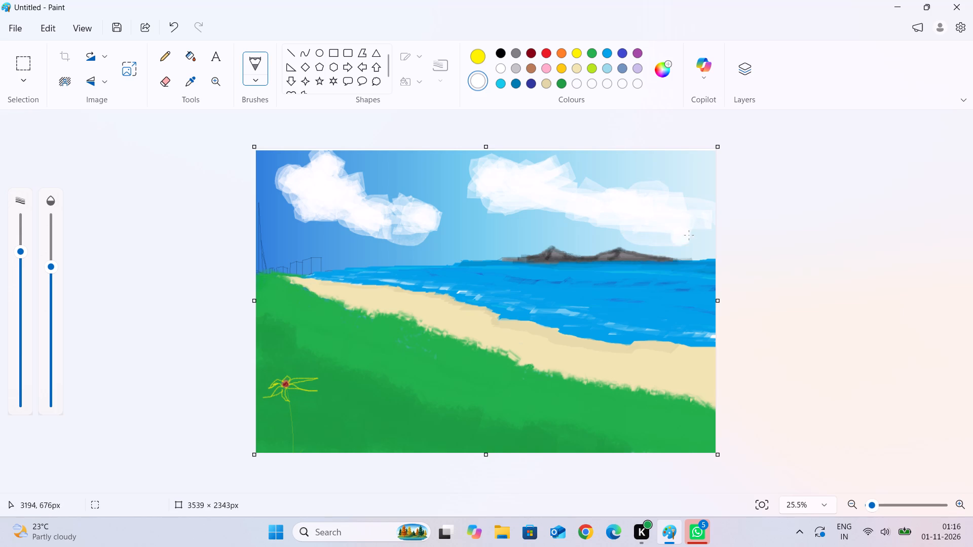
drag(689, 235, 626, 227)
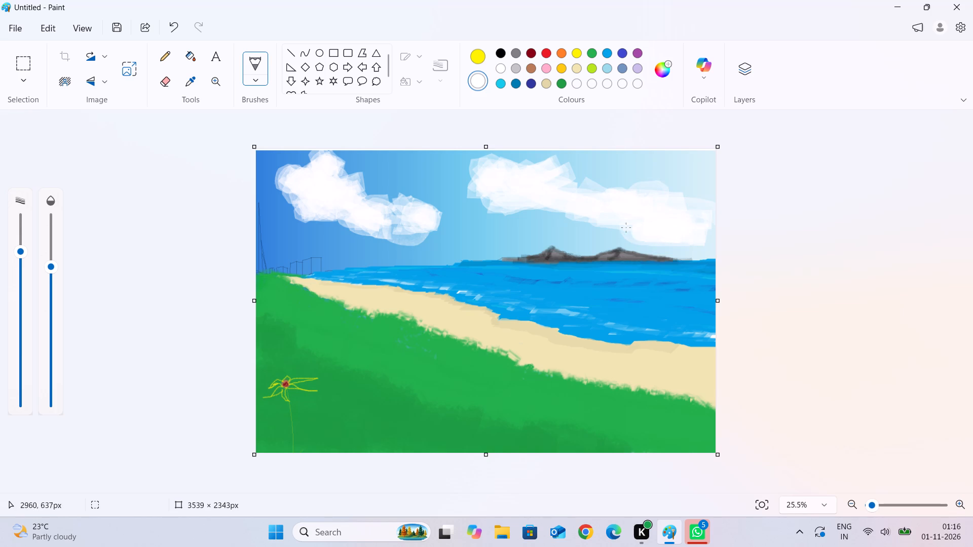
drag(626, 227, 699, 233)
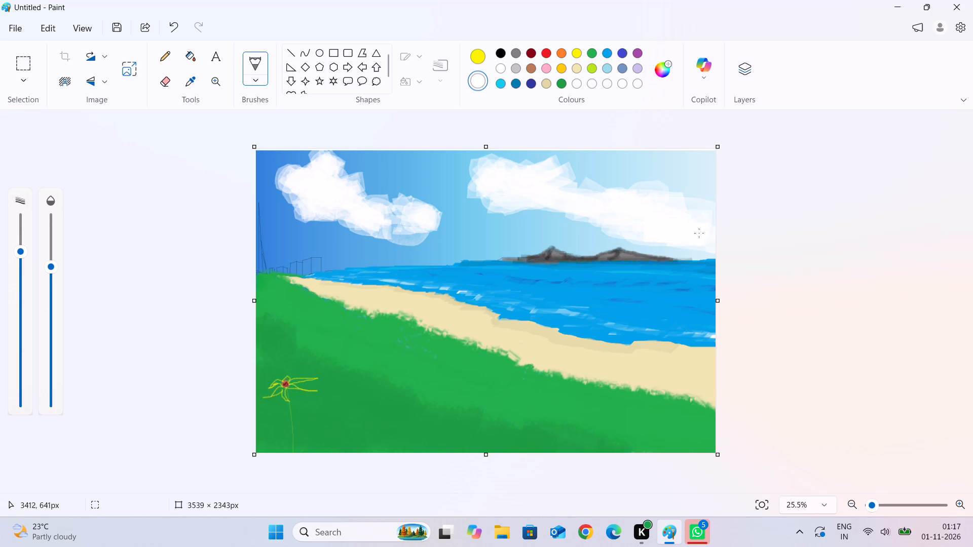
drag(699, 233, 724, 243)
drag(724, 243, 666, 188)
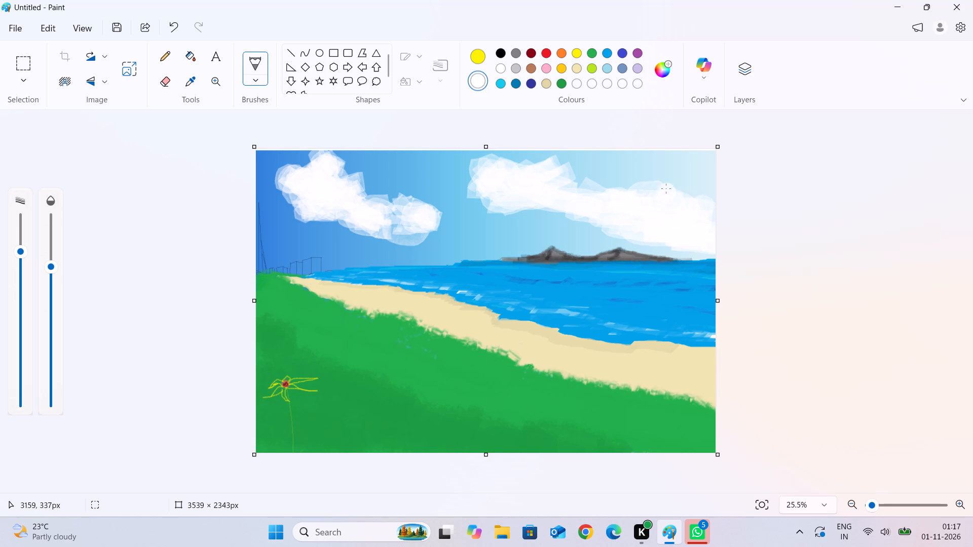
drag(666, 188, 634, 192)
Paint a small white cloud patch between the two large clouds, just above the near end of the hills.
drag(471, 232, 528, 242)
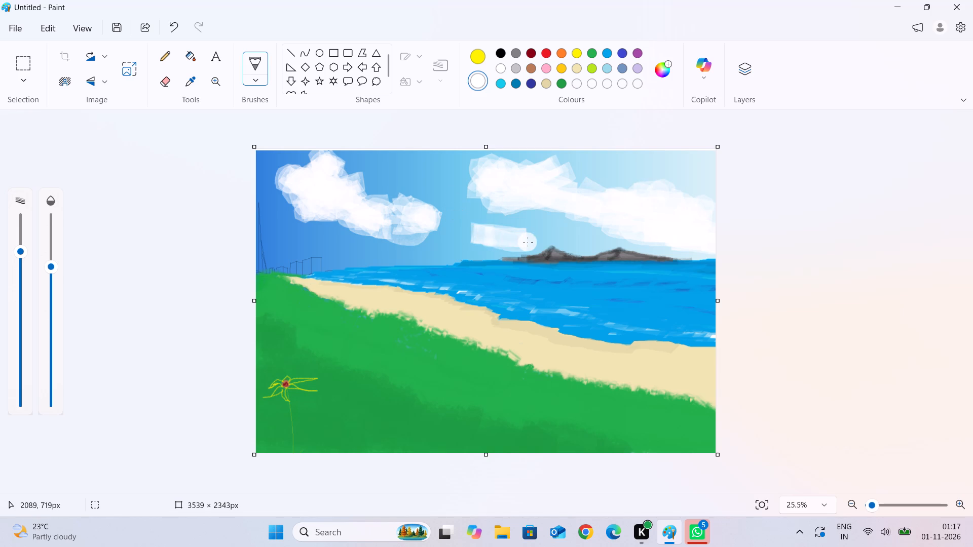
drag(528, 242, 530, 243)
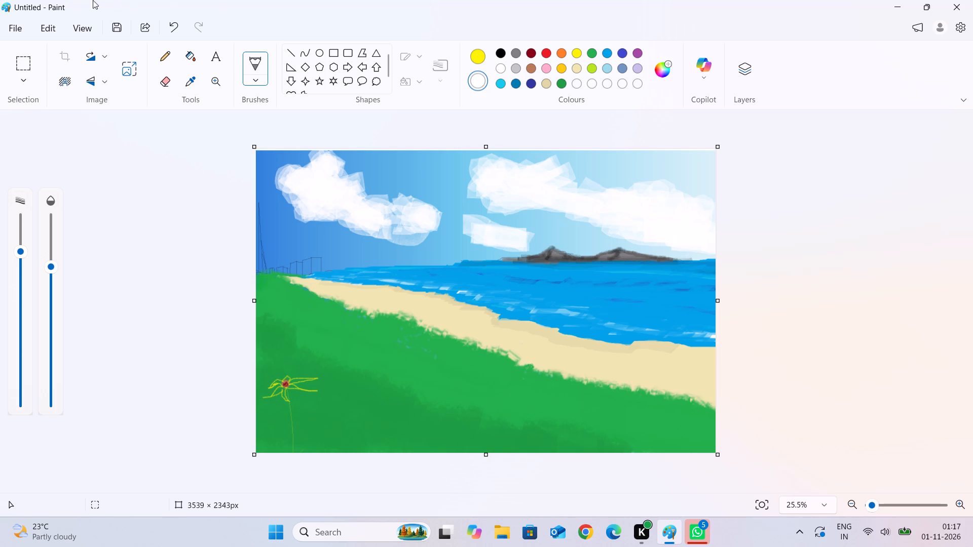
Undo all the white clouds back to the plain gradient sky, stepping between undo and redo to check the last stroke.
click(167, 26)
click(167, 26)
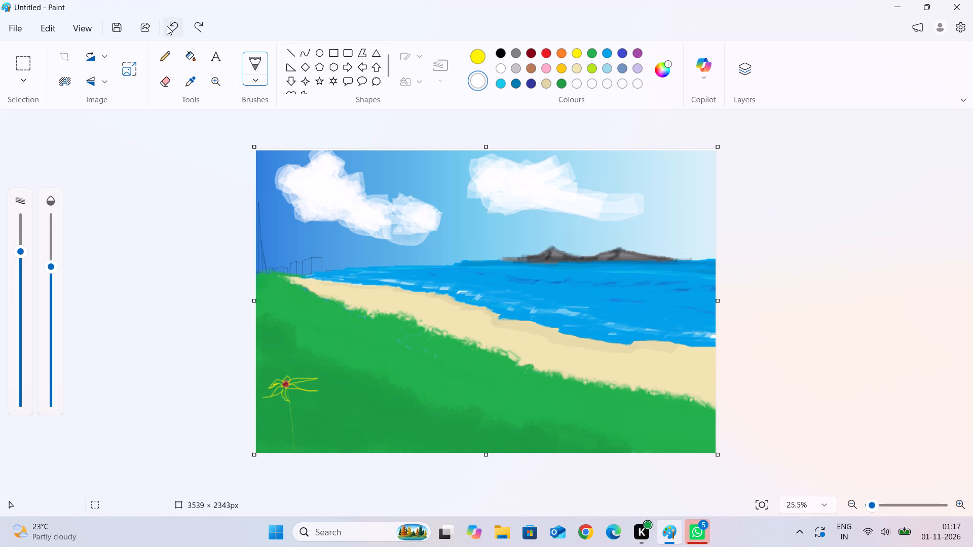
double_click(167, 26)
click(167, 26)
click(167, 26)
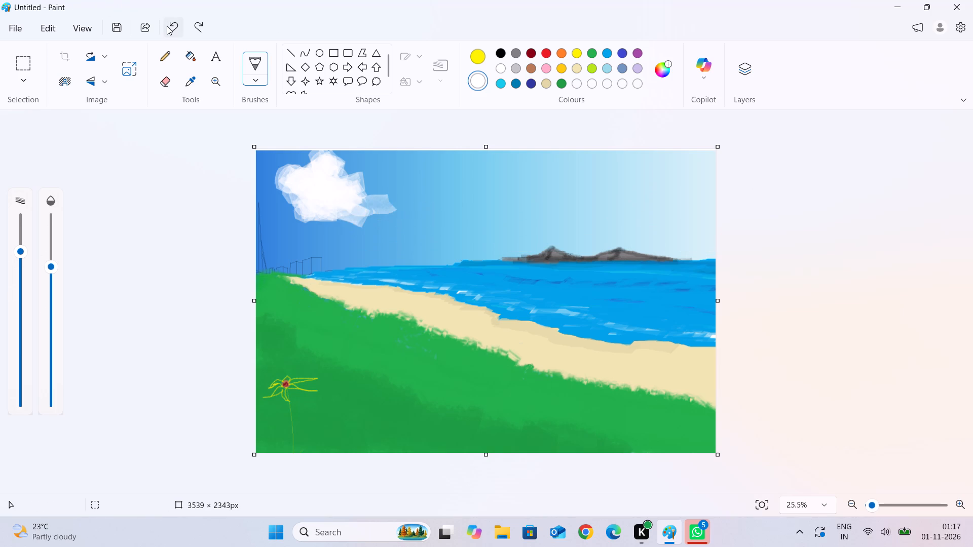
double_click(167, 26)
click(203, 28)
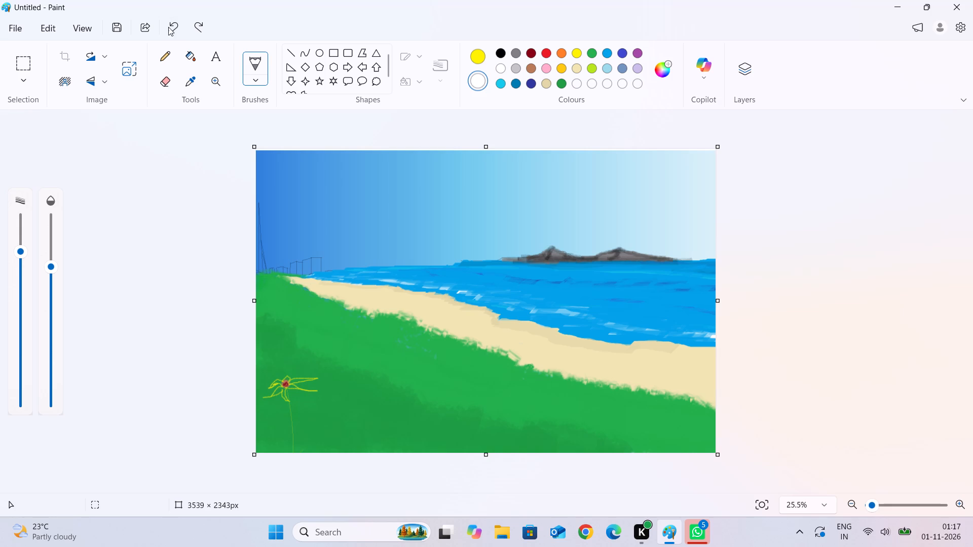
click(175, 27)
click(198, 28)
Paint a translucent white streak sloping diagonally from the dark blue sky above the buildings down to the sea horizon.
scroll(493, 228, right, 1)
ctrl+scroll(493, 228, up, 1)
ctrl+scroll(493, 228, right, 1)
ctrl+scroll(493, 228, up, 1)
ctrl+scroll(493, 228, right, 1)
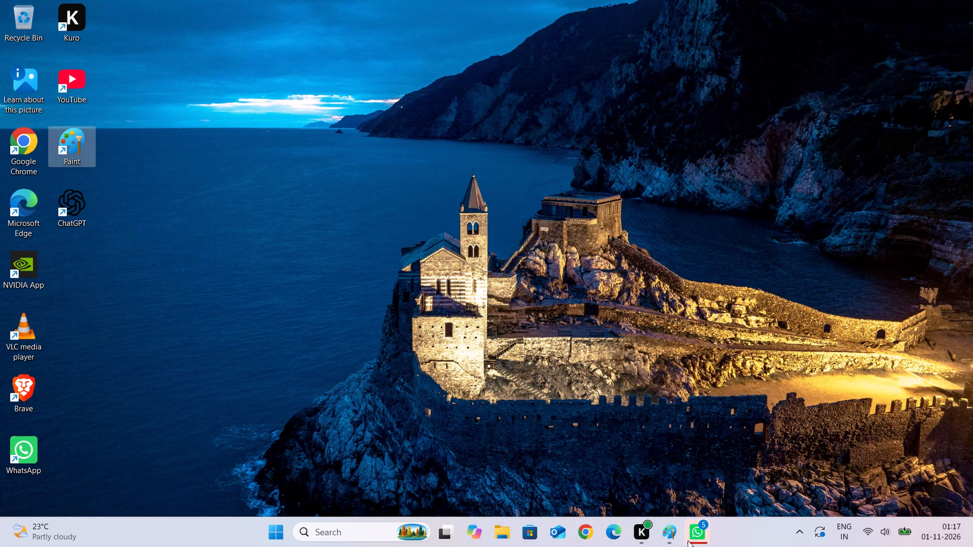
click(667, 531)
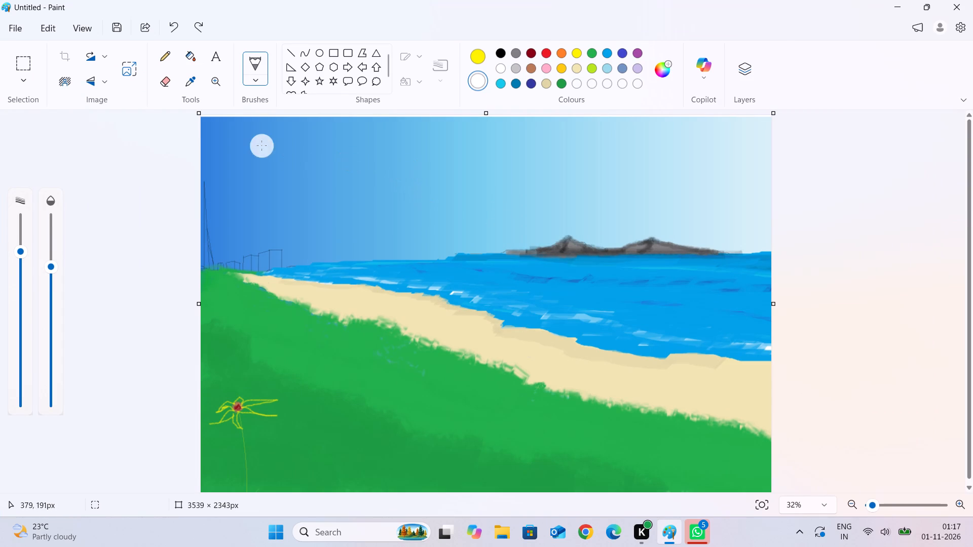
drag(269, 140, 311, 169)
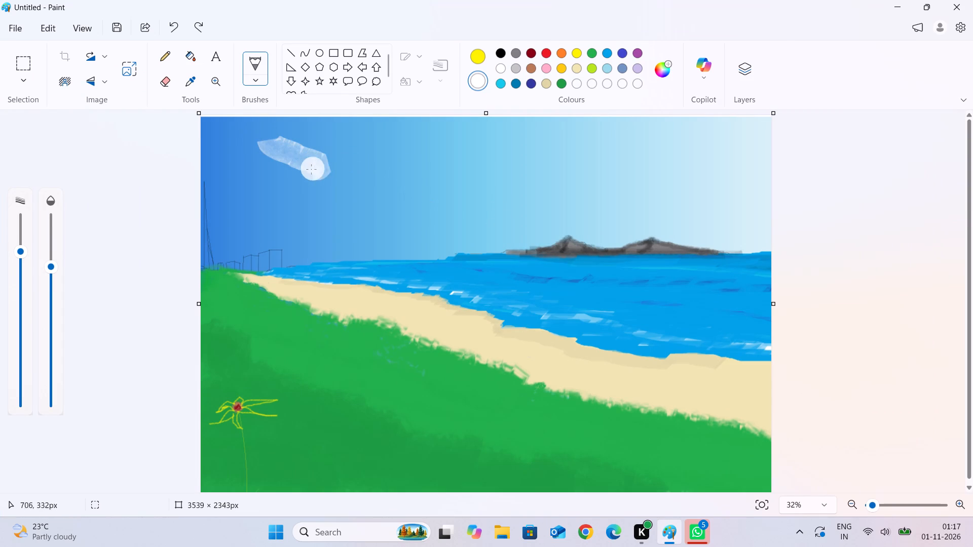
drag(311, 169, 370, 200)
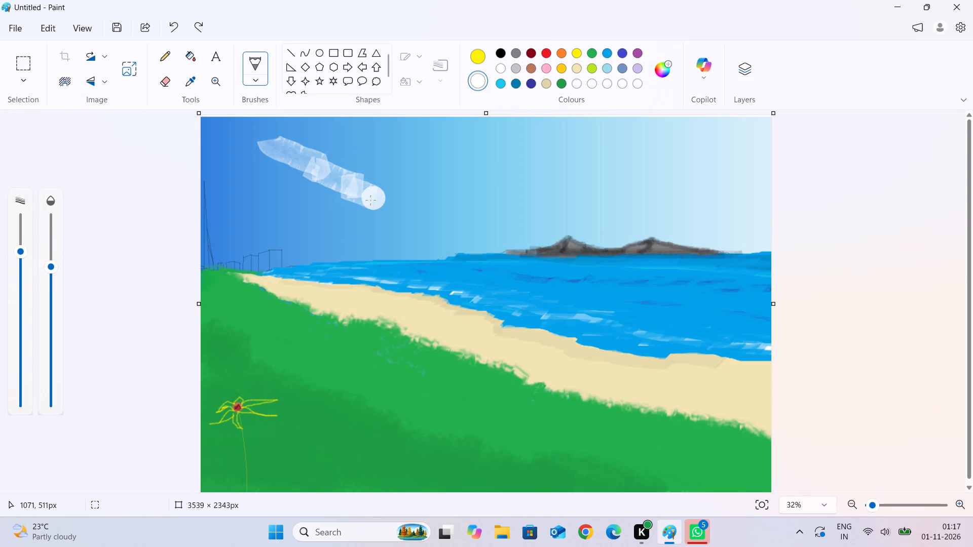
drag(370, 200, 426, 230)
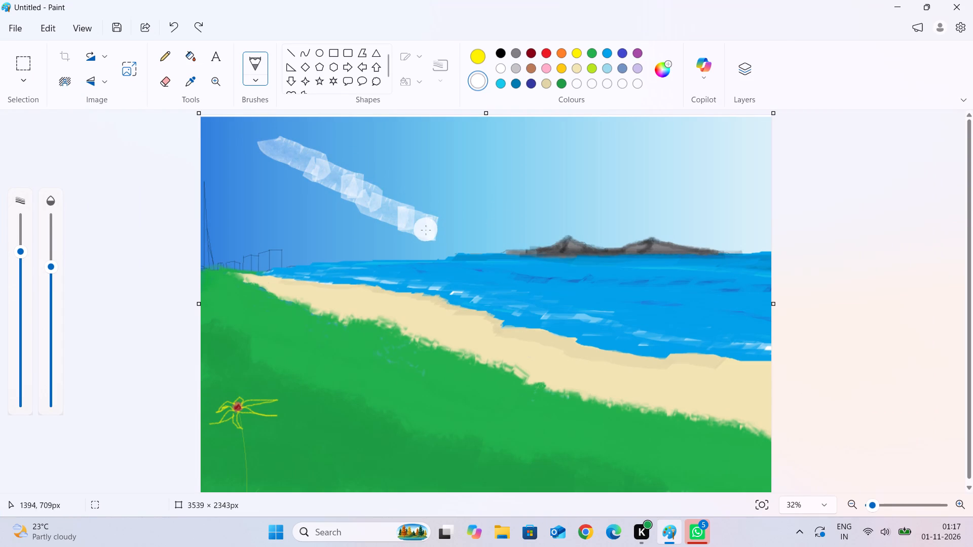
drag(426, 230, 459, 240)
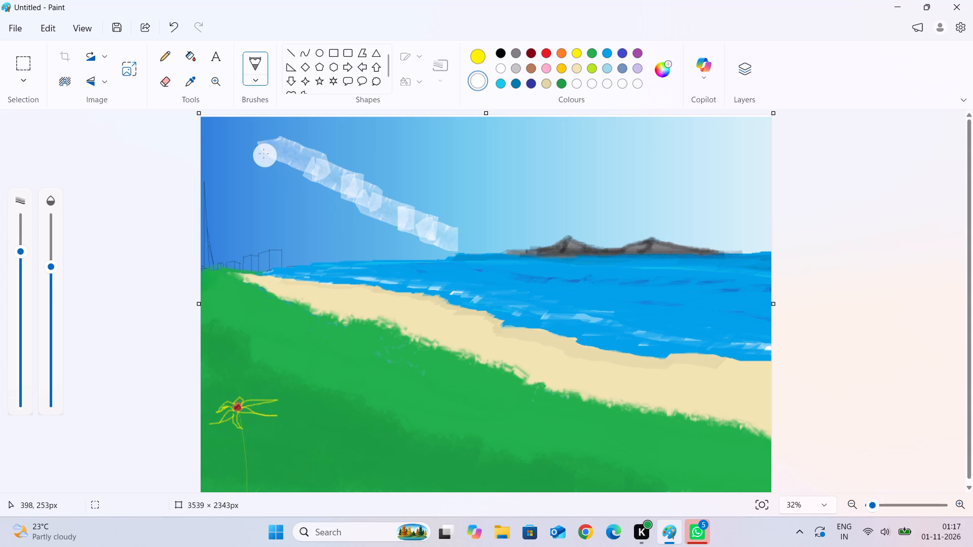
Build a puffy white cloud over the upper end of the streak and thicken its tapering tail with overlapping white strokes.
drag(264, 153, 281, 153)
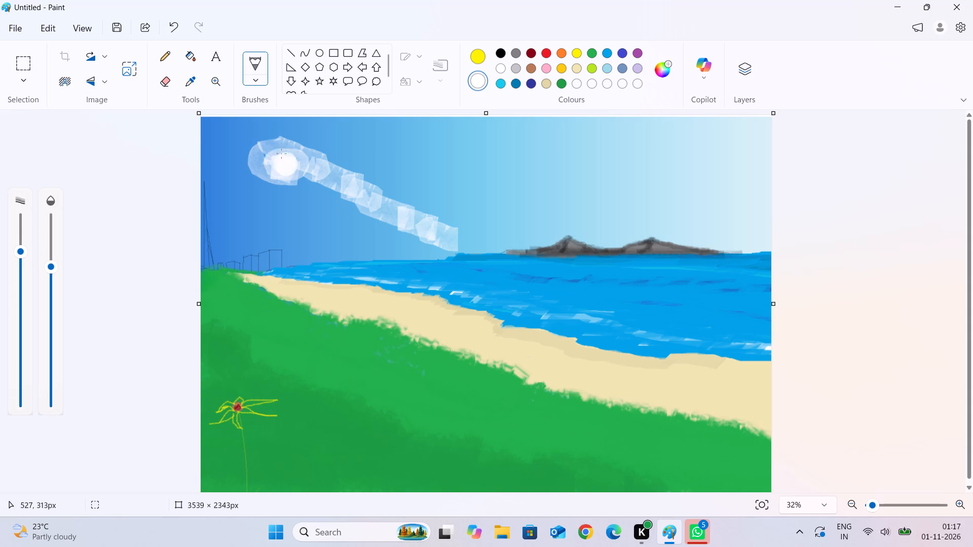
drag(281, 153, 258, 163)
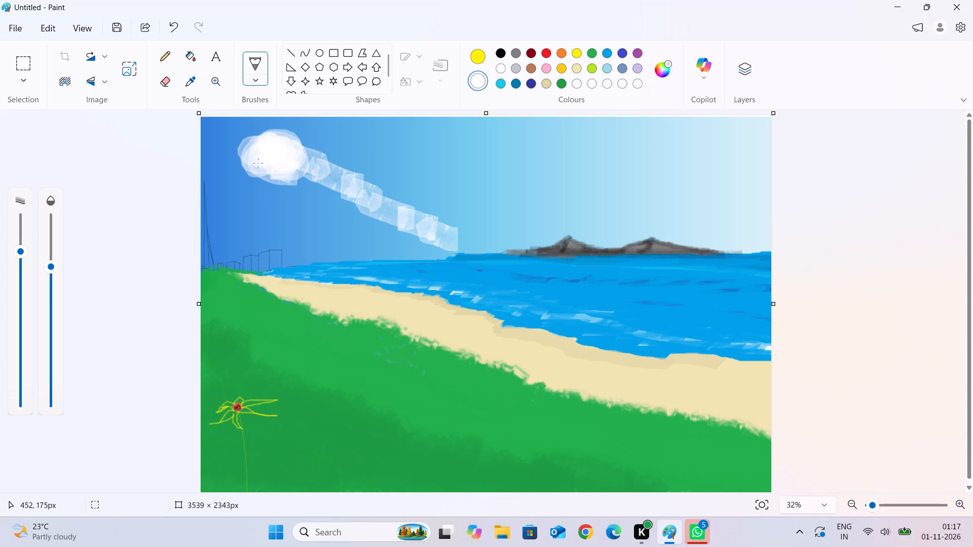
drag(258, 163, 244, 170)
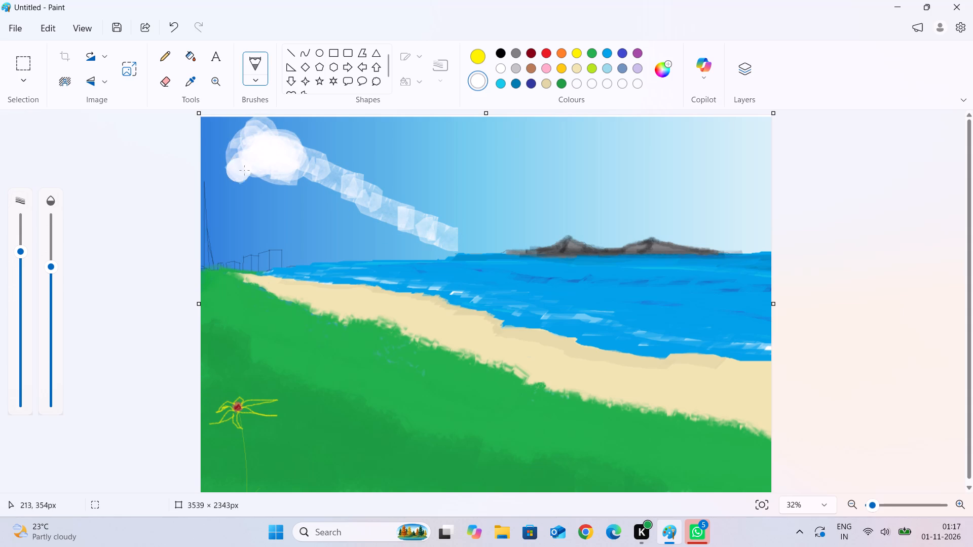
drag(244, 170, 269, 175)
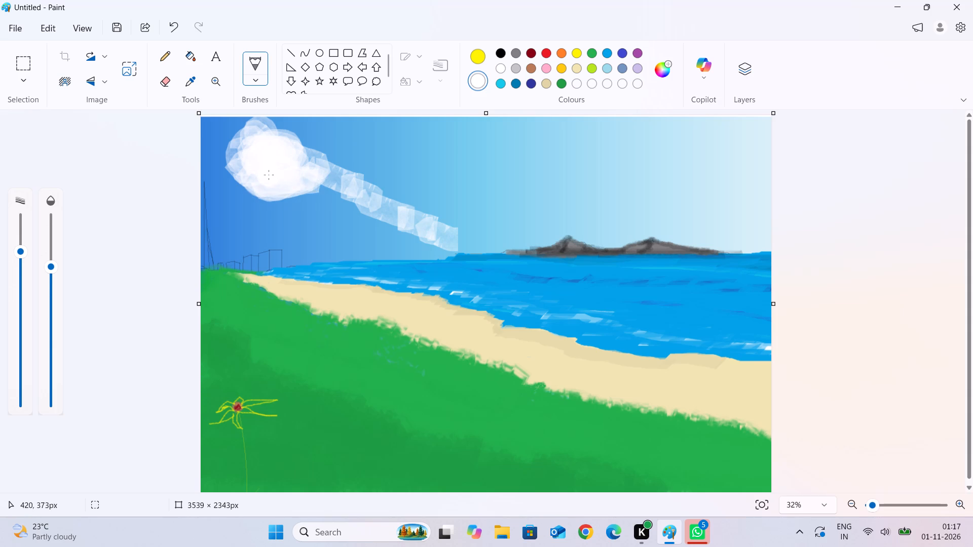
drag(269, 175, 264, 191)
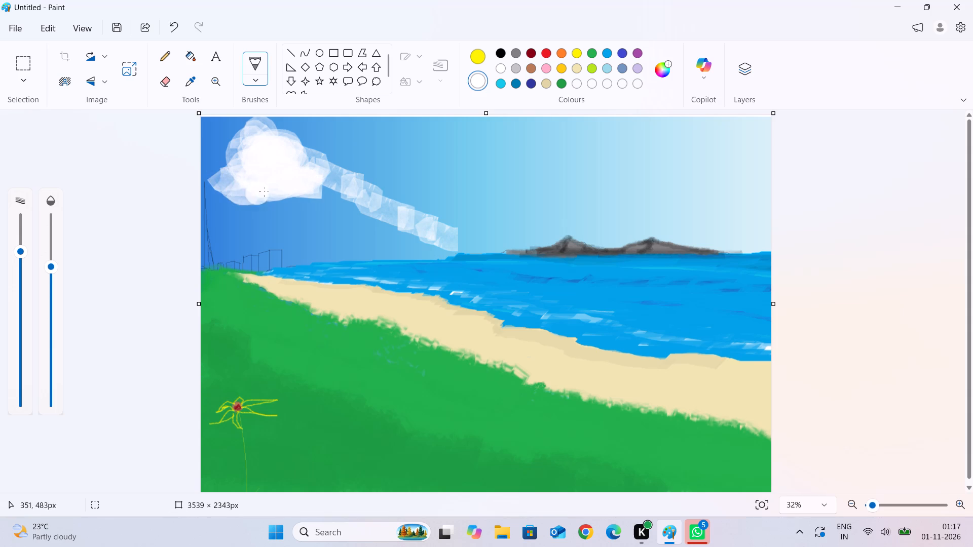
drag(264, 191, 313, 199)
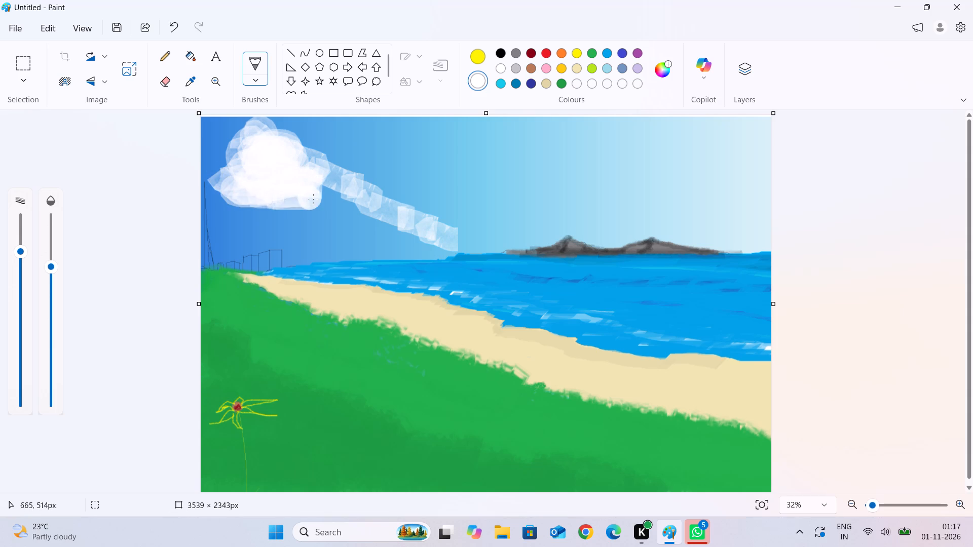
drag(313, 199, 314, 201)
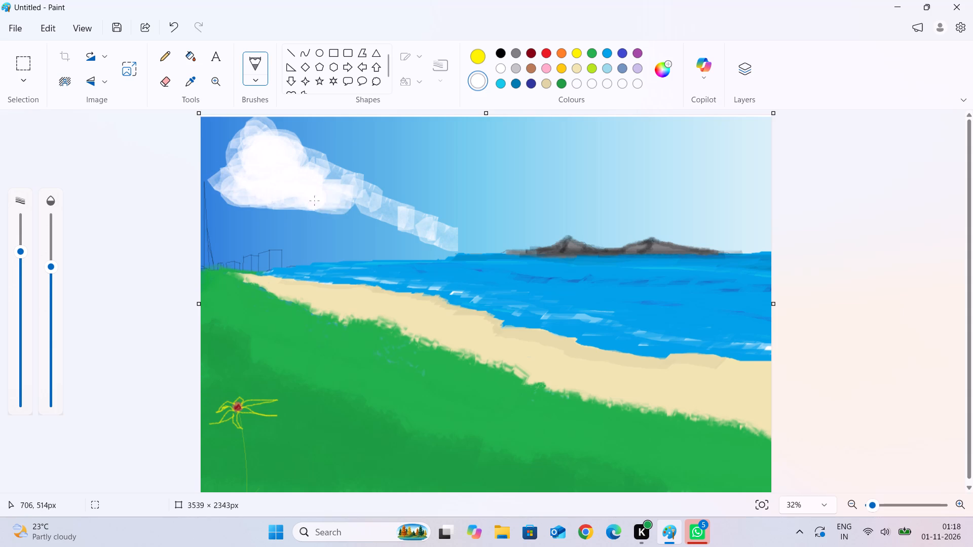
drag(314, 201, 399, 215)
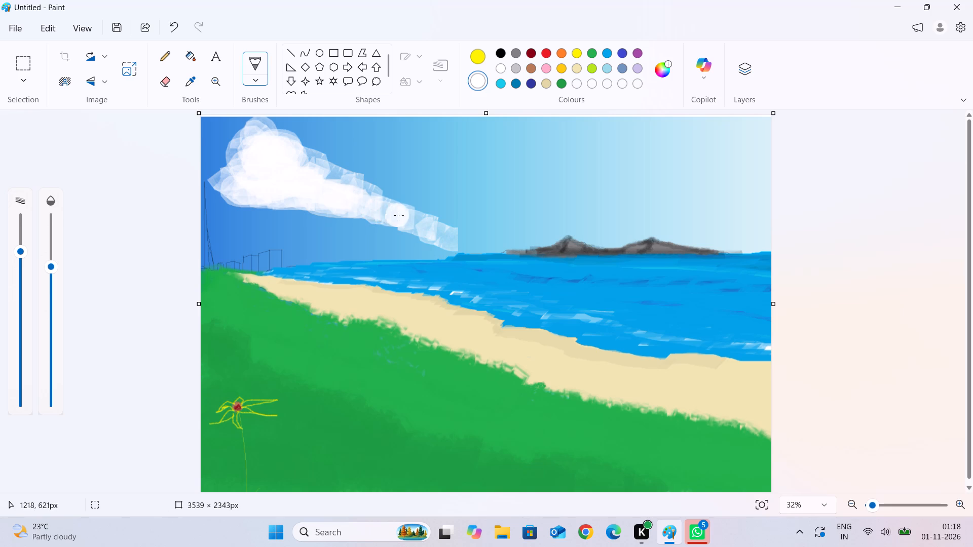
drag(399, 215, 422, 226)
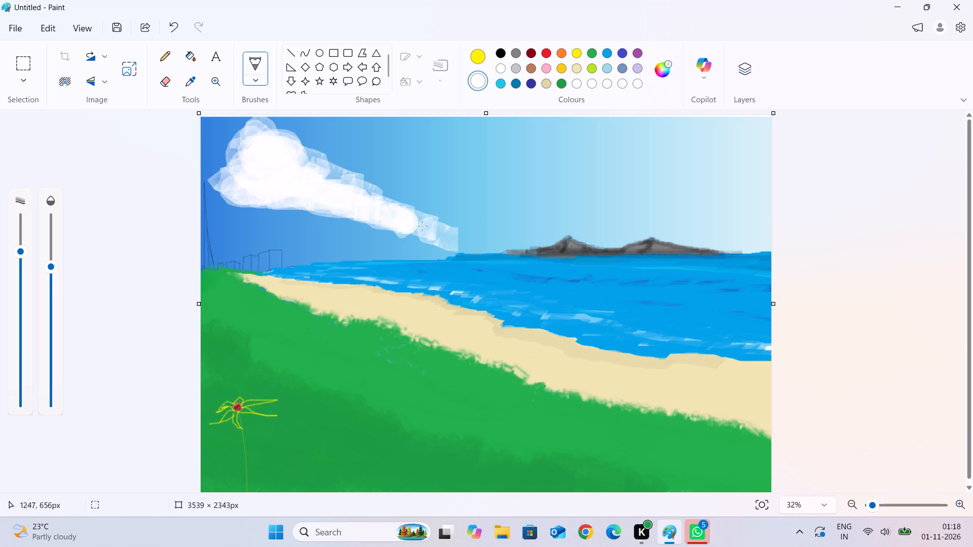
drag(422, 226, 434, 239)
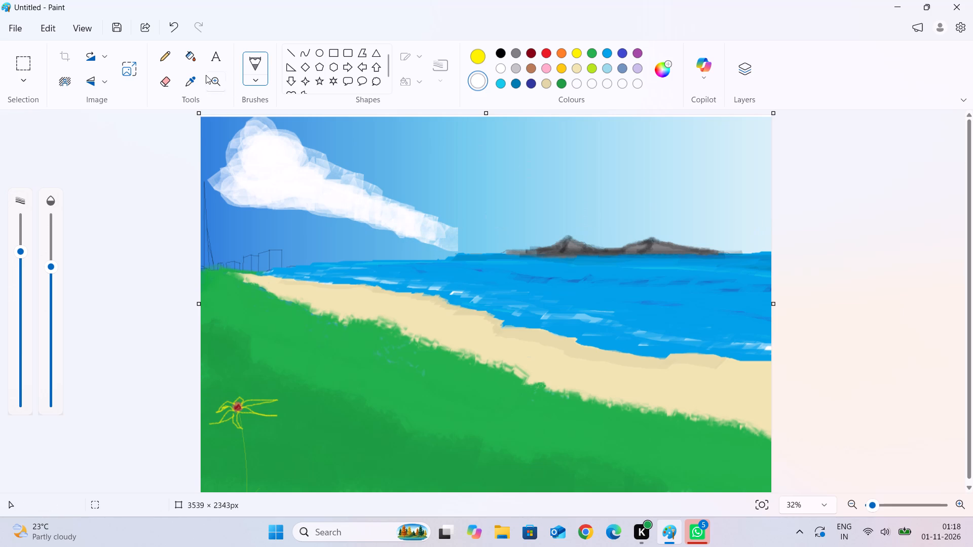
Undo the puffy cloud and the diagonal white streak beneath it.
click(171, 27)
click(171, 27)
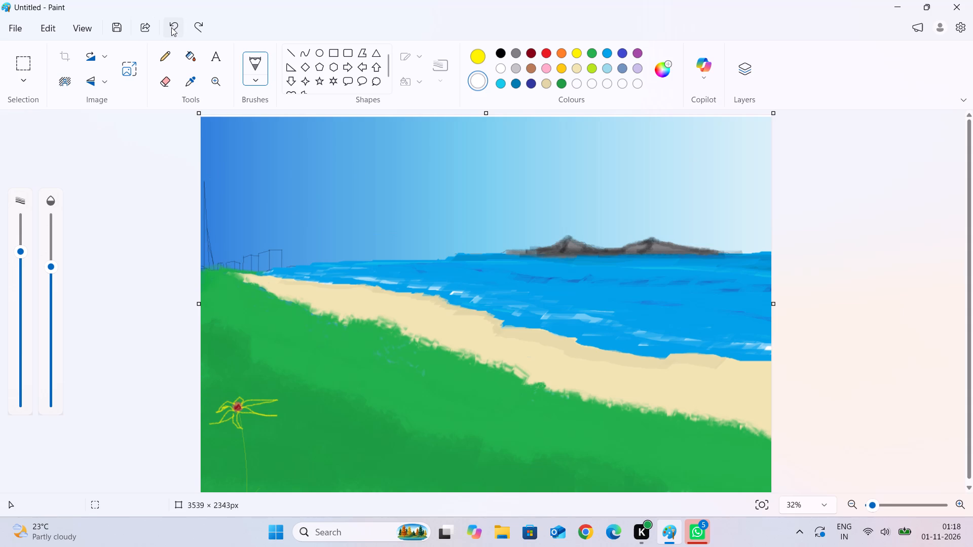
Build a large, dense puffy white cloud in the palest part of the sky above the hills, using overlapping translucent strokes.
drag(698, 145, 698, 145)
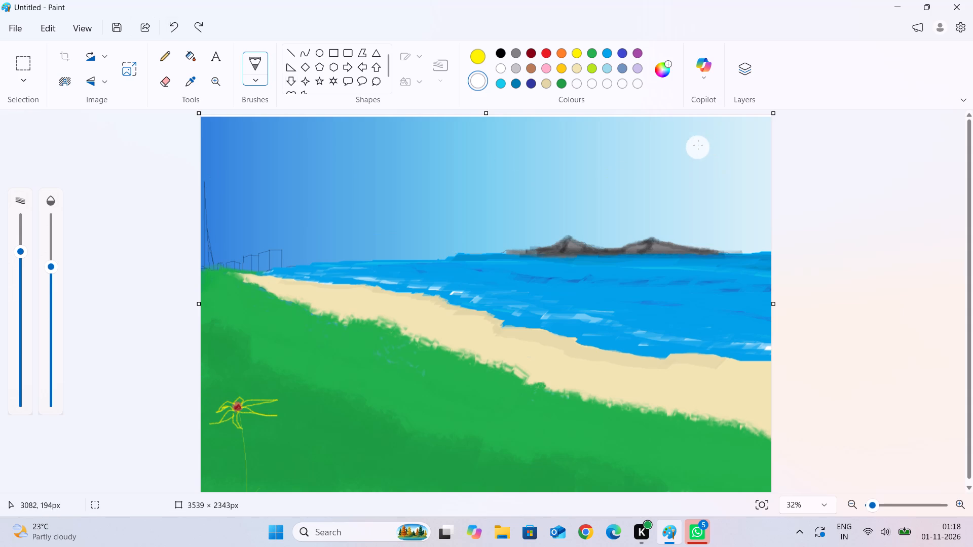
drag(698, 145, 681, 133)
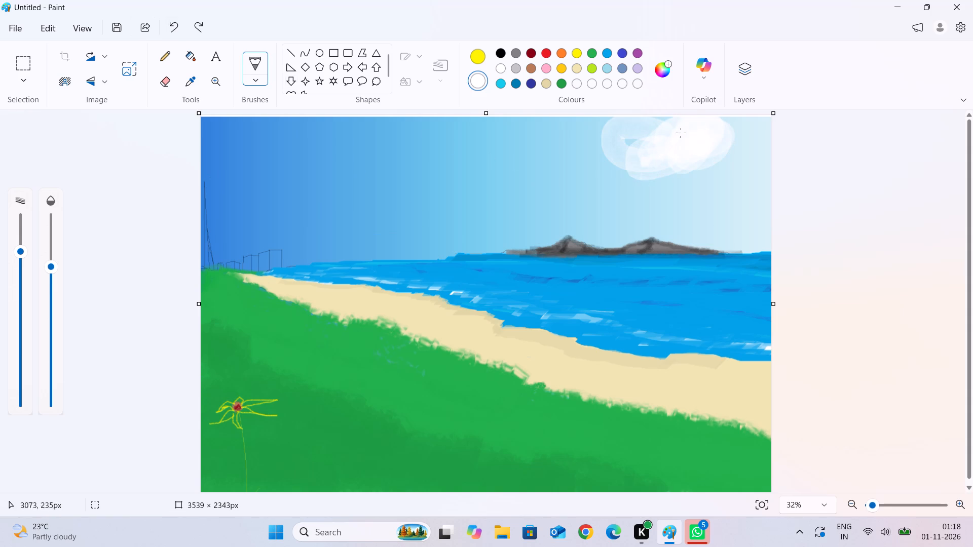
drag(681, 133, 707, 144)
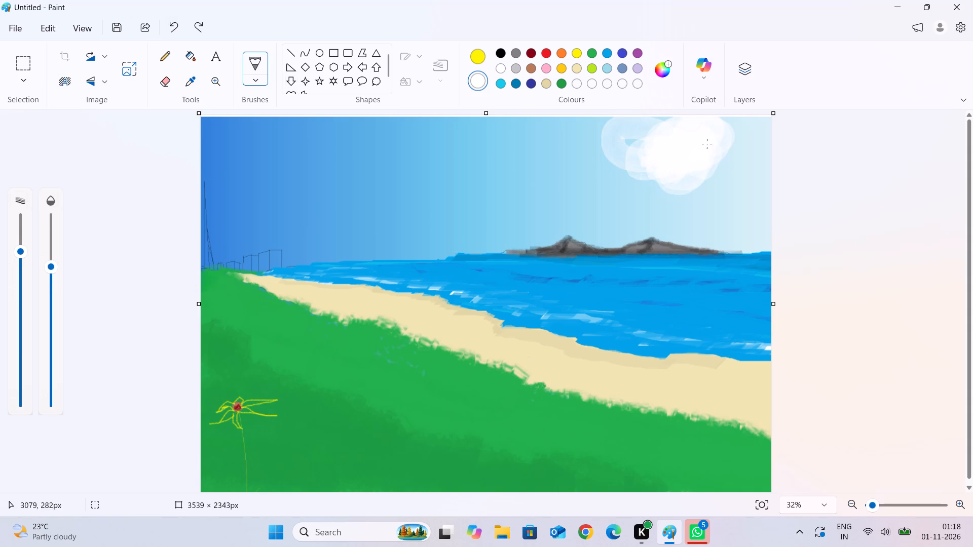
drag(707, 144, 756, 134)
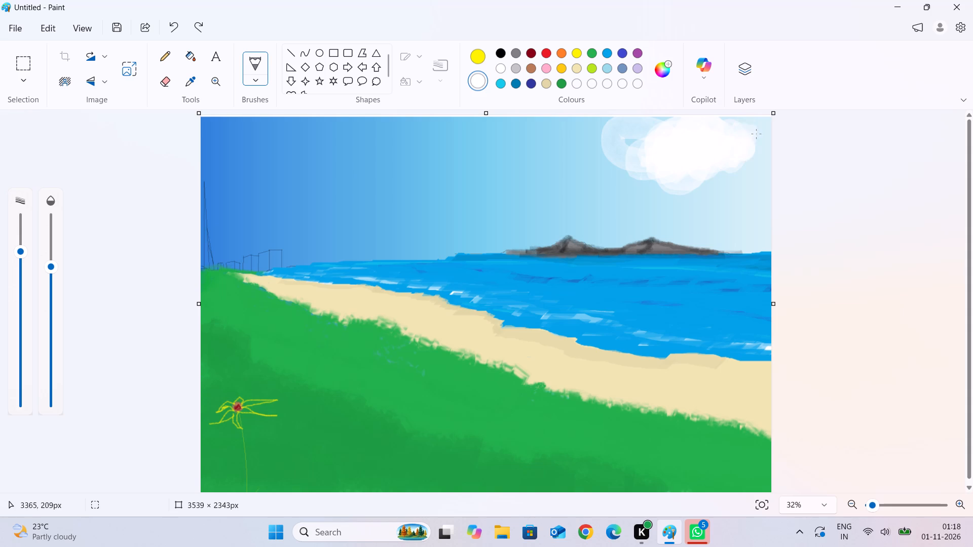
drag(756, 134, 708, 153)
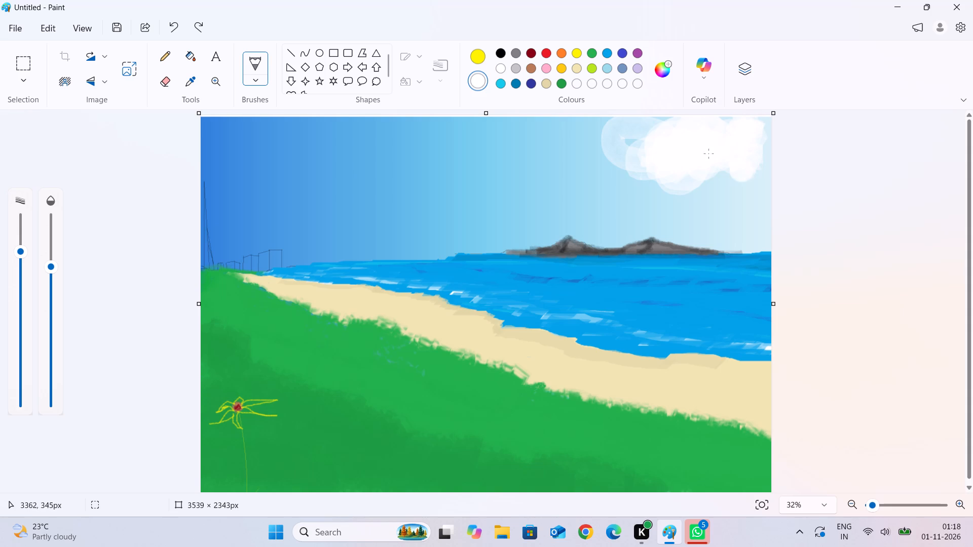
drag(708, 153, 702, 170)
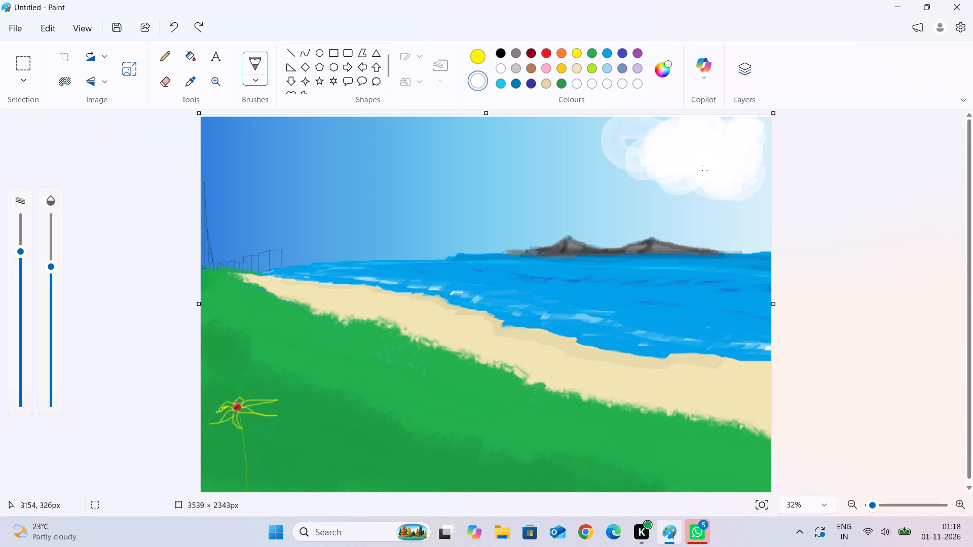
drag(702, 170, 612, 163)
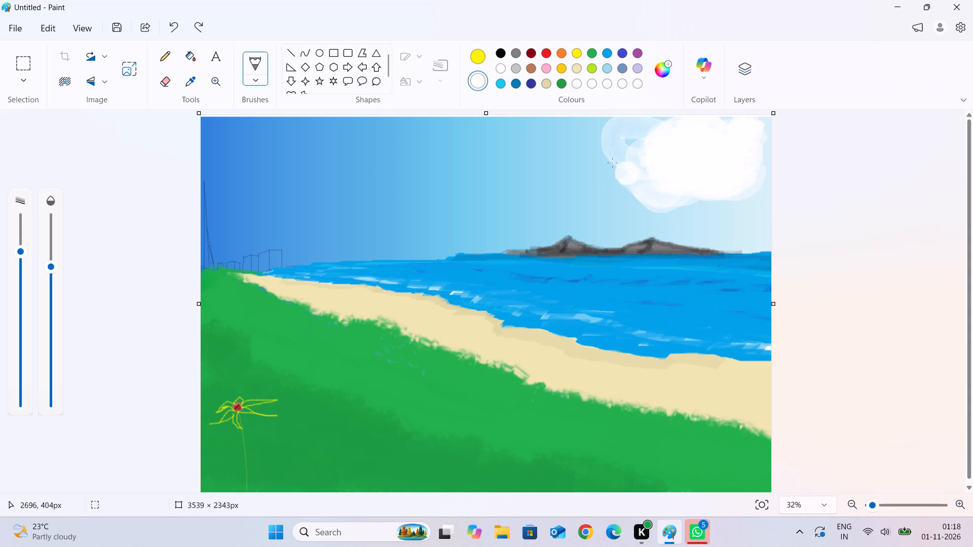
Extend the large cloud with a long, tapering white tail toward the darker blue sky, and fill in its underside.
drag(612, 163, 567, 155)
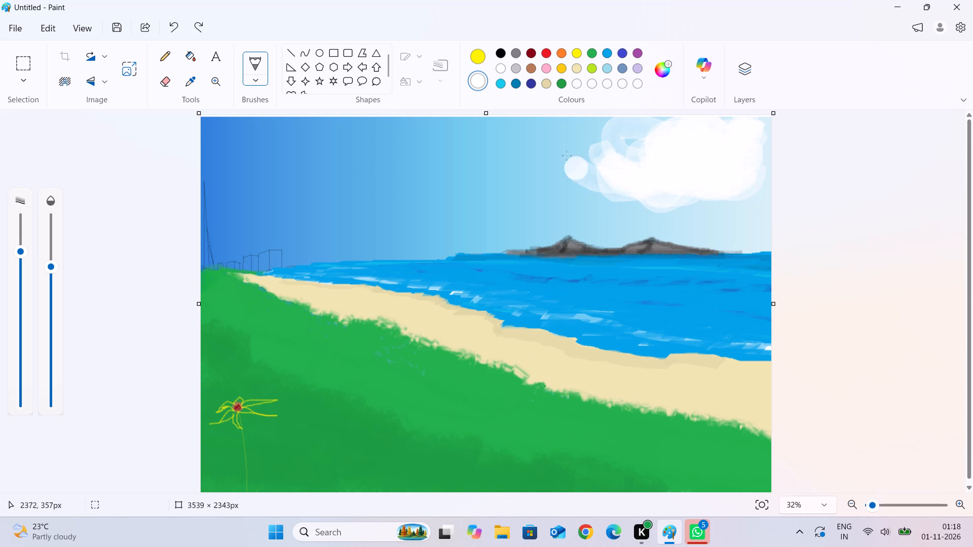
drag(567, 155, 511, 148)
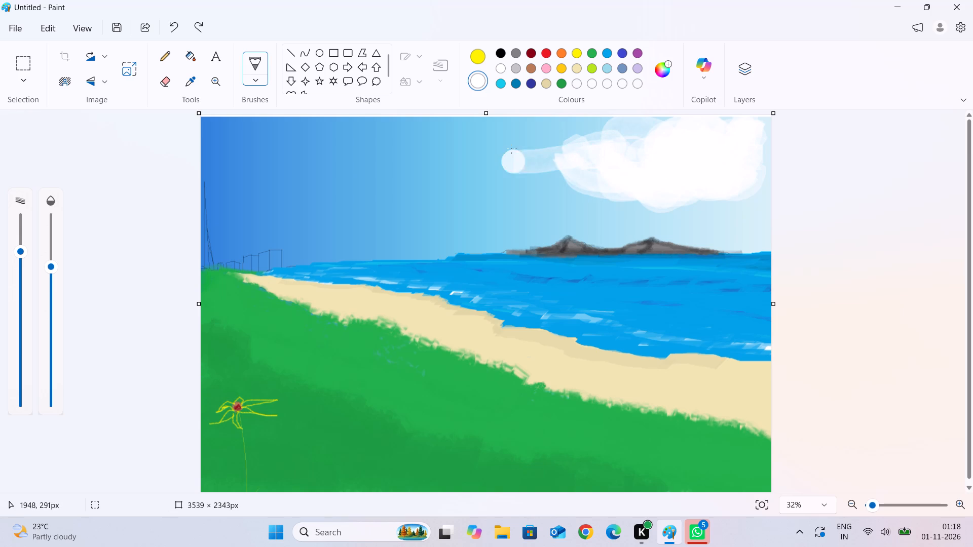
drag(511, 148, 552, 142)
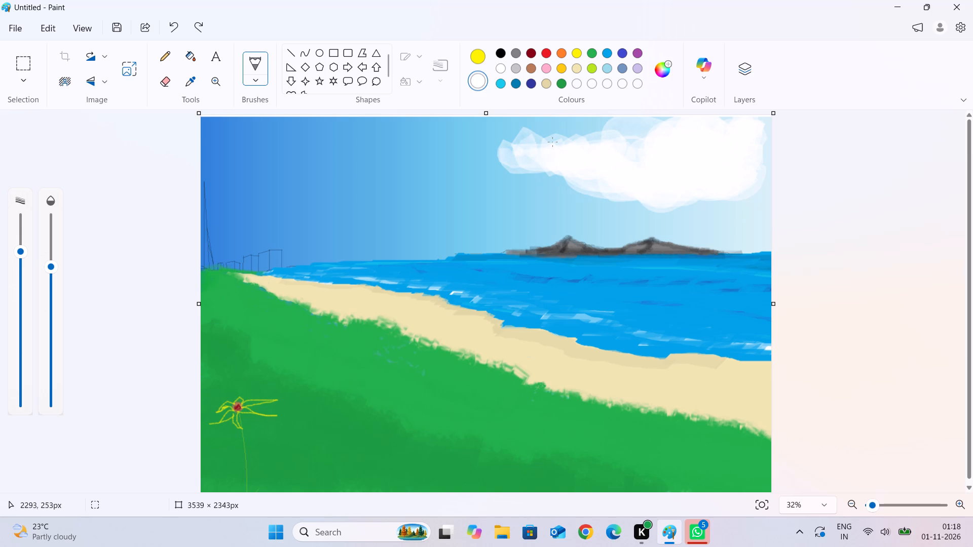
drag(552, 142, 487, 152)
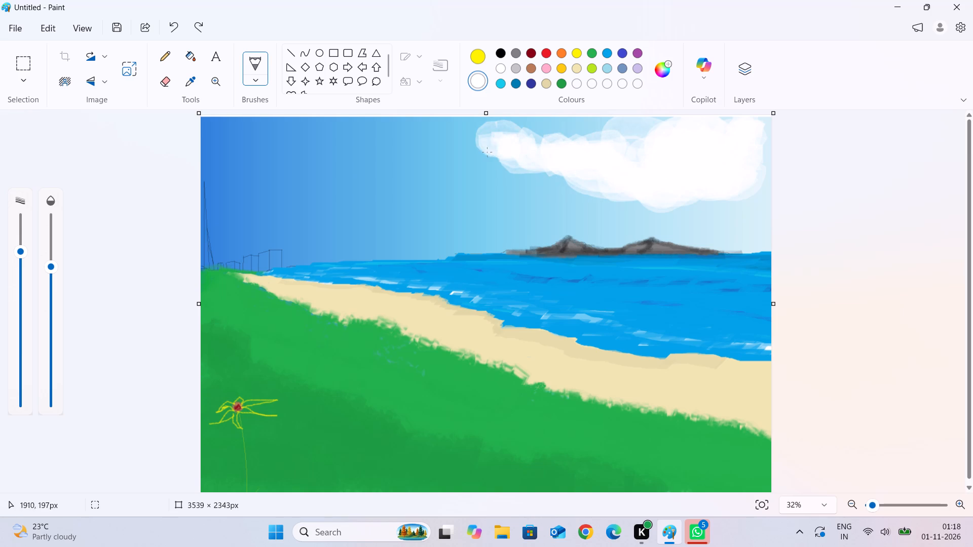
drag(487, 152, 497, 167)
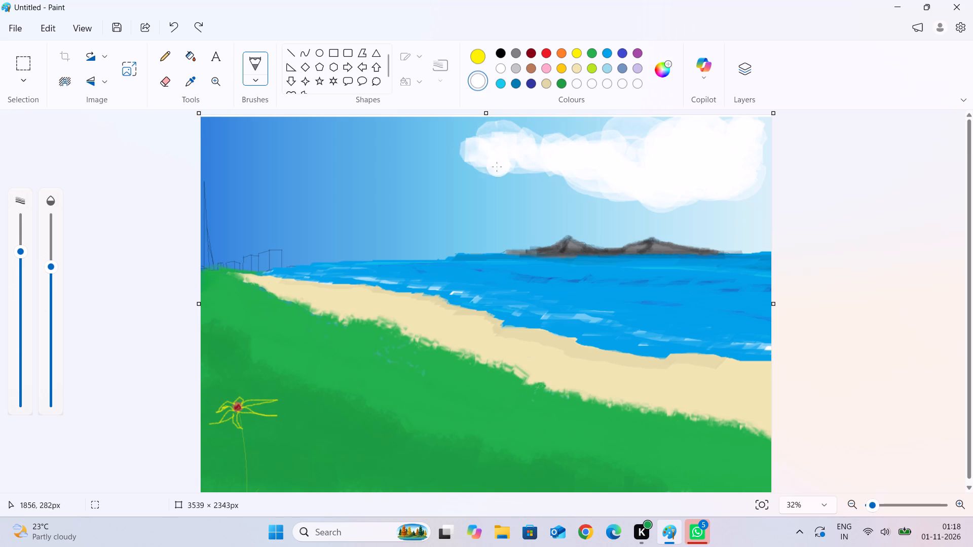
drag(497, 167, 453, 147)
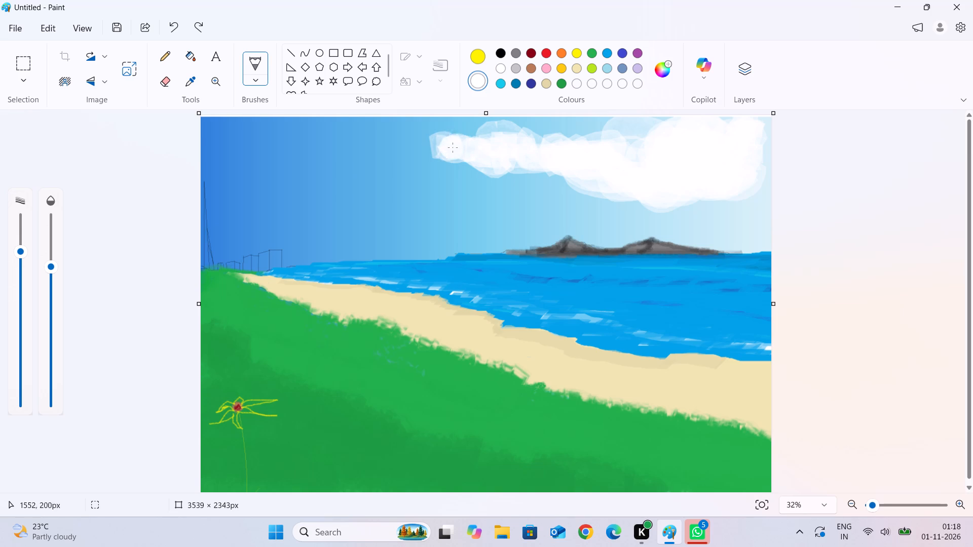
drag(453, 147, 450, 152)
drag(685, 180, 720, 185)
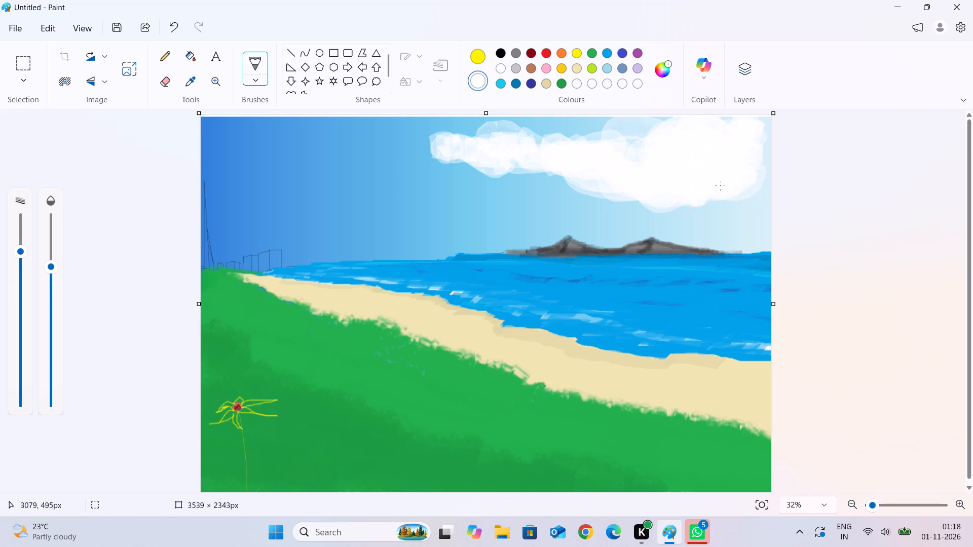
drag(720, 185, 732, 183)
drag(732, 183, 721, 181)
Paint a small white cloud at the pale edge of the sky, just above the sea horizon beyond the hills.
drag(747, 222, 739, 219)
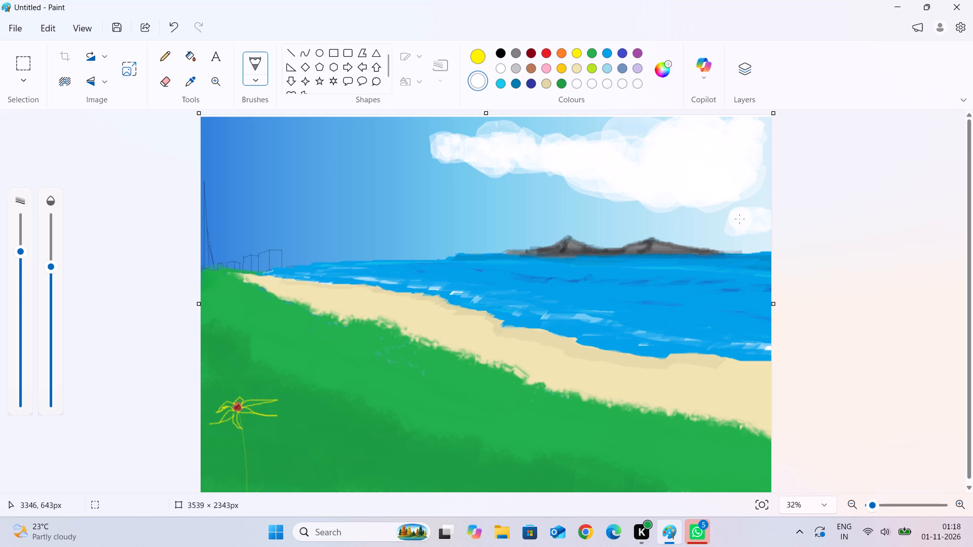
drag(739, 219, 766, 227)
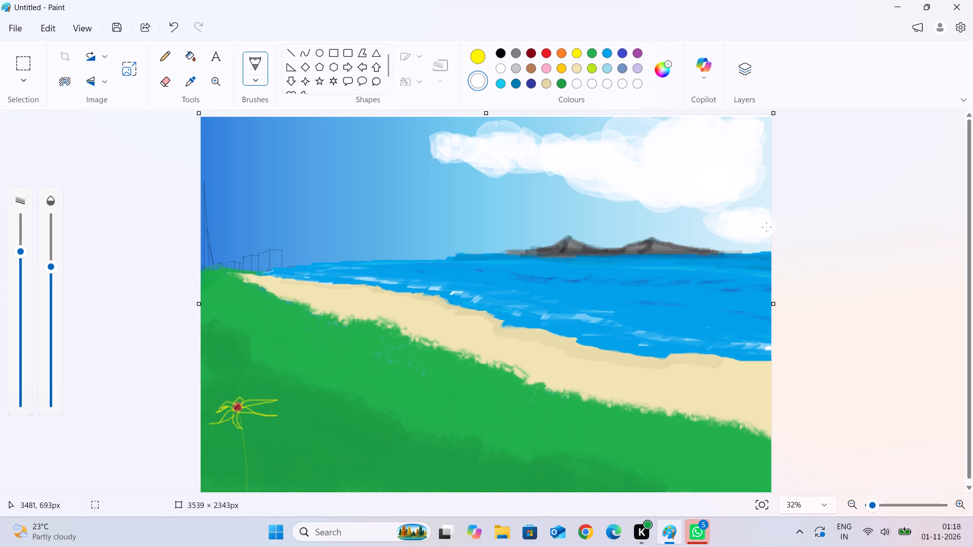
drag(766, 227, 790, 198)
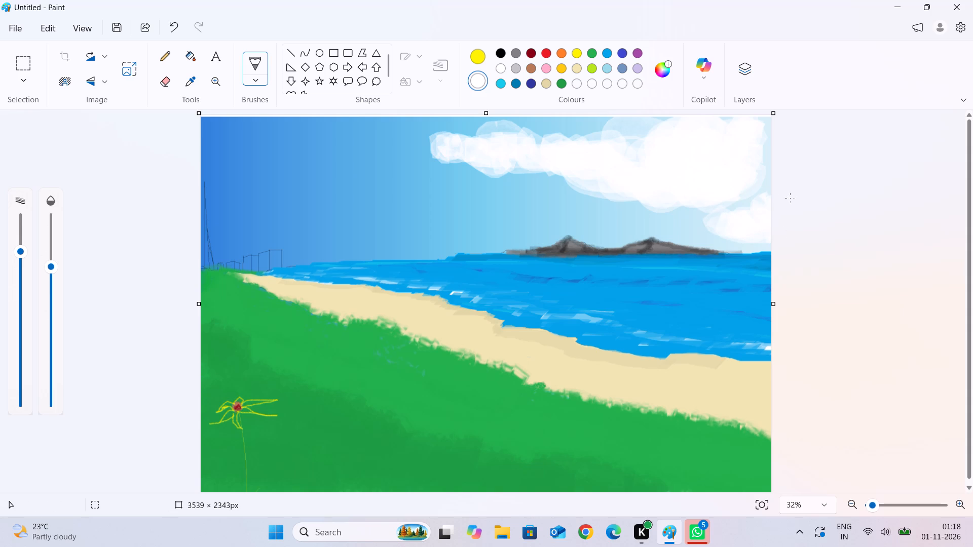
drag(790, 198, 813, 187)
Paint a medium oval white cloud beneath the large cloud's tail, reaching down to just above the first hill.
drag(523, 201, 506, 202)
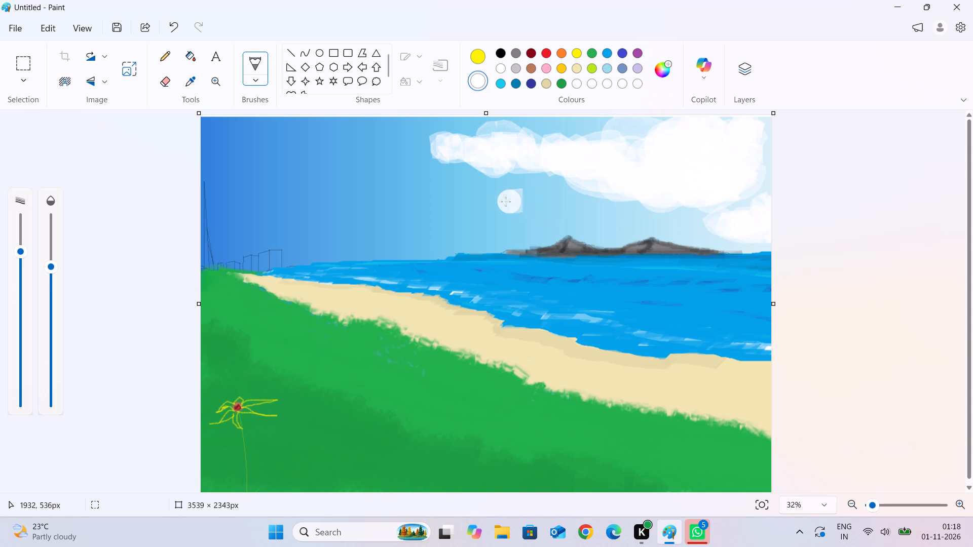
drag(506, 202, 514, 205)
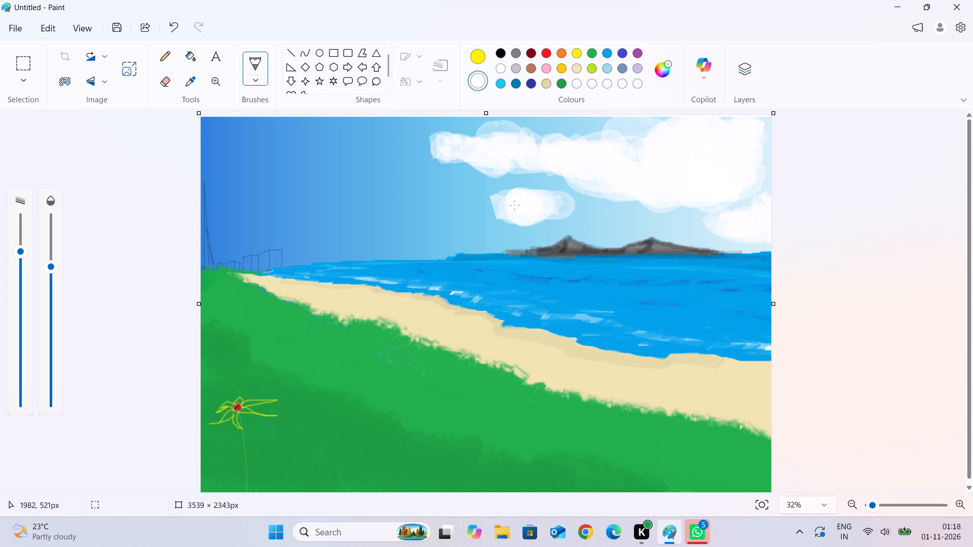
drag(514, 205, 474, 208)
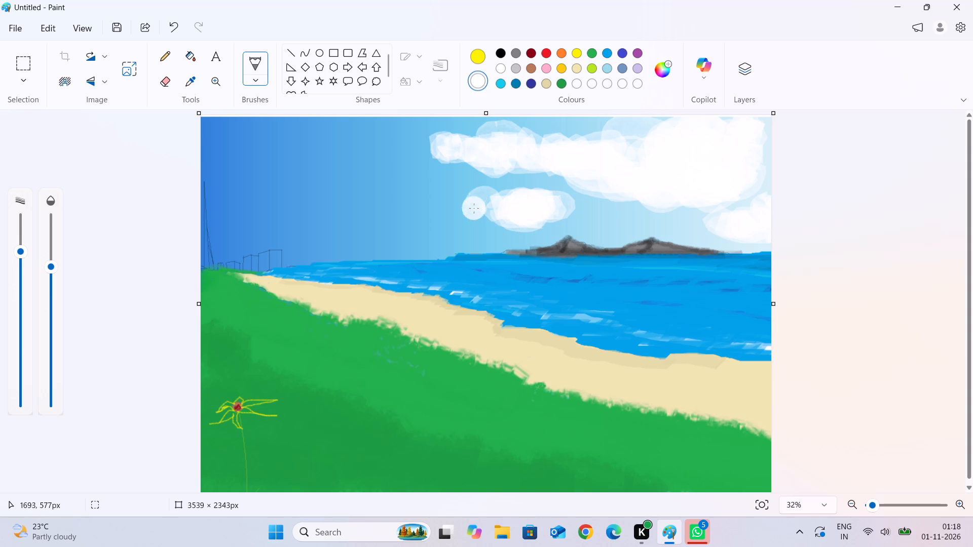
drag(474, 208, 495, 206)
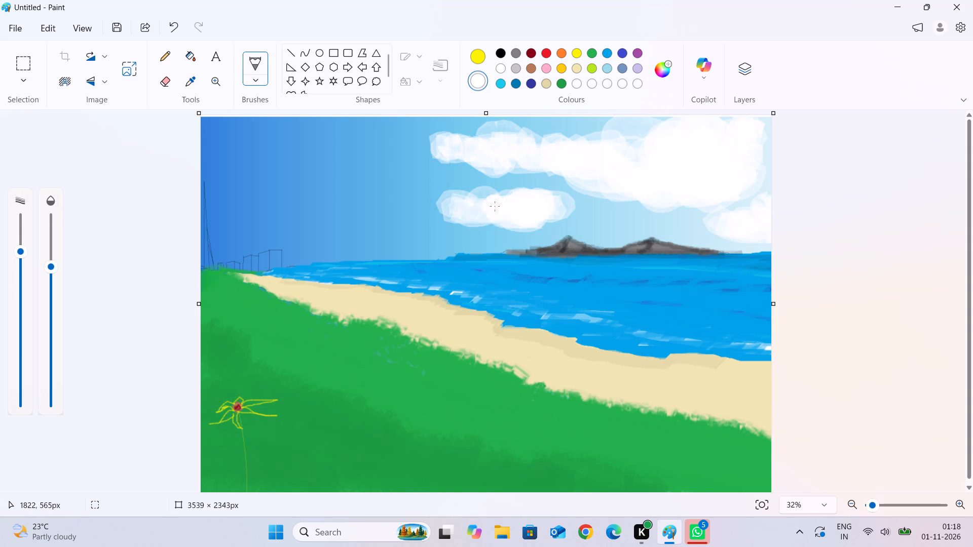
drag(495, 206, 528, 198)
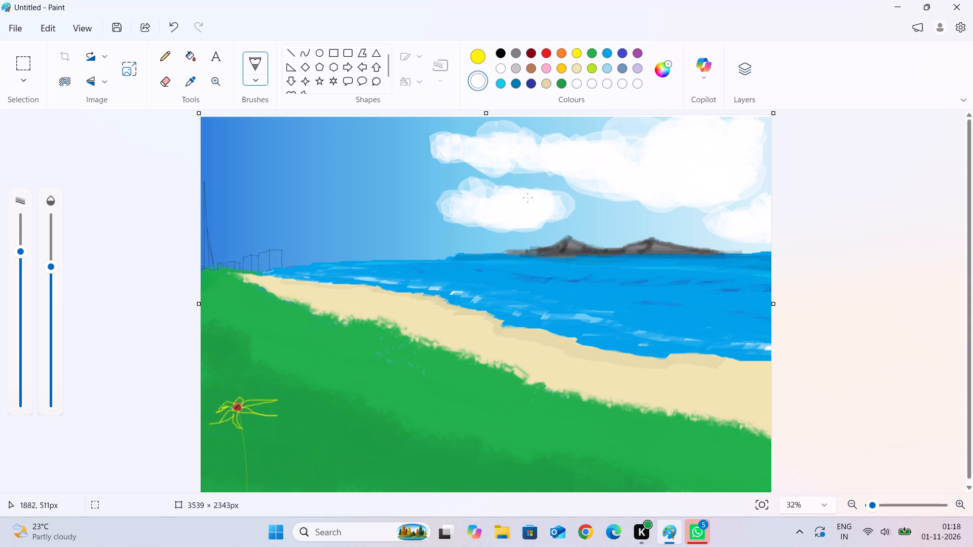
drag(528, 198, 567, 218)
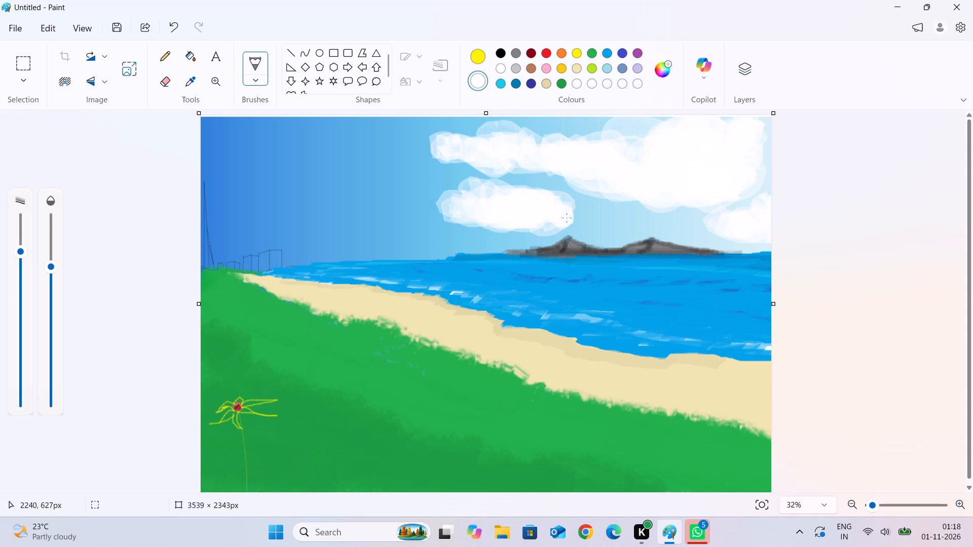
drag(567, 218, 544, 226)
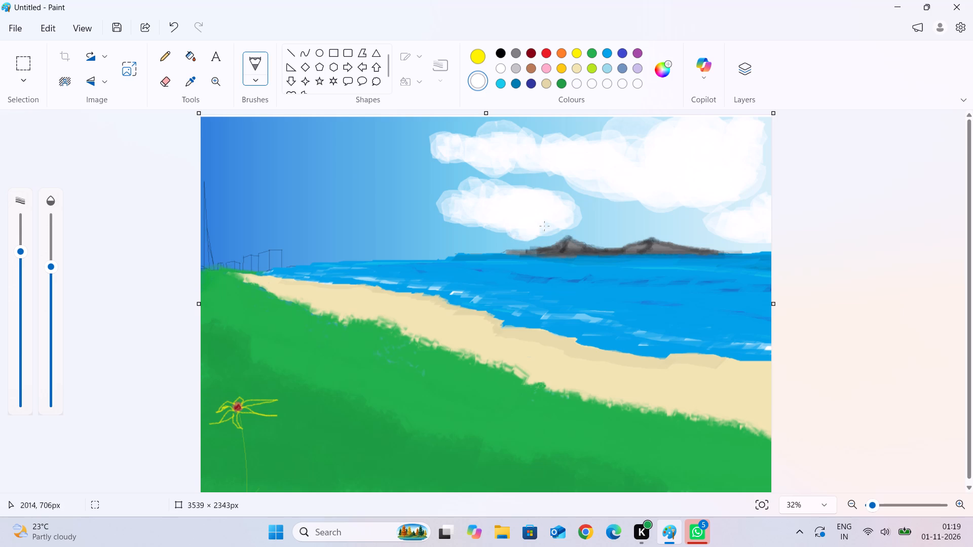
drag(544, 226, 540, 216)
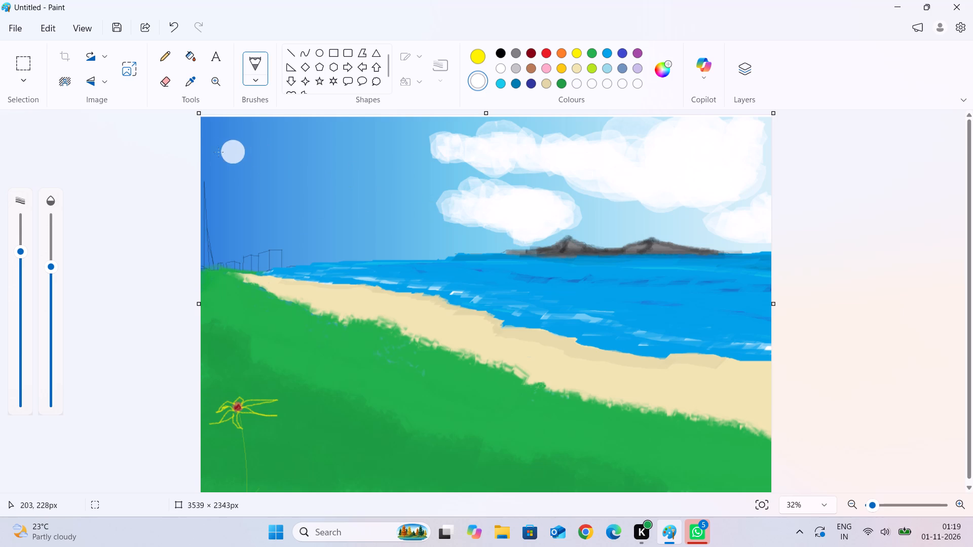
Paint a long white cloud rising diagonally from the dark blue sky above the buildings to the canvas's top edge.
drag(210, 152, 222, 170)
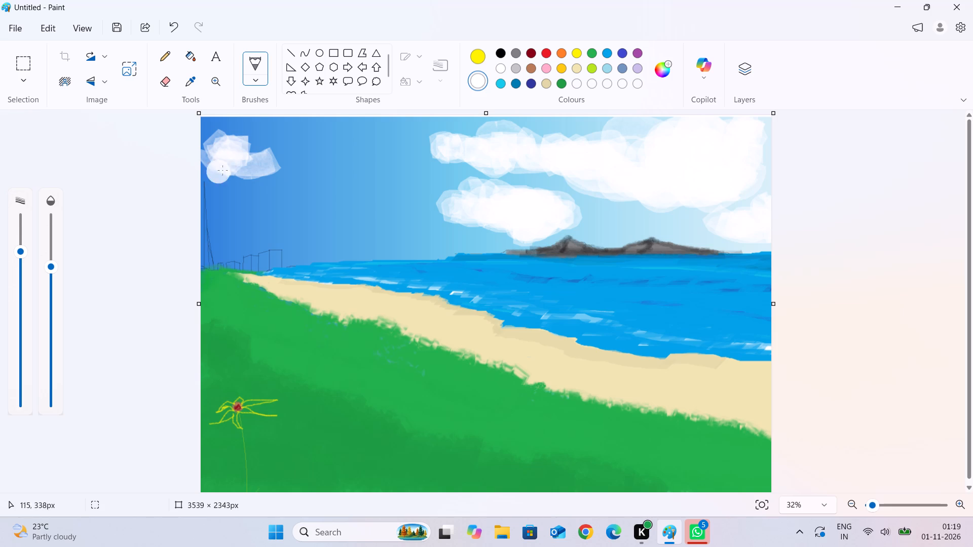
drag(222, 170, 288, 139)
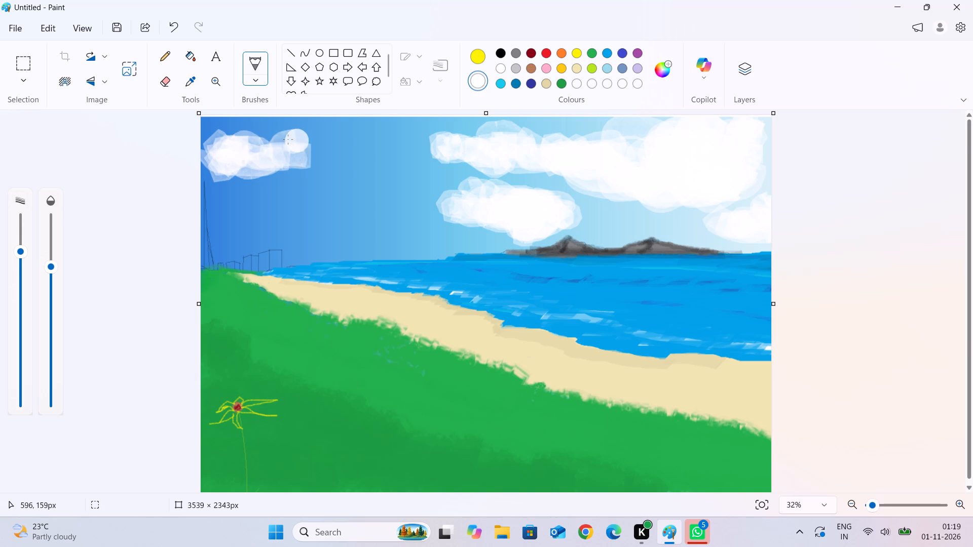
drag(288, 139, 334, 111)
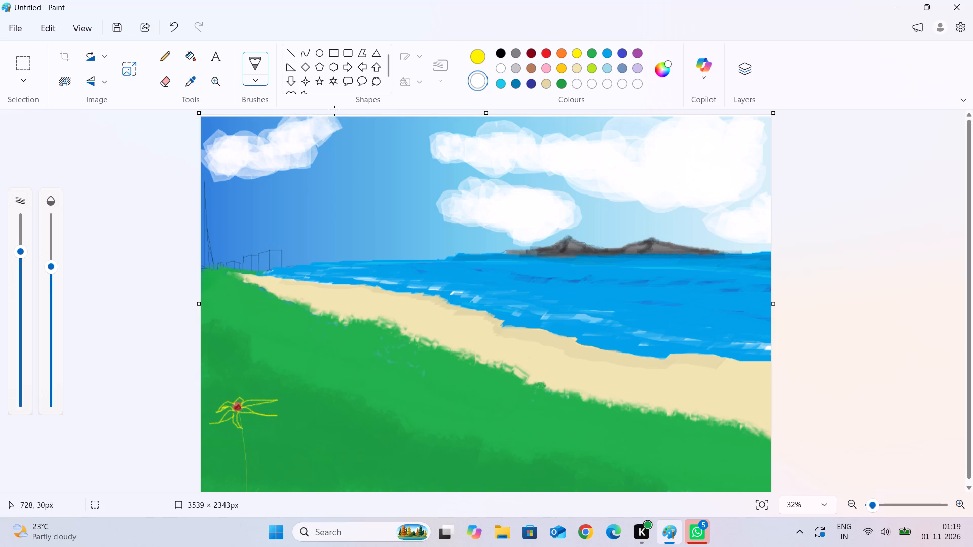
drag(334, 111, 332, 125)
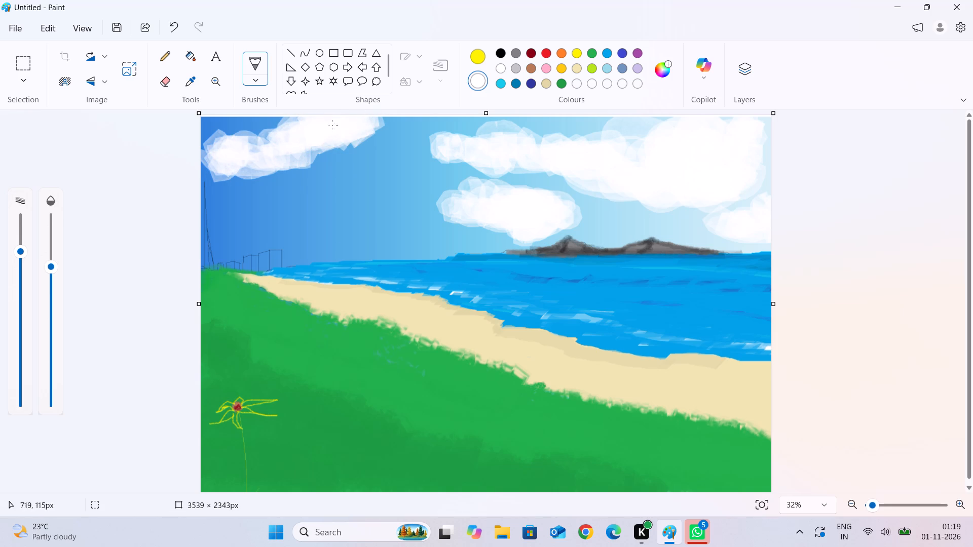
drag(332, 125, 412, 106)
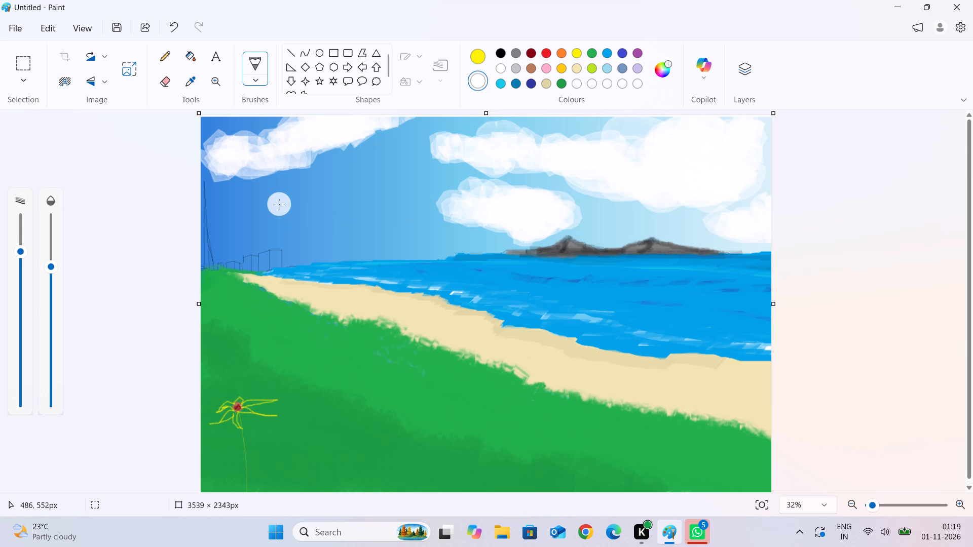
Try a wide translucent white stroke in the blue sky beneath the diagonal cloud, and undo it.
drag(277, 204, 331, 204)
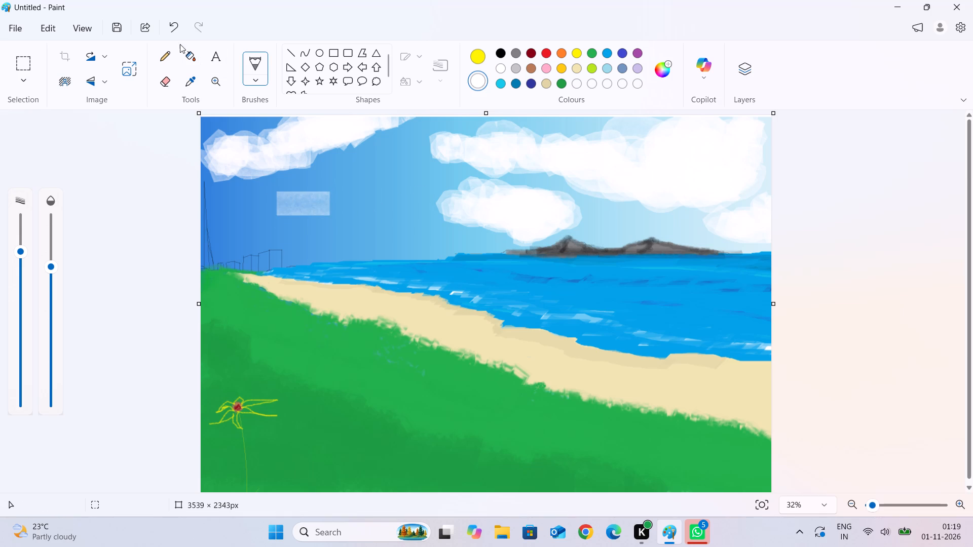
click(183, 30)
Paint a small white cloud in the blue sky beneath the diagonal cloud, using a much narrower brush.
drag(27, 258, 35, 278)
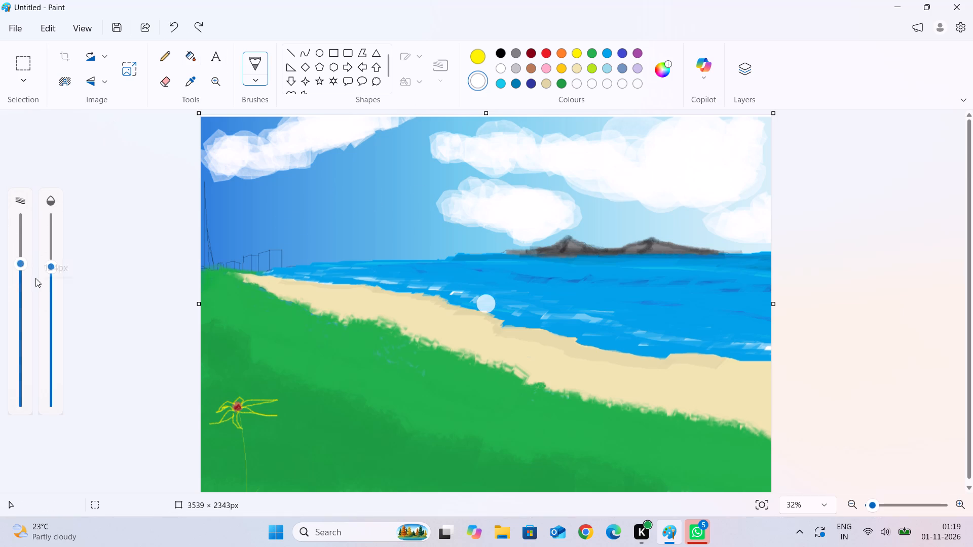
drag(35, 278, 52, 305)
drag(310, 207, 306, 219)
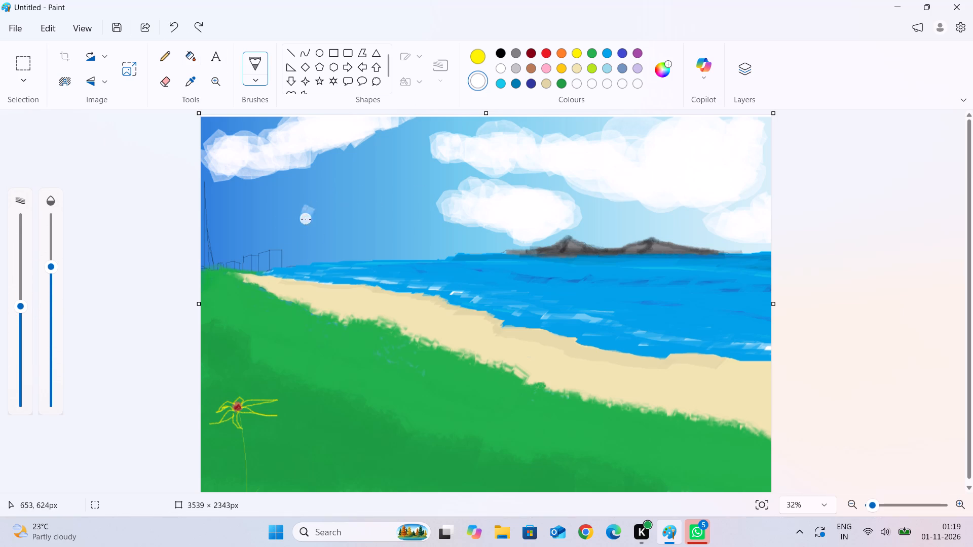
drag(306, 219, 273, 219)
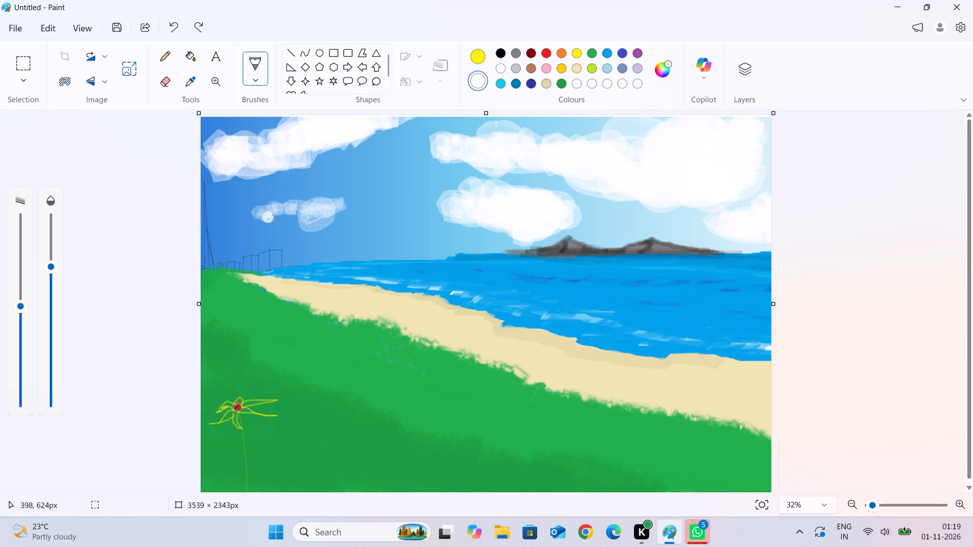
drag(273, 219, 290, 205)
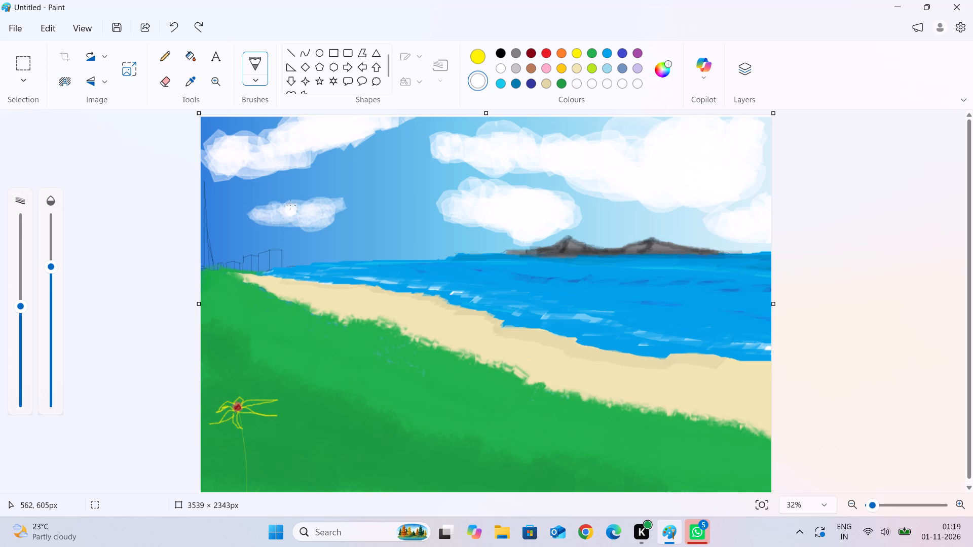
drag(290, 205, 326, 202)
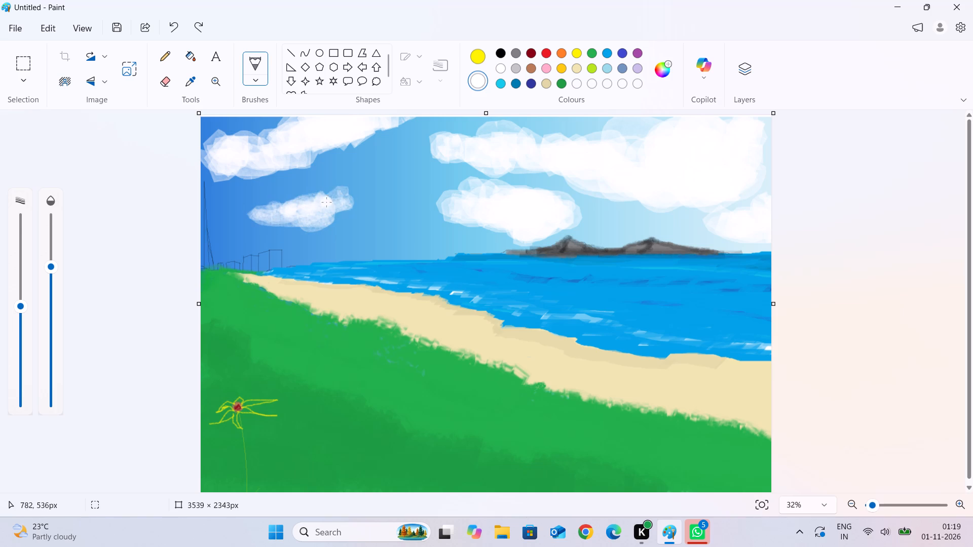
drag(326, 202, 341, 205)
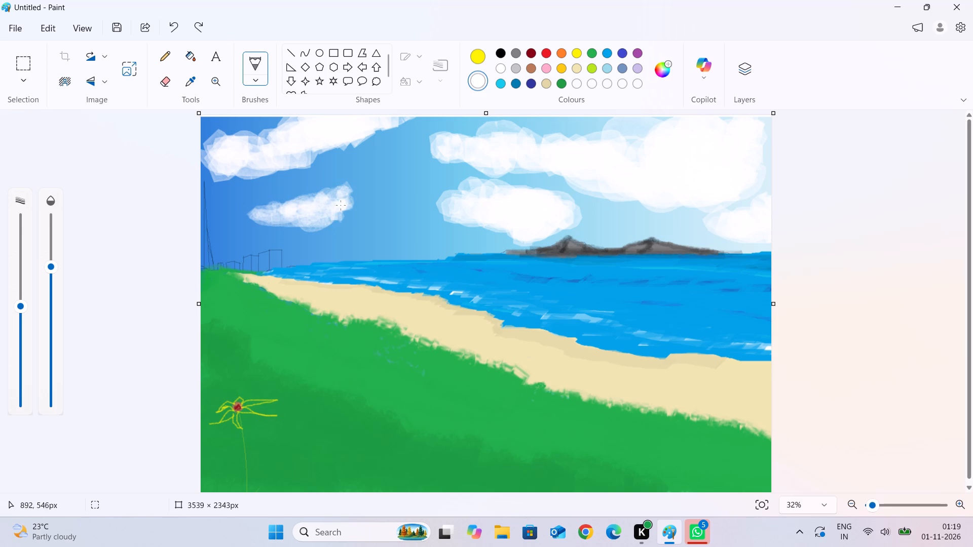
drag(341, 205, 311, 192)
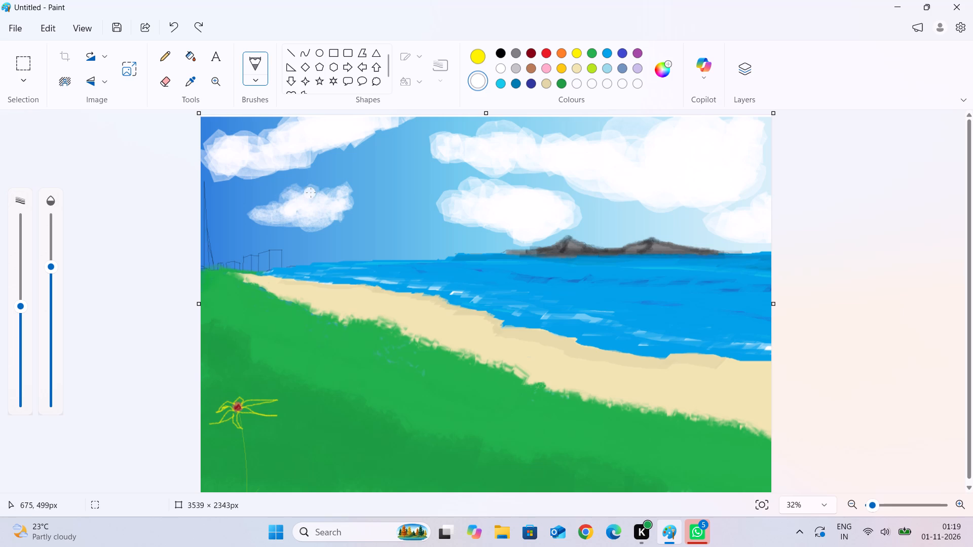
drag(311, 192, 288, 211)
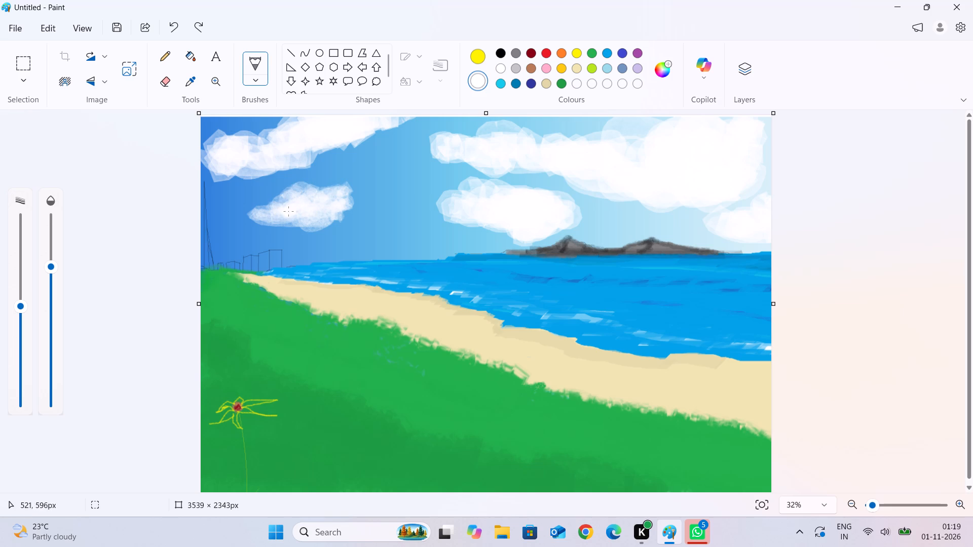
drag(288, 211, 331, 212)
Paint a smaller white puff of cloud between the cloud under the diagonal one and the medium oval cloud.
drag(389, 224, 391, 219)
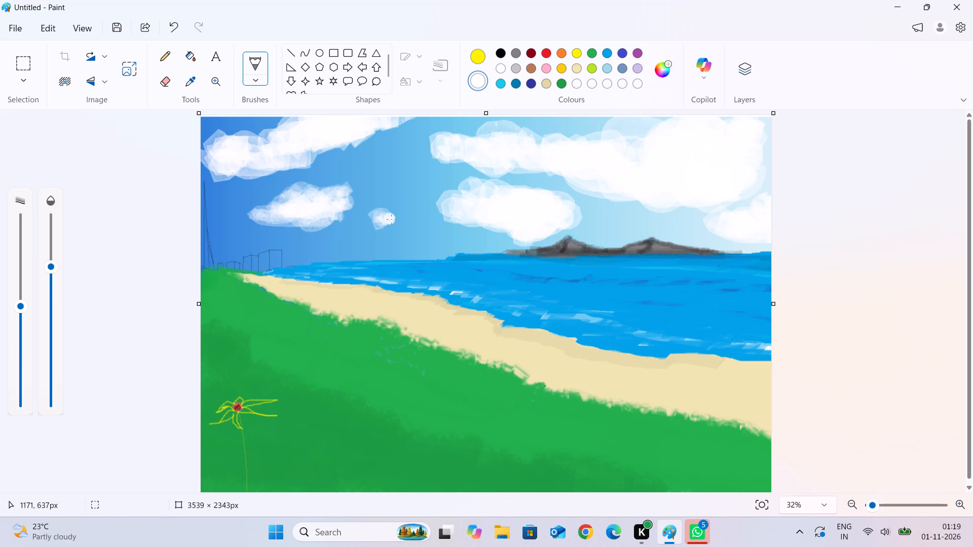
drag(391, 219, 382, 210)
drag(382, 210, 391, 220)
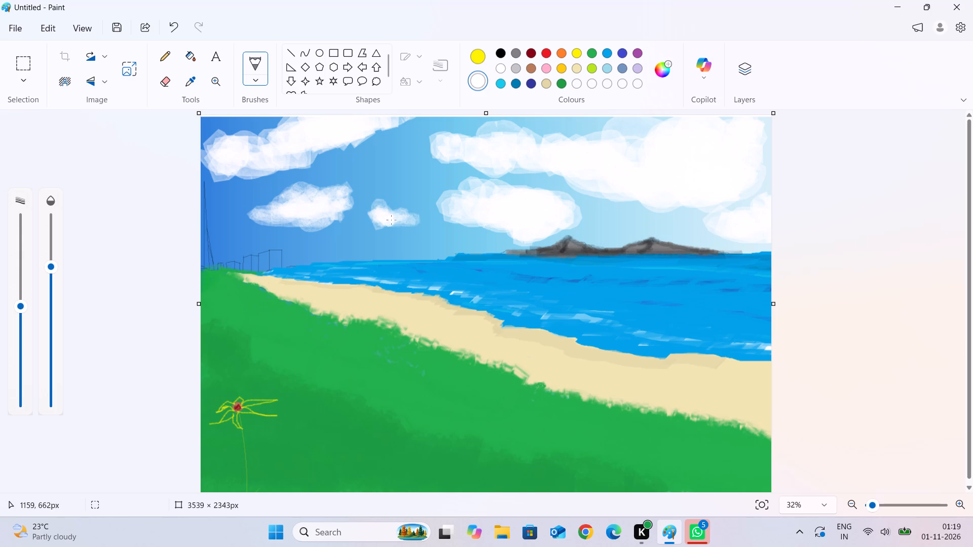
drag(391, 220, 394, 220)
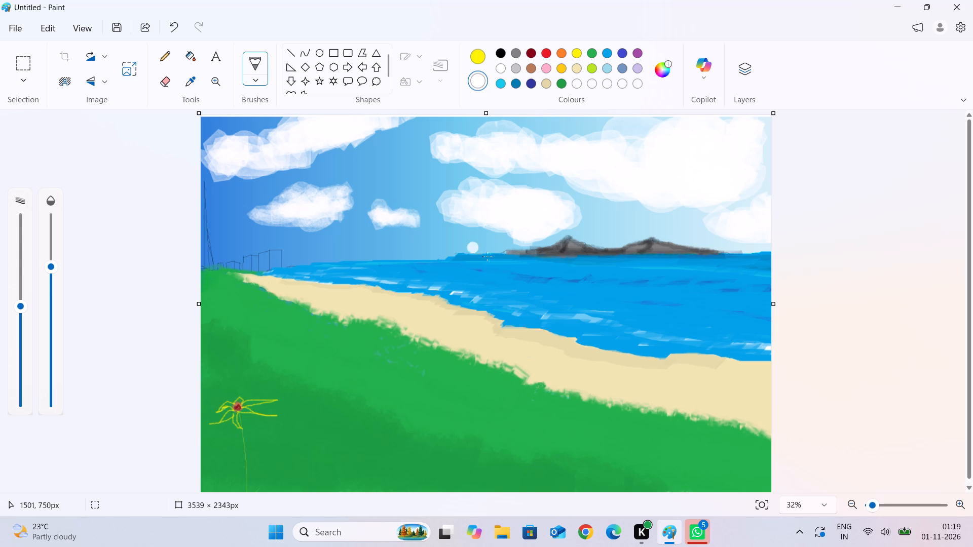
With a finer brush, paint a thin, wispy white cloud low over the sea, between the buildings and the smallest cloud puff.
ctrl+scroll(494, 263, down, 3)
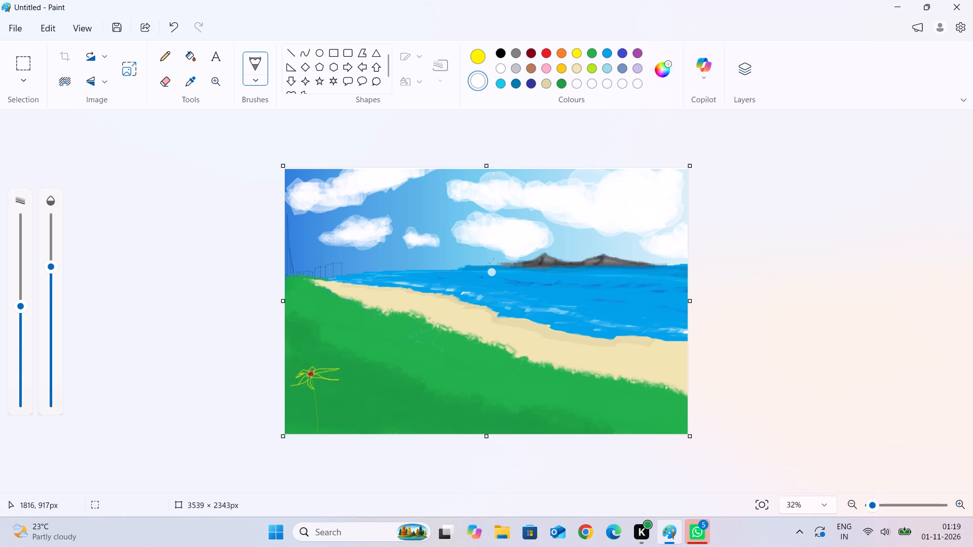
scroll(494, 263, right, 1)
ctrl+scroll(494, 263, up, 1)
ctrl+scroll(494, 263, right, 1)
scroll(494, 263, right, 2)
ctrl+scroll(494, 263, up, 1)
ctrl+scroll(494, 263, right, 2)
scroll(494, 263, right, 1)
ctrl+scroll(494, 263, up, 1)
ctrl+scroll(494, 263, right, 1)
ctrl+scroll(494, 263, up, 6)
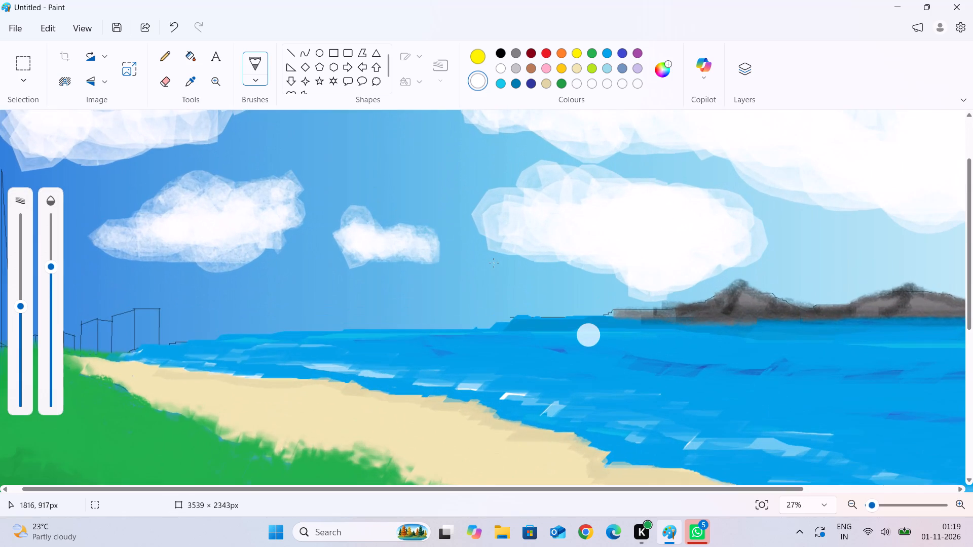
ctrl+scroll(494, 263, up, 6)
scroll(75, 276, right, 2)
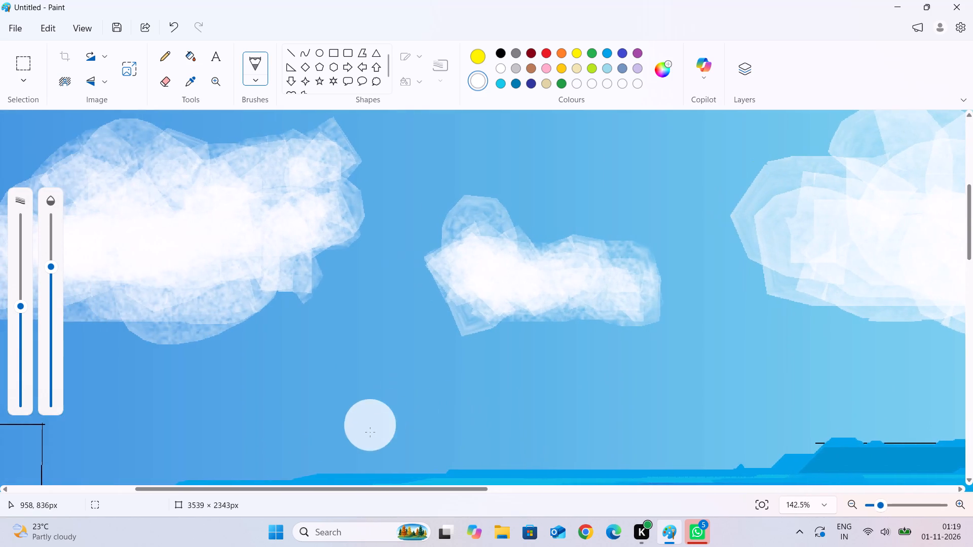
scroll(369, 435, down, 1)
drag(24, 306, 20, 329)
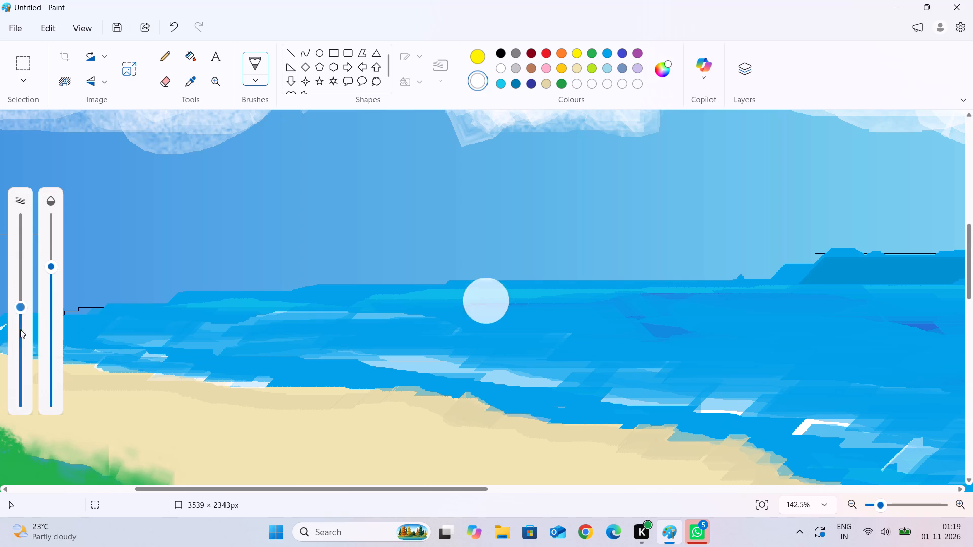
drag(20, 329, 22, 362)
drag(292, 240, 312, 233)
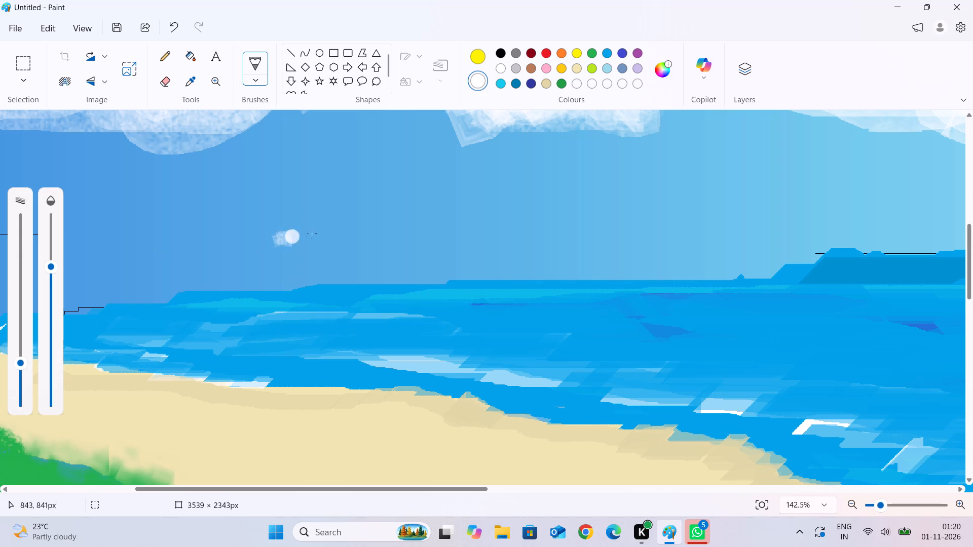
drag(312, 233, 198, 238)
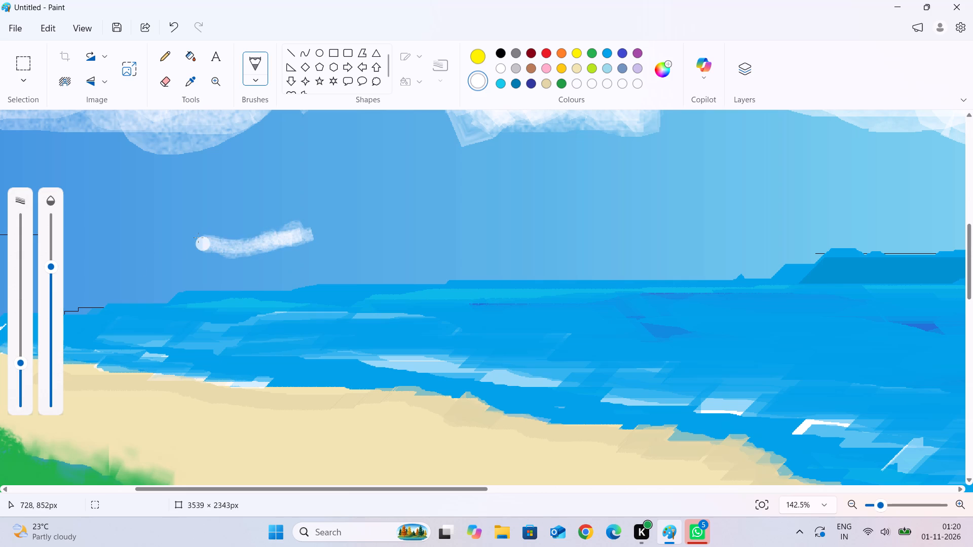
drag(198, 238, 231, 227)
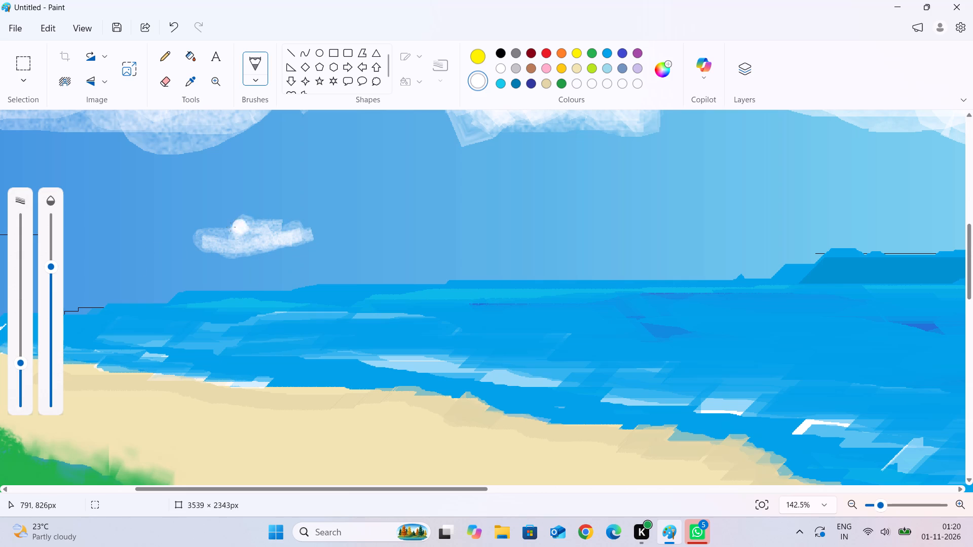
drag(231, 227, 177, 255)
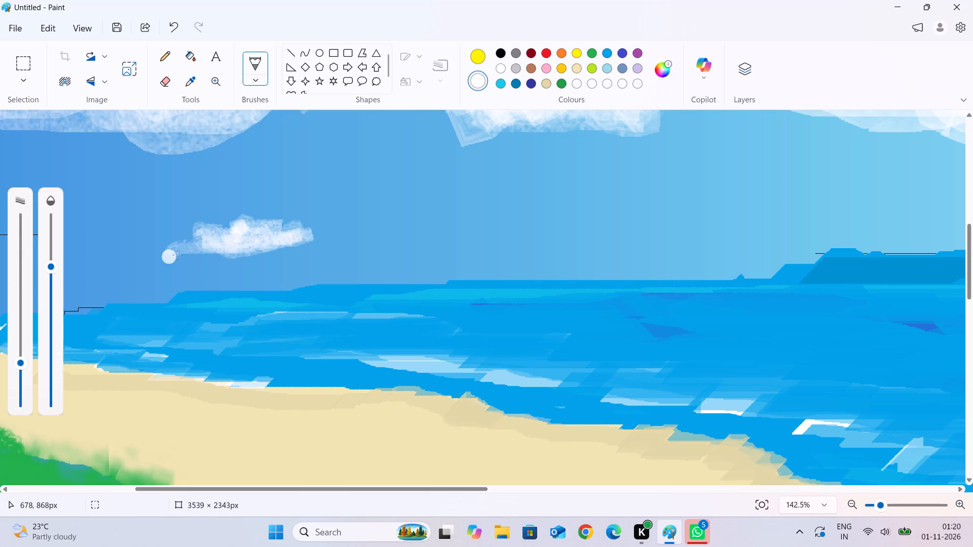
drag(177, 255, 253, 249)
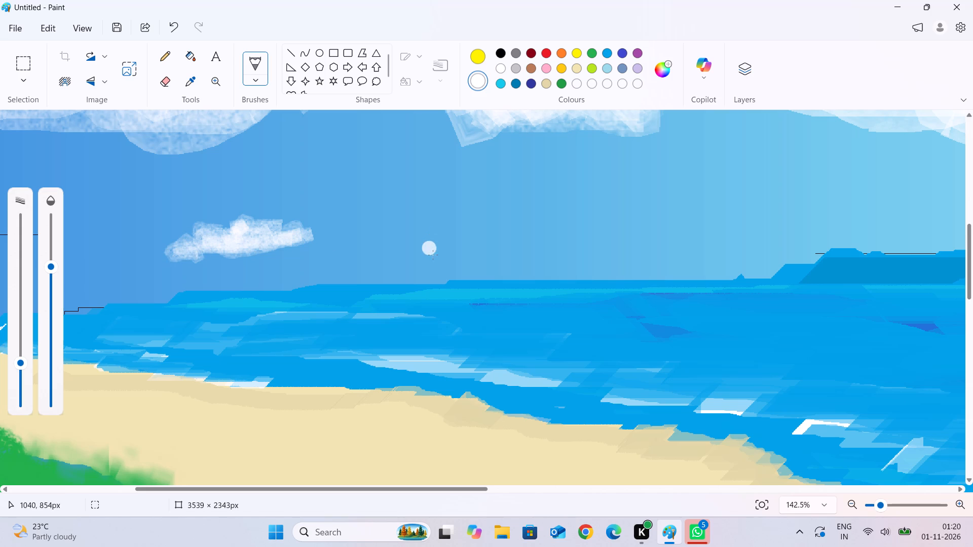
Paint another tiny white cloud resting just above the sea horizon, beneath the smallest cloud puff.
drag(437, 255, 461, 265)
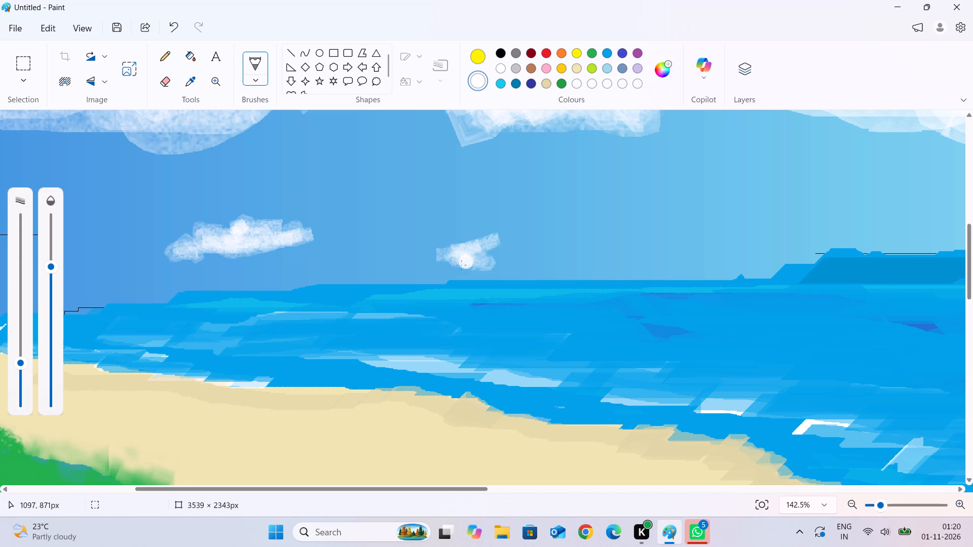
drag(461, 265, 494, 252)
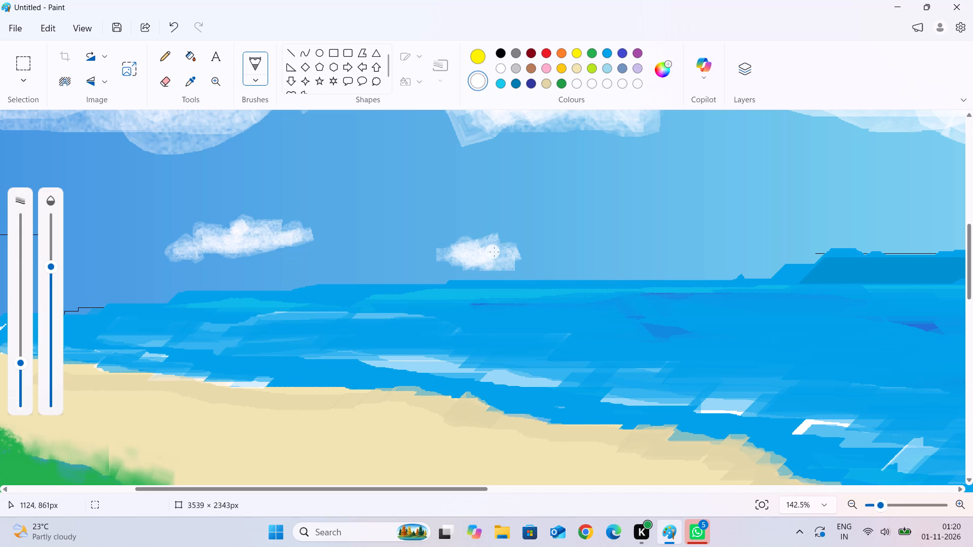
drag(494, 252, 539, 262)
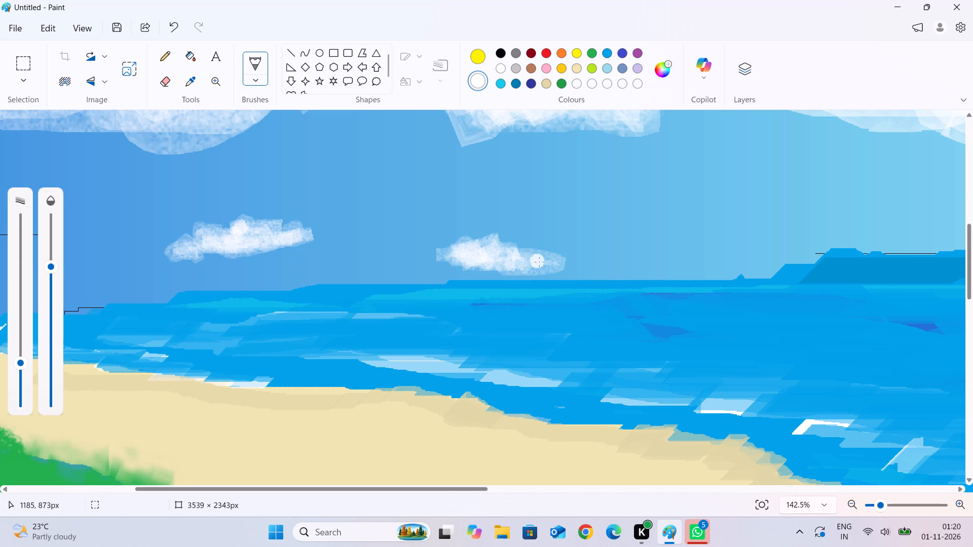
drag(539, 262, 471, 263)
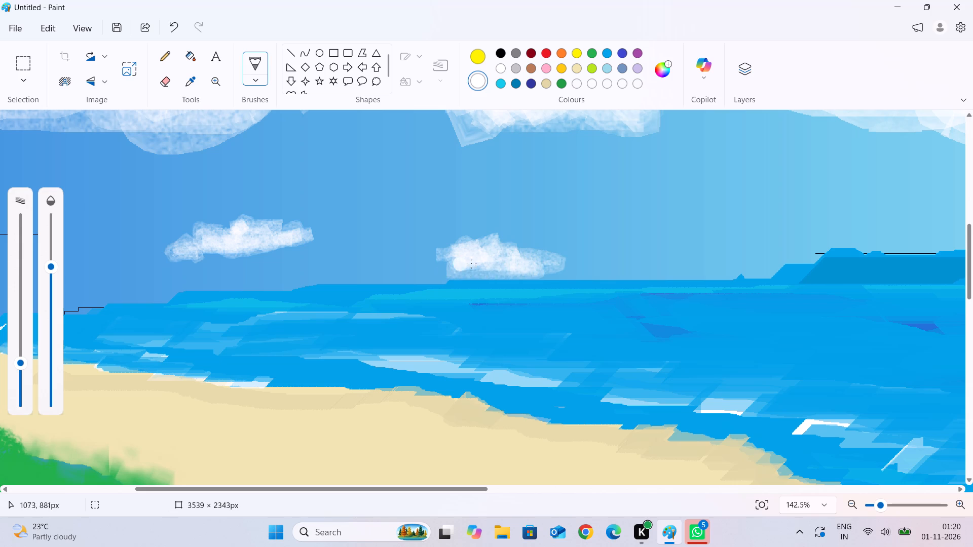
drag(471, 263, 497, 256)
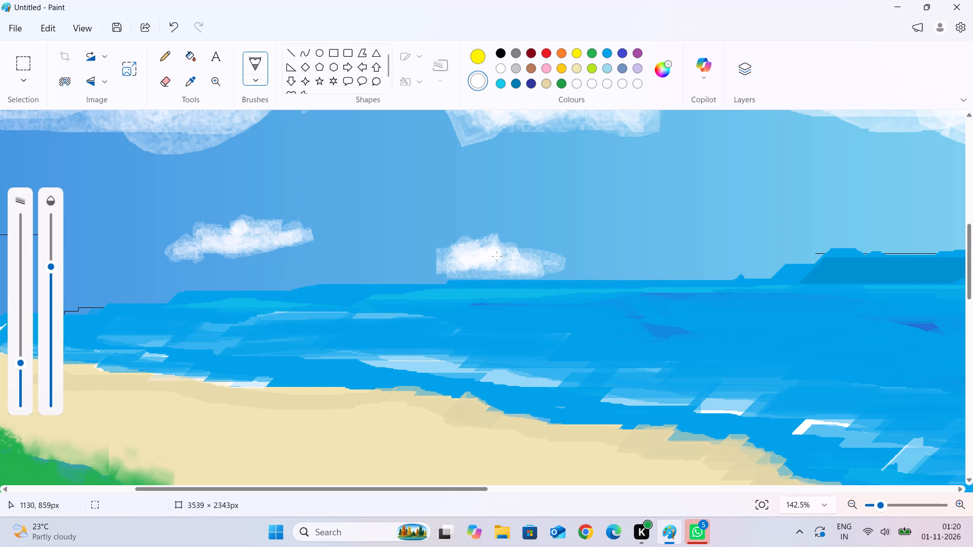
drag(497, 256, 507, 257)
Paint a tiny white cloud in the dark blue sky above the low outlined shoreline buildings.
scroll(302, 263, right, 3)
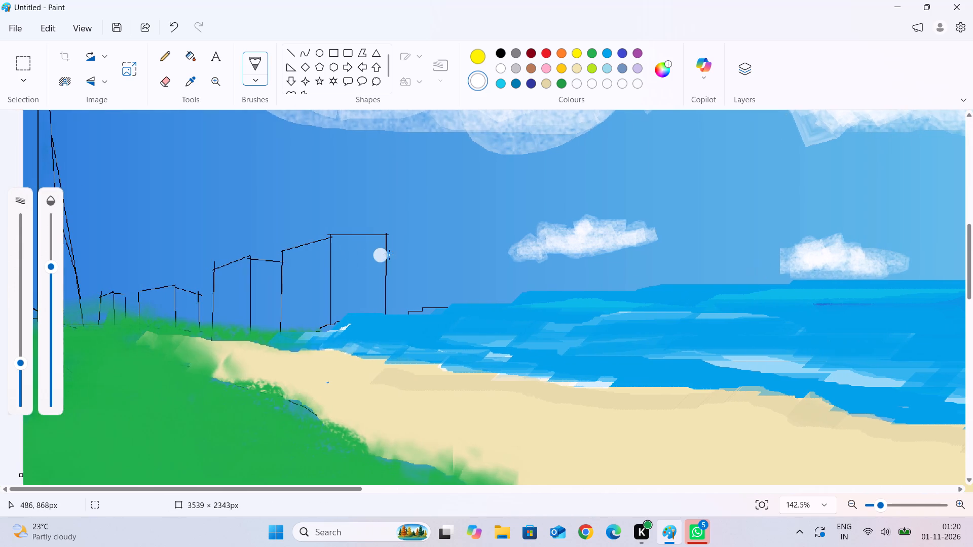
scroll(379, 246, up, 1)
drag(147, 292, 157, 305)
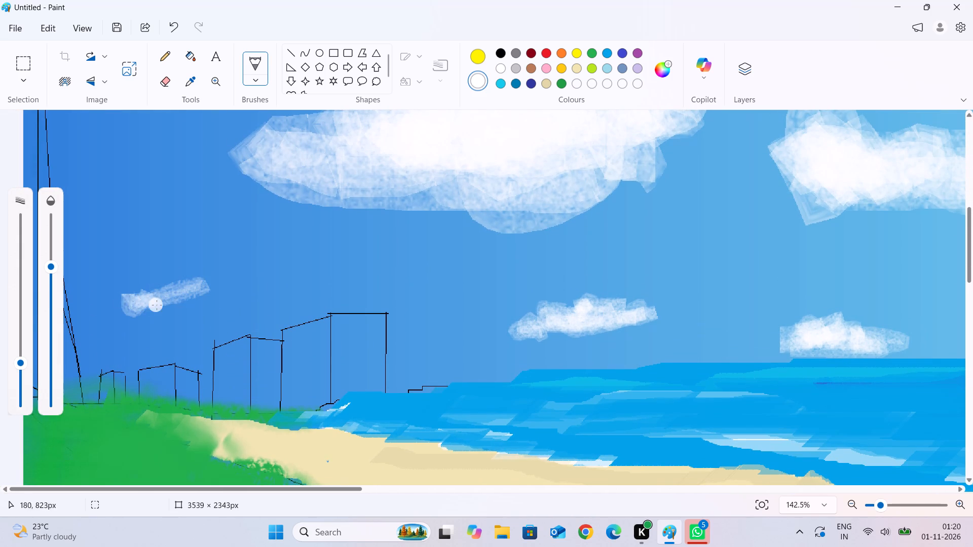
drag(157, 305, 150, 296)
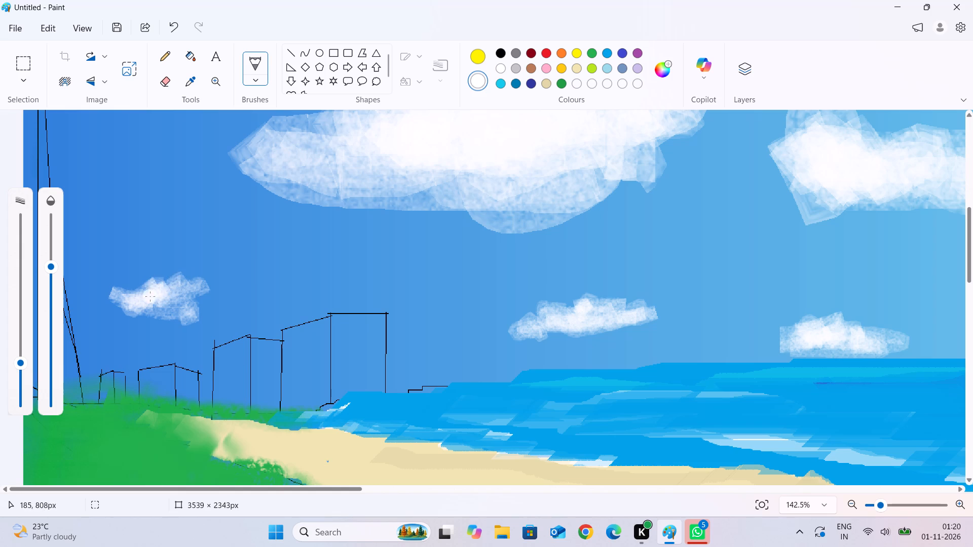
drag(150, 296, 175, 306)
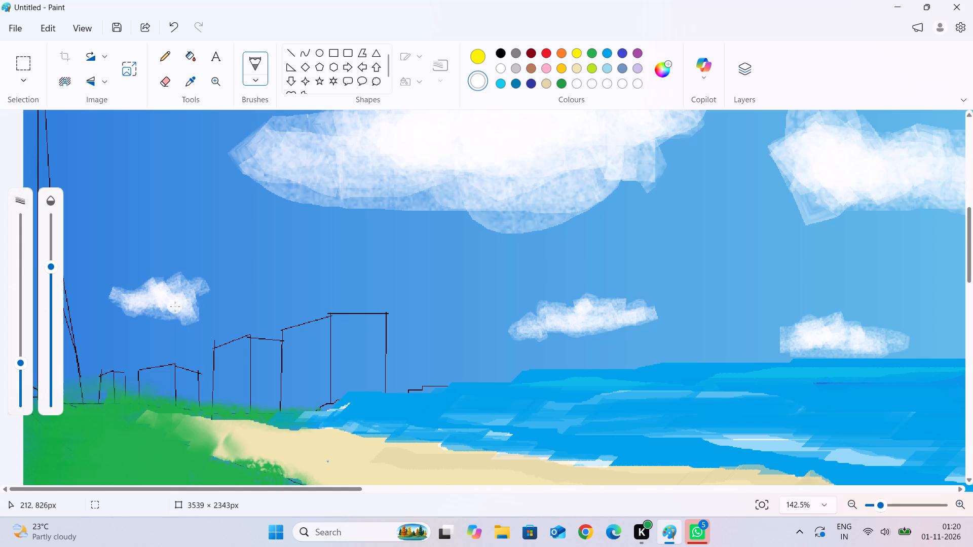
drag(175, 306, 182, 296)
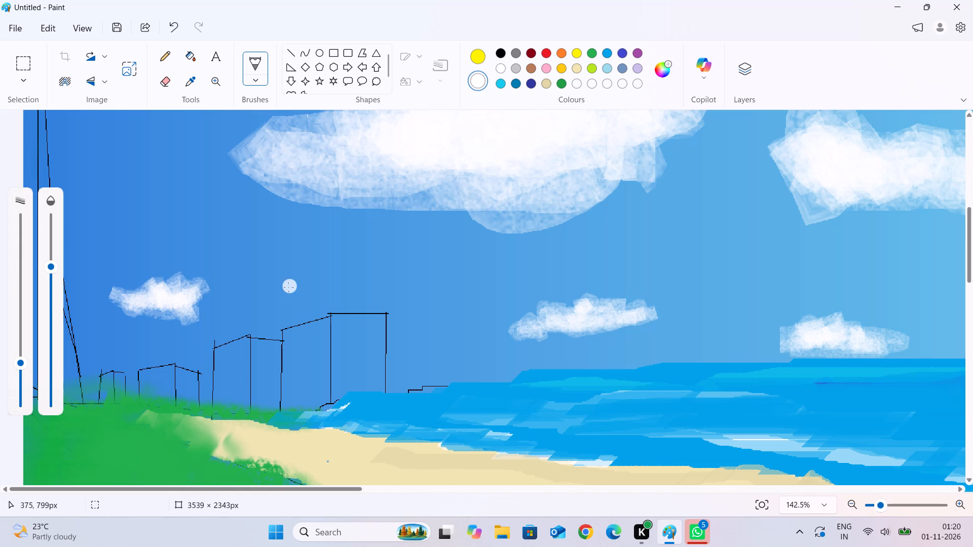
Paint a wide, puffy white cloud in the sky above the taller outlined shoreline buildings, beside the tiny cloud.
drag(281, 287, 320, 263)
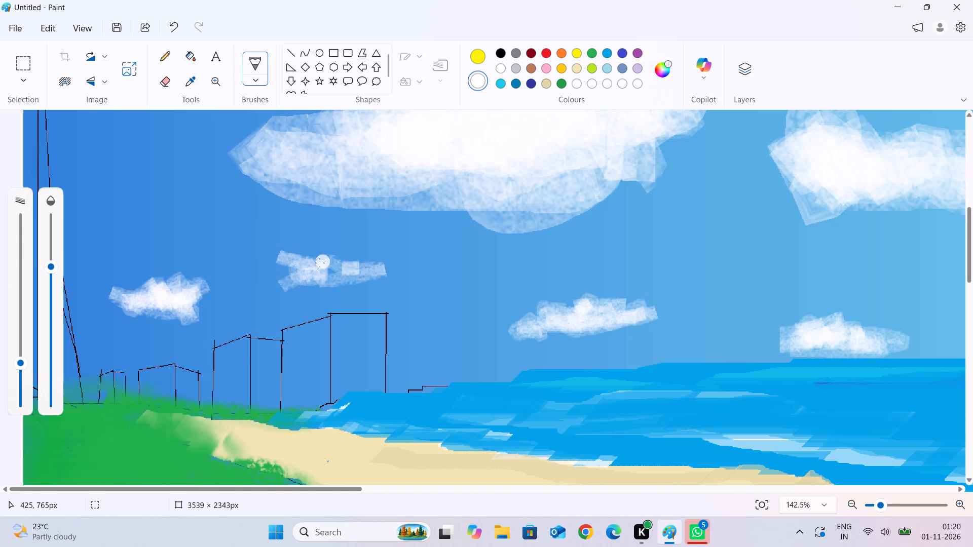
drag(320, 263, 305, 256)
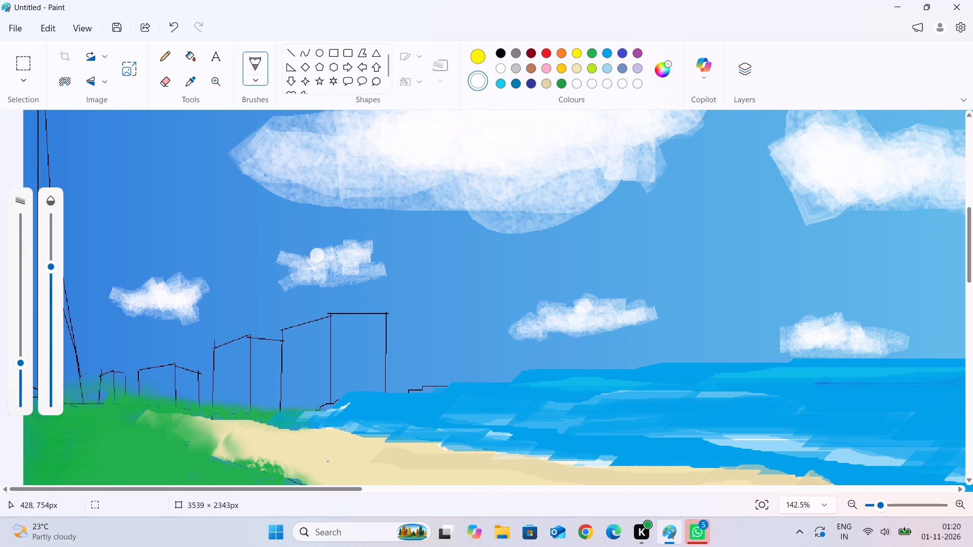
drag(305, 256, 394, 277)
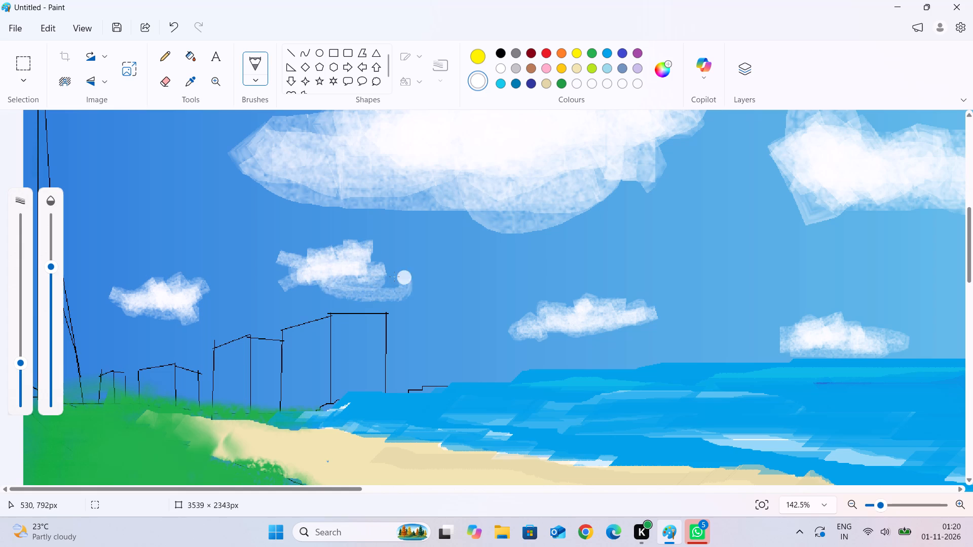
drag(394, 277, 275, 289)
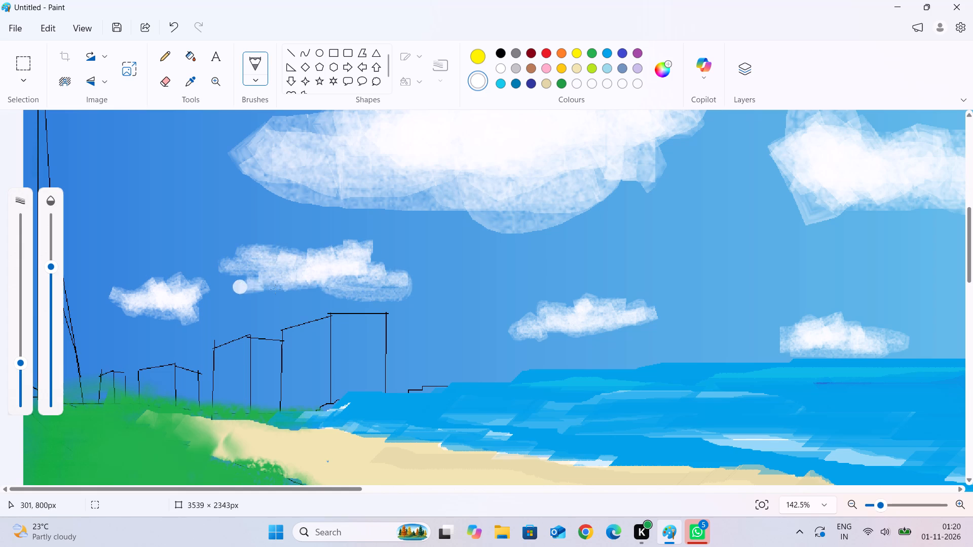
drag(275, 289, 422, 286)
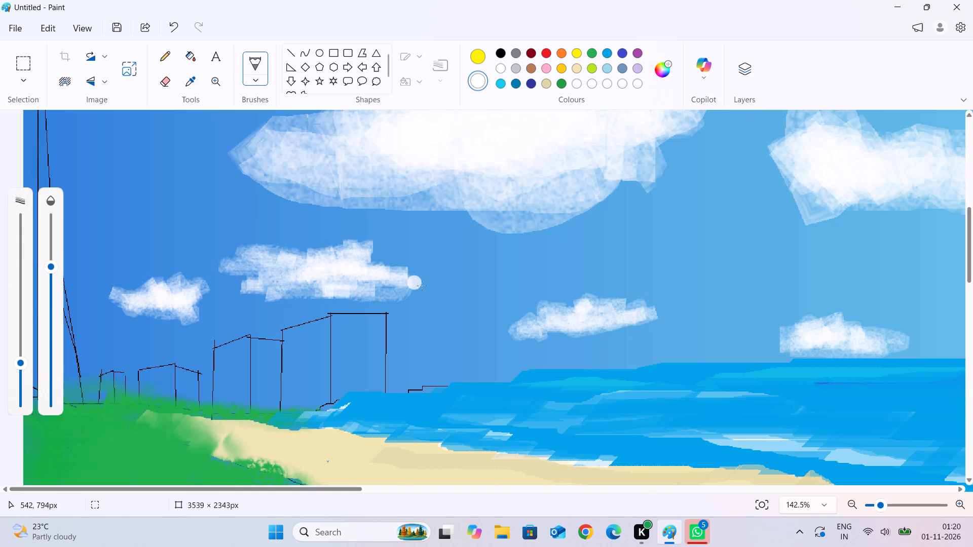
drag(422, 286, 384, 287)
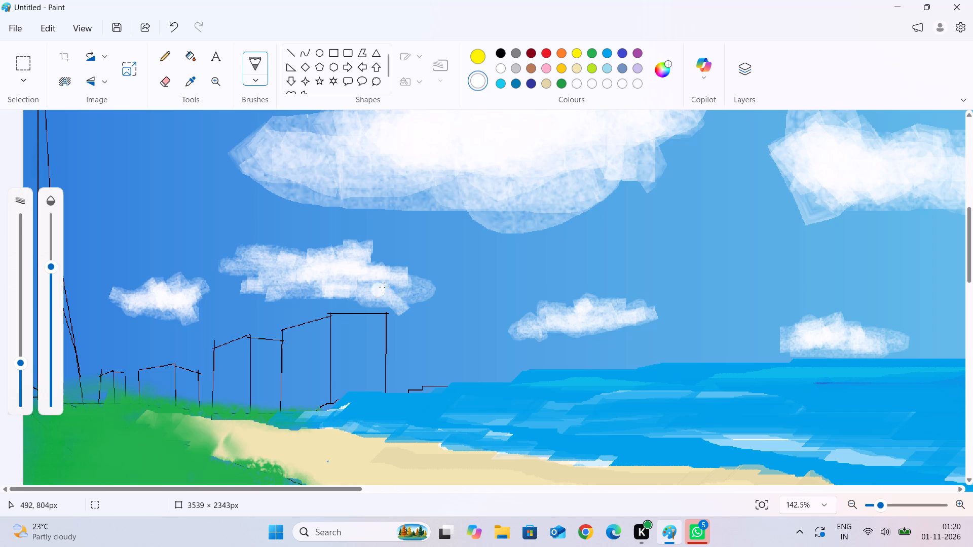
drag(384, 287, 375, 262)
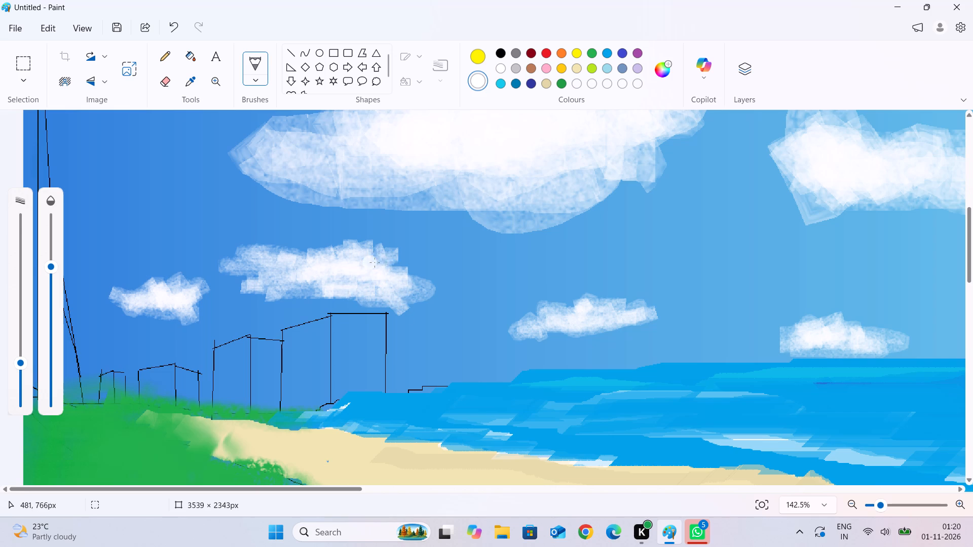
drag(375, 262, 362, 283)
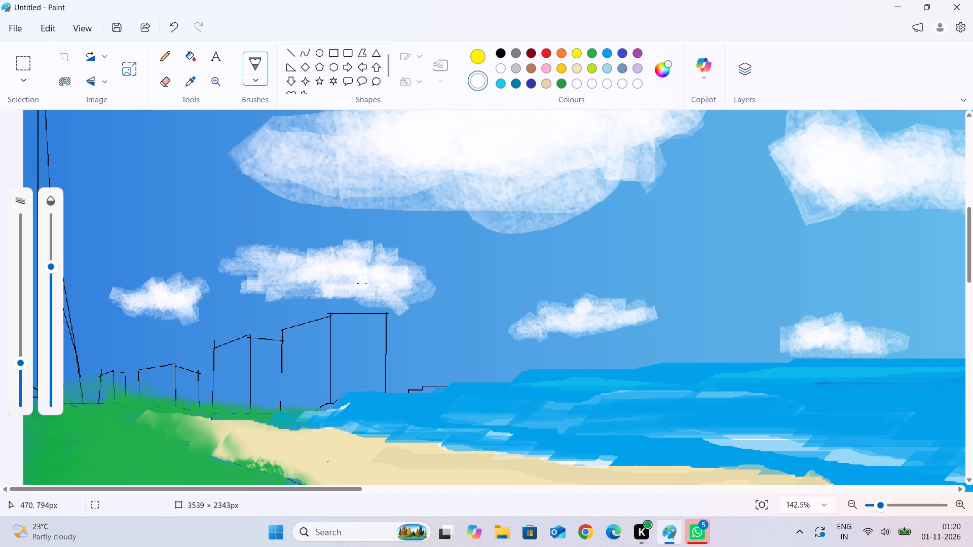
drag(362, 283, 275, 261)
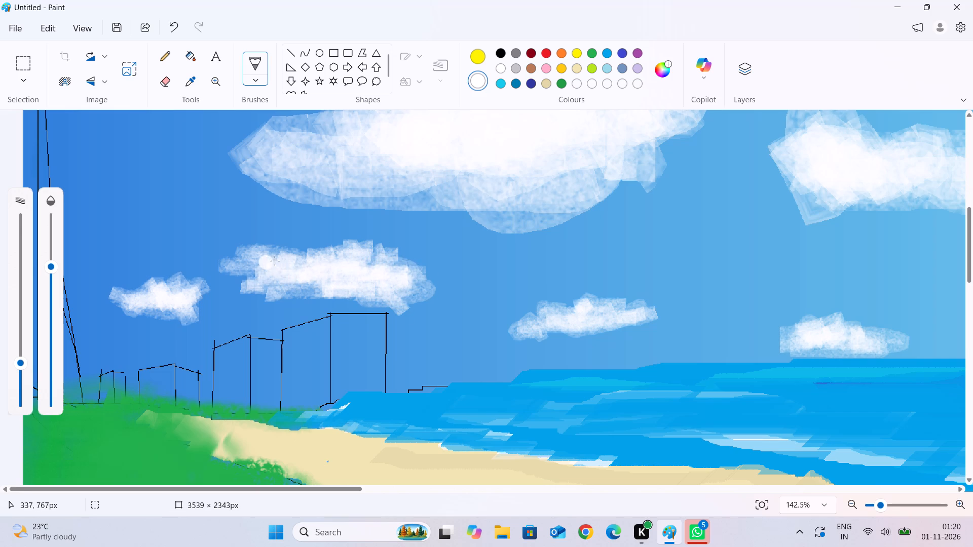
drag(275, 261, 237, 263)
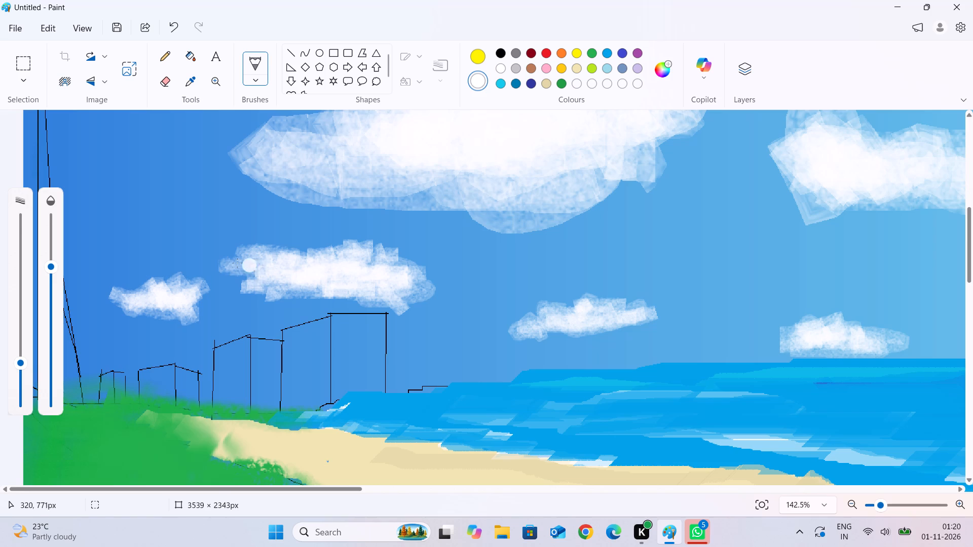
drag(237, 263, 258, 260)
Paint a small white cloud slanting diagonally in the dark blue sky just above the tiny cloud over the low buildings.
drag(146, 246, 148, 235)
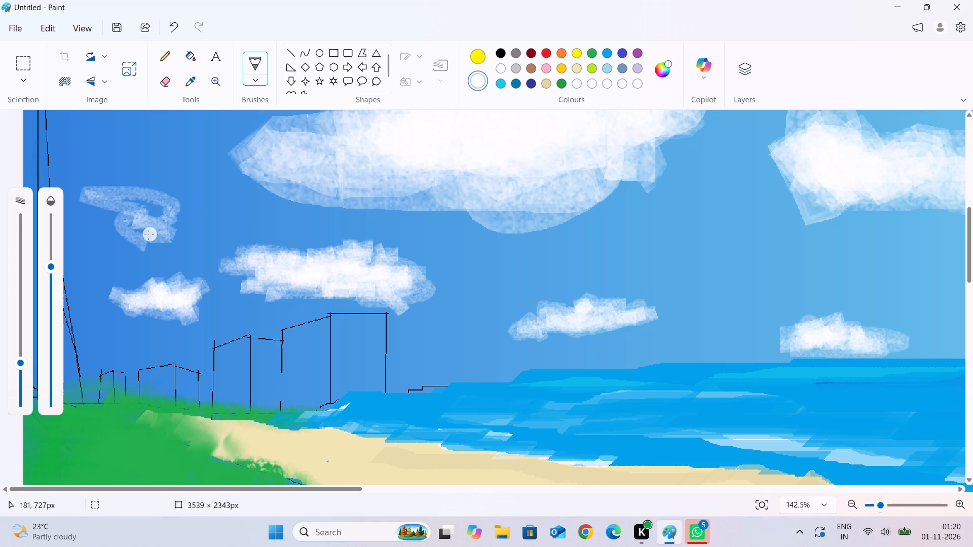
drag(148, 235, 108, 198)
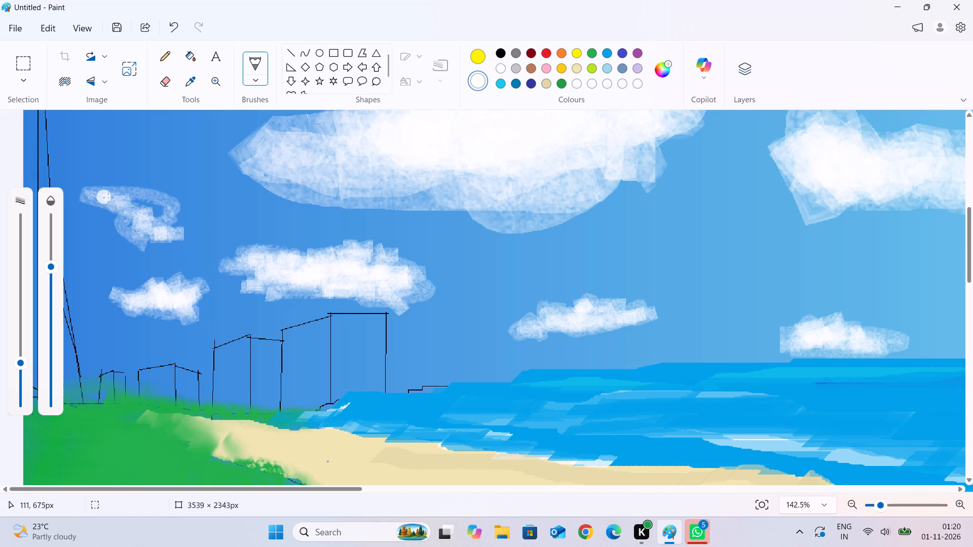
drag(108, 198, 145, 219)
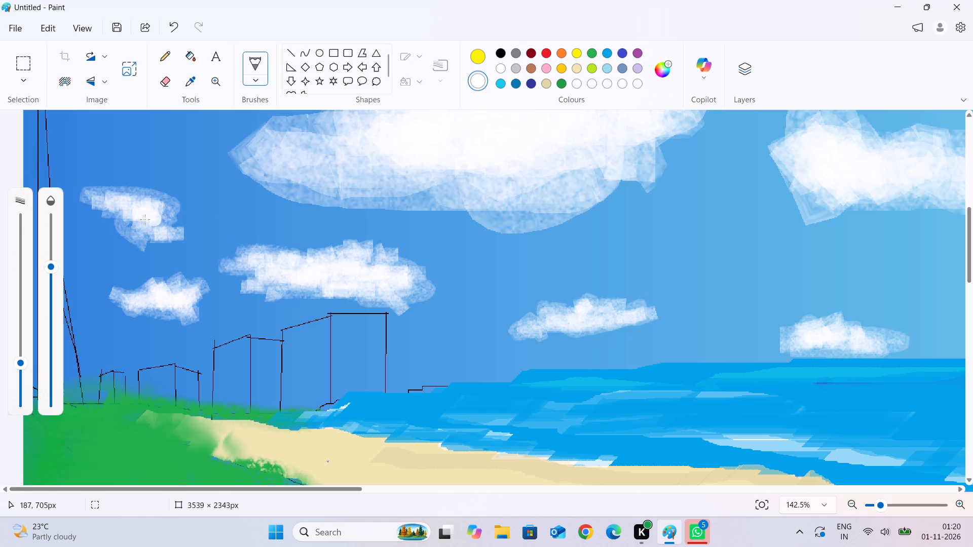
drag(145, 219, 144, 222)
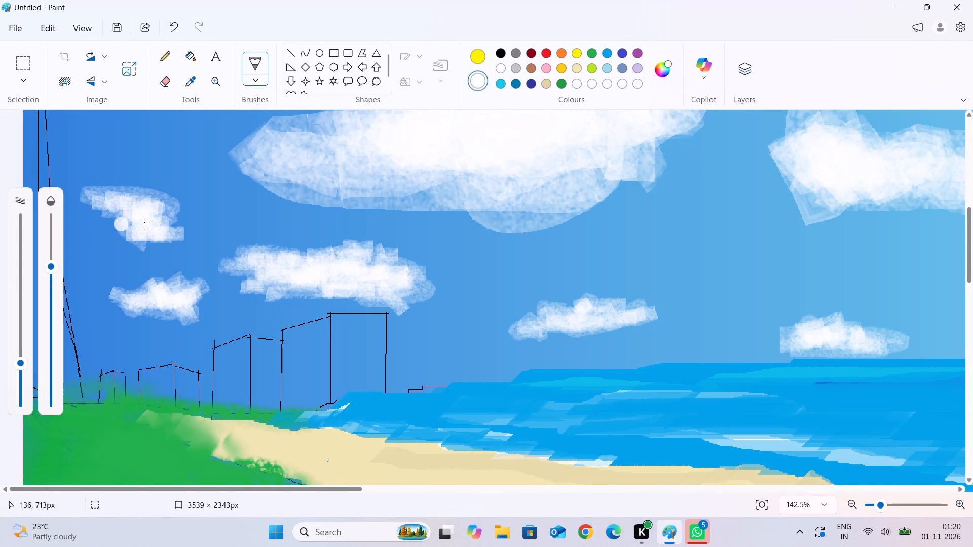
drag(144, 222, 187, 247)
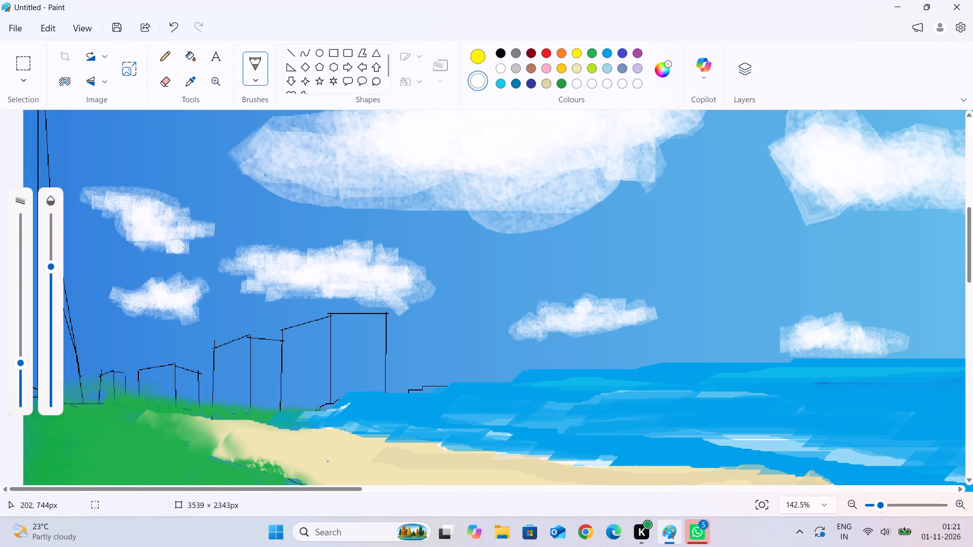
drag(187, 247, 141, 231)
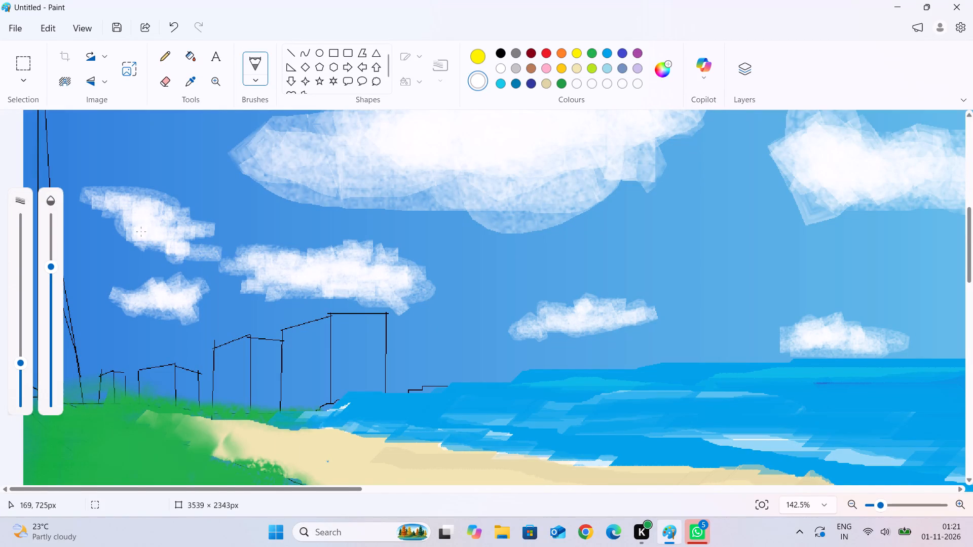
drag(141, 231, 139, 229)
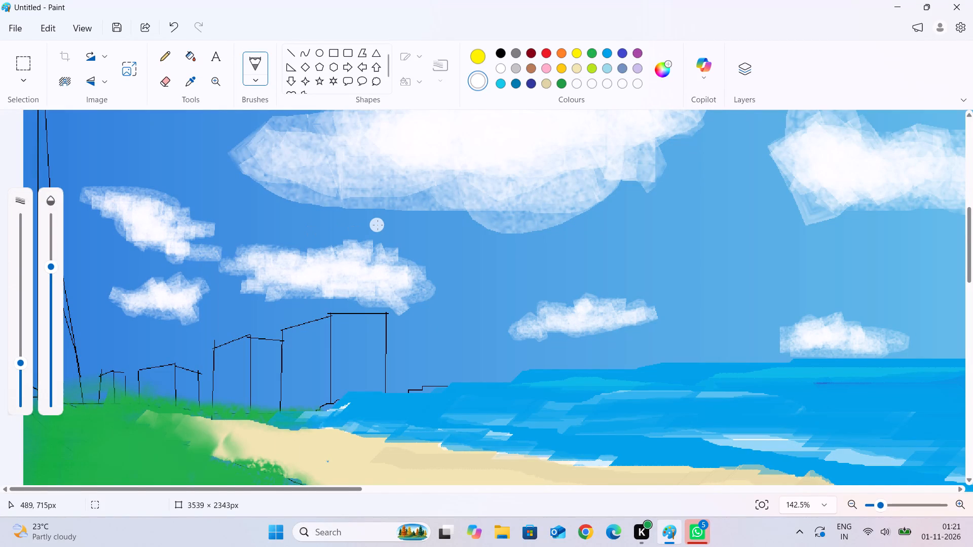
Paint another small wispy white cloud above the slanted one, near the tall building outline, undoing a stroke along the way.
ctrl+scroll(378, 225, down, 4)
ctrl+scroll(486, 263, down, 7)
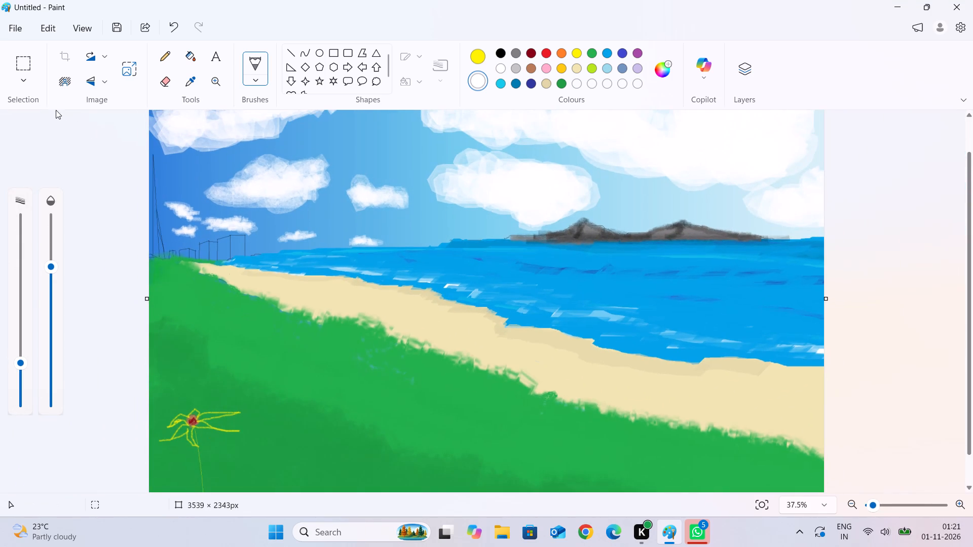
drag(182, 174, 152, 172)
drag(152, 172, 175, 167)
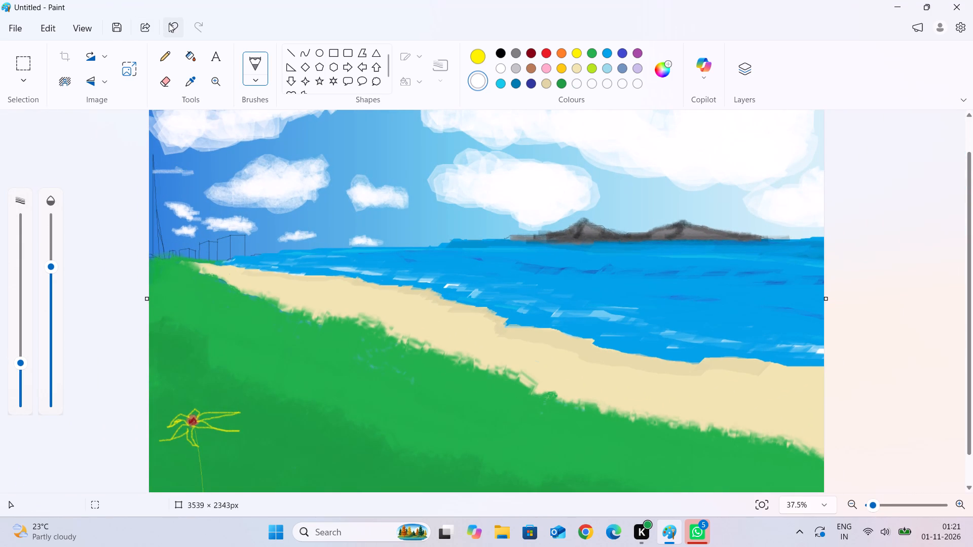
click(169, 23)
click(178, 167)
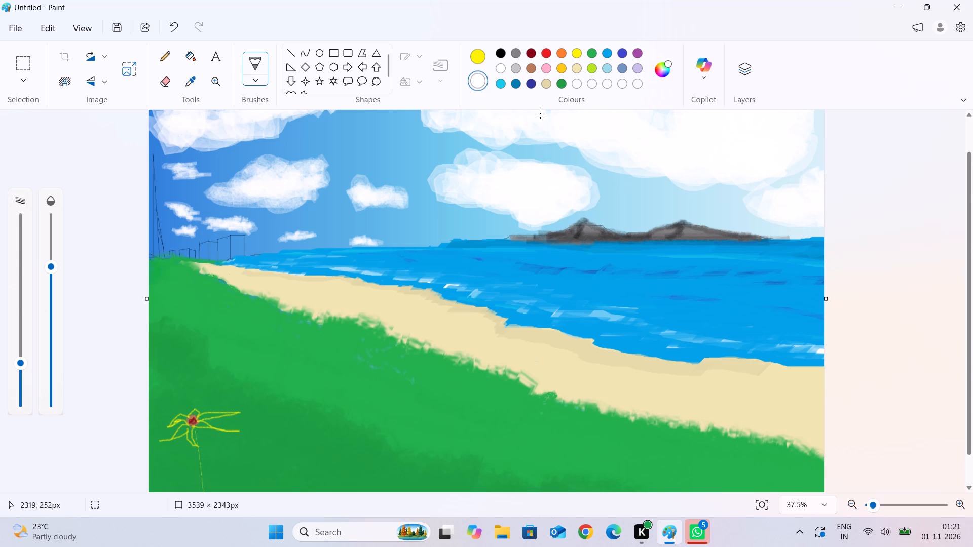
With light grey at a low brush opacity, shade the lower part of the large cloud above the outlined buildings.
click(521, 67)
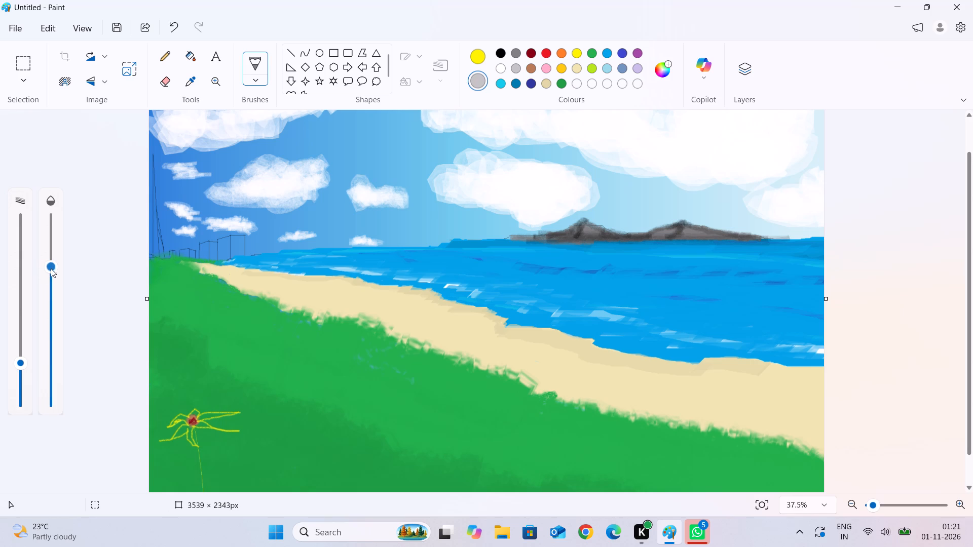
drag(50, 272, 59, 386)
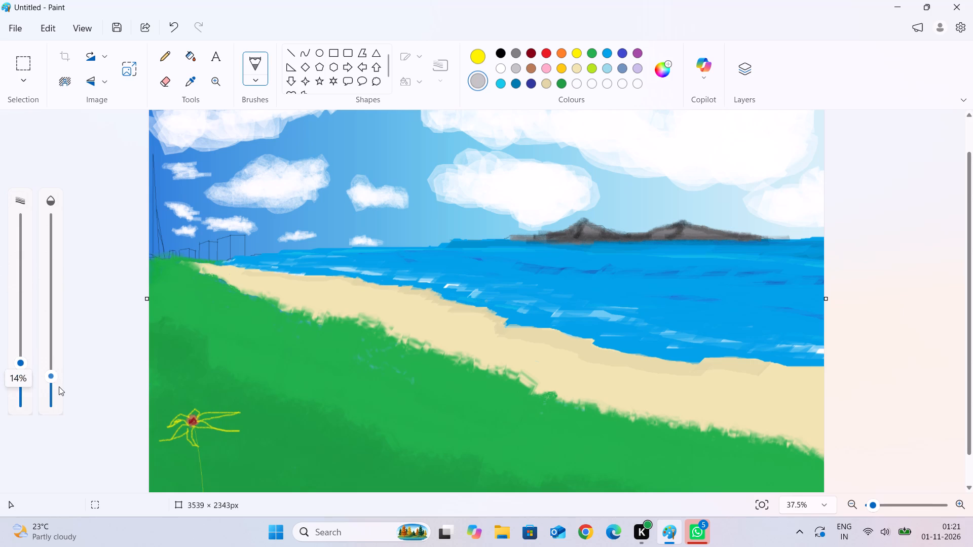
drag(59, 386, 58, 372)
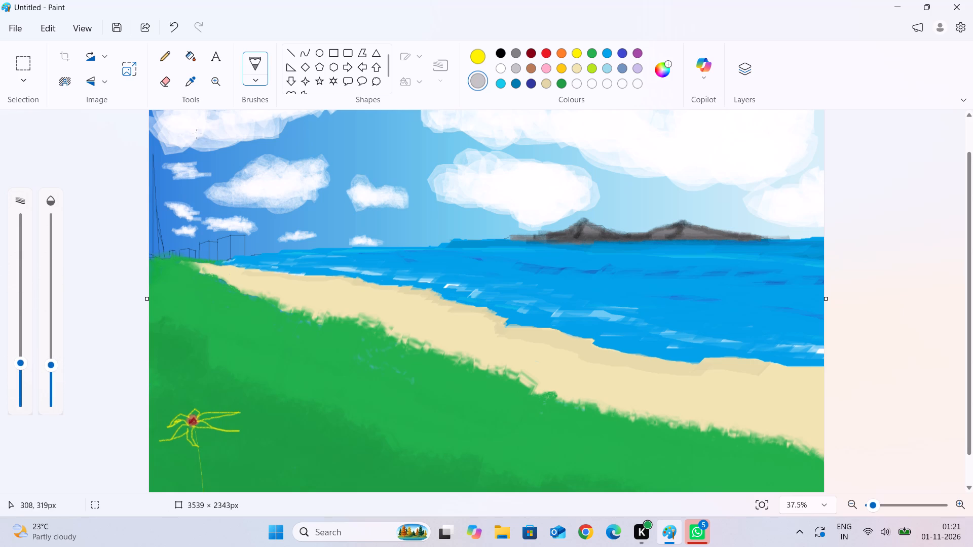
drag(192, 130, 192, 130)
drag(192, 130, 239, 140)
drag(239, 140, 235, 122)
drag(235, 122, 187, 132)
Shade the underside and outer edge of the largest cloud, high above the sea, with faint light grey strokes.
drag(458, 128, 453, 123)
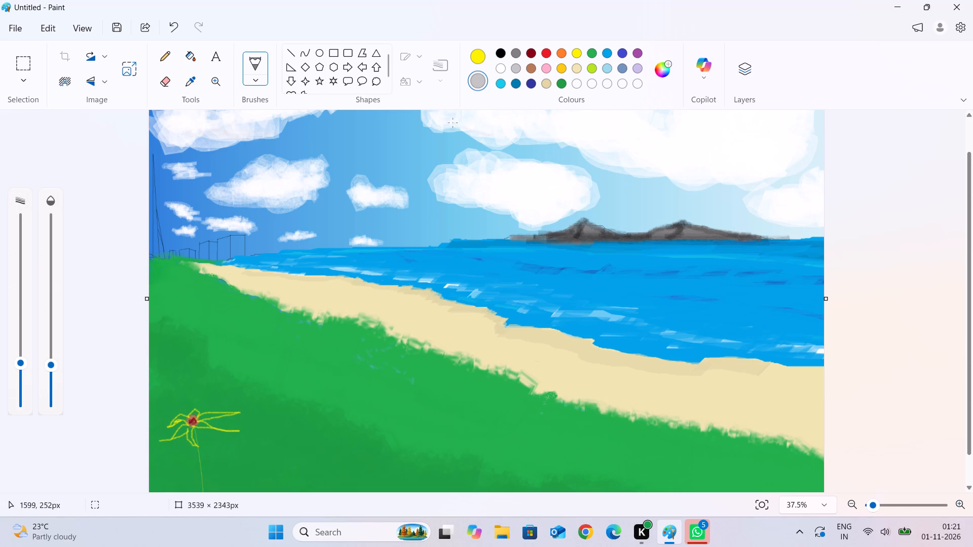
drag(453, 123, 504, 129)
drag(504, 129, 554, 139)
drag(554, 139, 611, 155)
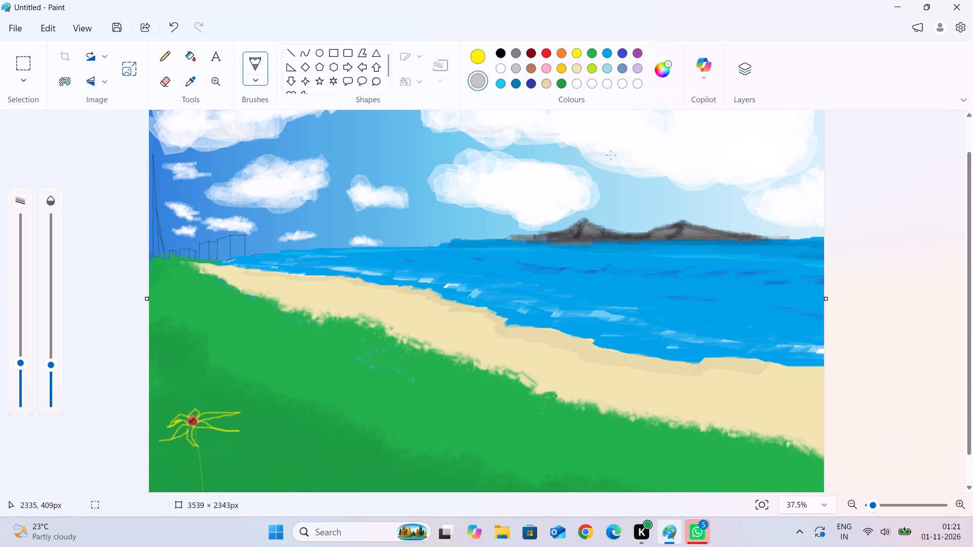
drag(611, 155, 701, 178)
drag(701, 178, 766, 174)
drag(766, 174, 794, 127)
drag(794, 127, 784, 145)
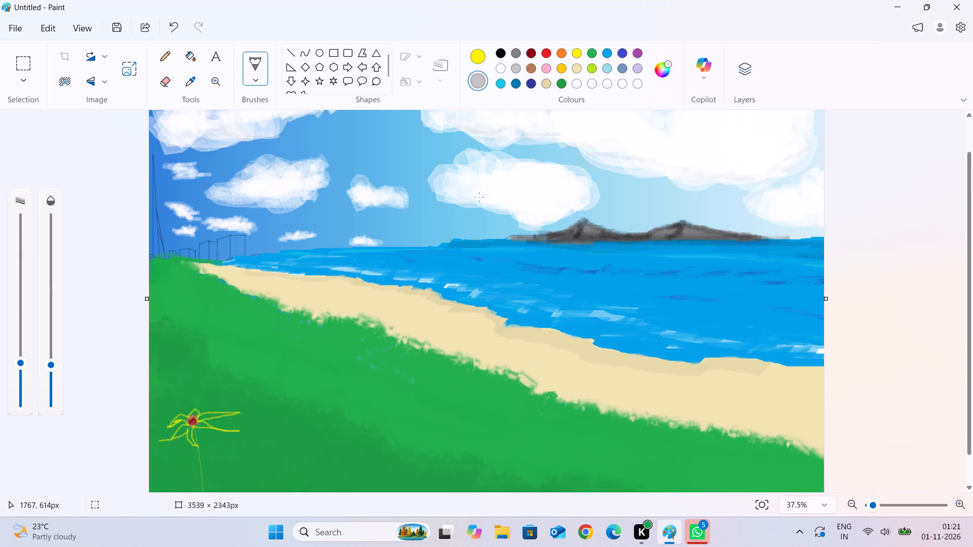
Add faint light grey shading to the cloud above the hills, the cloud at the canvas edge and the mid-sized cloud near the buildings.
drag(474, 198, 533, 220)
drag(533, 220, 557, 216)
drag(557, 216, 551, 217)
drag(763, 205, 761, 207)
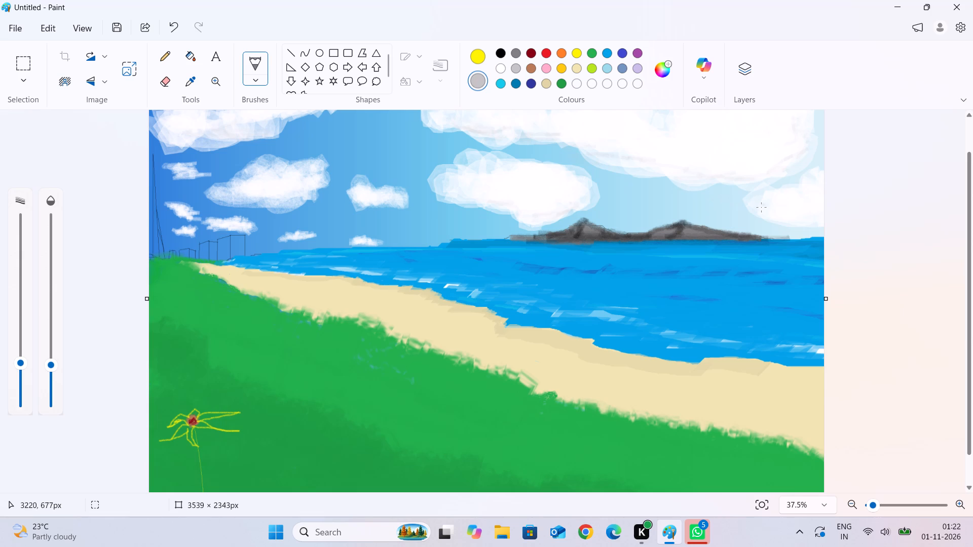
drag(761, 207, 822, 217)
drag(288, 193, 294, 178)
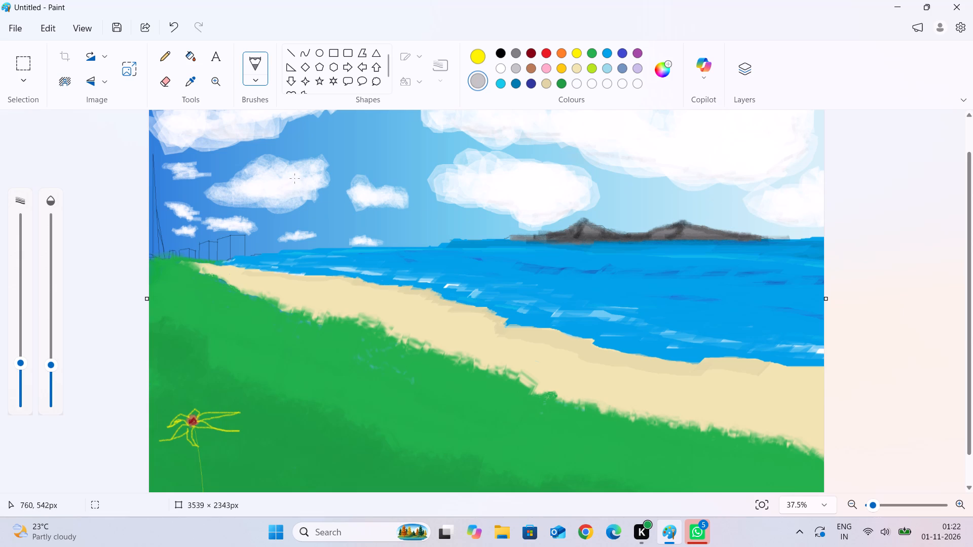
drag(294, 178, 276, 192)
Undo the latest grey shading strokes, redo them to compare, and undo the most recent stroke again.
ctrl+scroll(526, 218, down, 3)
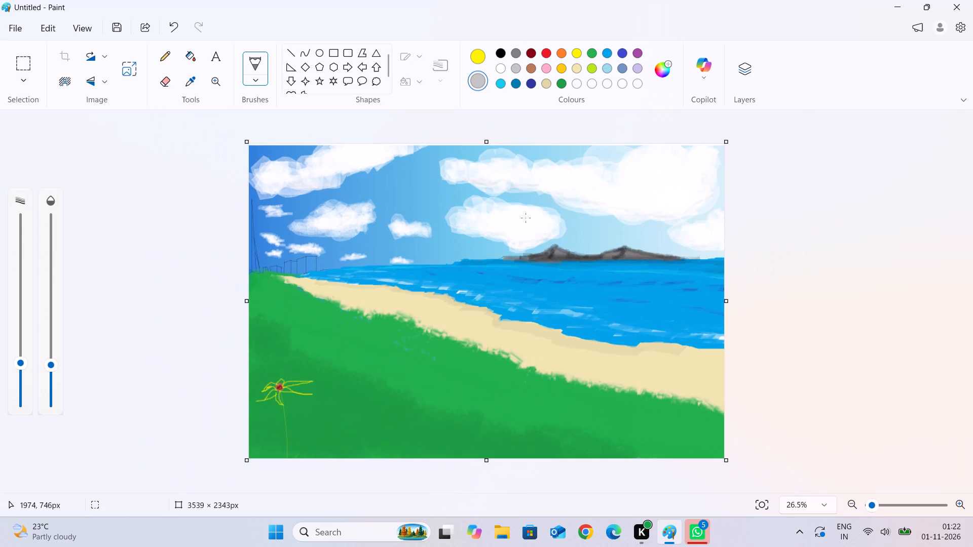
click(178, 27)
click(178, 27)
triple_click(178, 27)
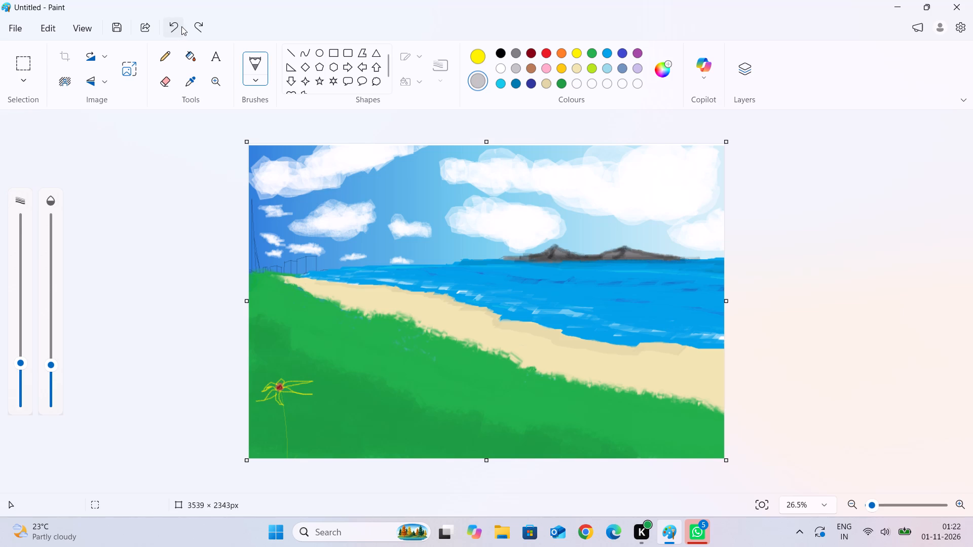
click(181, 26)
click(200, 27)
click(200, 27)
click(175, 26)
Paint a small, faint wispy cloud in the sky over the dip between the hills, with a light grey stroke overlaid with white.
drag(579, 241, 602, 236)
scroll(632, 285, up, 2)
scroll(632, 285, down, 1)
scroll(632, 285, up, 1)
scroll(632, 285, down, 1)
ctrl+scroll(632, 285, up, 7)
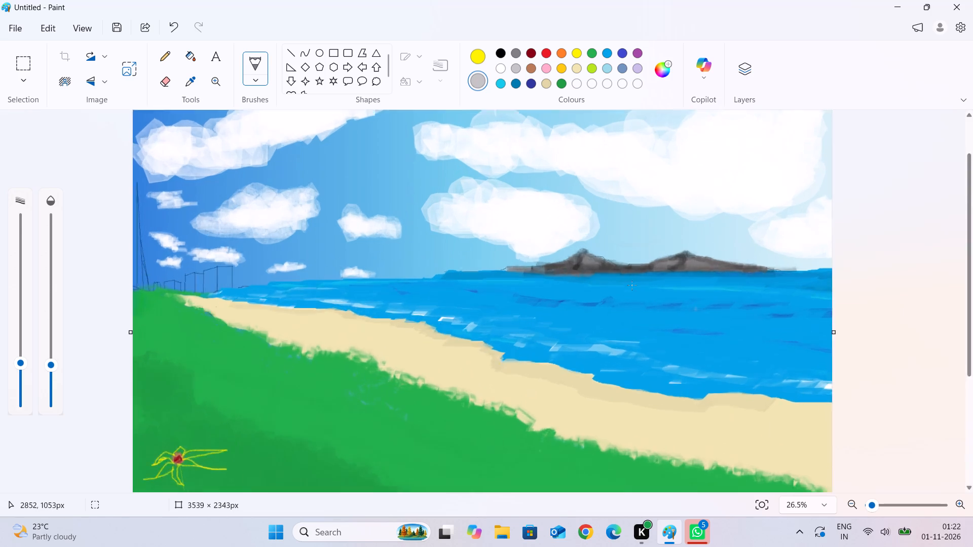
scroll(632, 285, left, 1)
ctrl+scroll(715, 243, up, 4)
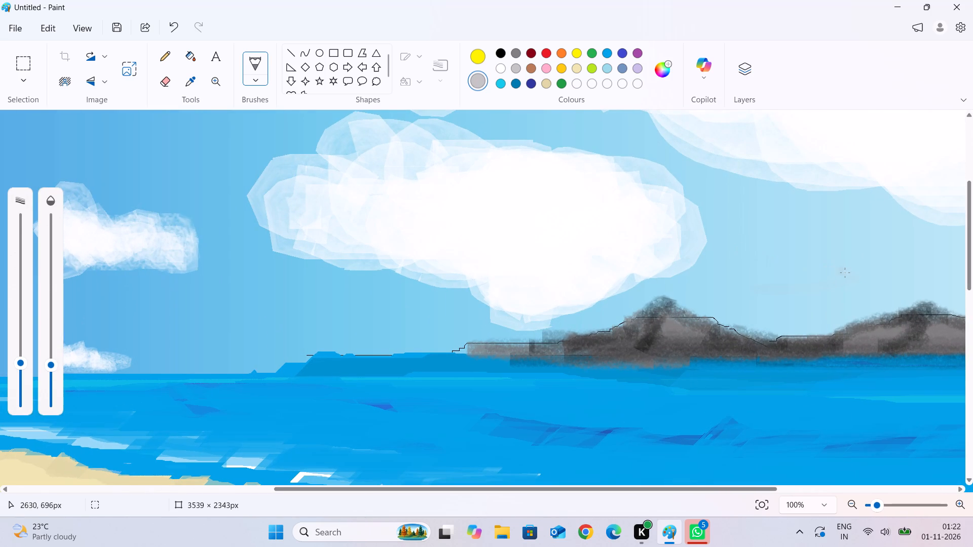
click(496, 66)
drag(790, 253, 800, 264)
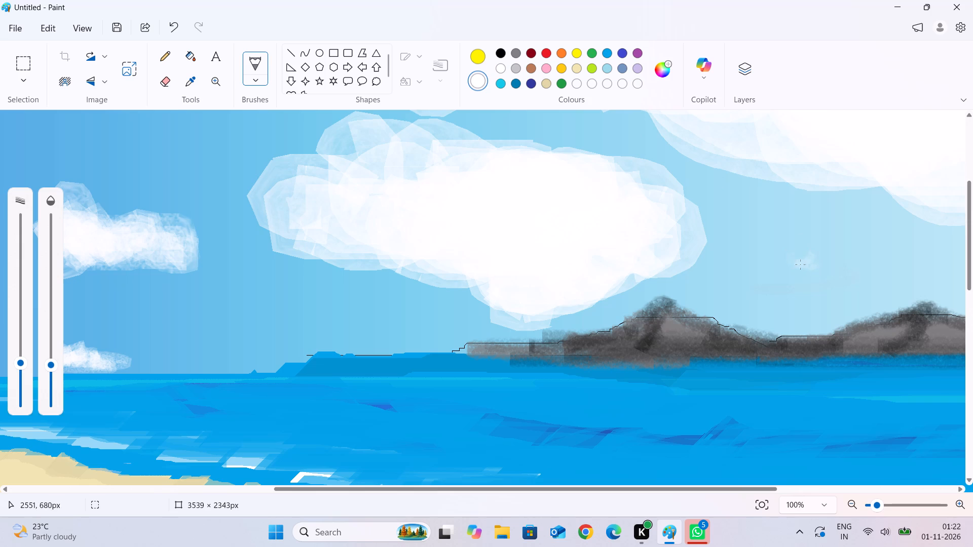
drag(800, 264, 809, 270)
drag(809, 270, 800, 279)
drag(800, 279, 840, 264)
drag(840, 264, 793, 276)
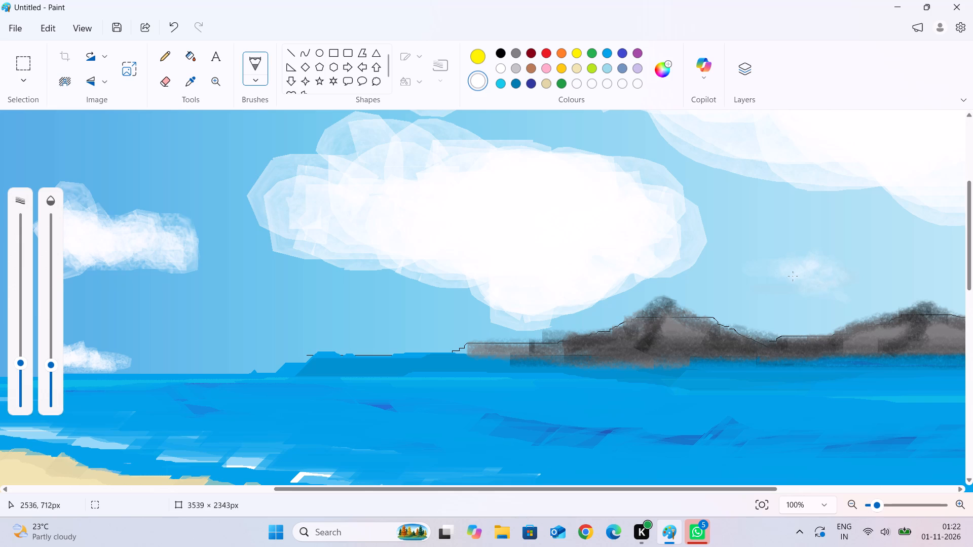
drag(793, 276, 802, 289)
drag(802, 289, 844, 289)
drag(844, 289, 831, 259)
drag(831, 259, 883, 275)
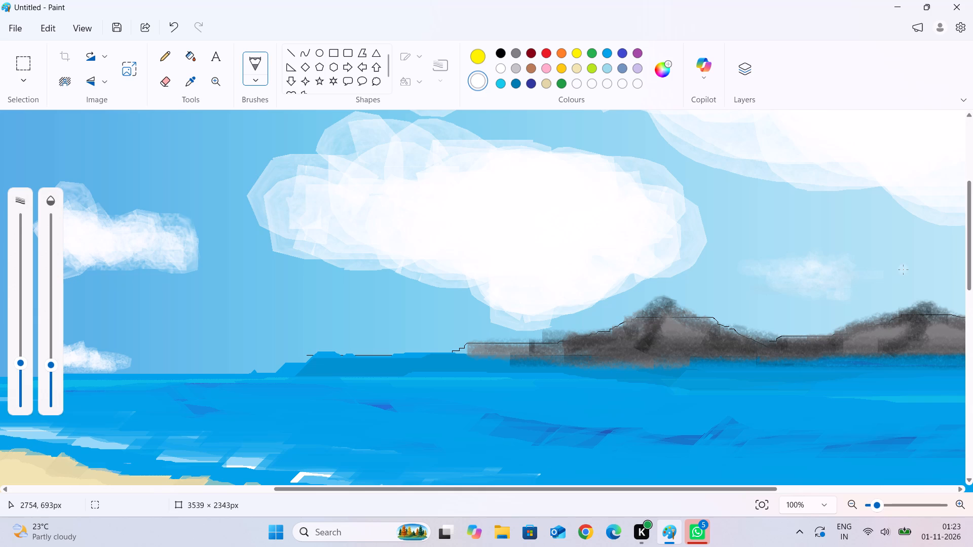
Paint a small, faint white wispy cloud in the blue gap between the two large upper clouds, above the small puffy cloud.
scroll(903, 269, down, 4)
ctrl+scroll(903, 269, down, 4)
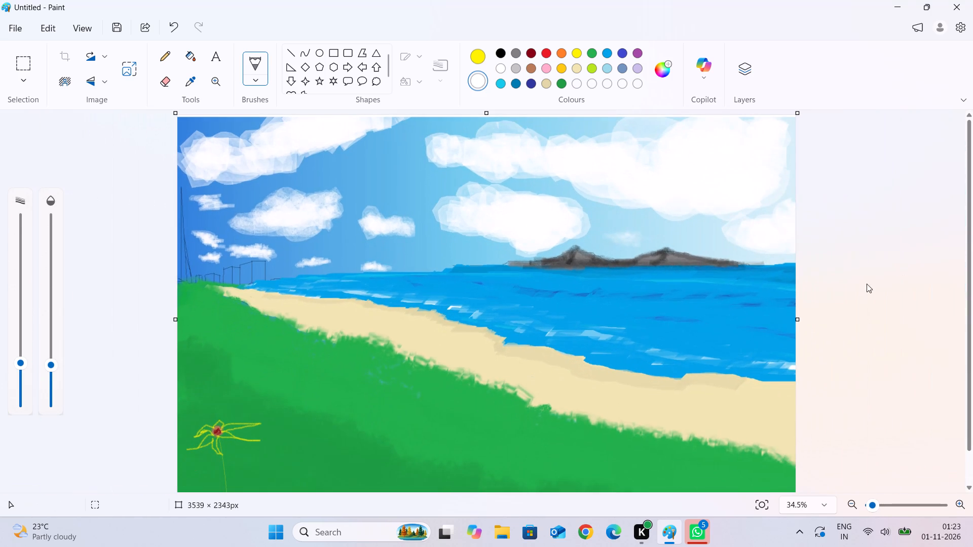
drag(388, 182, 383, 177)
drag(383, 177, 400, 179)
drag(400, 179, 378, 172)
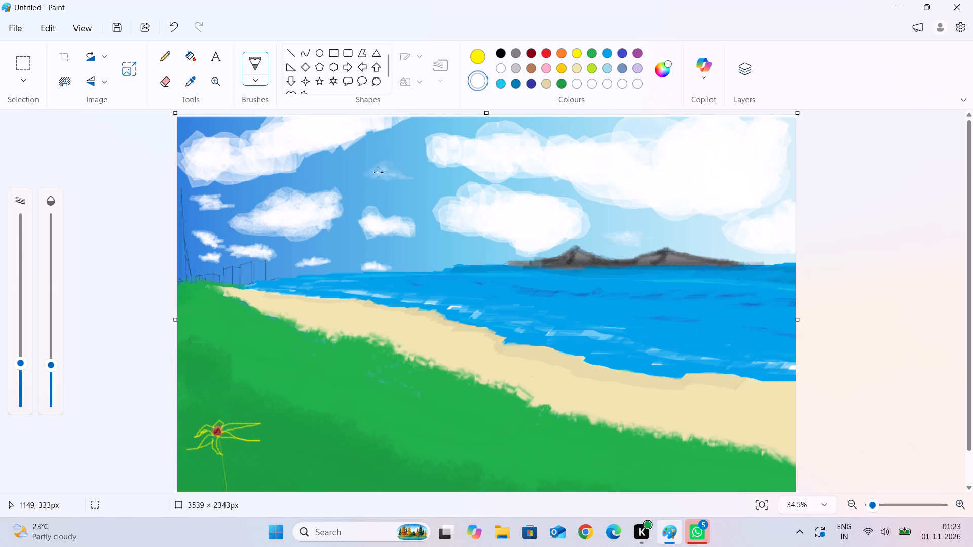
drag(378, 172, 385, 170)
drag(385, 170, 392, 176)
drag(392, 176, 403, 167)
drag(403, 167, 390, 169)
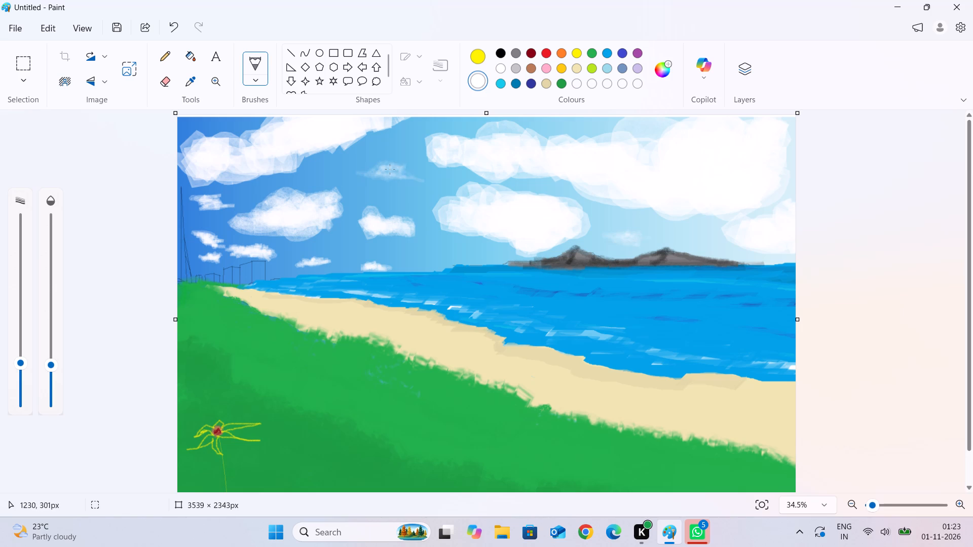
drag(390, 169, 396, 174)
drag(396, 174, 396, 174)
Save the painting as a PNG named secbeac in the Pictures folder.
click(120, 33)
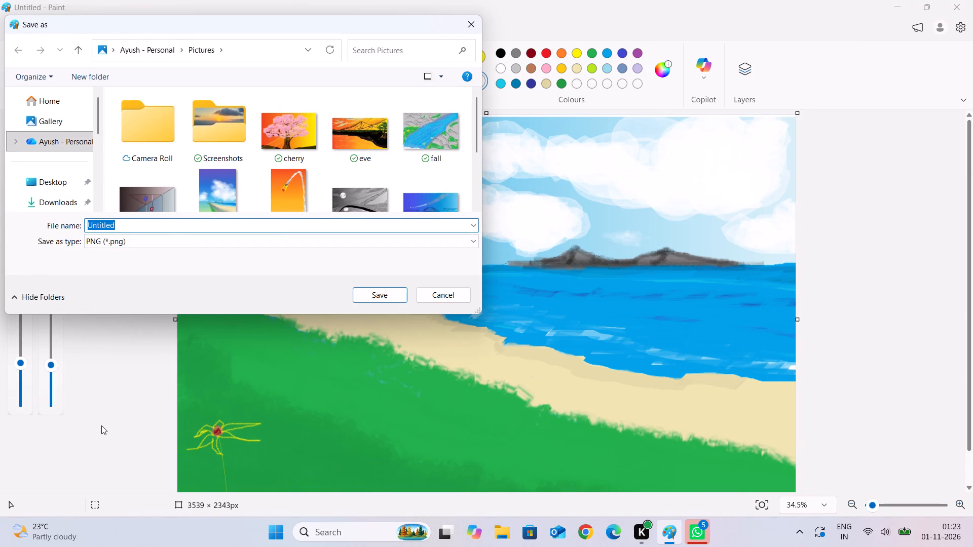
key(BackSpace)
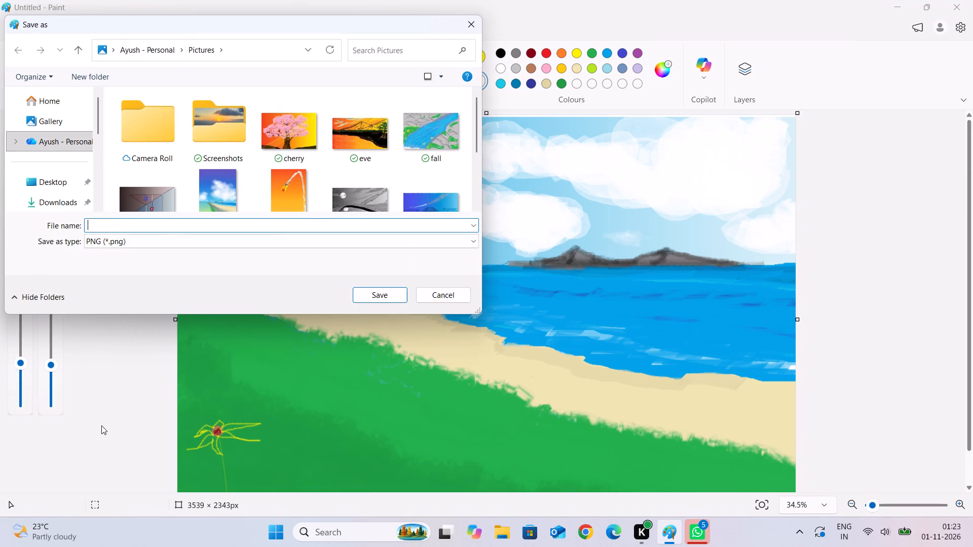
text(secbeac)
click(385, 301)
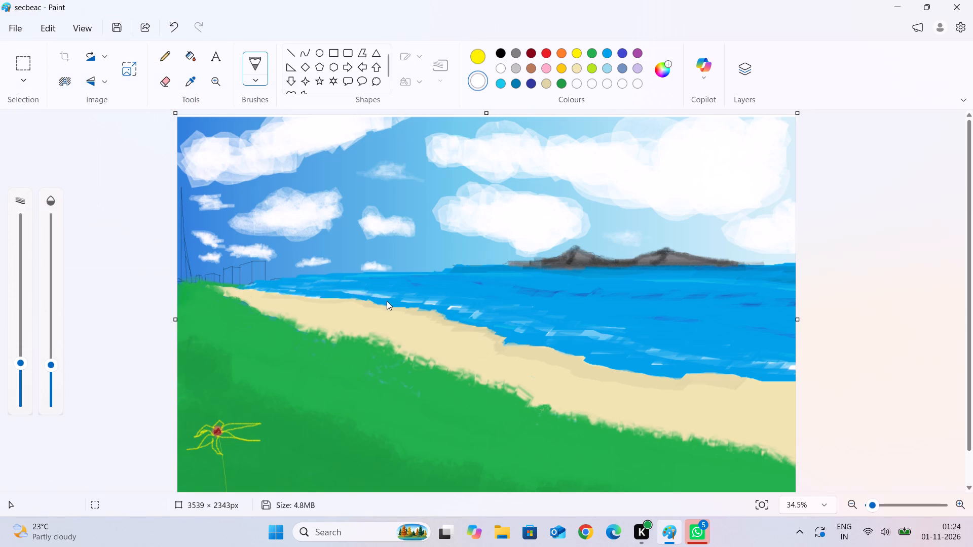